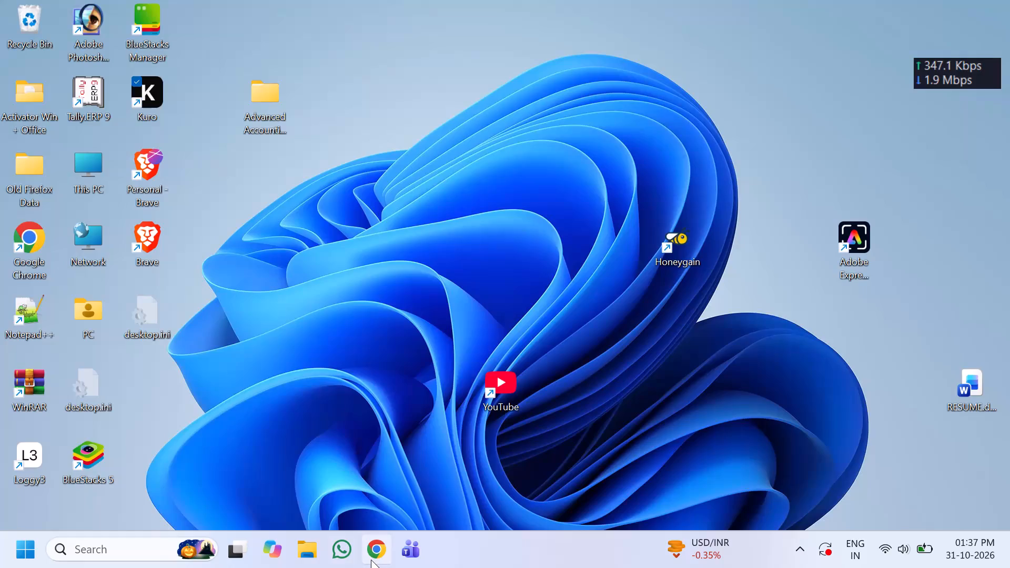
Launch the Google Chrome browser.
click(373, 560)
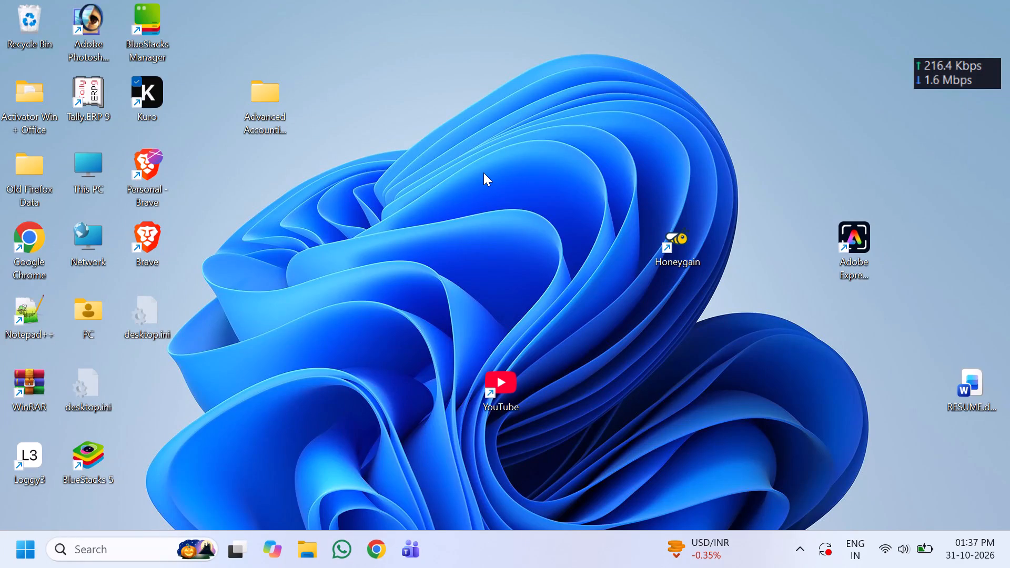
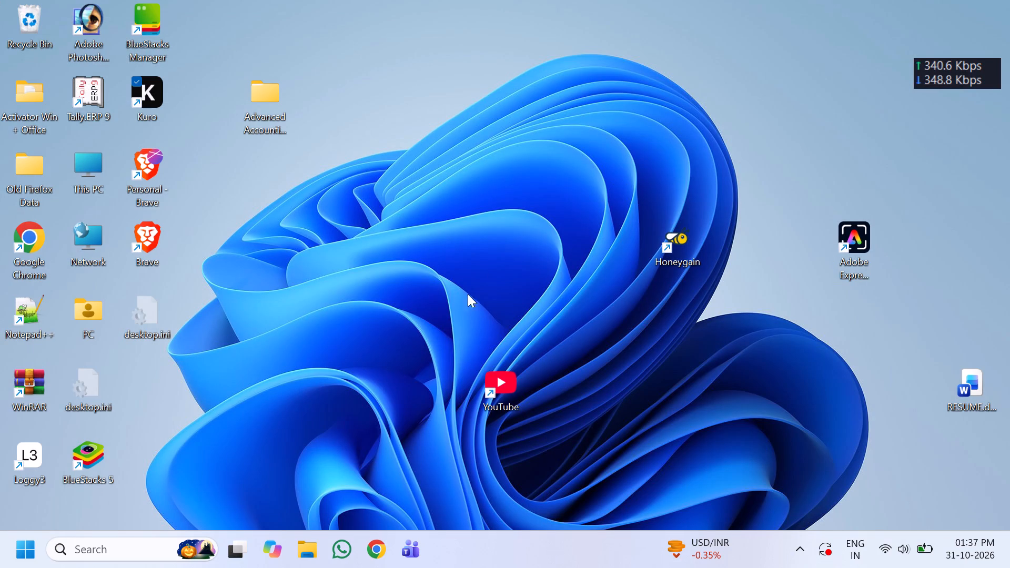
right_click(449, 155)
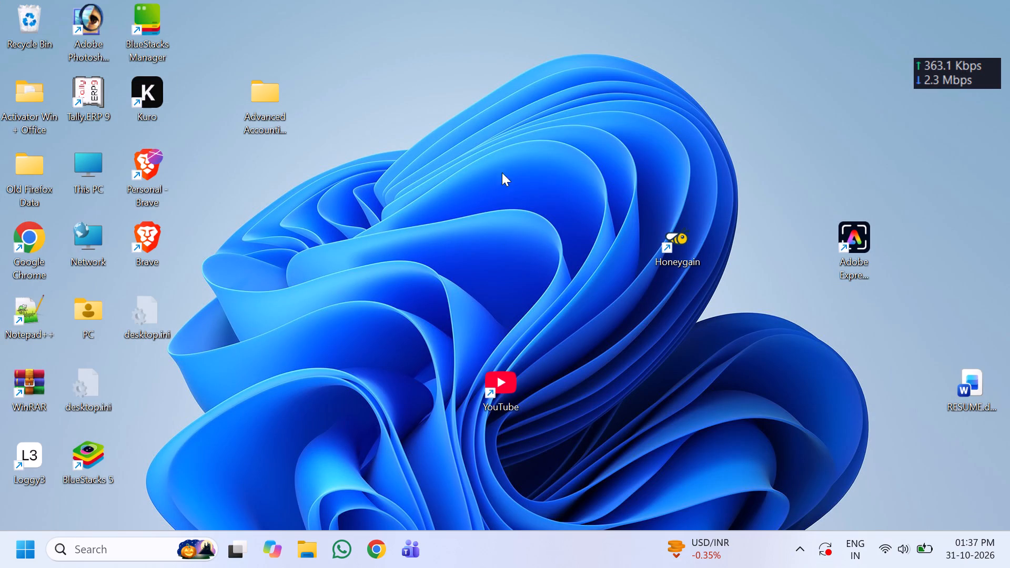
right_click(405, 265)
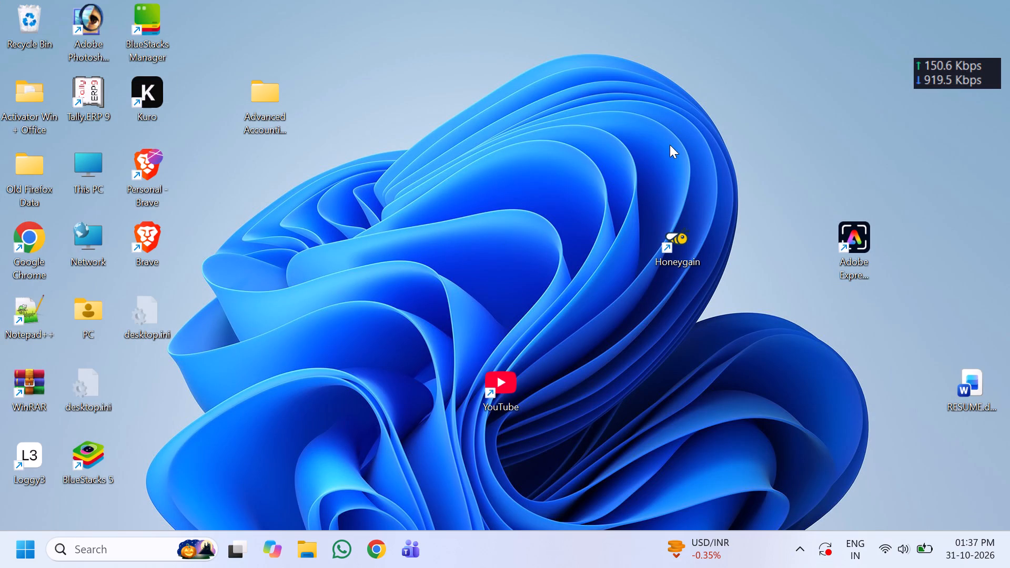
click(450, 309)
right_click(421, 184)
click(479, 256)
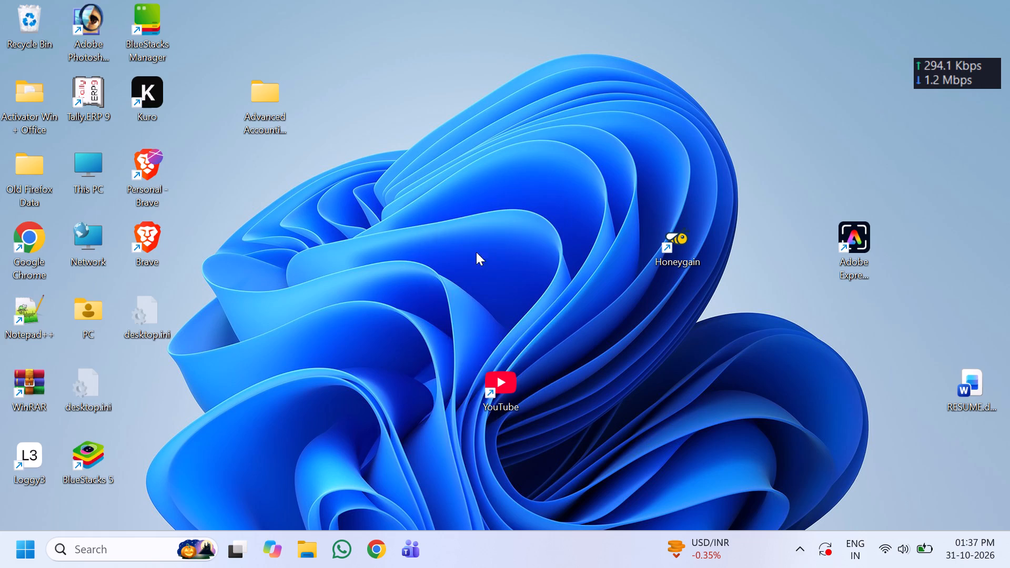
Refresh the Windows desktop.
right_click(432, 216)
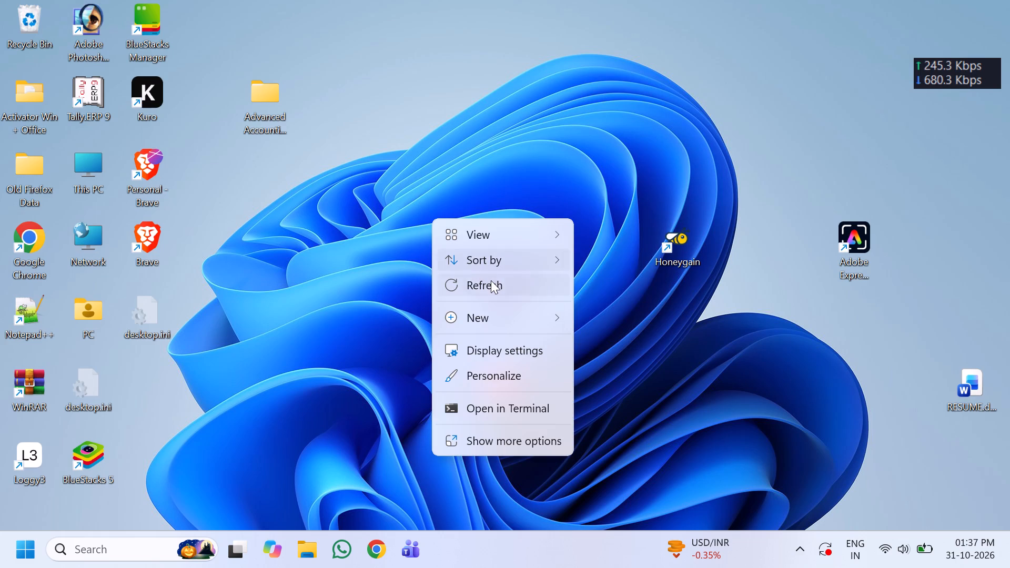
click(491, 280)
Launch the Google Chrome browser.
click(377, 549)
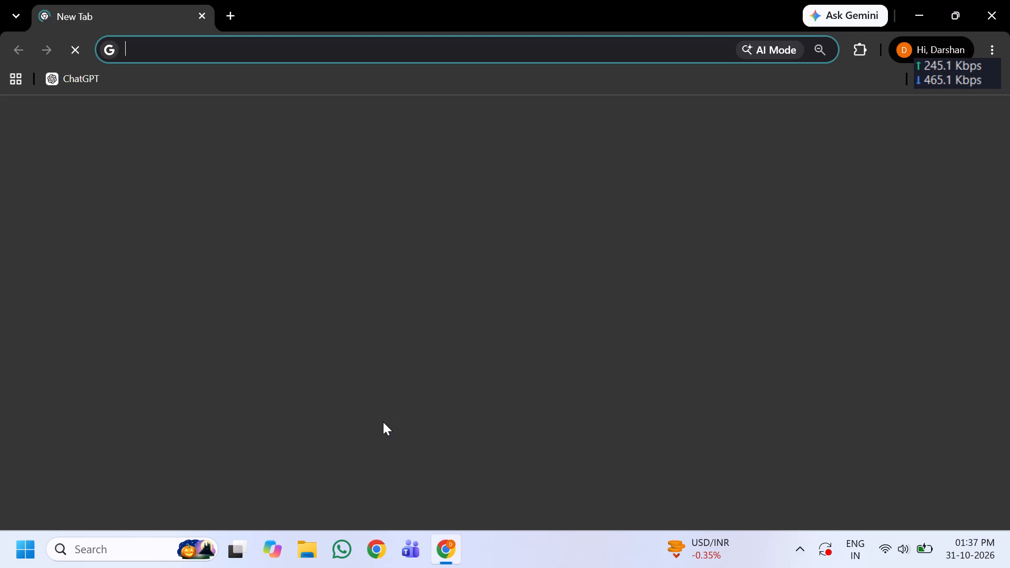
Open a second blank browser tab alongside the first one.
click(322, 316)
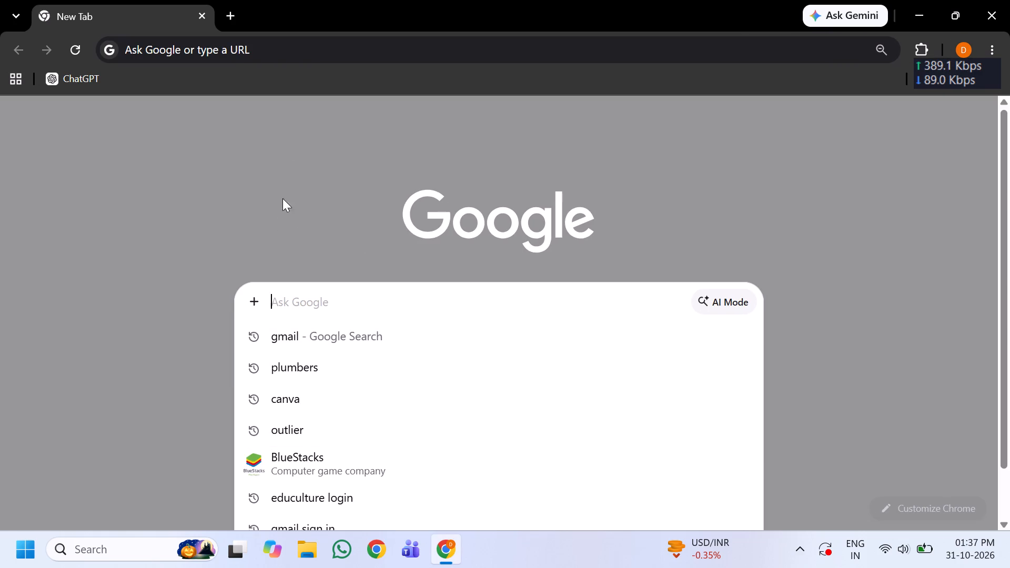
drag(228, 18, 228, 23)
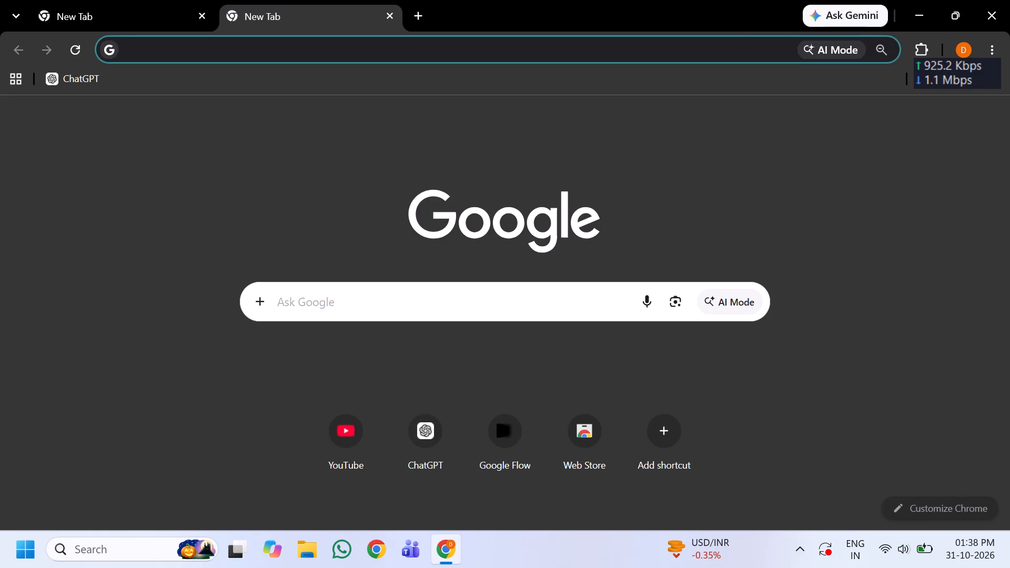
Return to the first browser tab and search Google for canva using the earlier search suggestion.
click(109, 6)
click(391, 293)
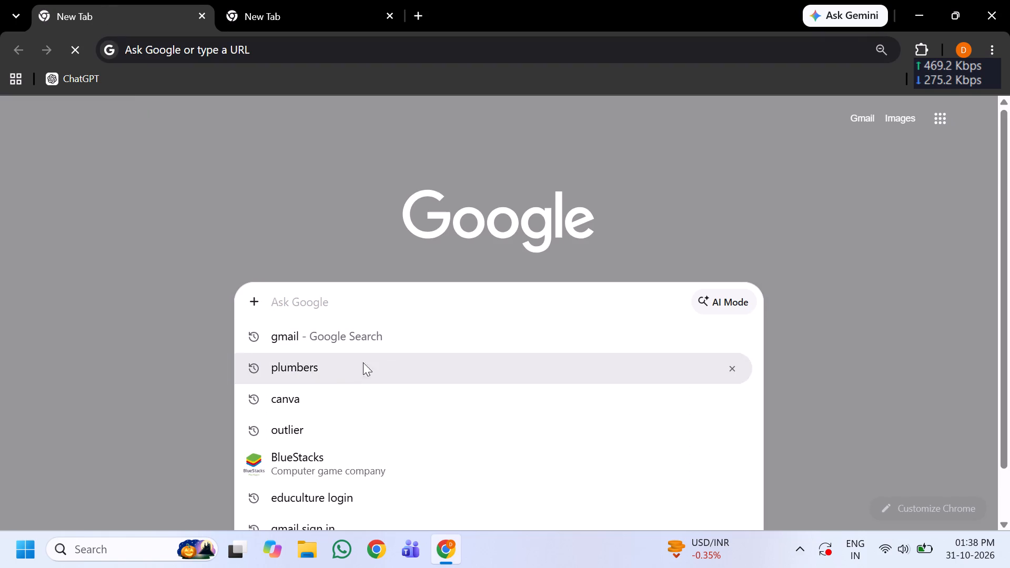
click(335, 401)
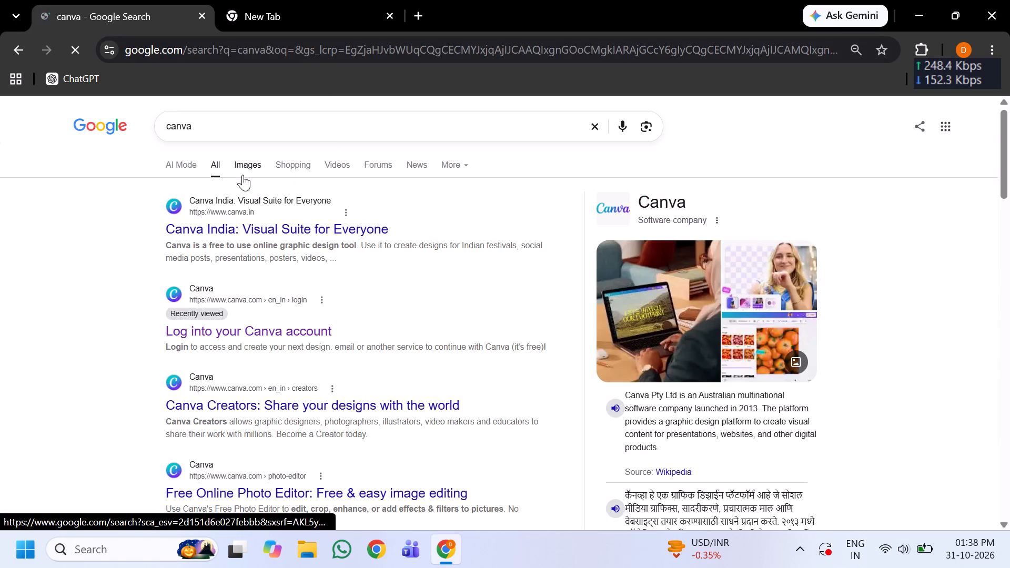
Open the "Log into your Canva account" result from the Google search for canva.
click(236, 329)
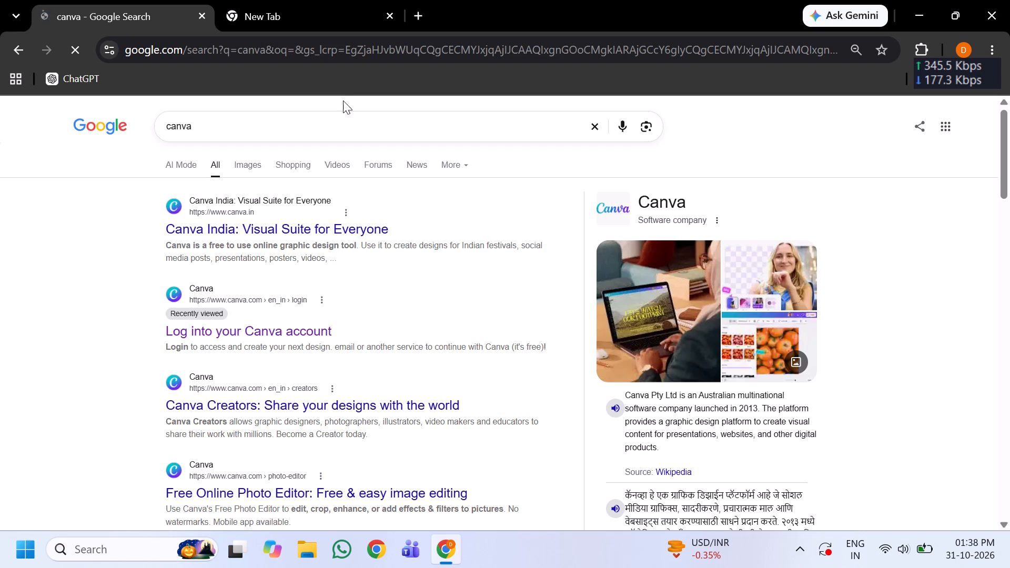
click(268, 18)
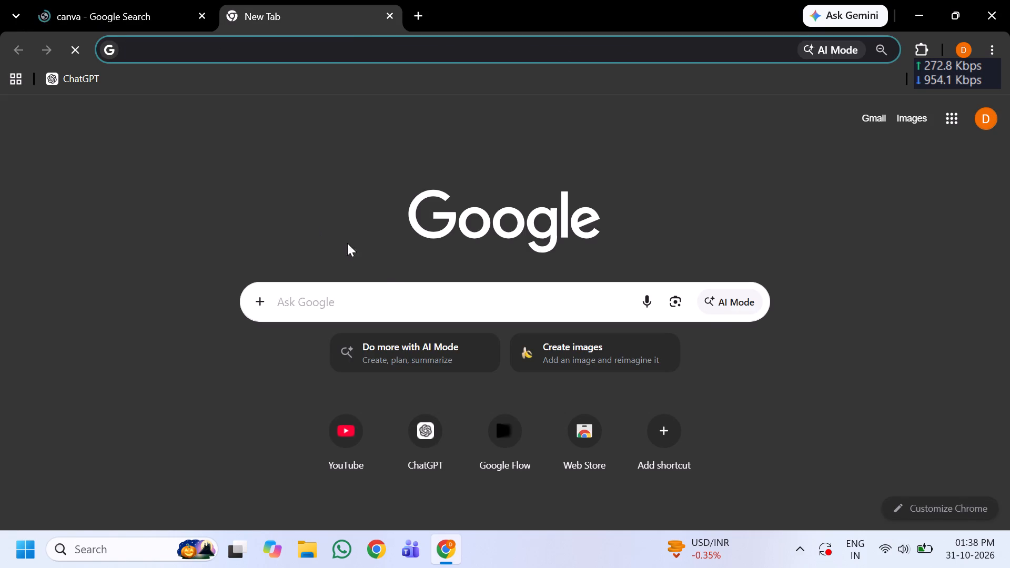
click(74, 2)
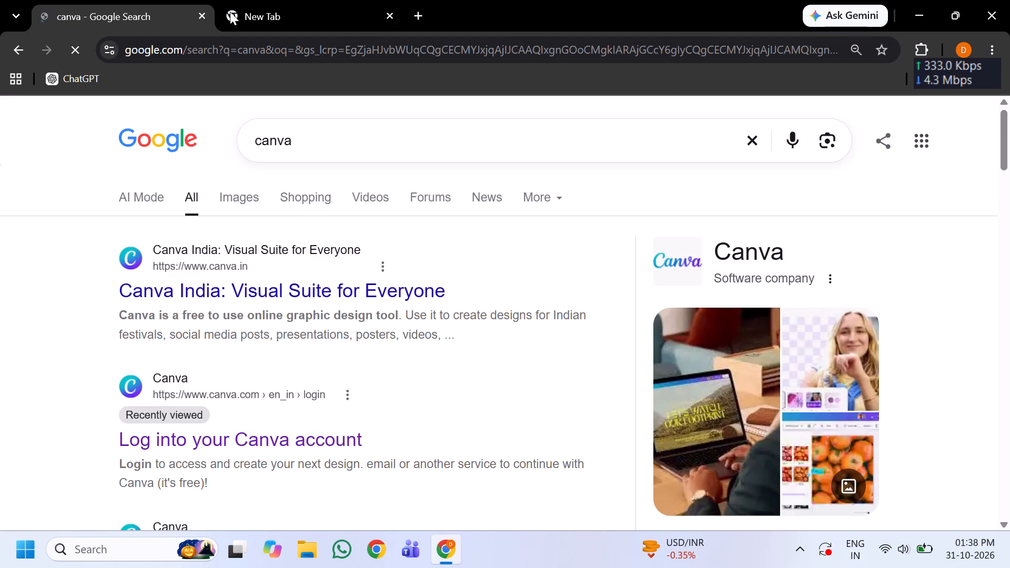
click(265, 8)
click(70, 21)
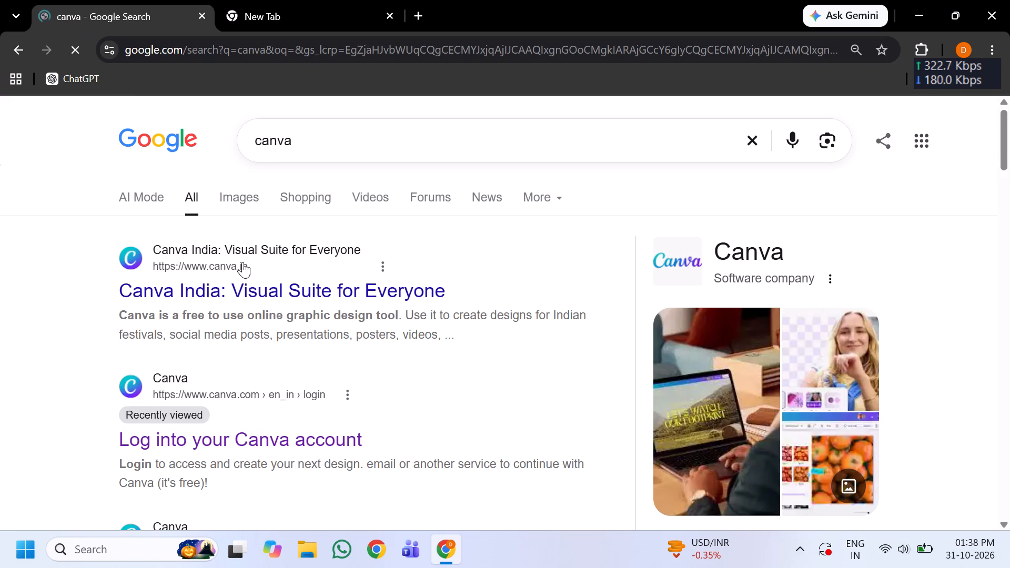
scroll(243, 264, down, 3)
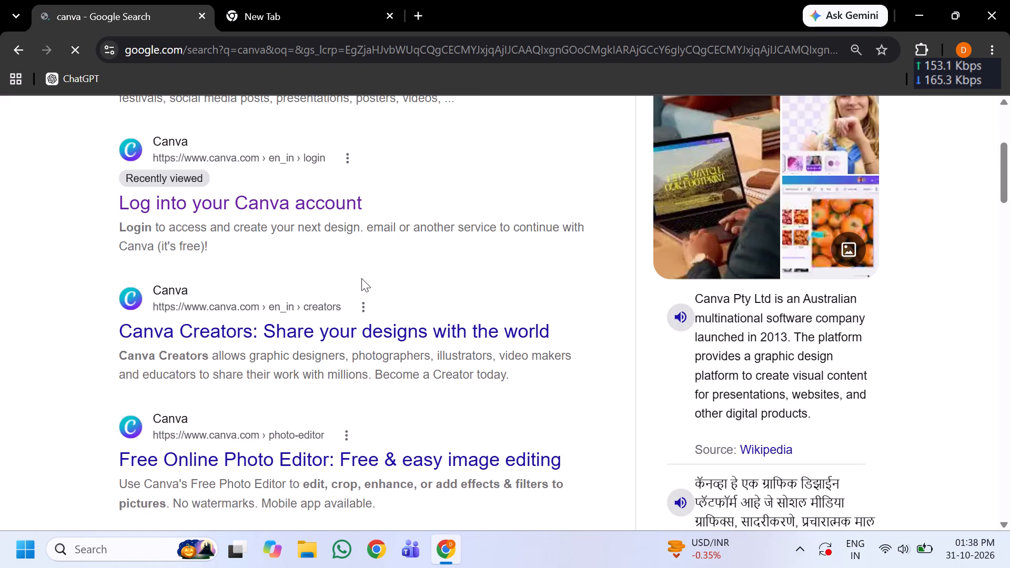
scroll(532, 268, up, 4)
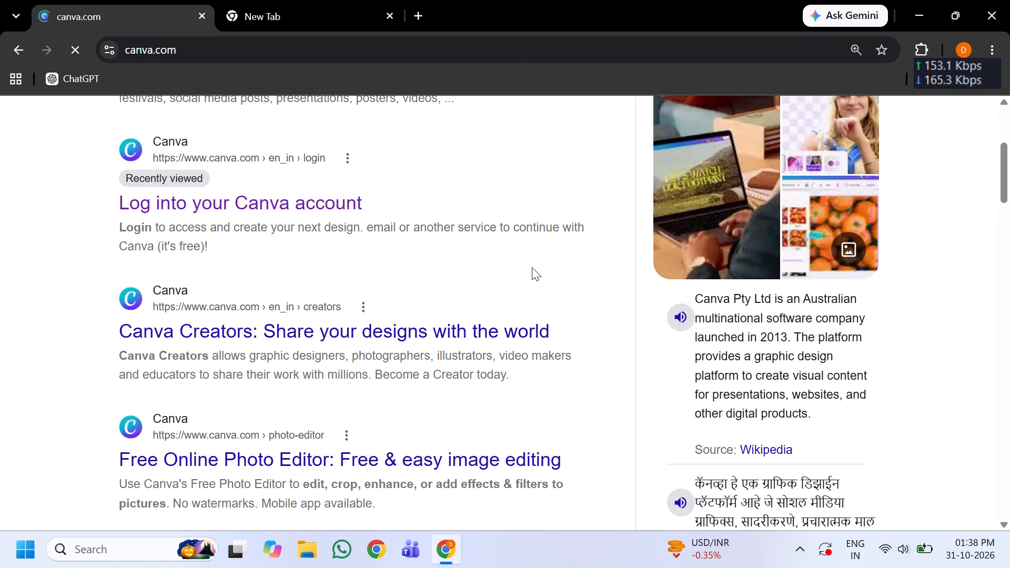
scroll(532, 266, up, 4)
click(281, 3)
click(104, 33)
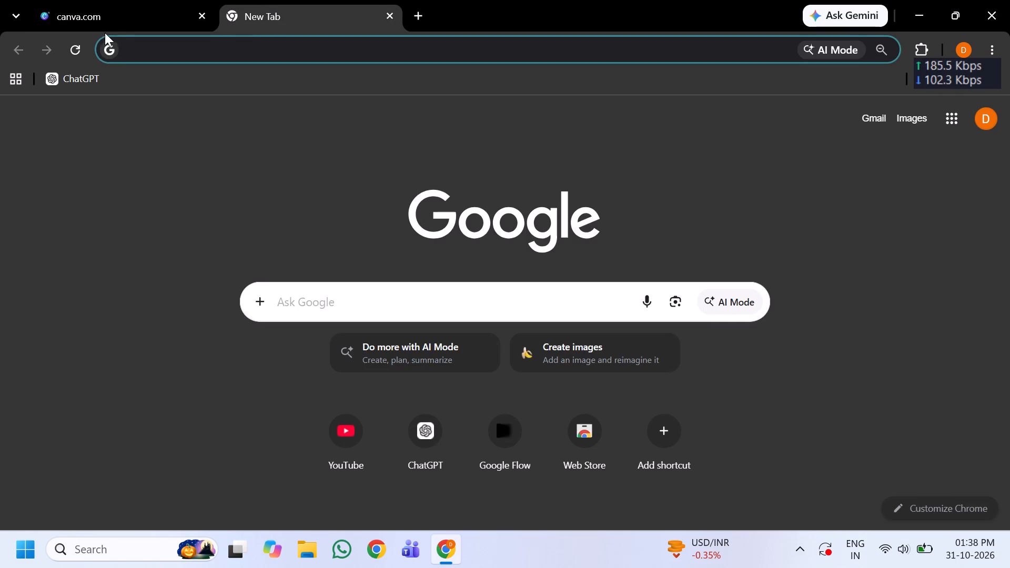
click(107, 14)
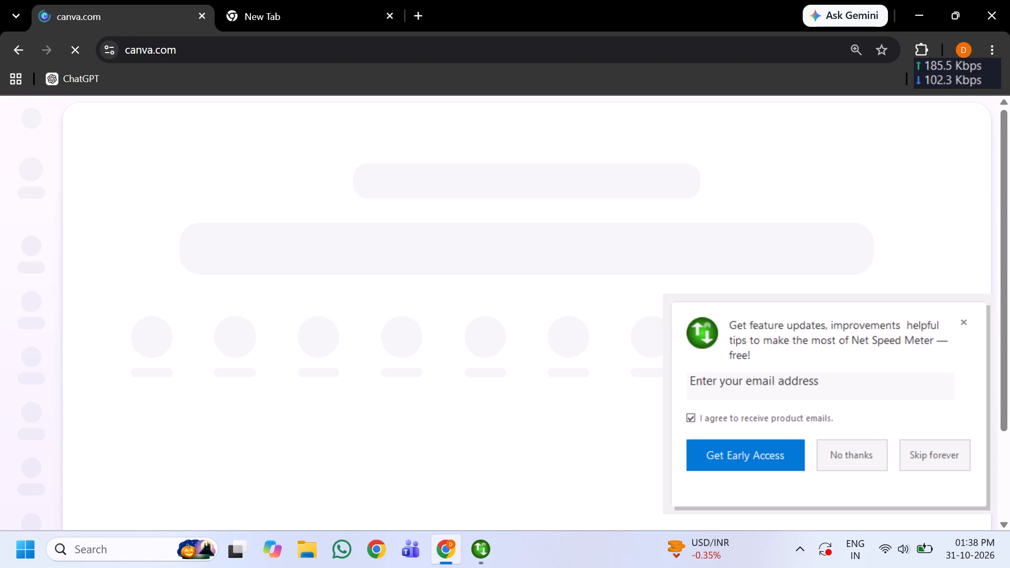
Decline the Net Speed Meter offer of feature updates by email with "No thanks".
click(852, 469)
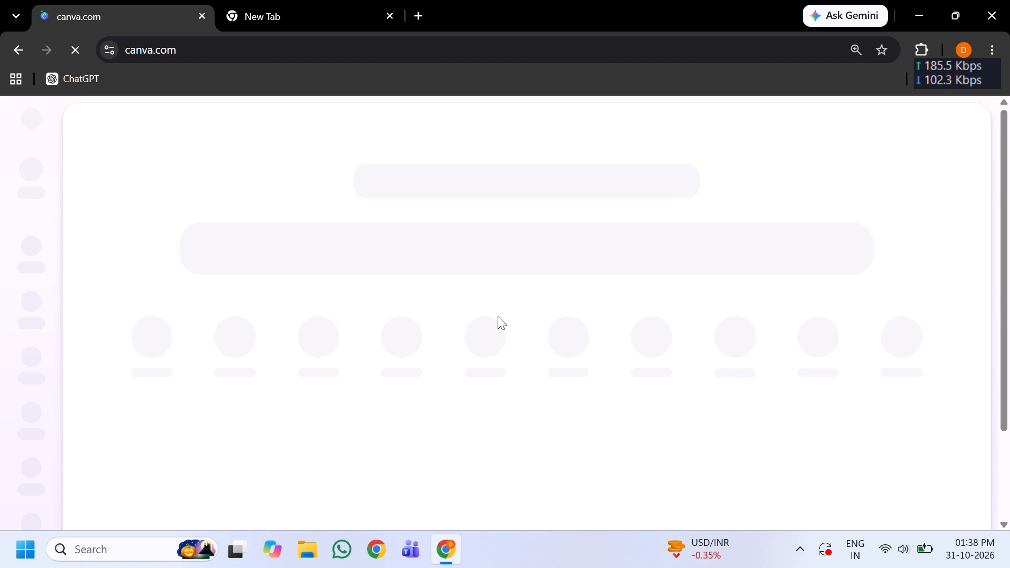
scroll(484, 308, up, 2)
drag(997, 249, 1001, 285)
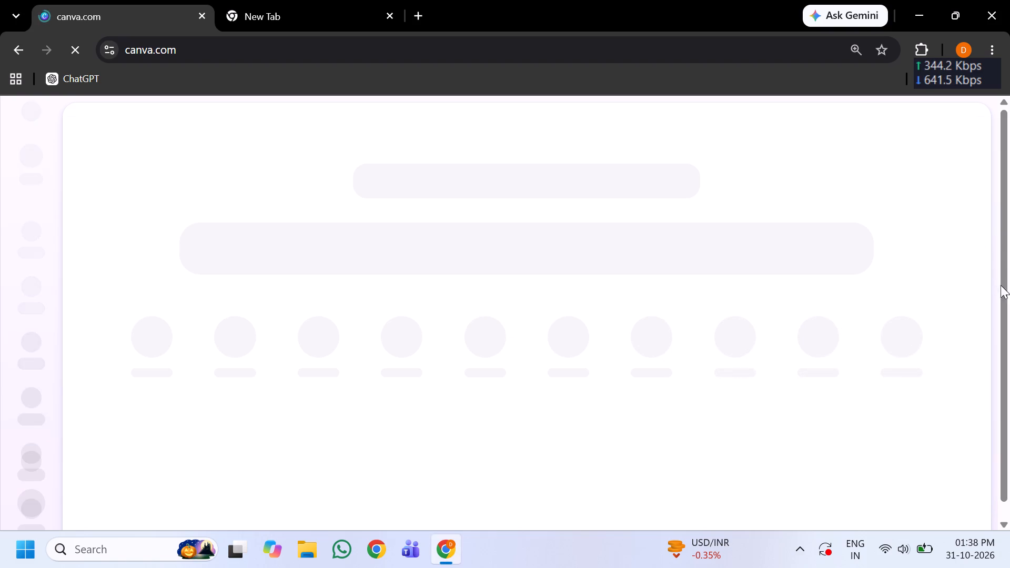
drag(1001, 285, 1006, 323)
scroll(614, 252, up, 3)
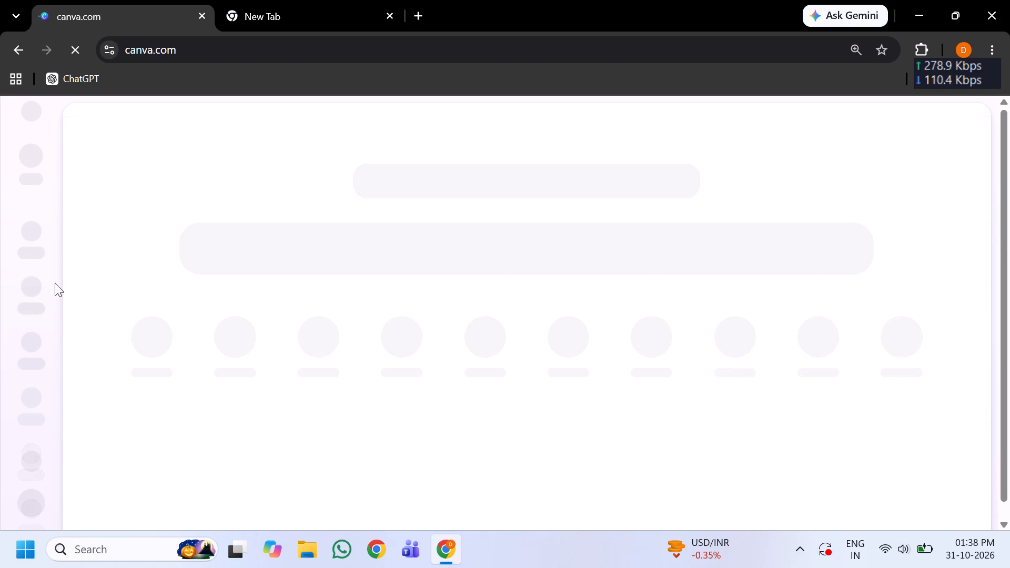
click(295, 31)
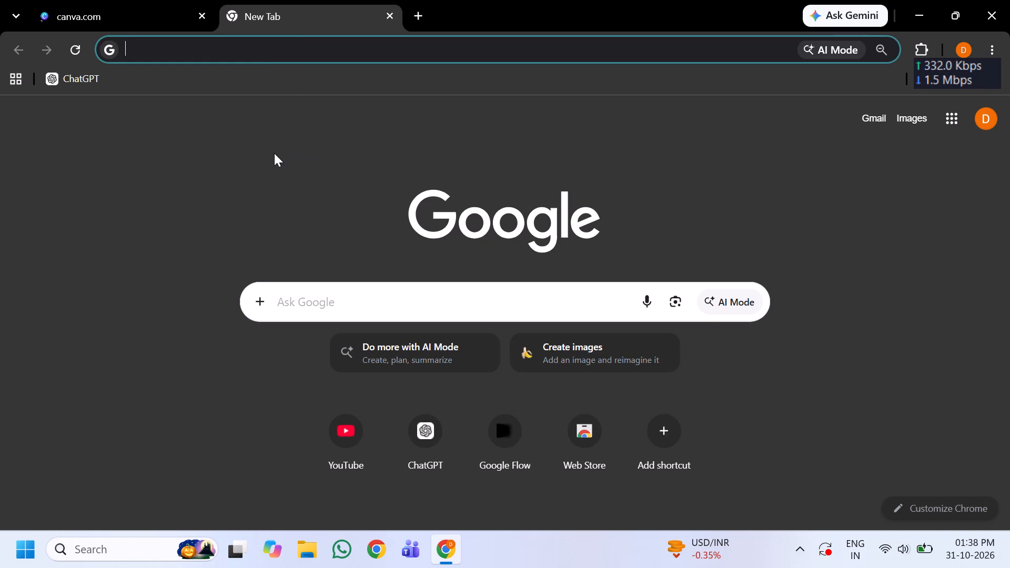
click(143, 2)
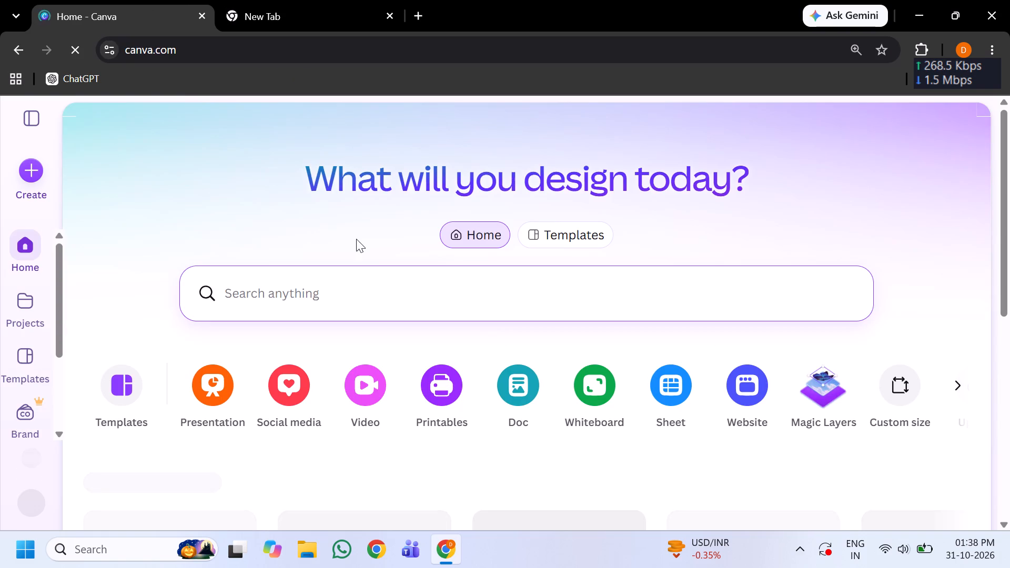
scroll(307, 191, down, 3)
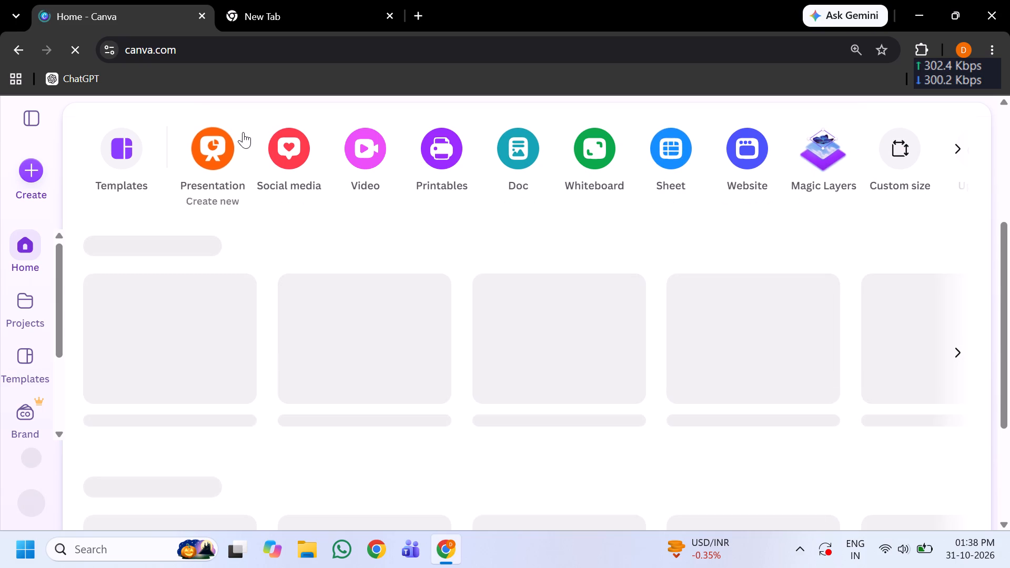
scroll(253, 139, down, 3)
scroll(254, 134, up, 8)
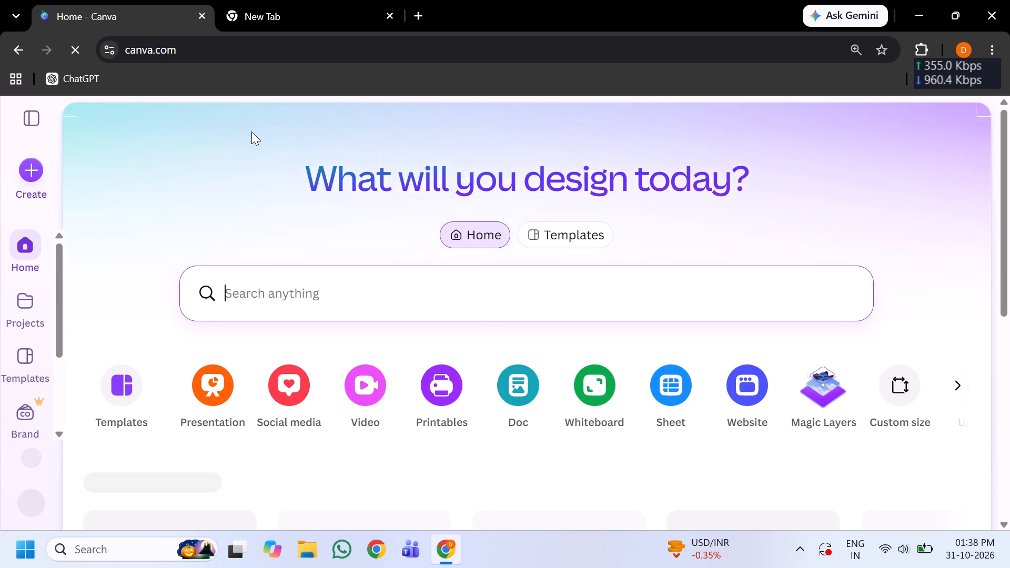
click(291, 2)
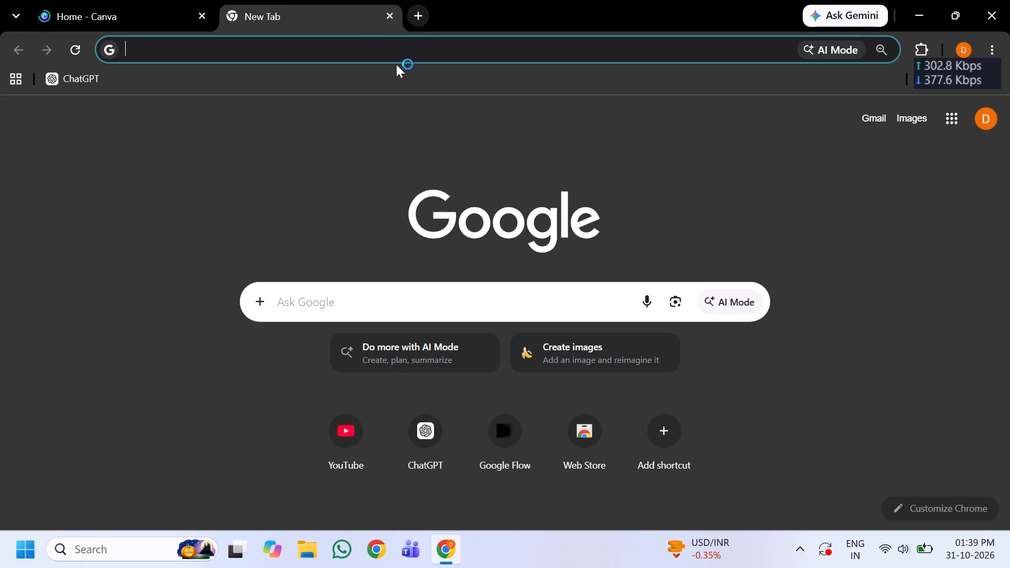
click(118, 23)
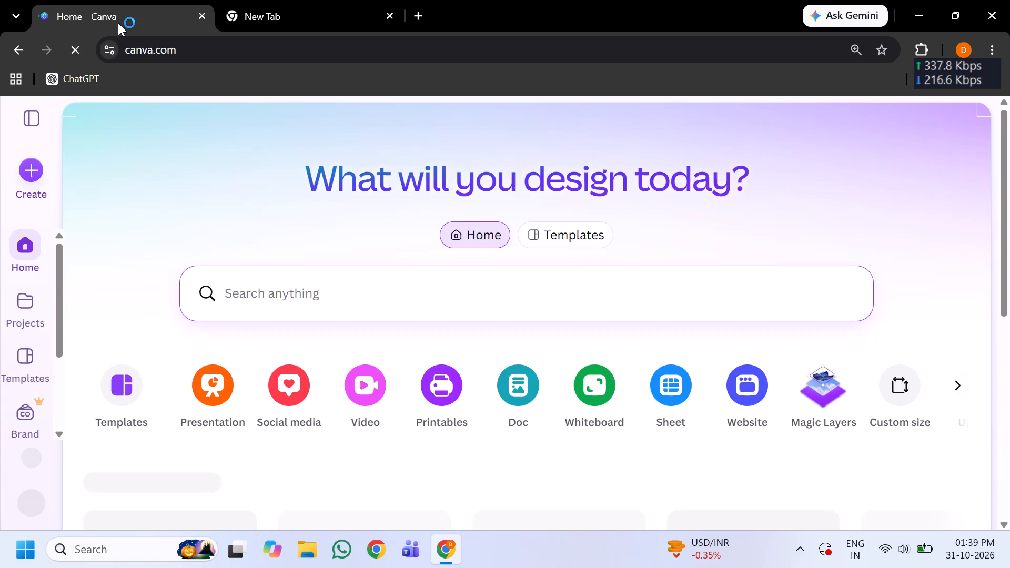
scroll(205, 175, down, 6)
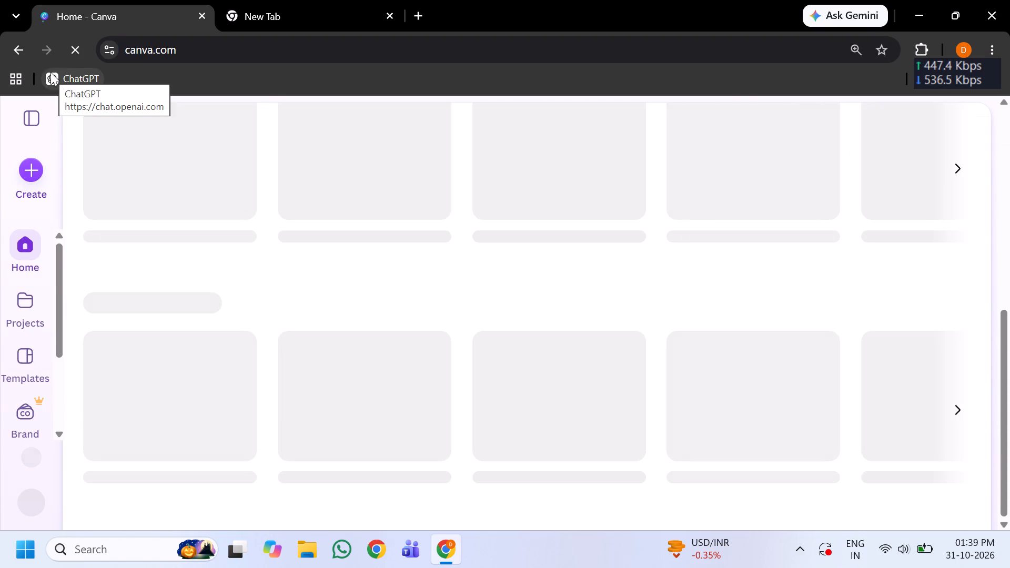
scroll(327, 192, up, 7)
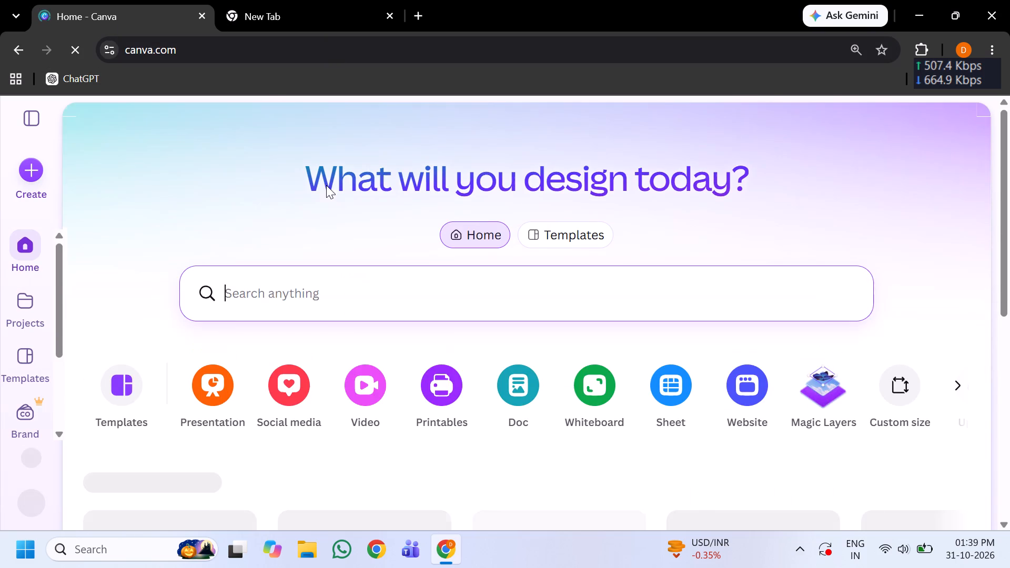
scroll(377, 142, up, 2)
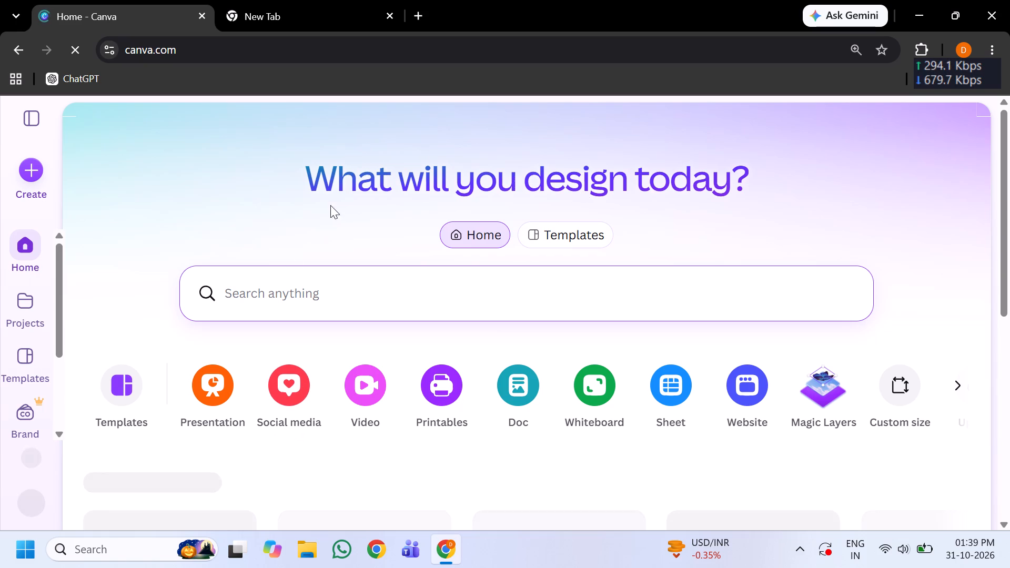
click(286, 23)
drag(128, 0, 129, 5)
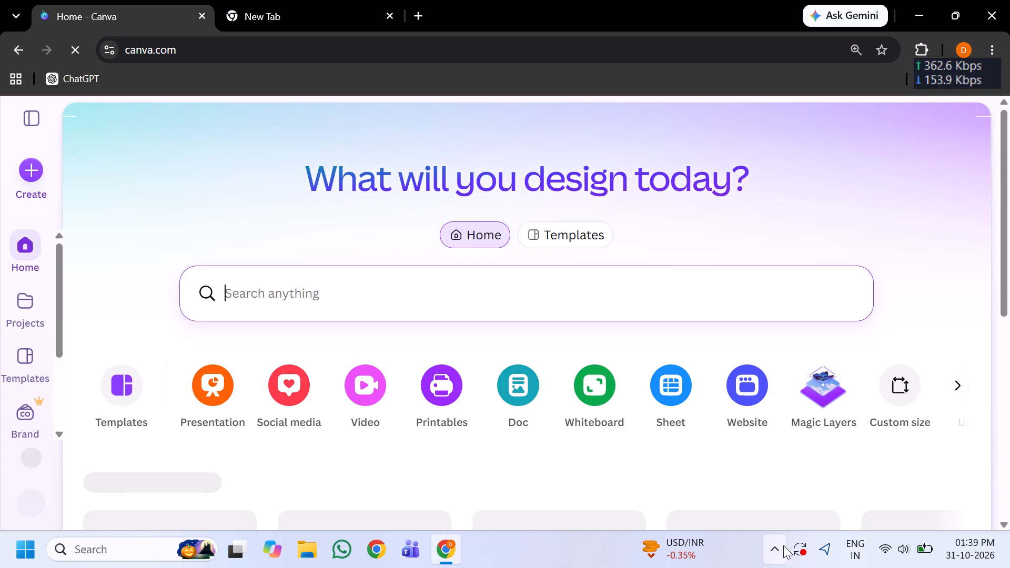
Show the hidden background app icons in the system tray.
click(782, 545)
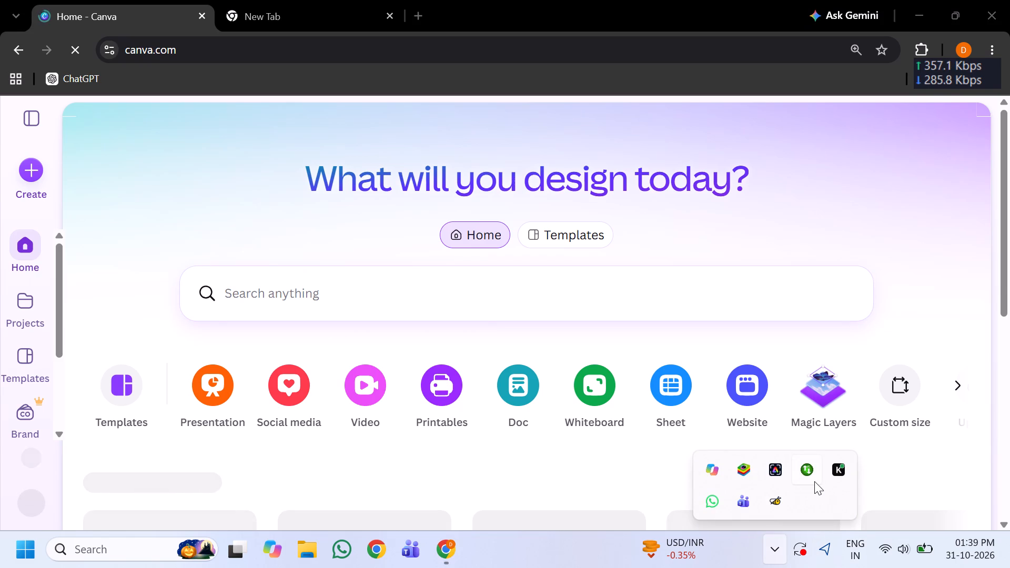
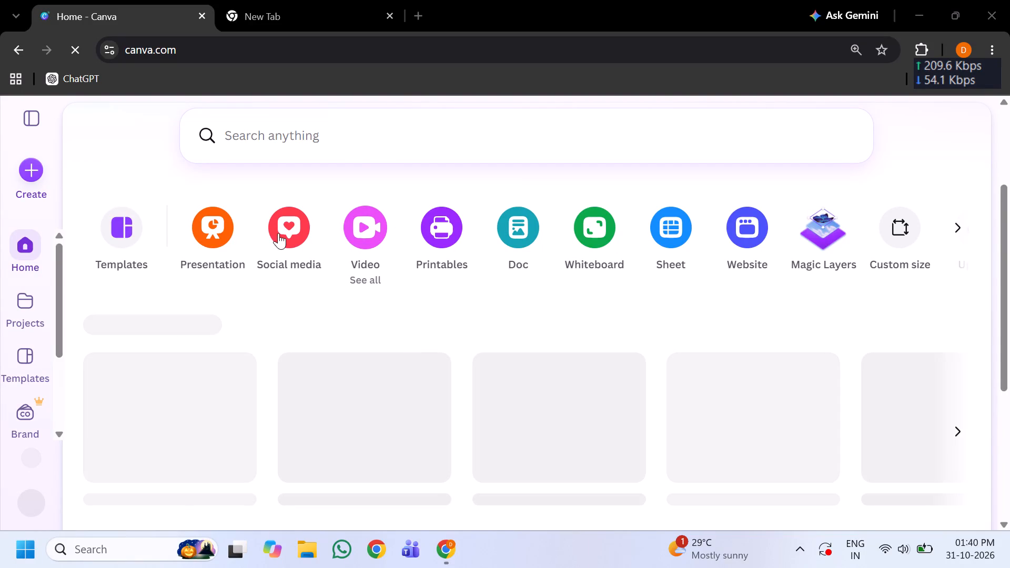
Create a new Presentation design from the Canva home page.
click(227, 227)
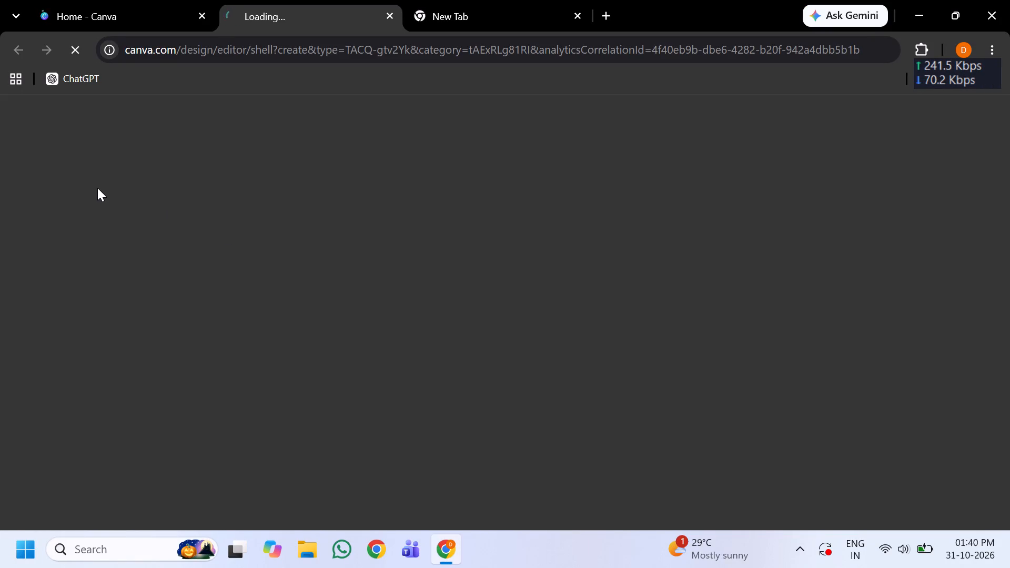
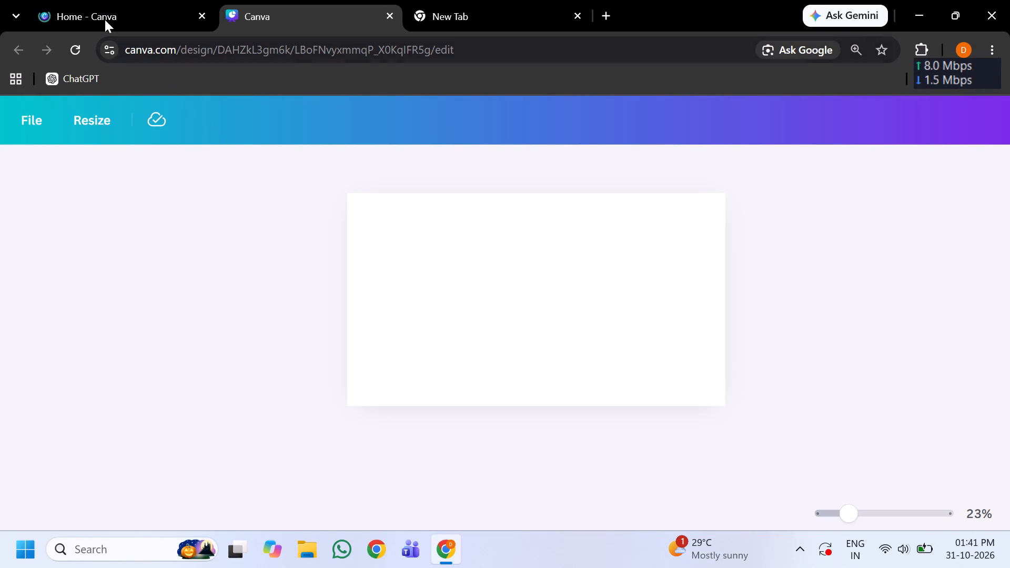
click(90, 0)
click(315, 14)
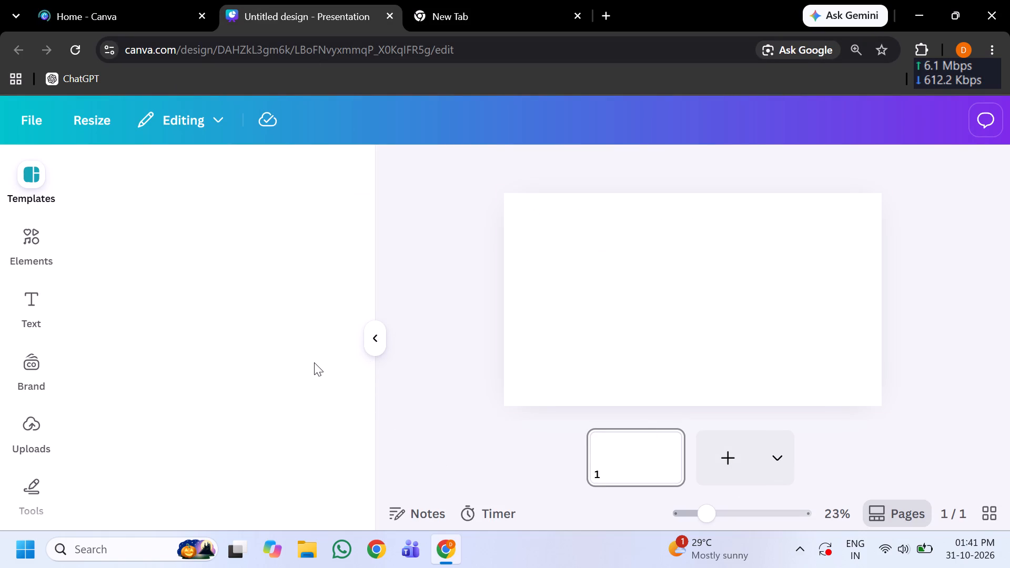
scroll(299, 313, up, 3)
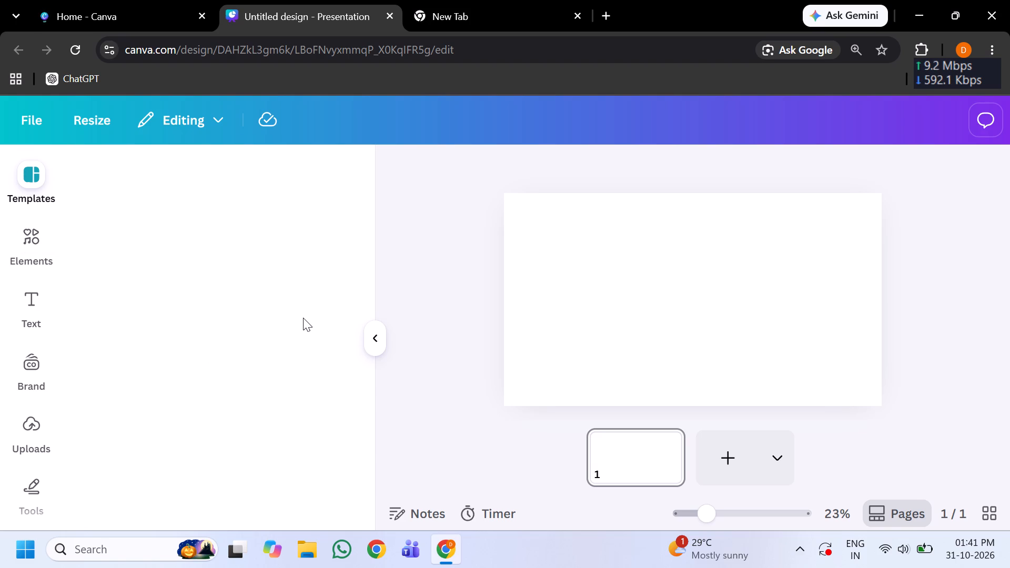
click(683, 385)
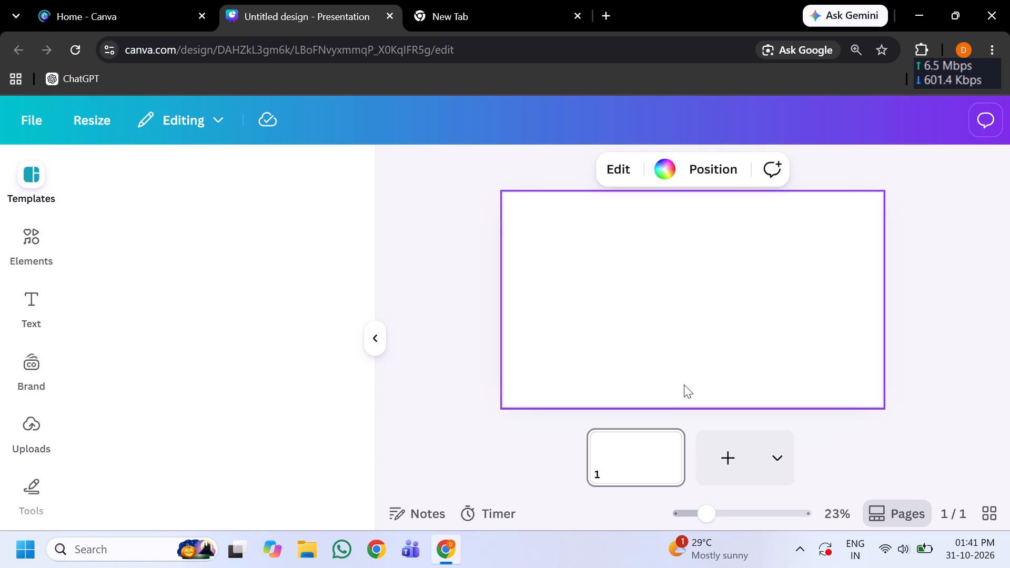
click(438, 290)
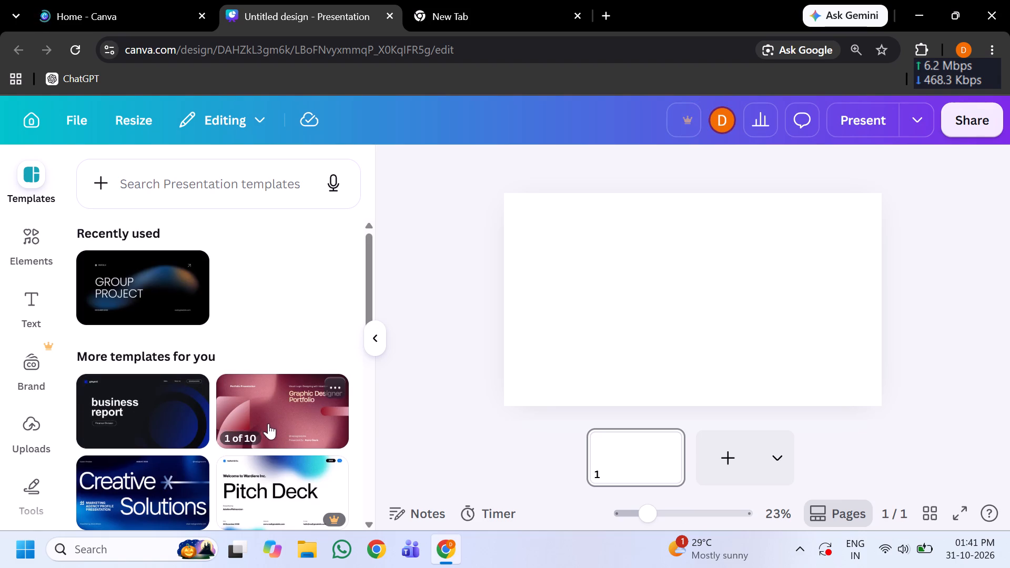
Open the "business report" presentation template and apply its cover page to the blank first page.
click(152, 422)
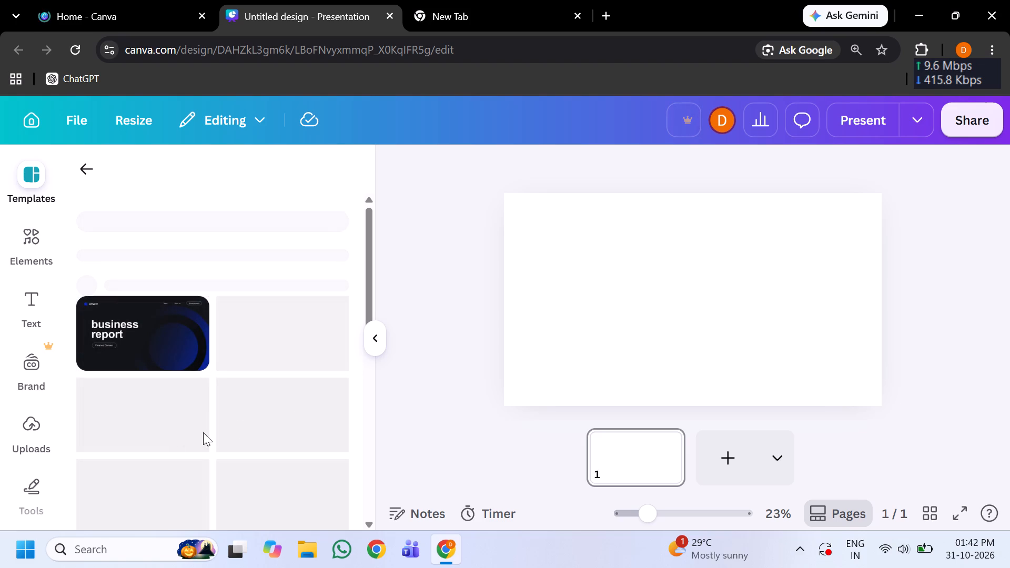
scroll(345, 394, down, 3)
scroll(274, 392, down, 2)
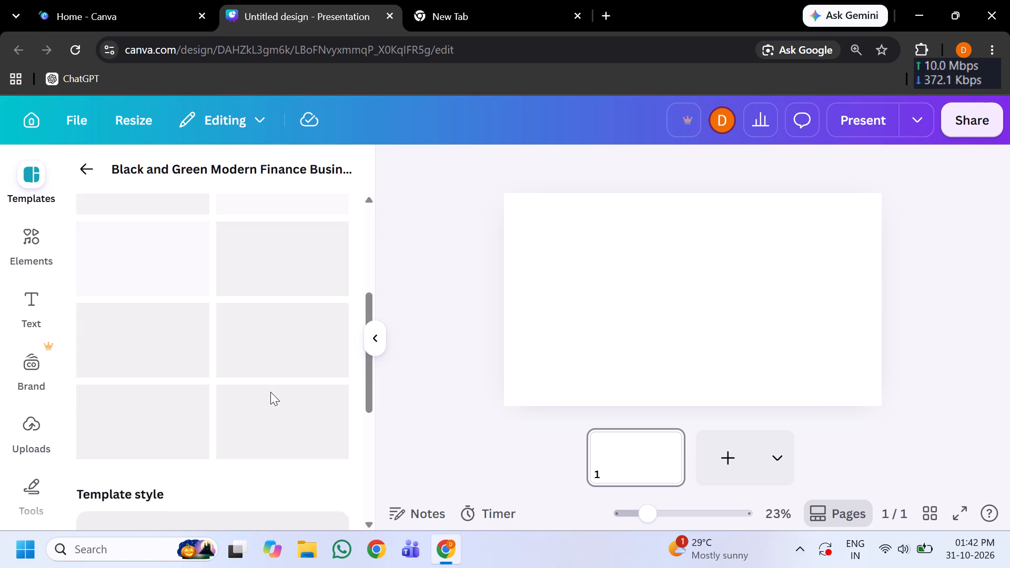
scroll(270, 392, down, 1)
scroll(269, 392, up, 8)
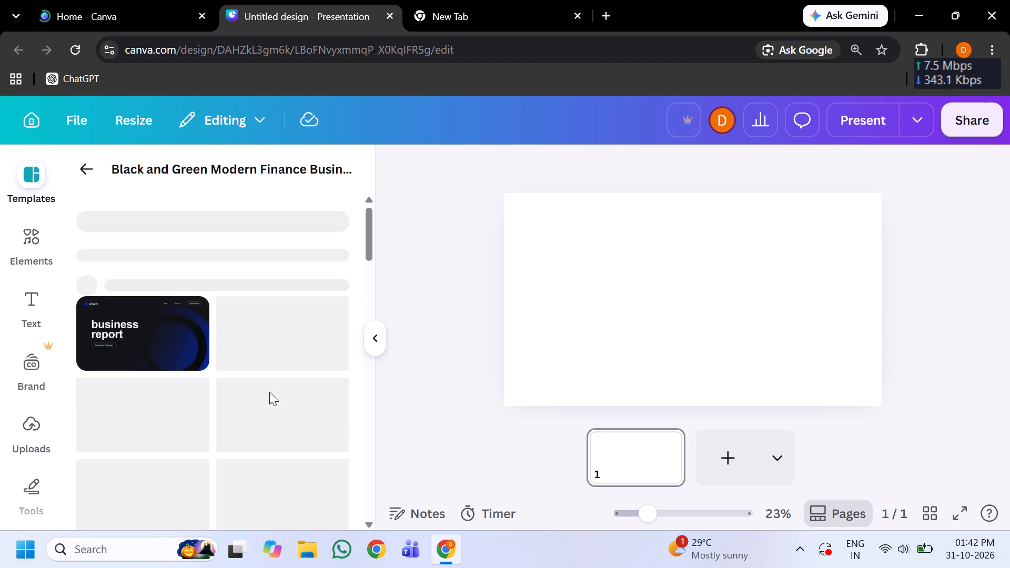
scroll(191, 350, down, 3)
scroll(191, 354, up, 4)
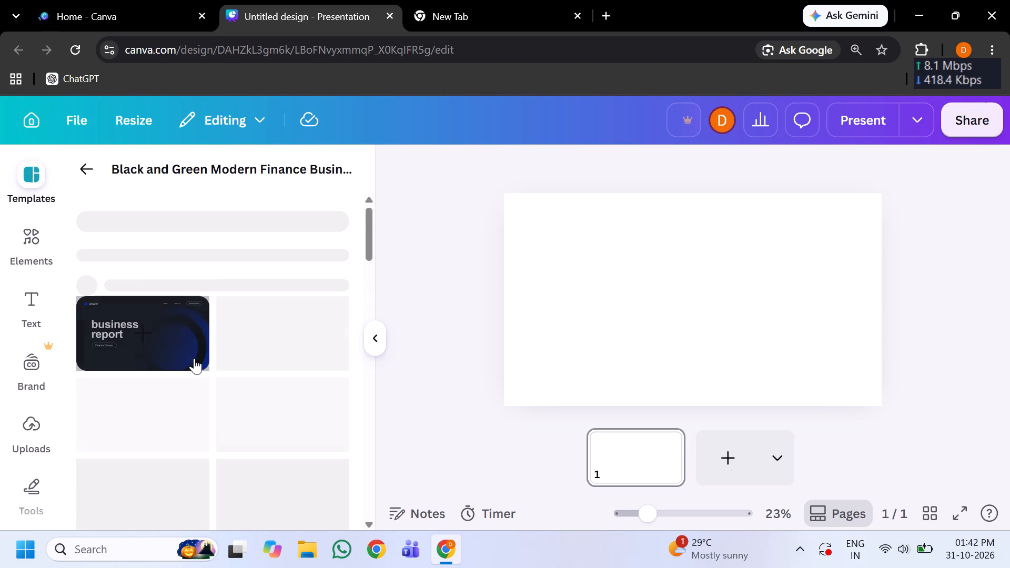
scroll(195, 358, up, 3)
click(171, 331)
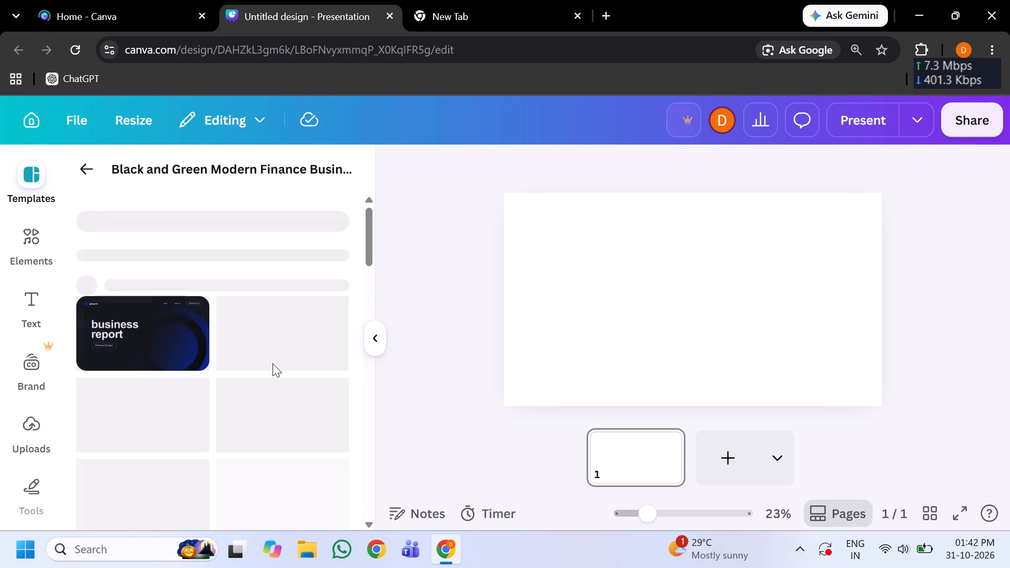
Apply all 10 pages of the Black and Green Modern Finance Business Report Presentation template to the design.
scroll(274, 366, down, 14)
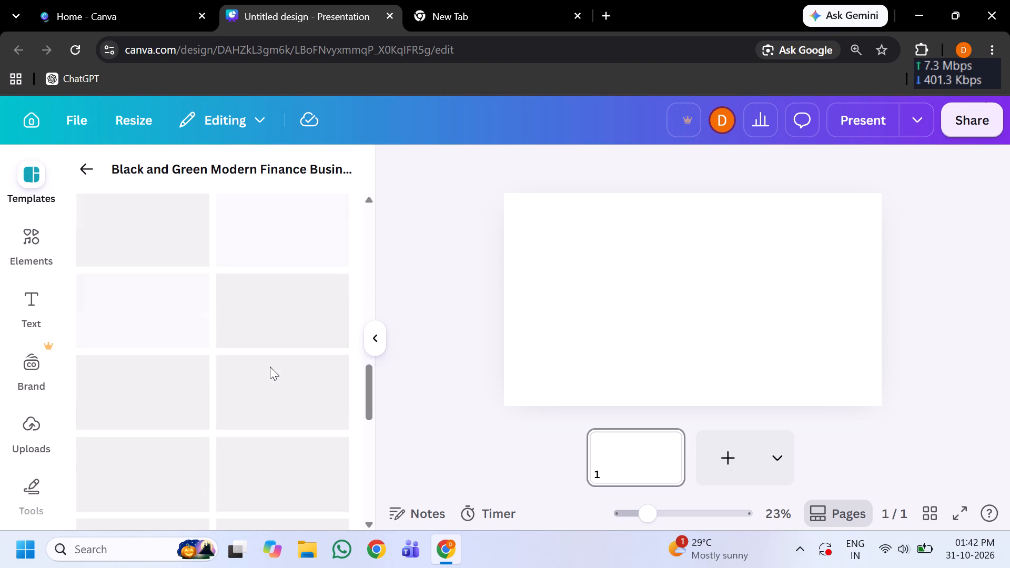
scroll(270, 367, down, 2)
scroll(270, 367, up, 13)
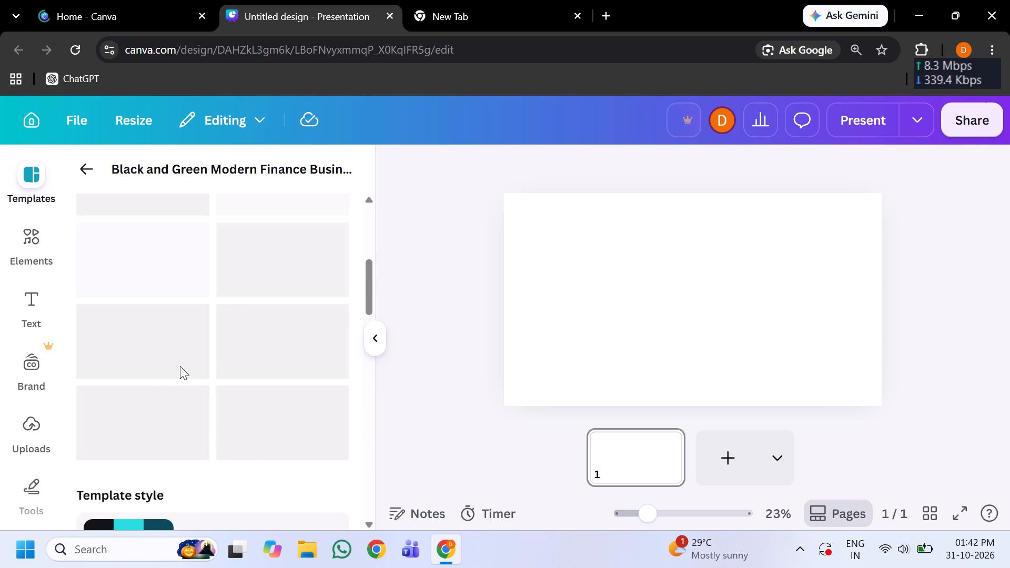
scroll(104, 384, up, 6)
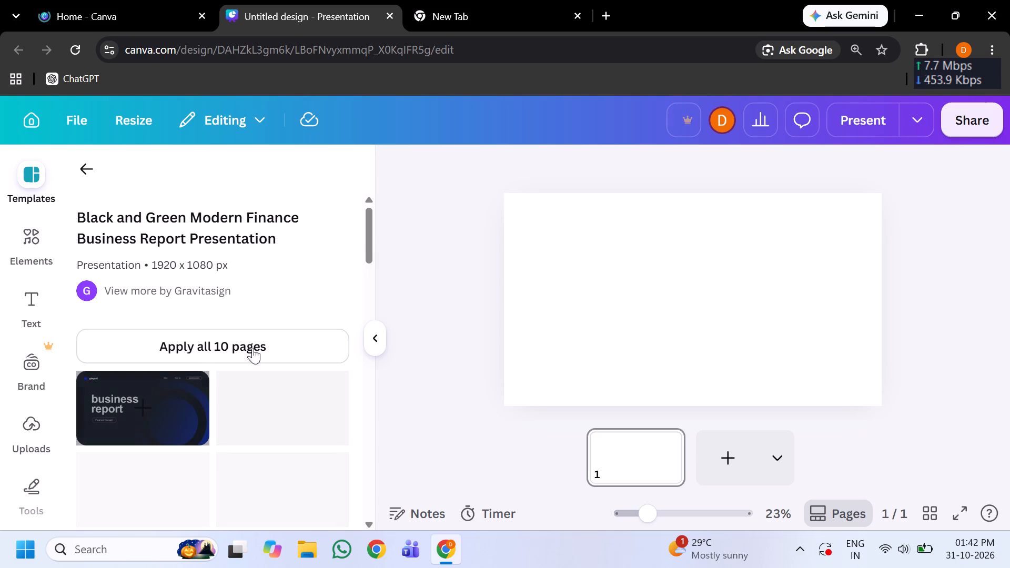
click(265, 354)
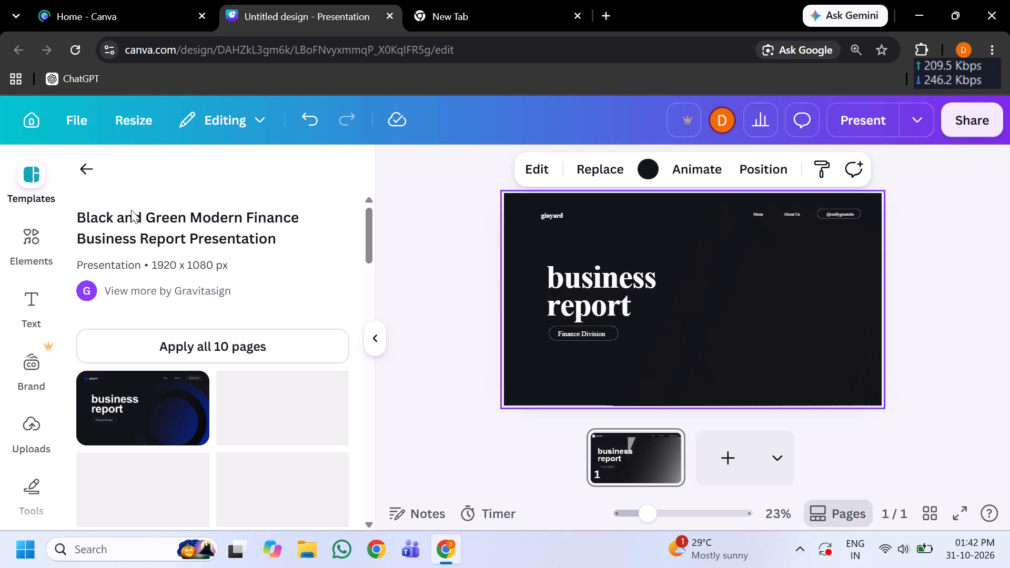
click(772, 454)
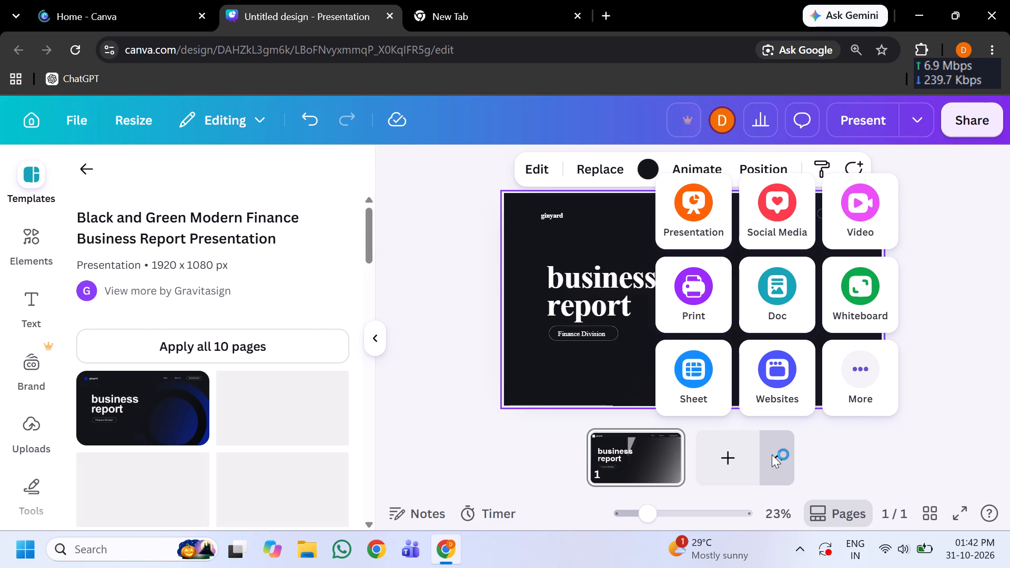
click(772, 455)
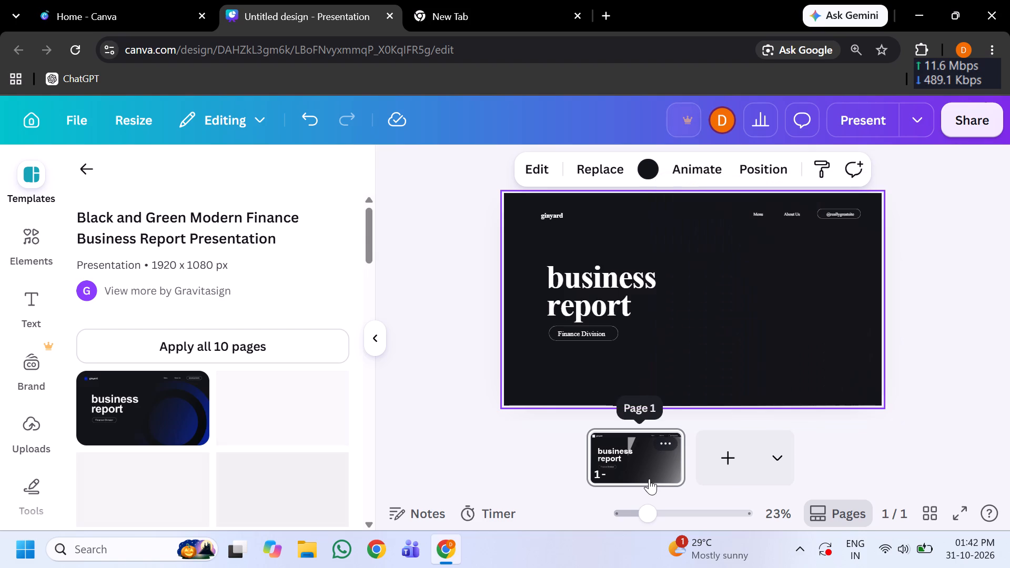
drag(645, 509, 663, 521)
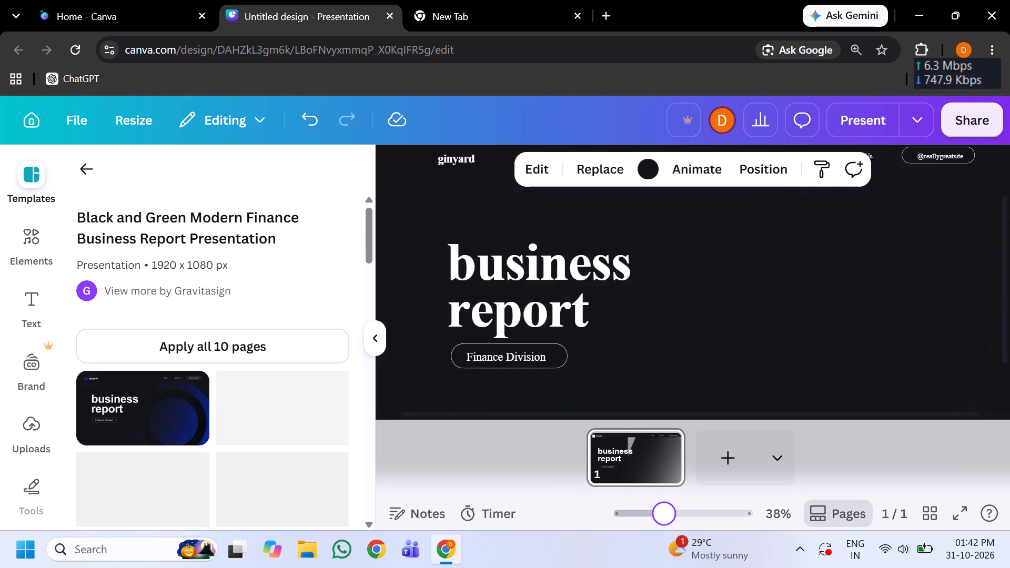
drag(663, 521, 658, 522)
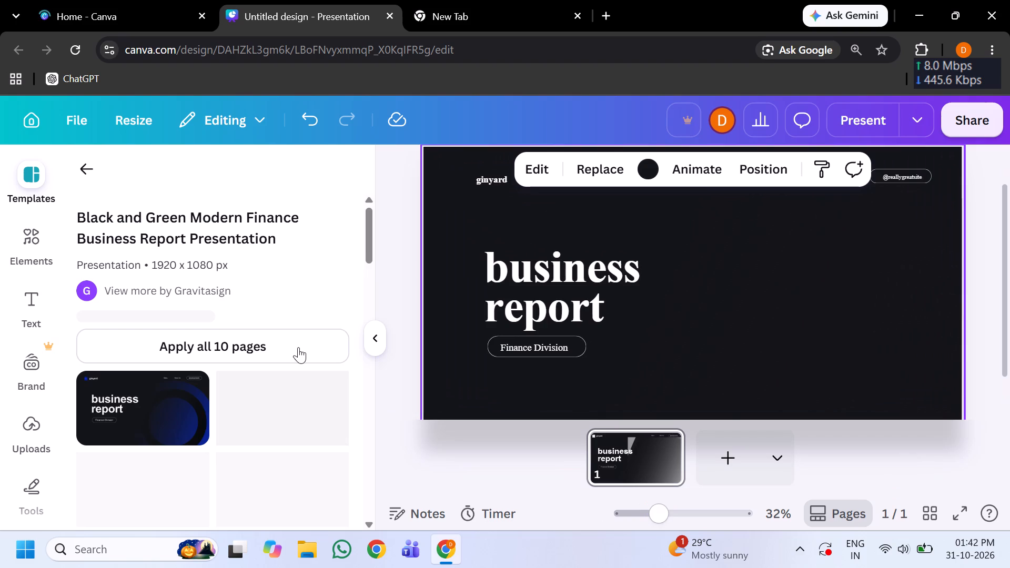
click(239, 342)
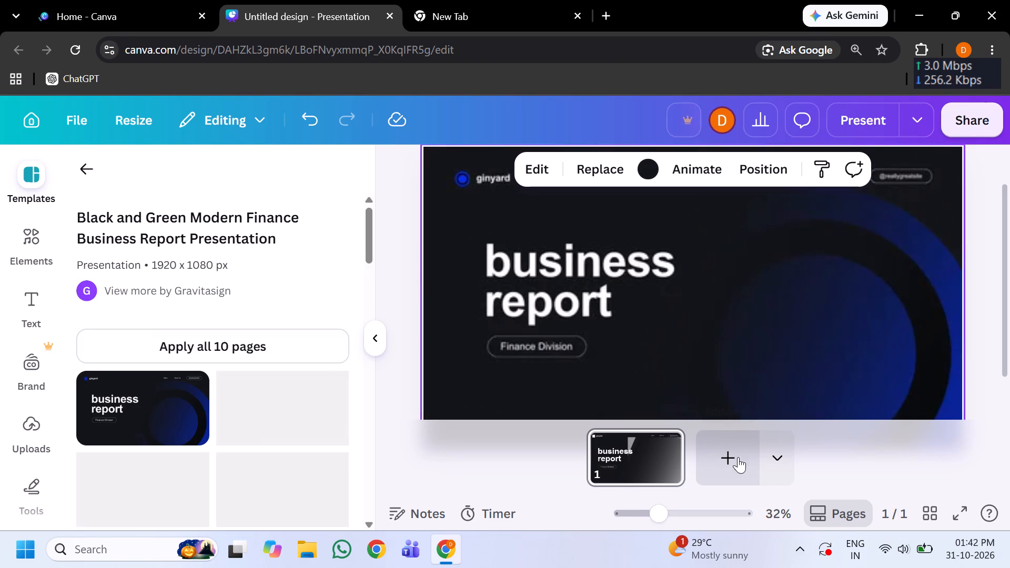
Look through pages 1 to 5 of the design and the remaining page thumbnails up to the closing page.
scroll(195, 410, down, 4)
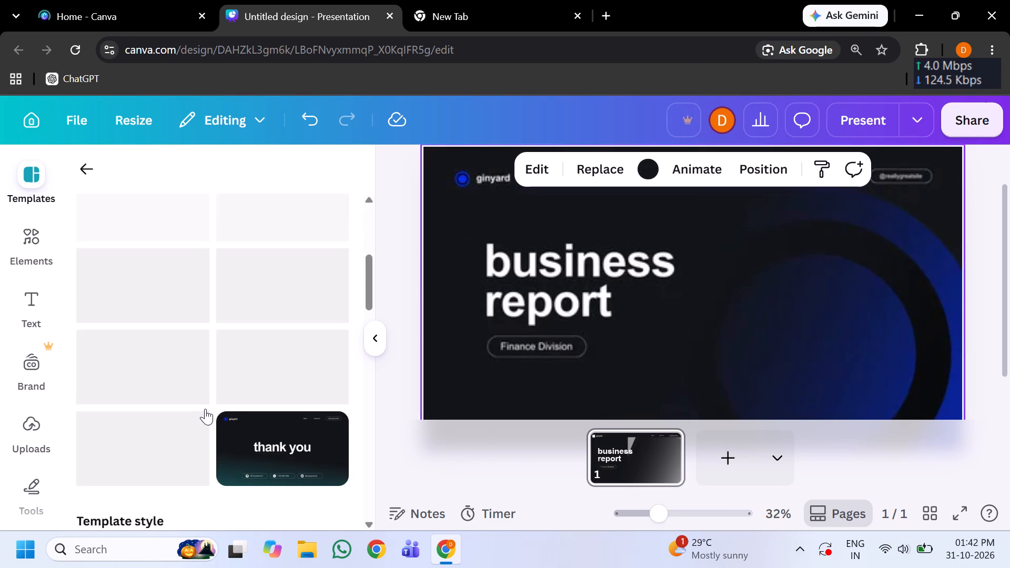
scroll(213, 401, down, 3)
scroll(213, 401, up, 4)
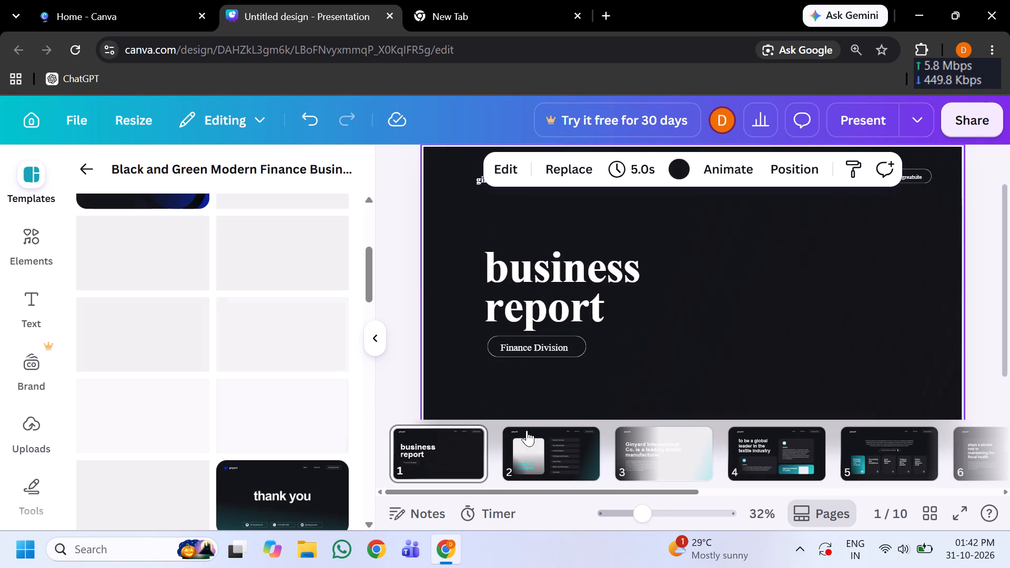
click(415, 429)
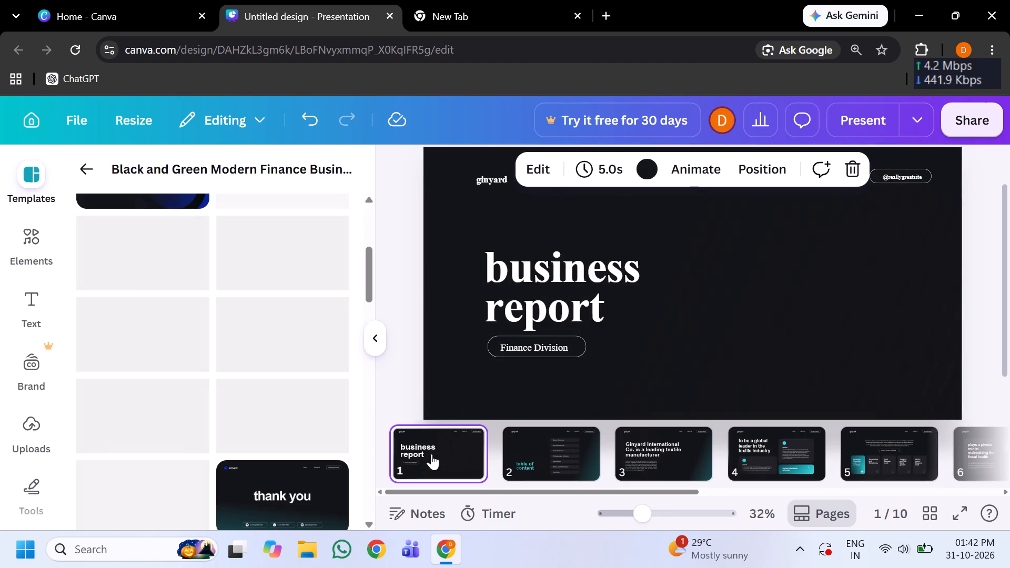
drag(428, 454, 433, 454)
click(536, 453)
click(635, 460)
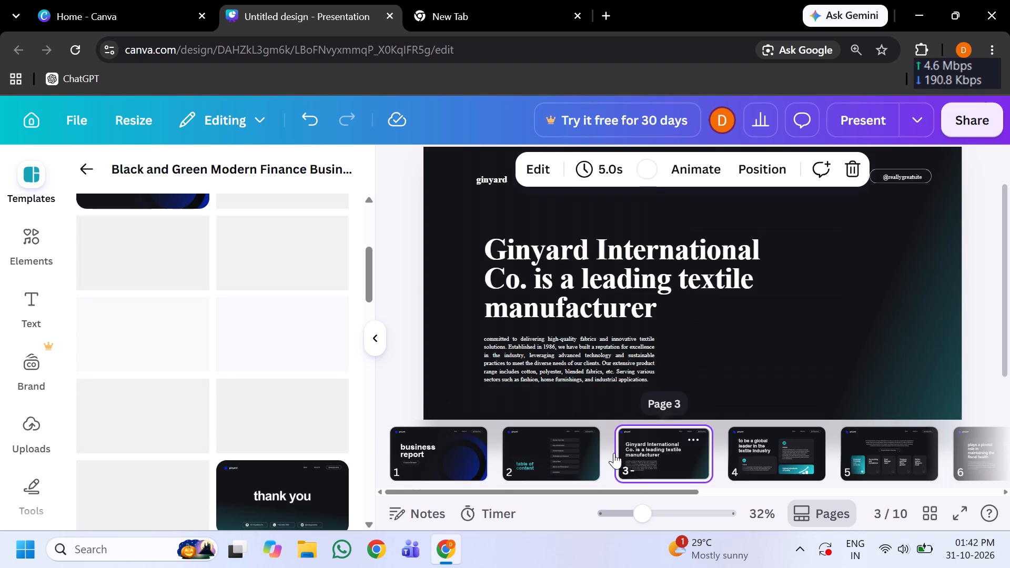
click(543, 455)
click(449, 457)
click(568, 454)
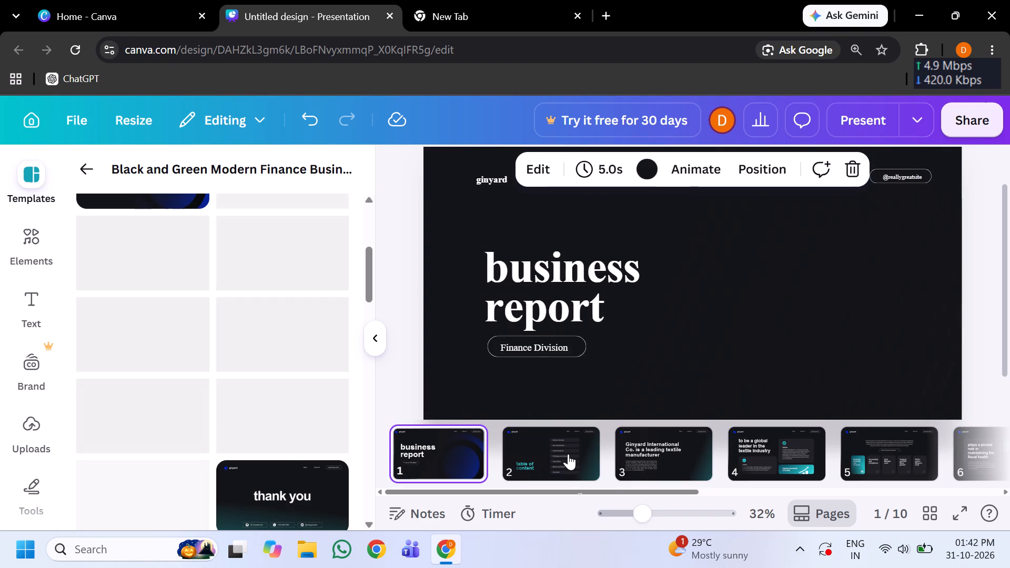
click(668, 448)
click(743, 451)
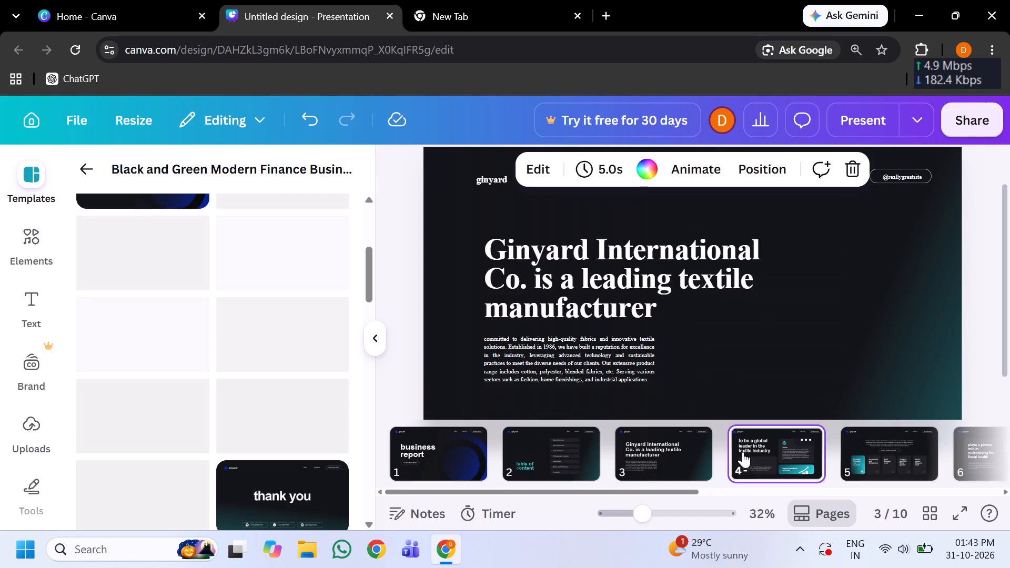
click(860, 453)
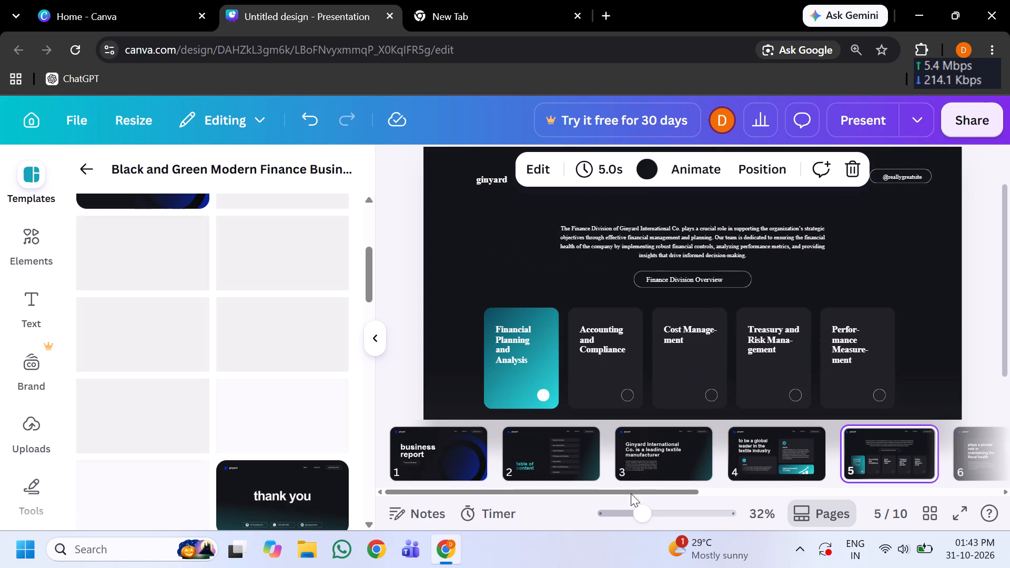
drag(643, 486, 727, 508)
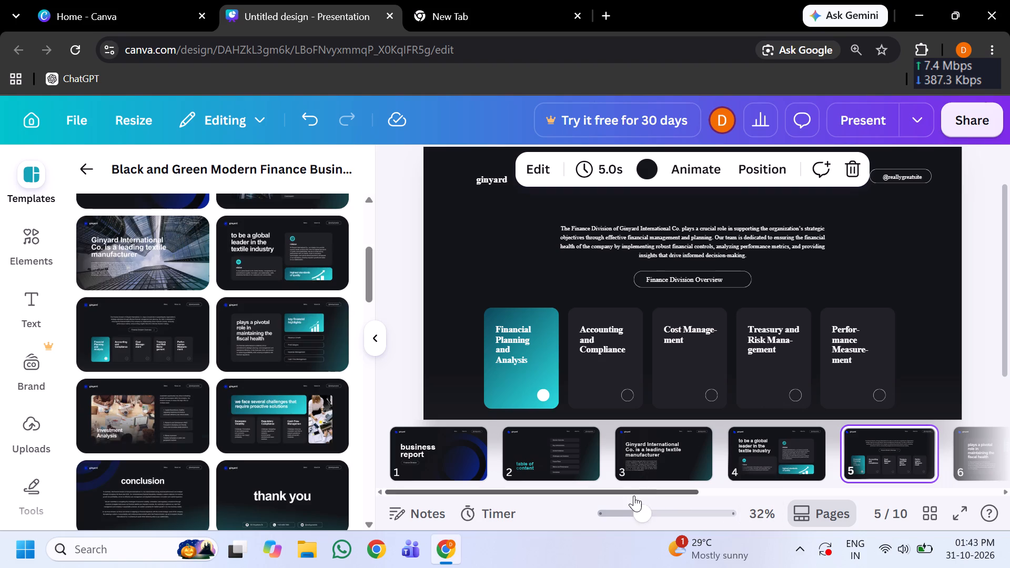
drag(634, 495, 474, 490)
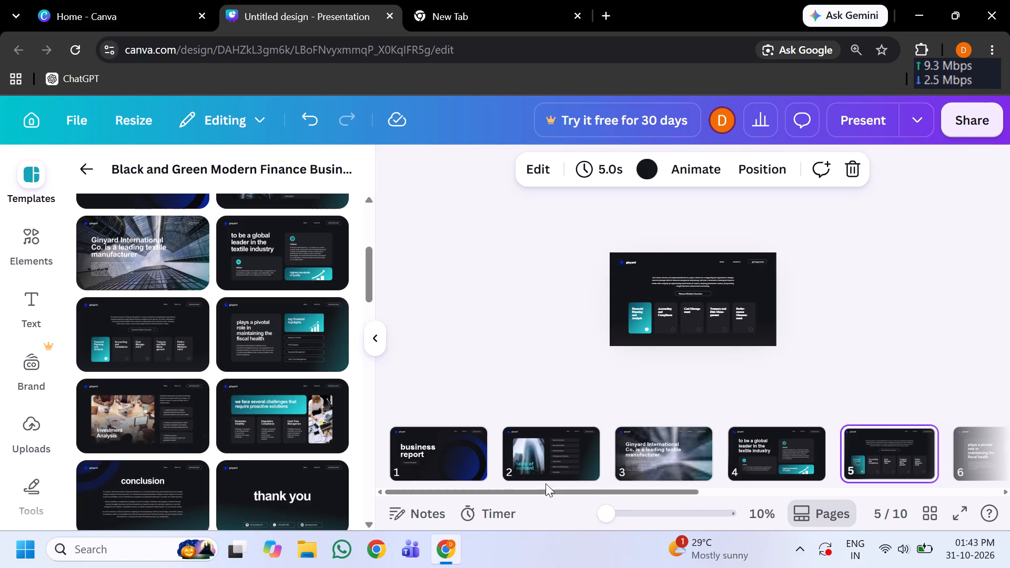
drag(546, 489, 840, 502)
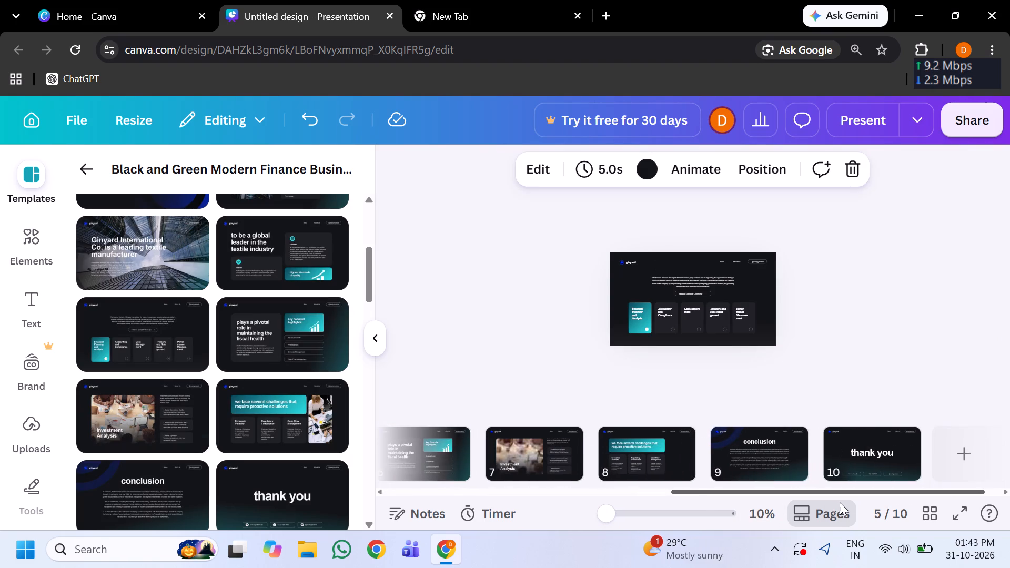
drag(840, 502, 897, 512)
Open the similar "Group Project" template, Dark Blue Gradient Modern Professional Presentation, and apply all 16 of its pages to the design.
scroll(161, 405, down, 4)
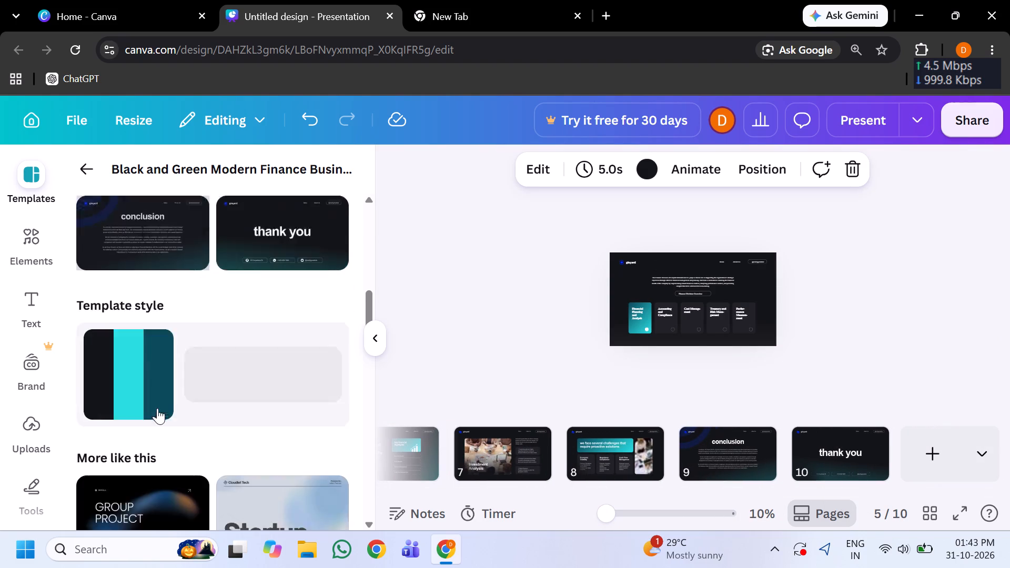
scroll(157, 408, up, 8)
scroll(163, 409, down, 8)
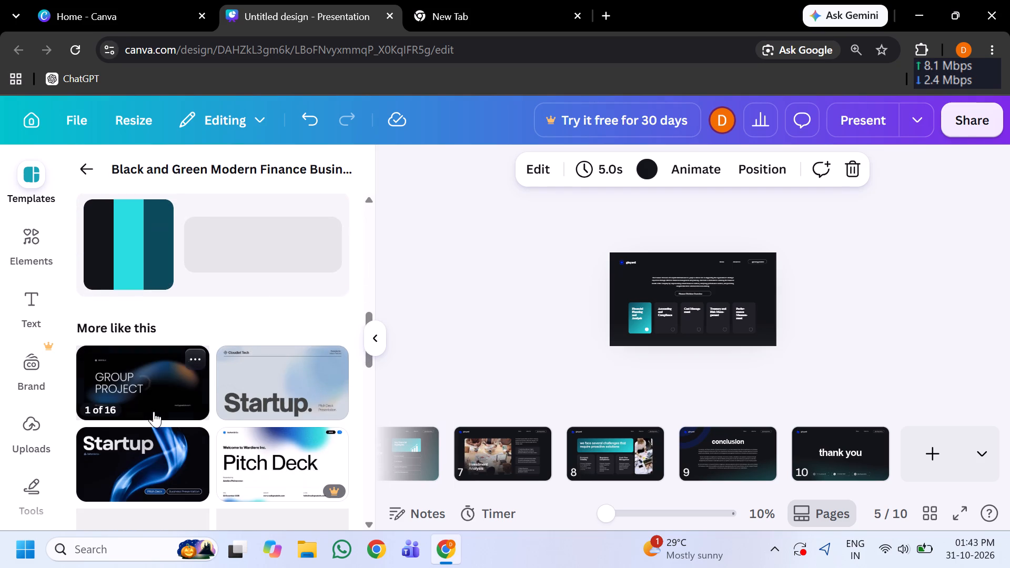
click(146, 392)
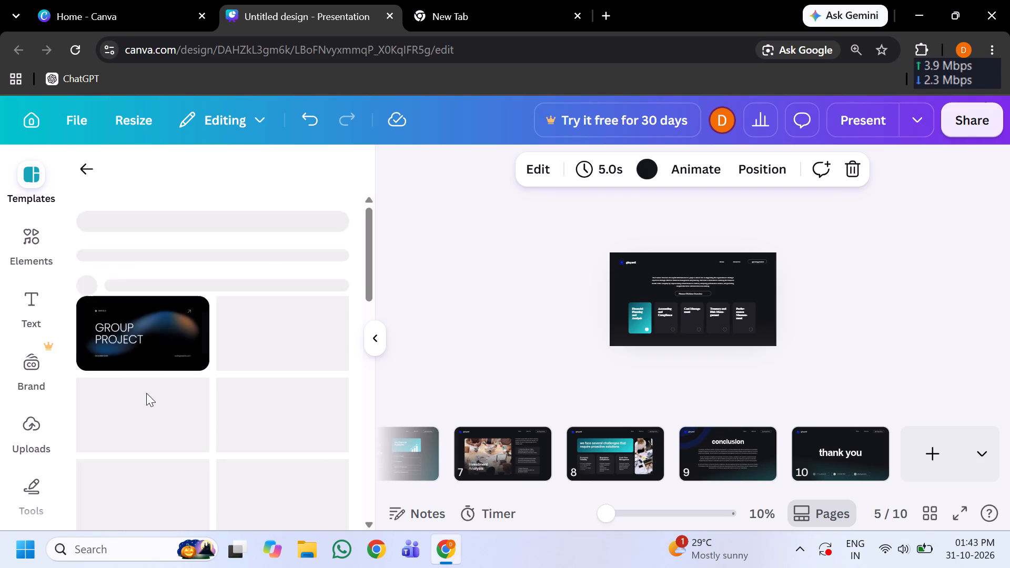
click(201, 343)
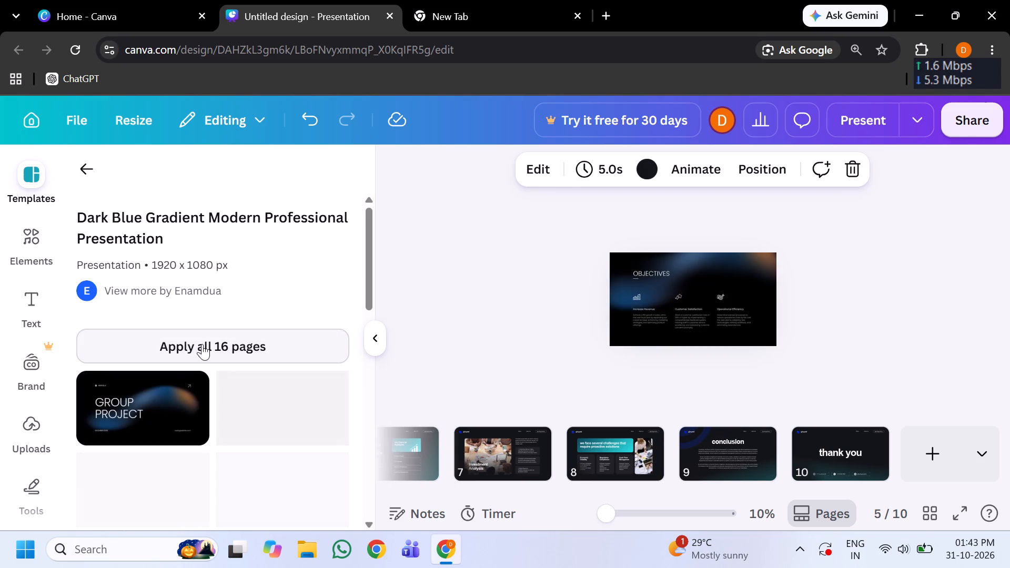
scroll(177, 377, down, 3)
scroll(171, 382, up, 3)
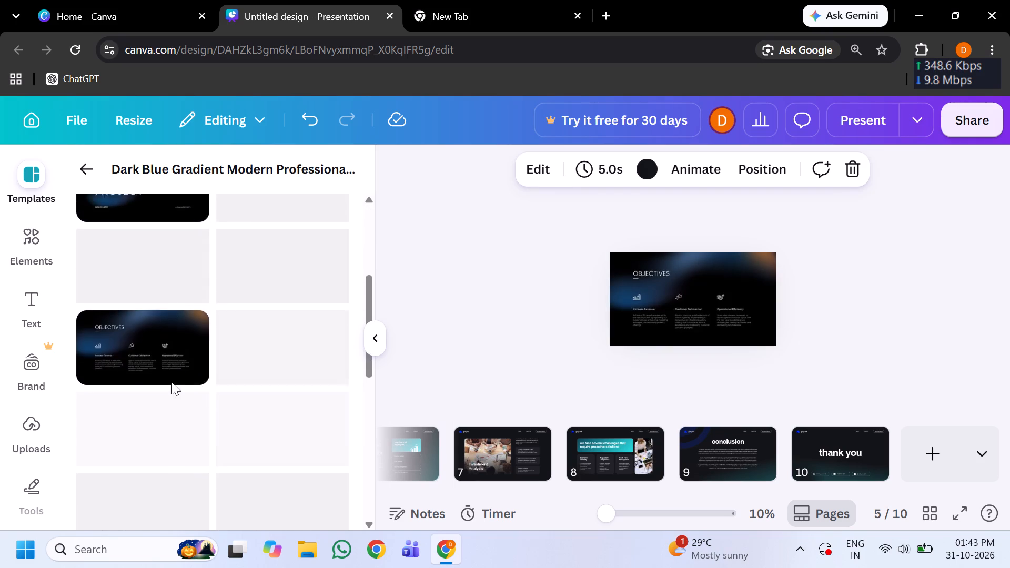
scroll(171, 382, up, 1)
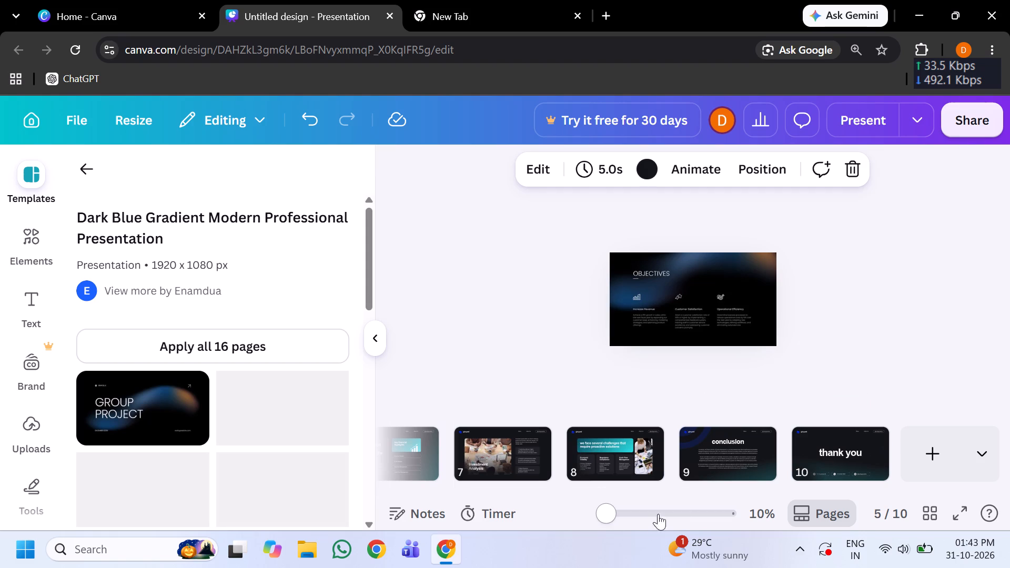
drag(702, 489, 415, 473)
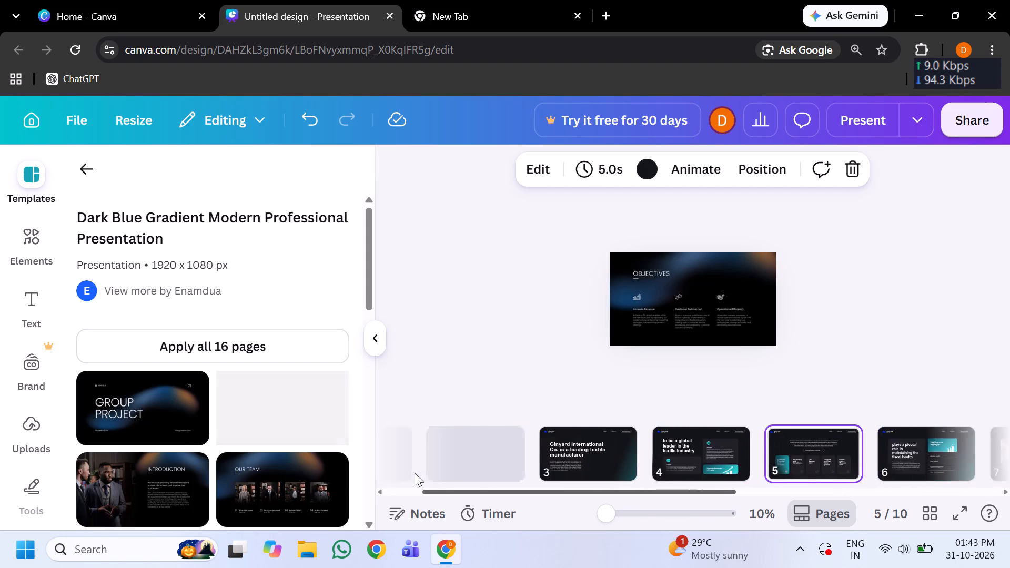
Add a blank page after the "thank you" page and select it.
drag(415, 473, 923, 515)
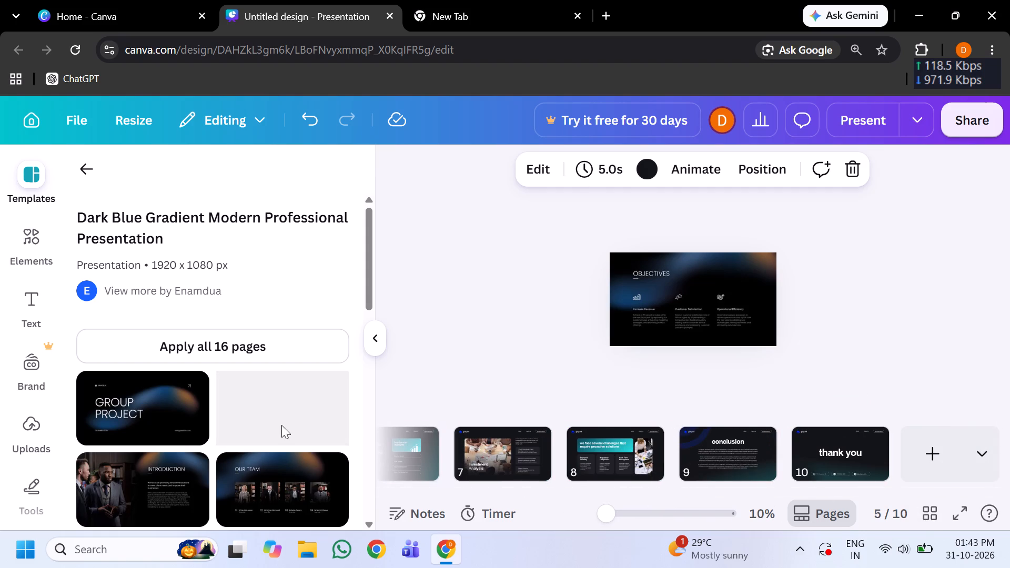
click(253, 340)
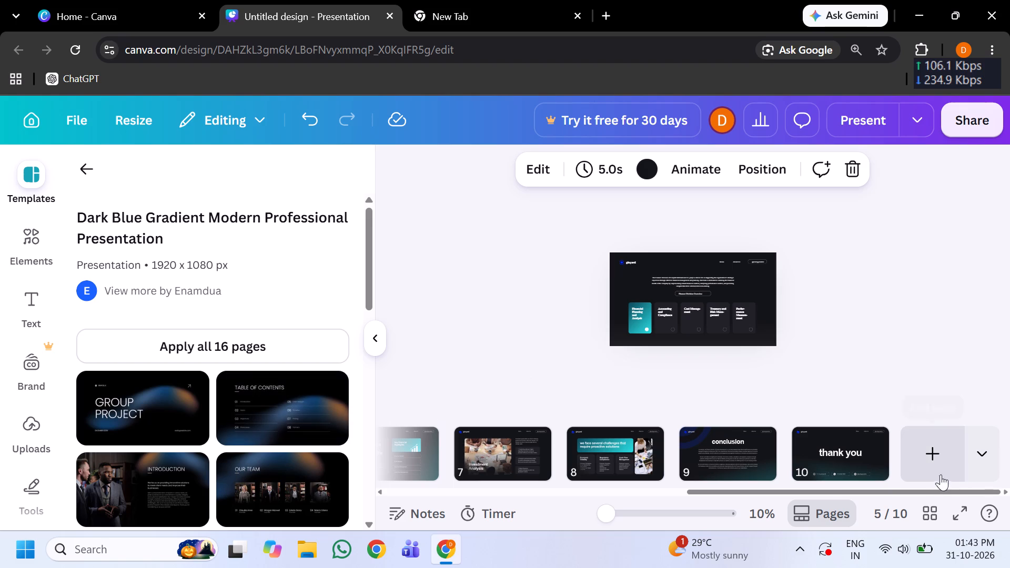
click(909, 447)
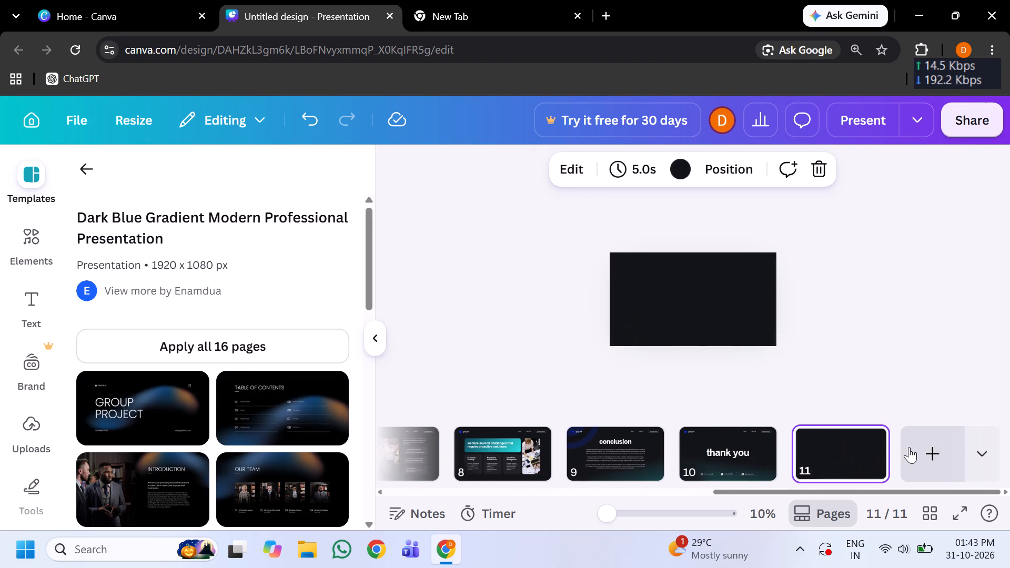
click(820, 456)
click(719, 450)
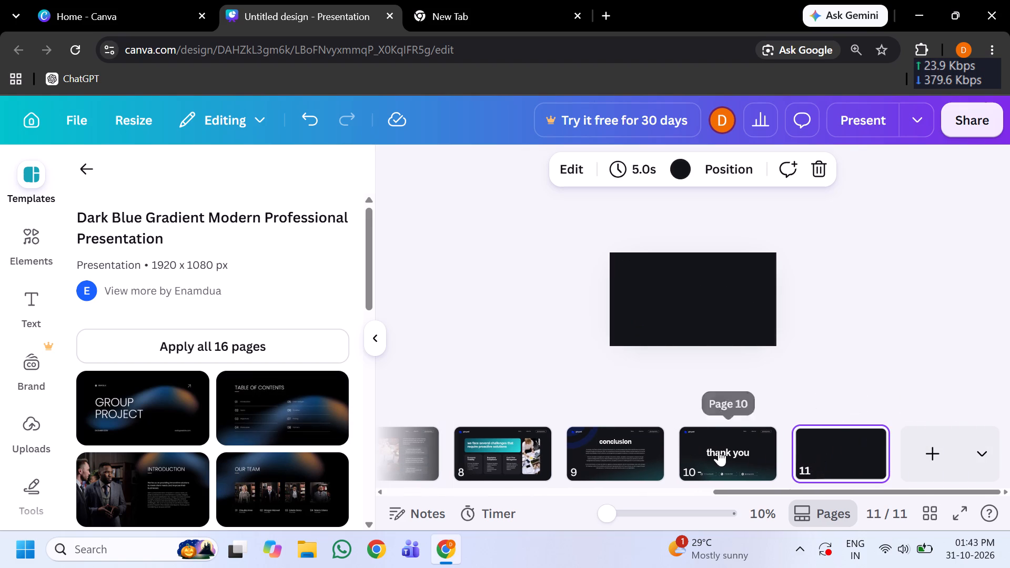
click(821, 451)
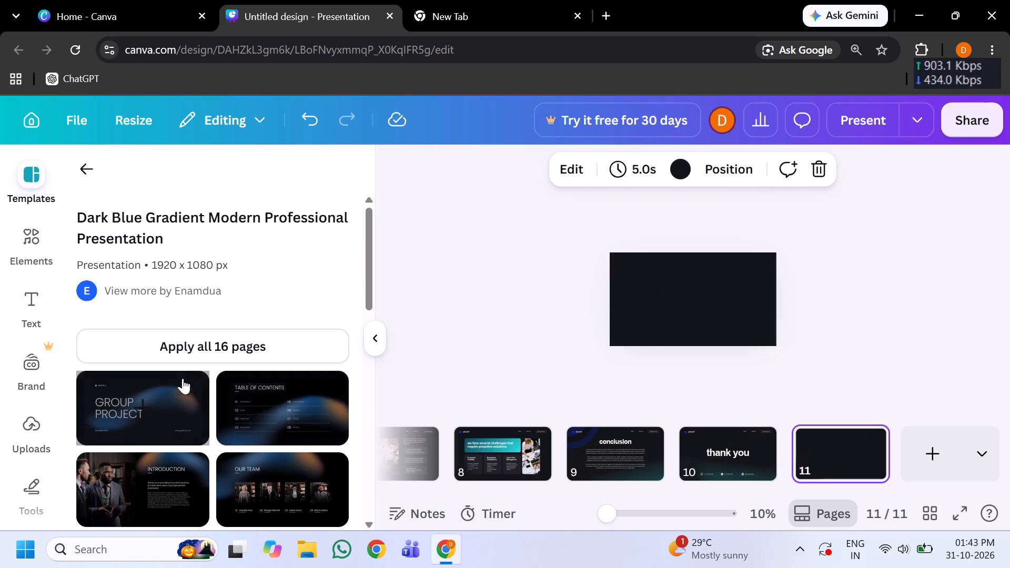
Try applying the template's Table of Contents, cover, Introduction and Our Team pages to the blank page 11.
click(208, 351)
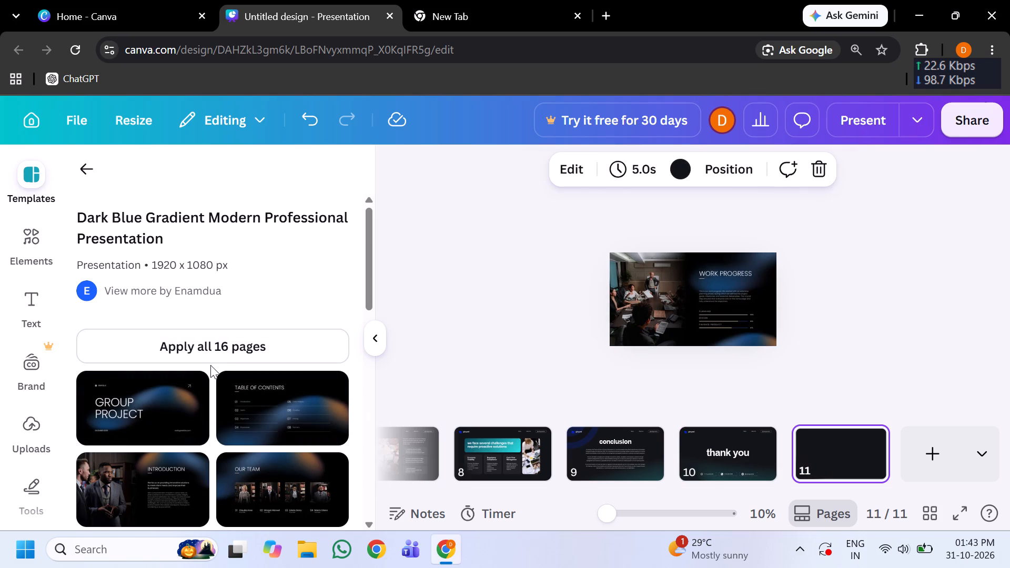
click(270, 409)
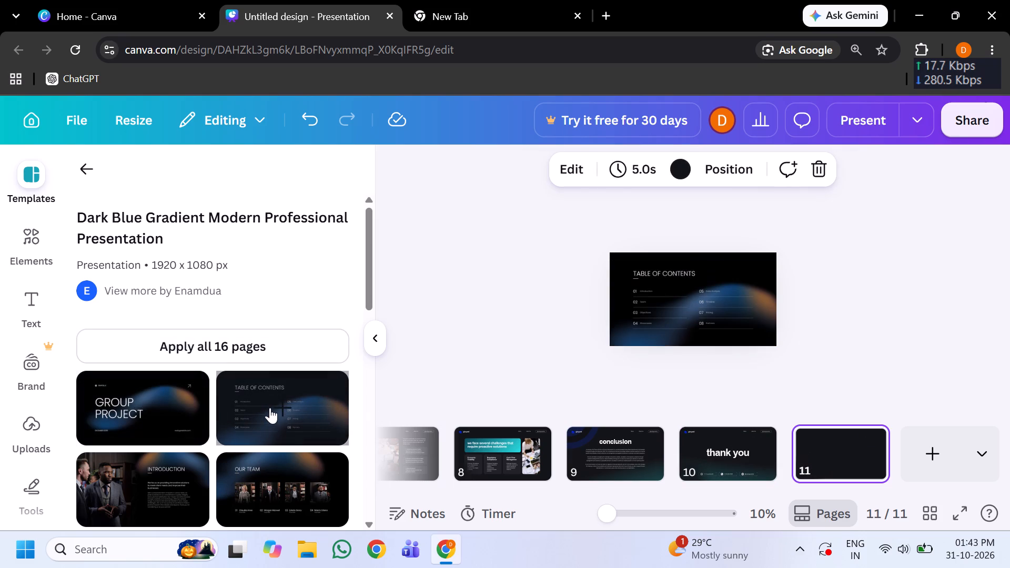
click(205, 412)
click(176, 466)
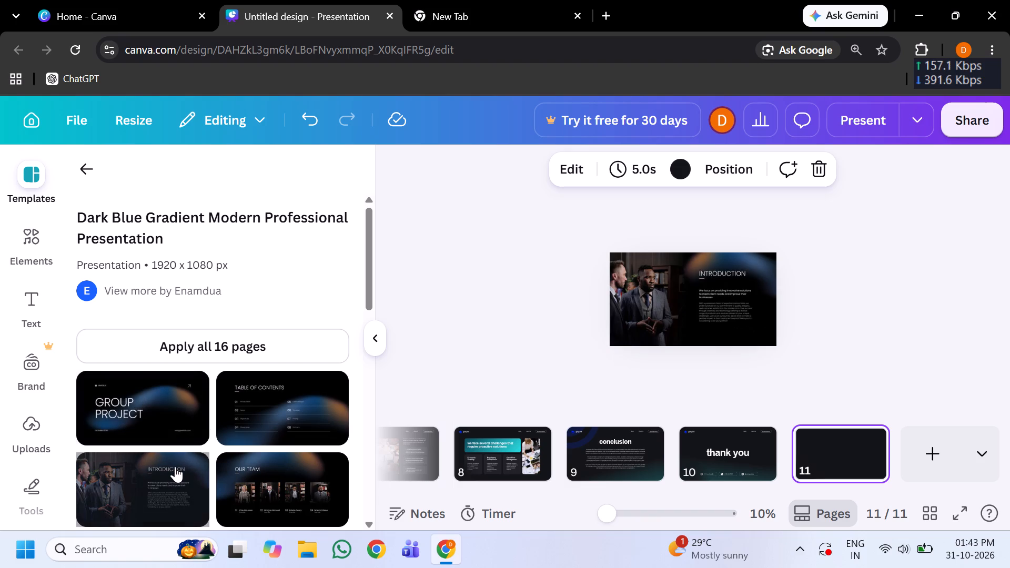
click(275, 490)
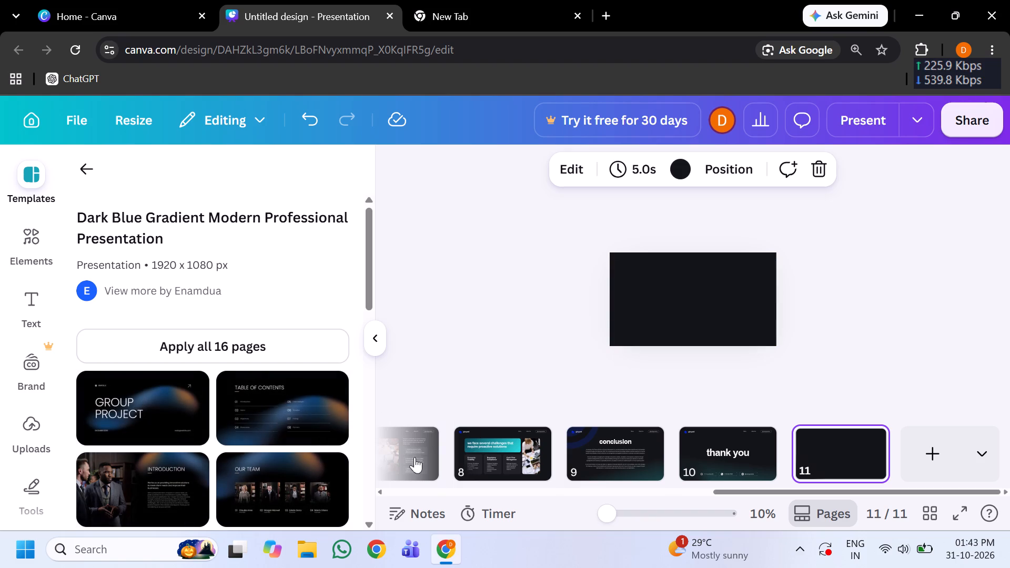
Apply all 16 pages of the Dark Blue Gradient Modern Professional Presentation template to the design.
click(226, 346)
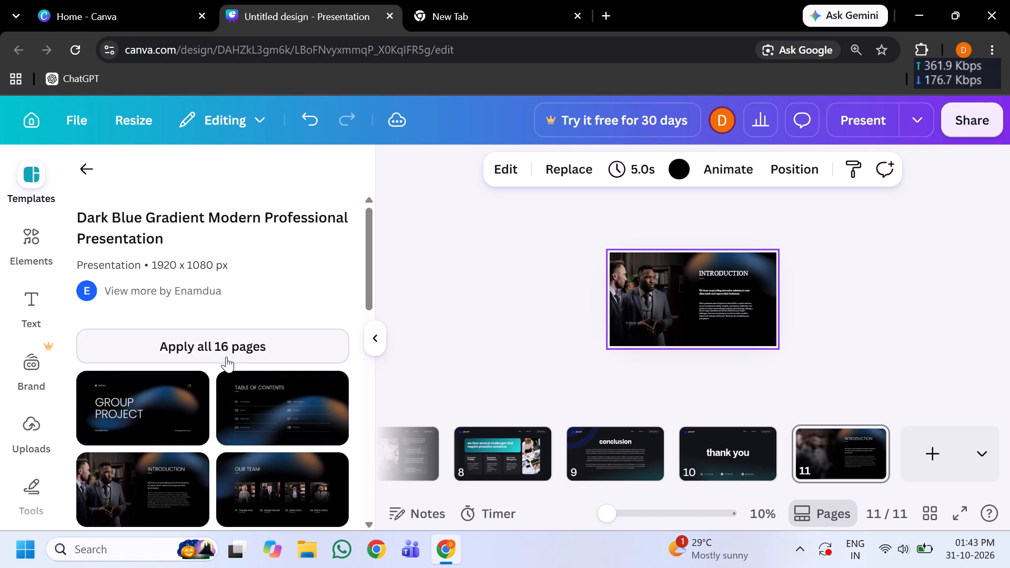
click(823, 453)
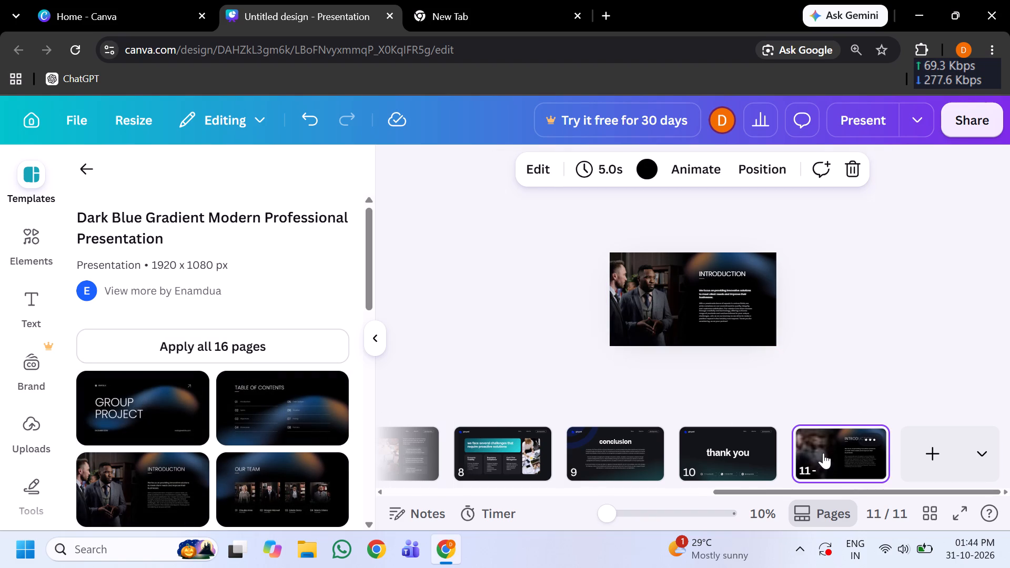
click(823, 454)
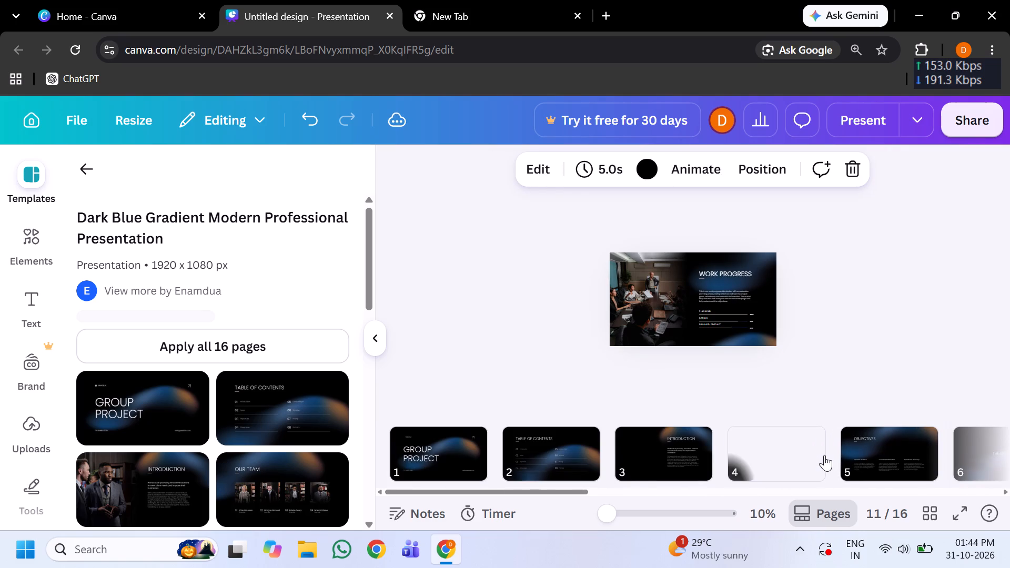
Look through the design's pages up to the closing contact page and the template's own page previews.
drag(562, 451, 607, 464)
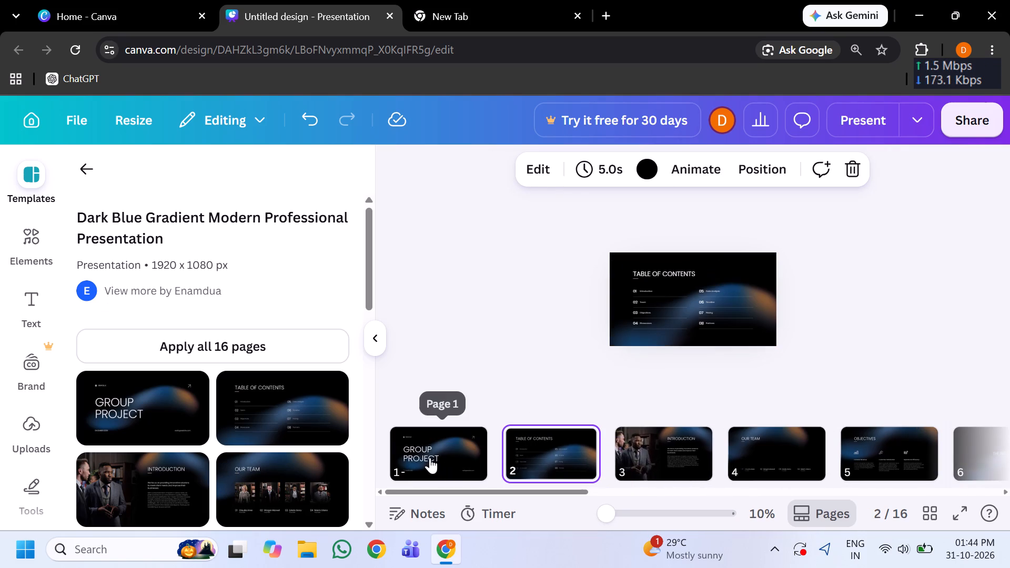
drag(489, 489, 948, 515)
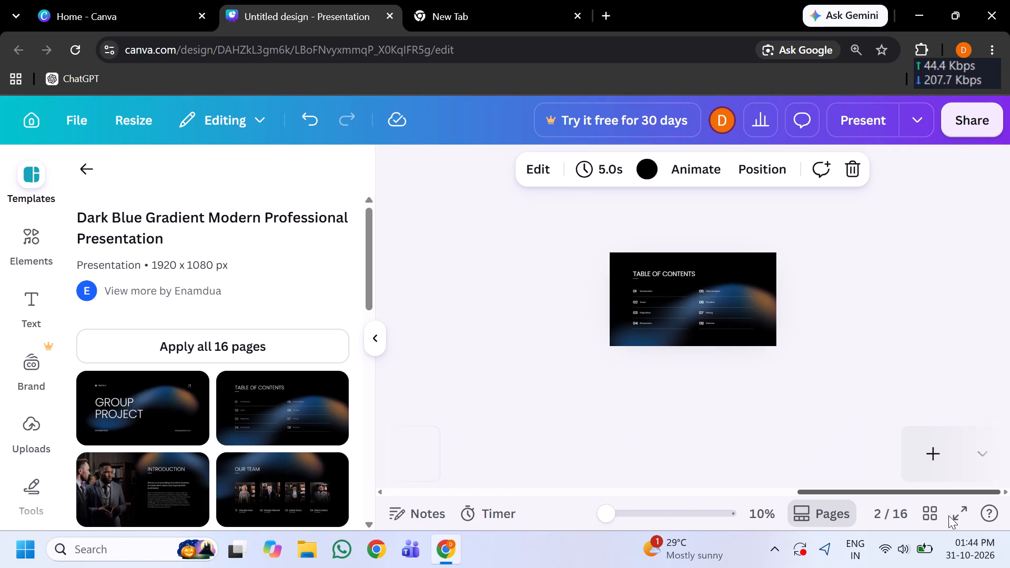
drag(948, 515, 951, 515)
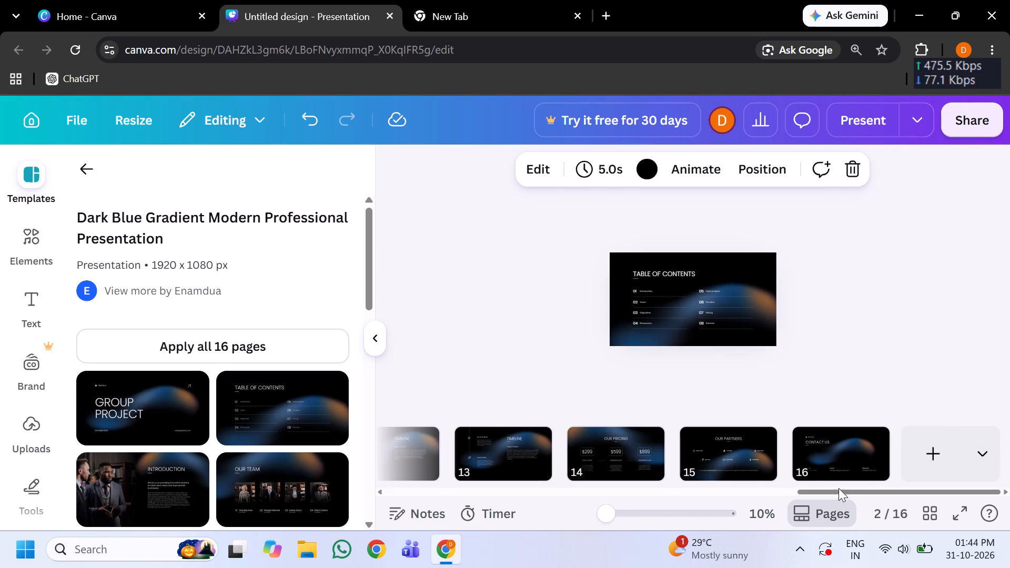
drag(839, 490, 298, 525)
scroll(250, 448, down, 7)
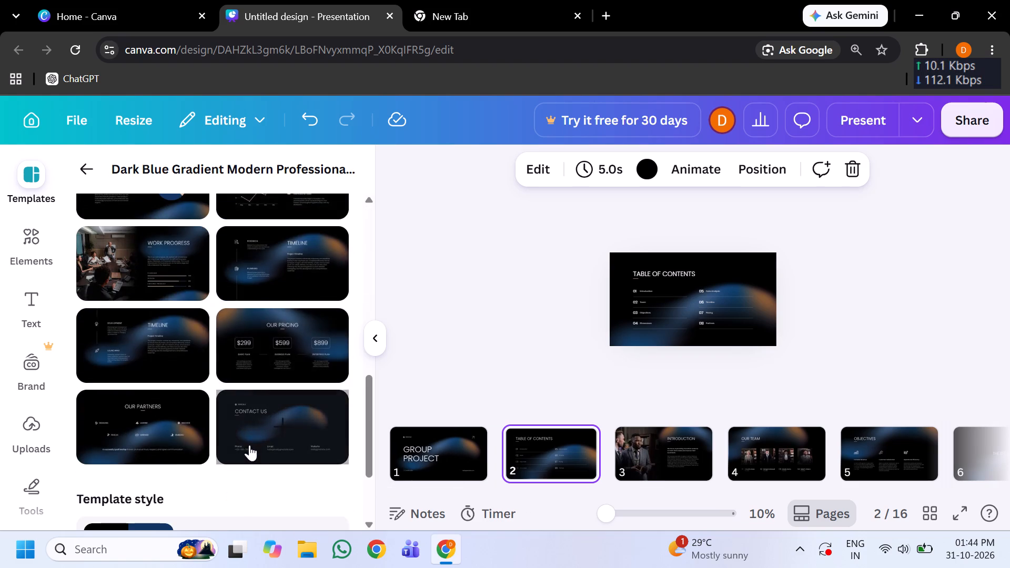
scroll(249, 445, up, 8)
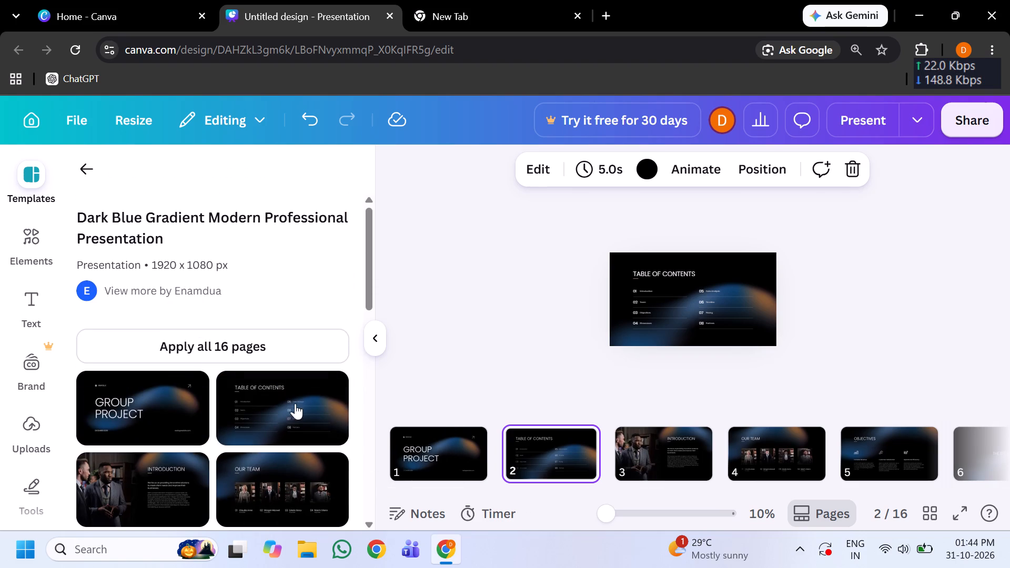
Apply the style of the White Blue and Grey Modern Startup Pitch Deck Presentation template to page 2, the table of contents.
click(87, 157)
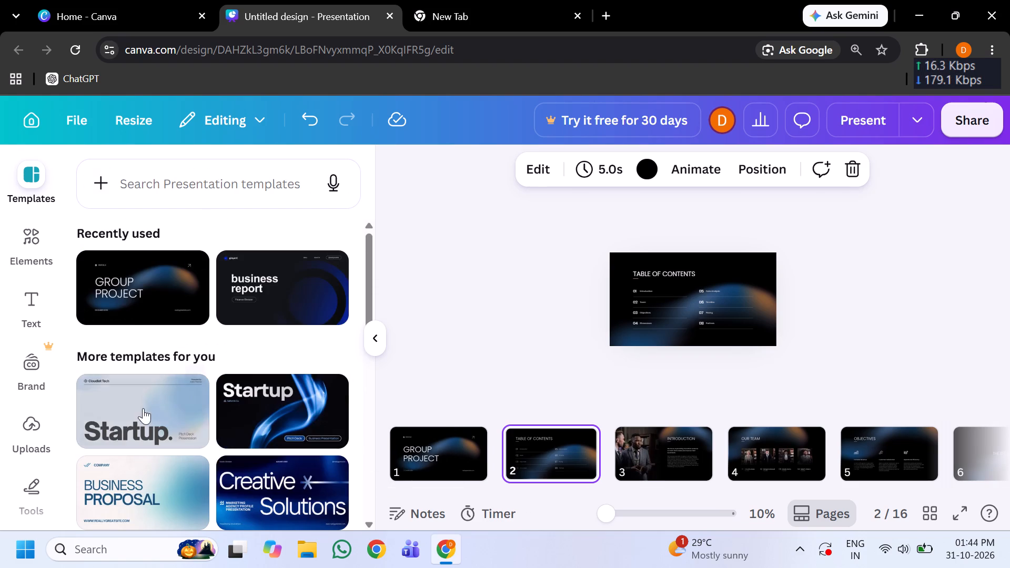
click(135, 415)
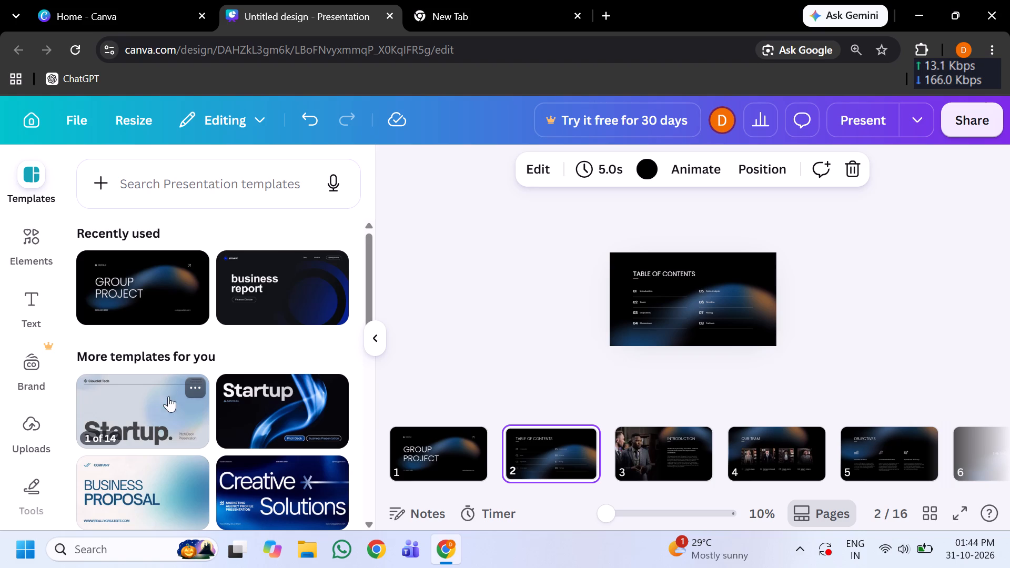
click(200, 384)
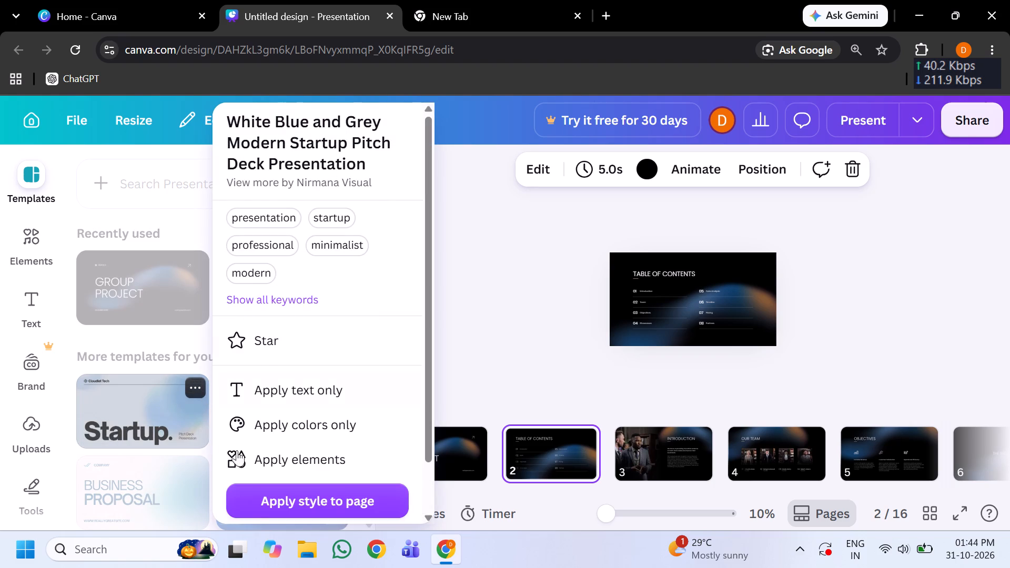
click(279, 505)
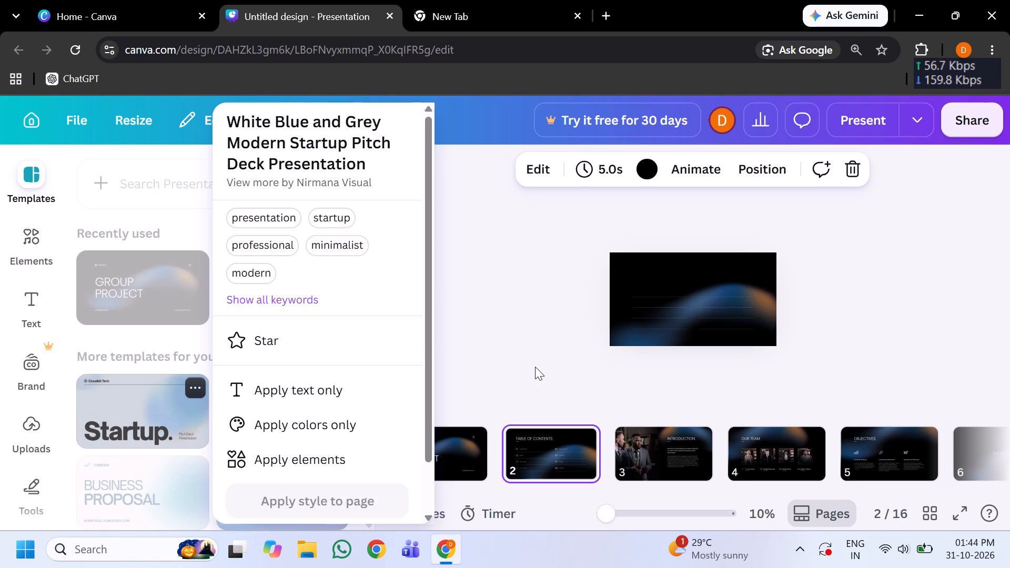
click(512, 360)
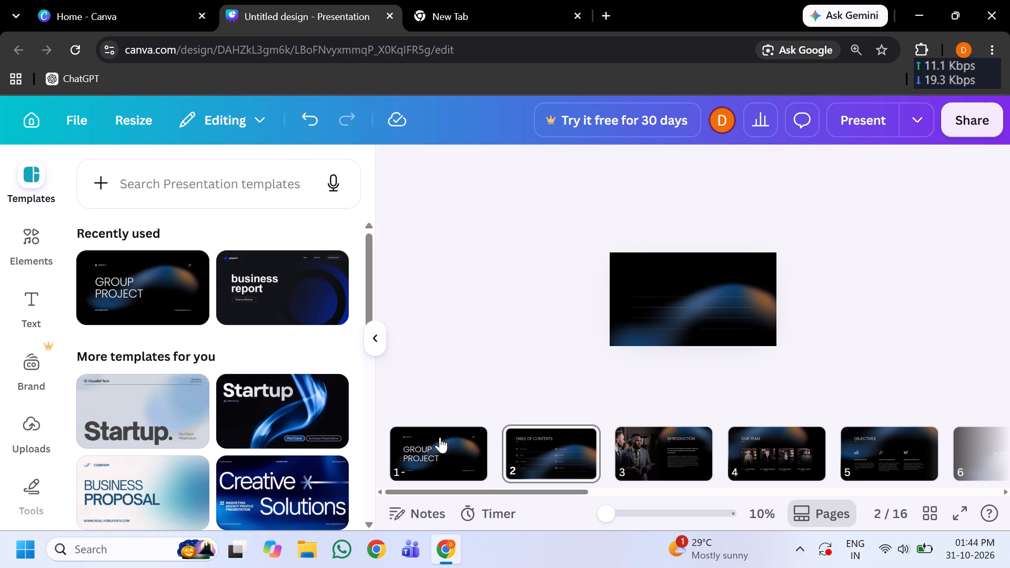
click(446, 441)
click(549, 444)
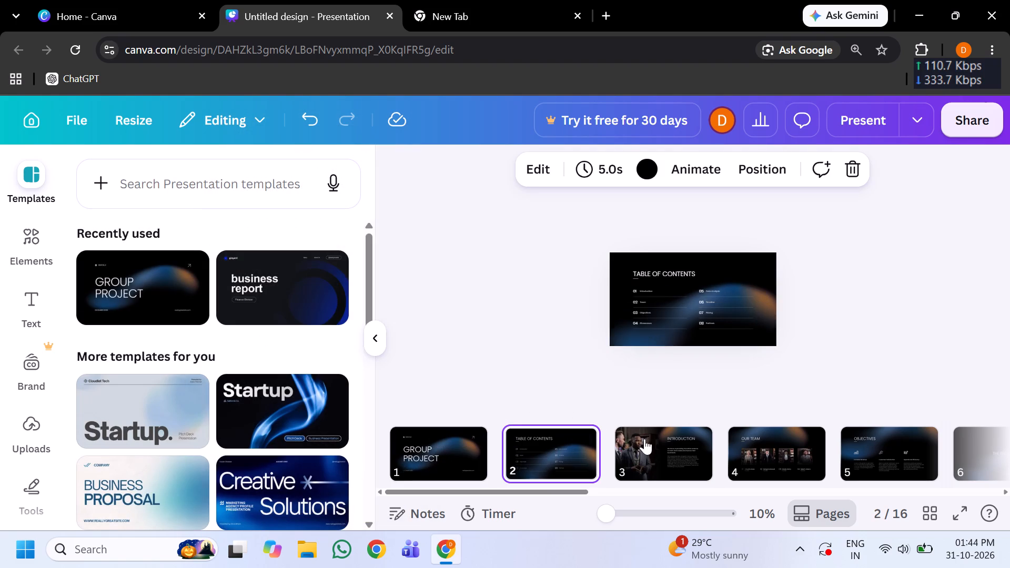
click(645, 441)
drag(145, 417, 151, 419)
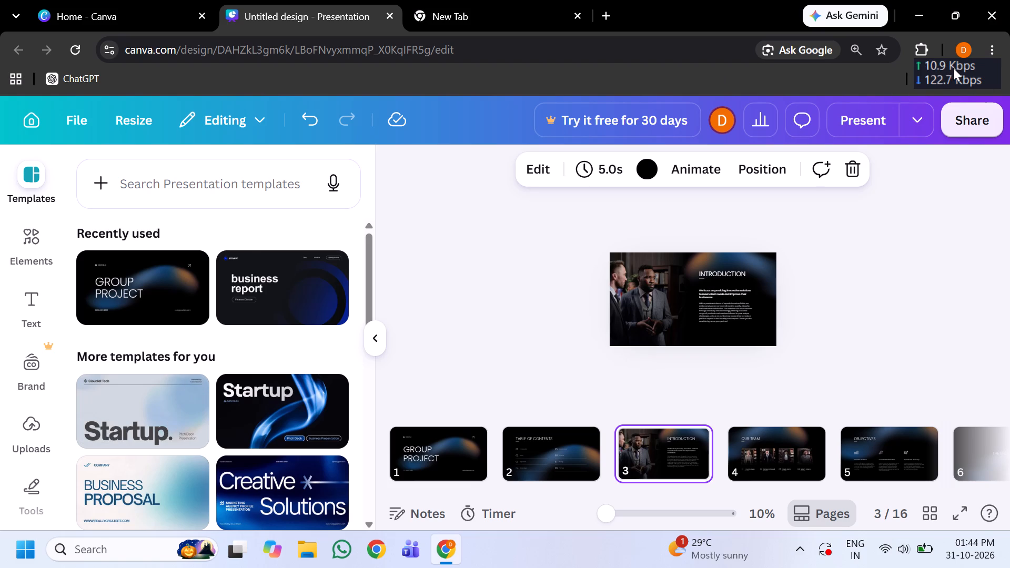
Move the network speed overlay down from the browser's bookmarks bar onto the empty canvas area.
drag(953, 68, 960, 166)
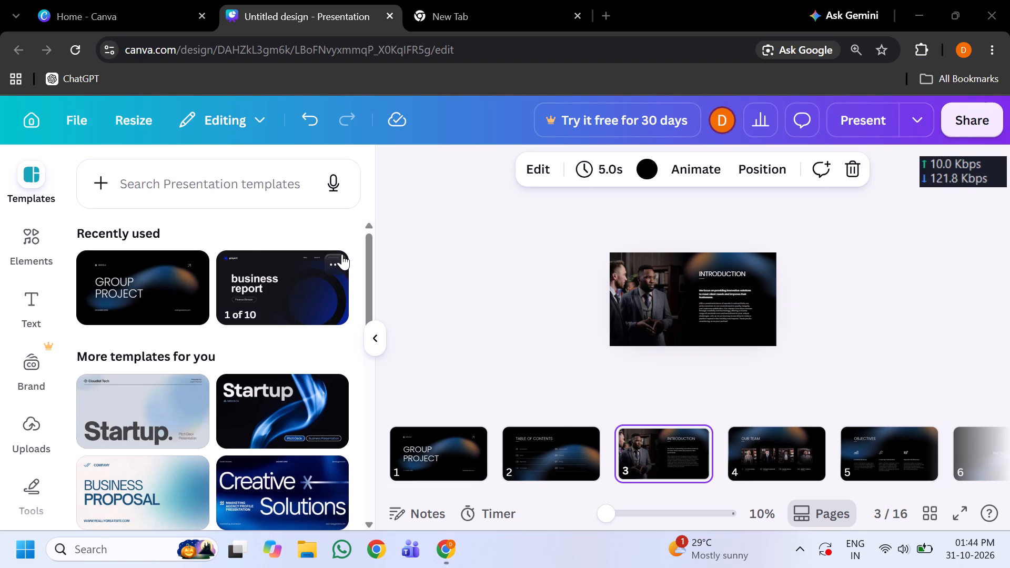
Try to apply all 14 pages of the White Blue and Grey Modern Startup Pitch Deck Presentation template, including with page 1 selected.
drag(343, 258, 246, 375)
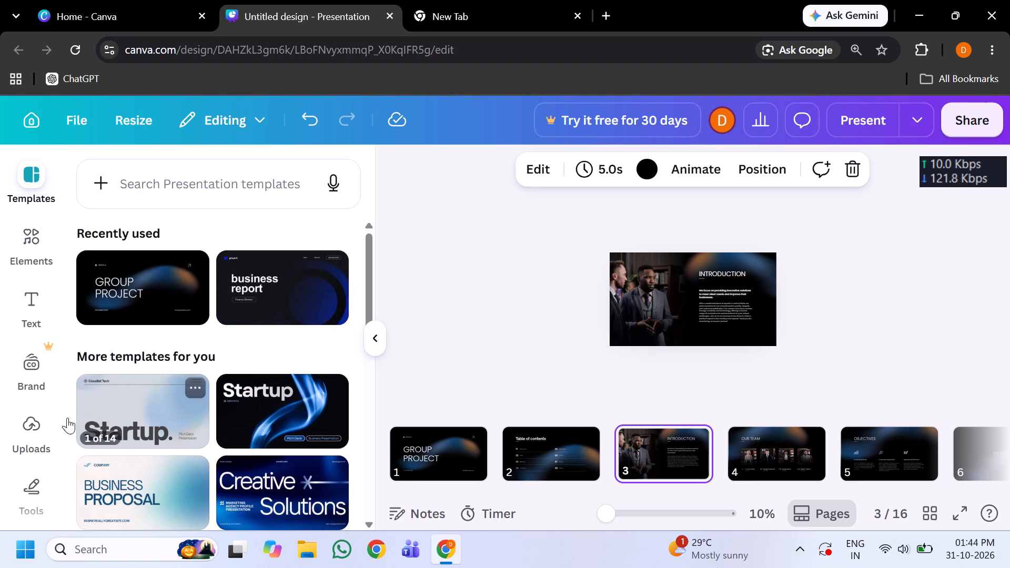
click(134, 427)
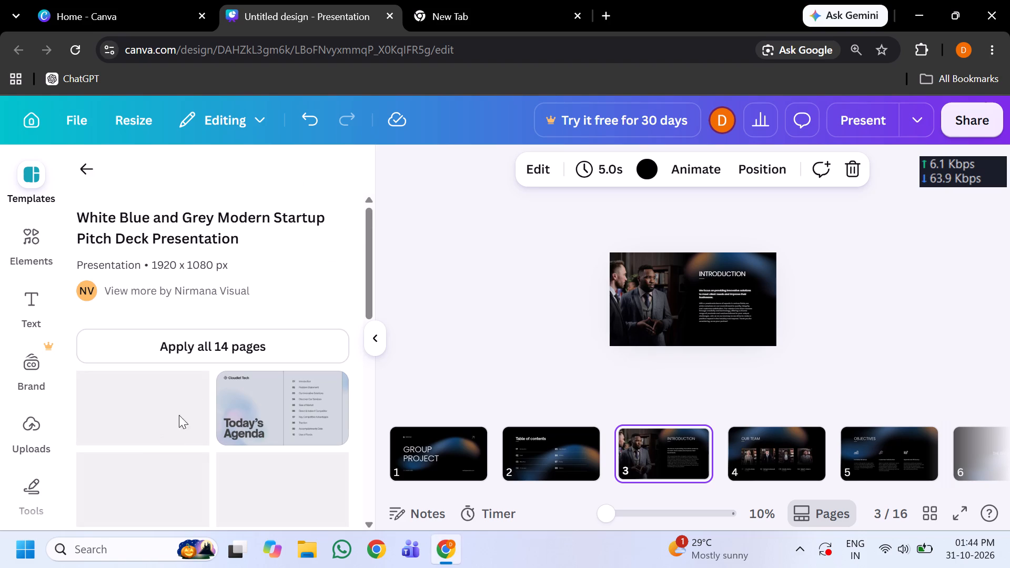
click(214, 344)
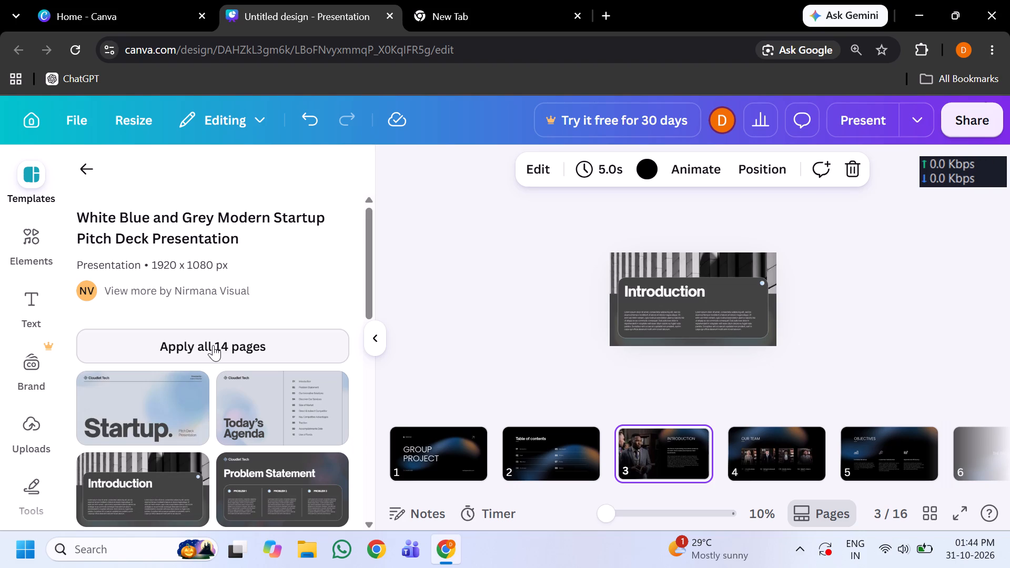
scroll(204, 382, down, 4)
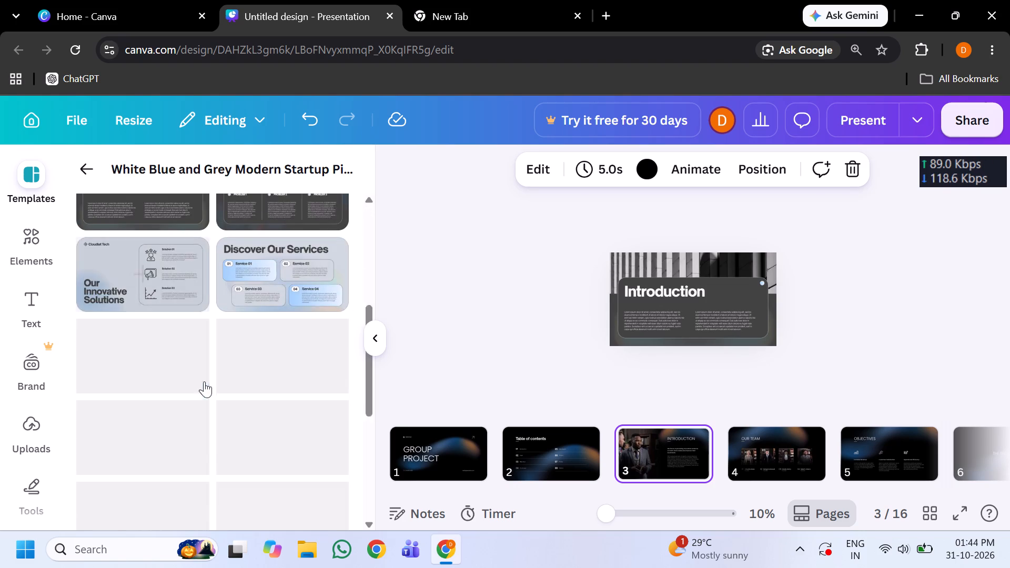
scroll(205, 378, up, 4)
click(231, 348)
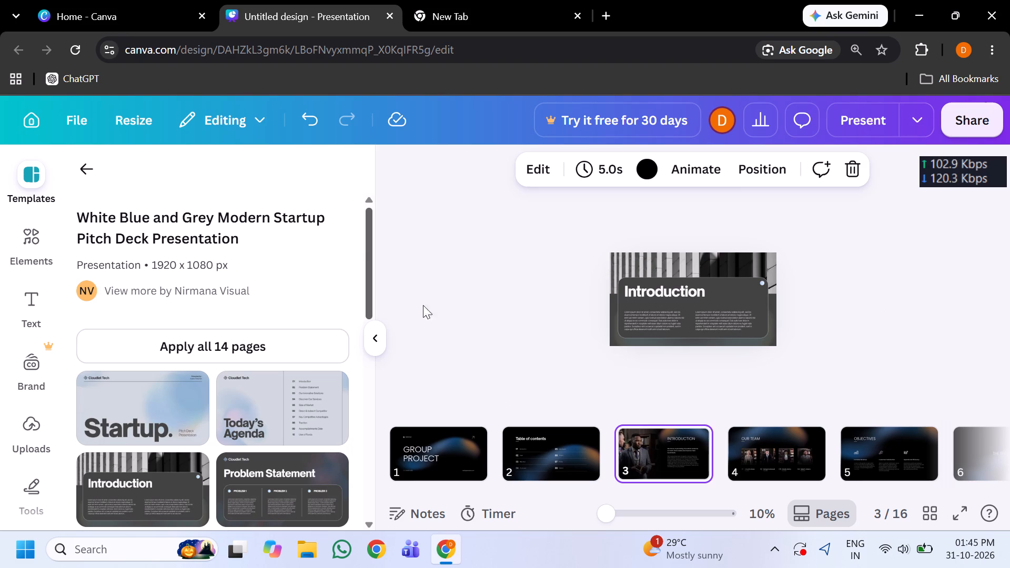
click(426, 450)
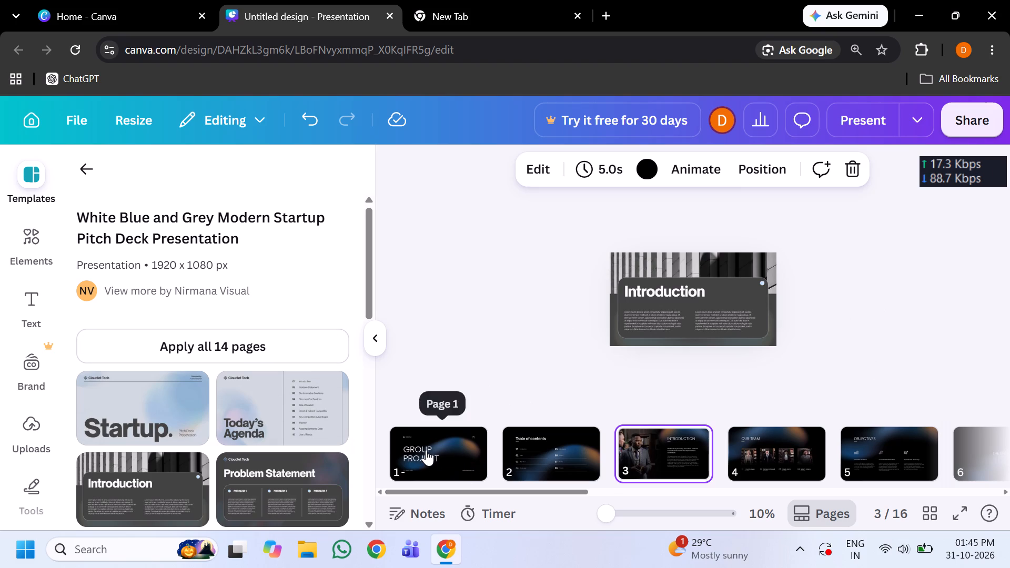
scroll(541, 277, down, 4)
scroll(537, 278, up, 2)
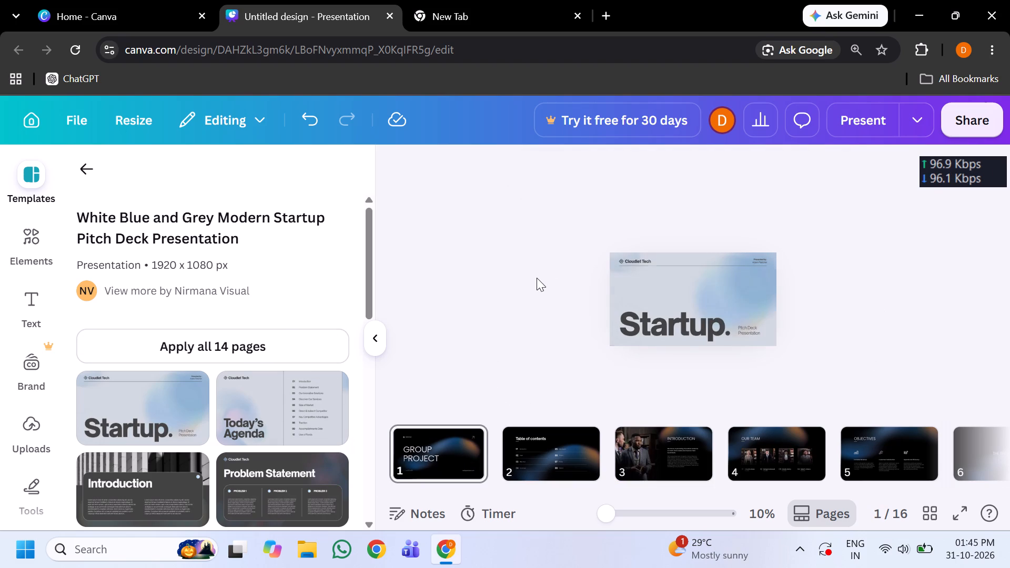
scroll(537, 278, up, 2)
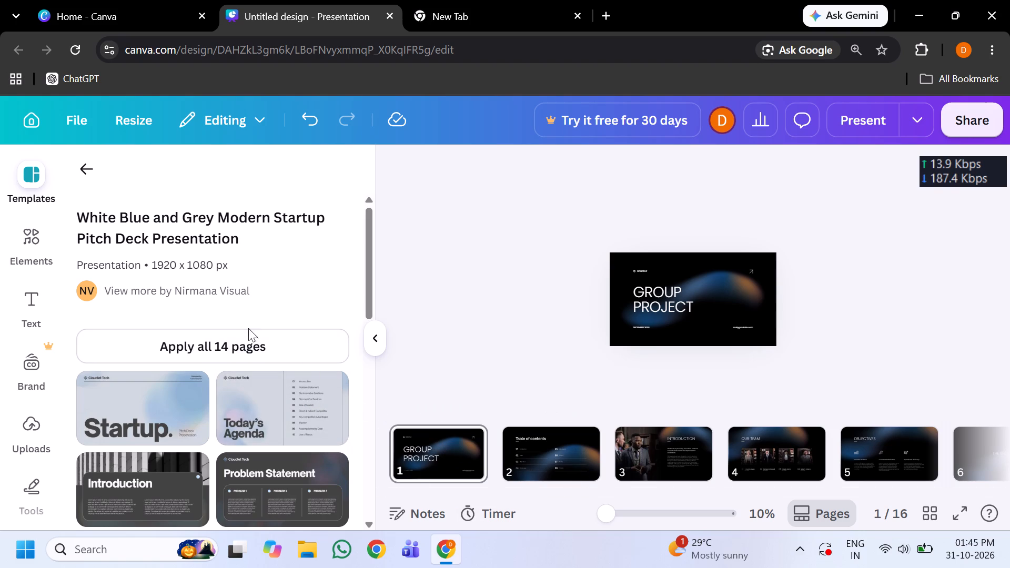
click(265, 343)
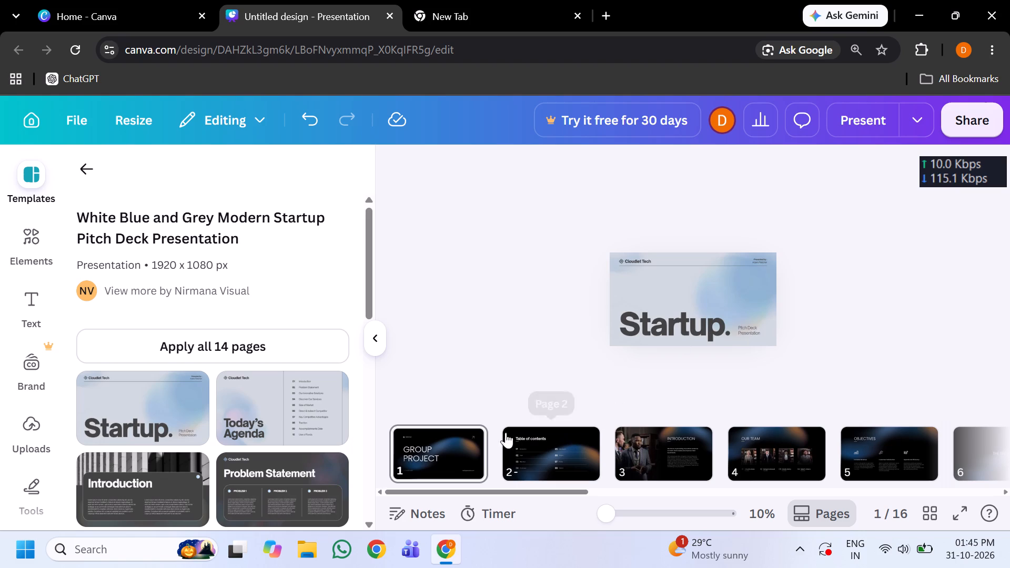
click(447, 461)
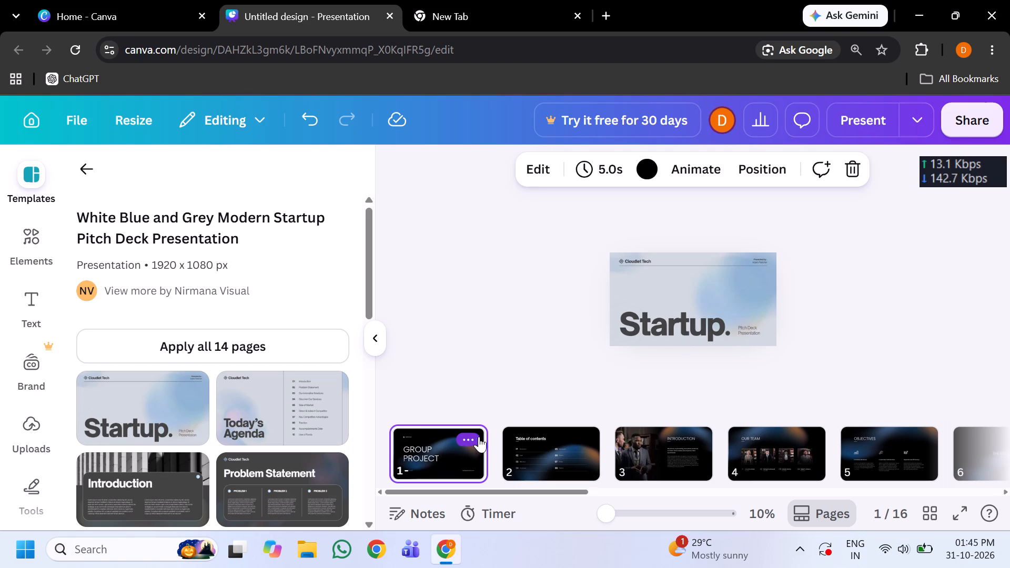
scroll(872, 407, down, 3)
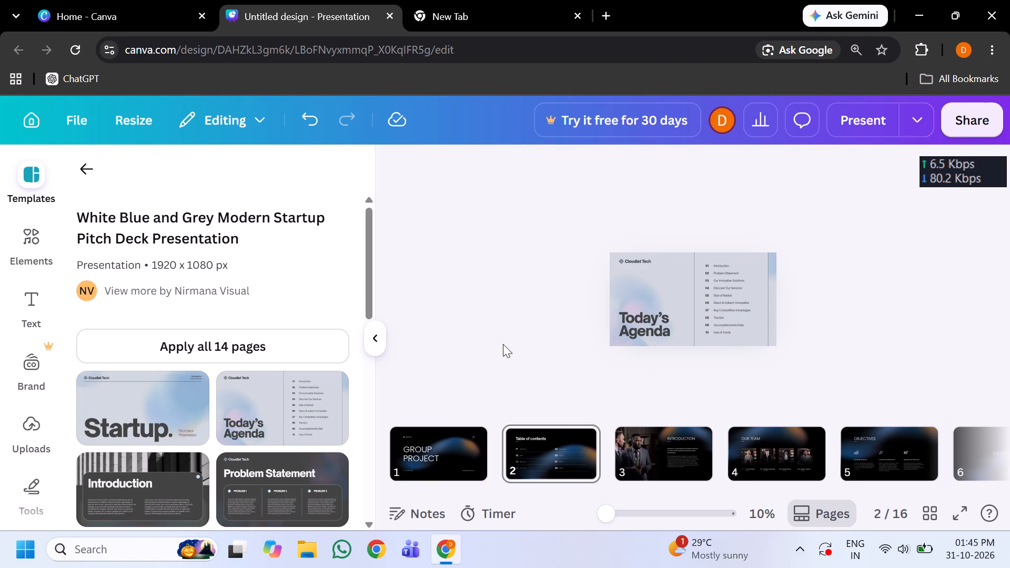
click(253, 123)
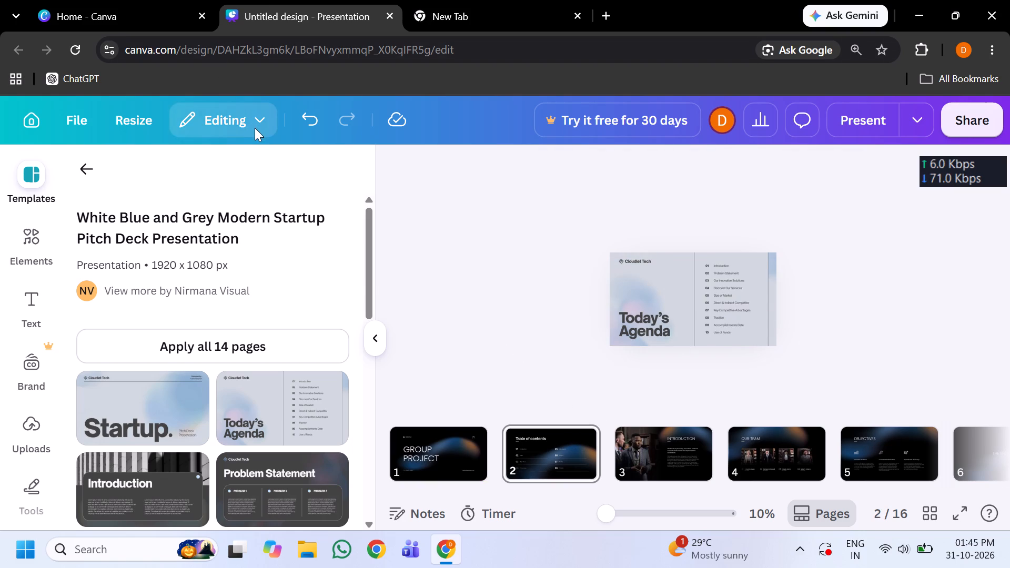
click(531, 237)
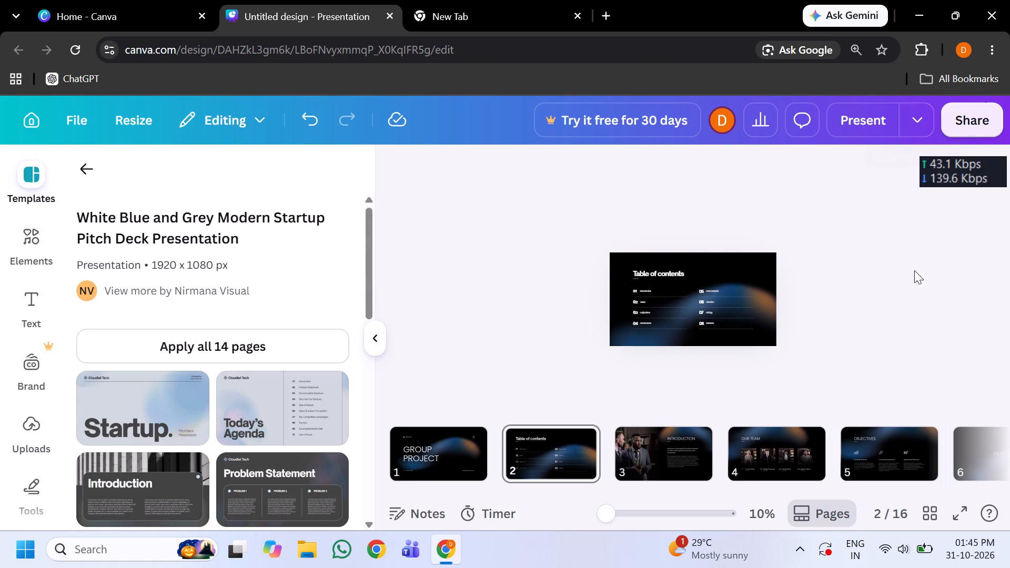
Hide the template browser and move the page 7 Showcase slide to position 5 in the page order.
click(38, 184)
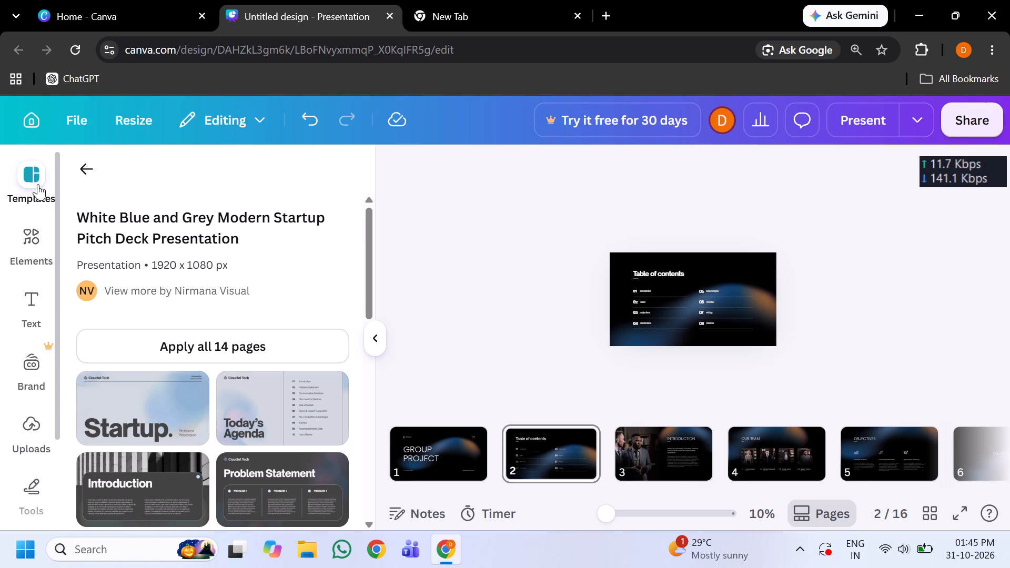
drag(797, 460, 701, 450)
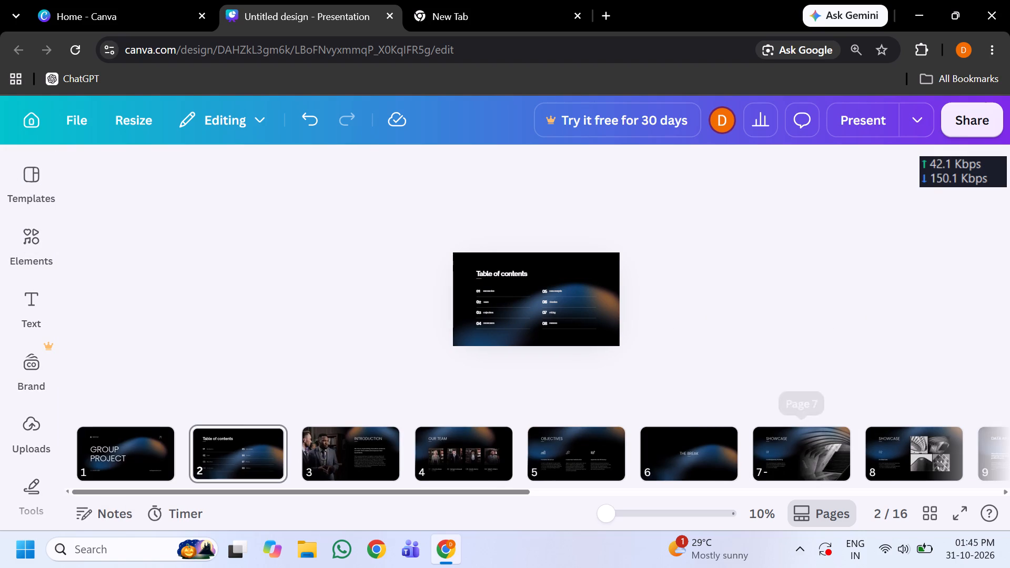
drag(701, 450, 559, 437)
Delete the design's pages one after another until only a single blank white page is left.
drag(513, 490, 1009, 567)
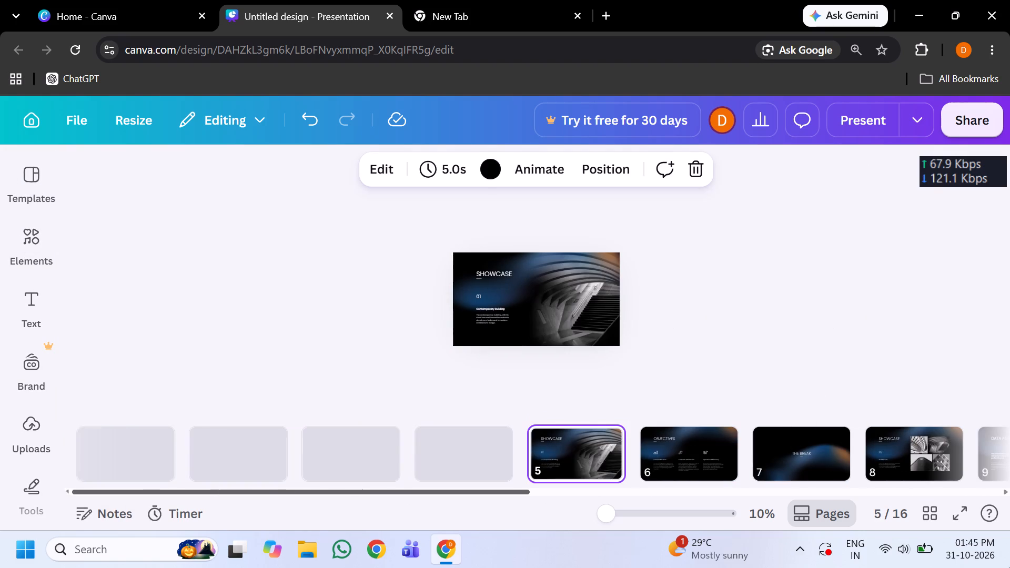
drag(1009, 567, 970, 557)
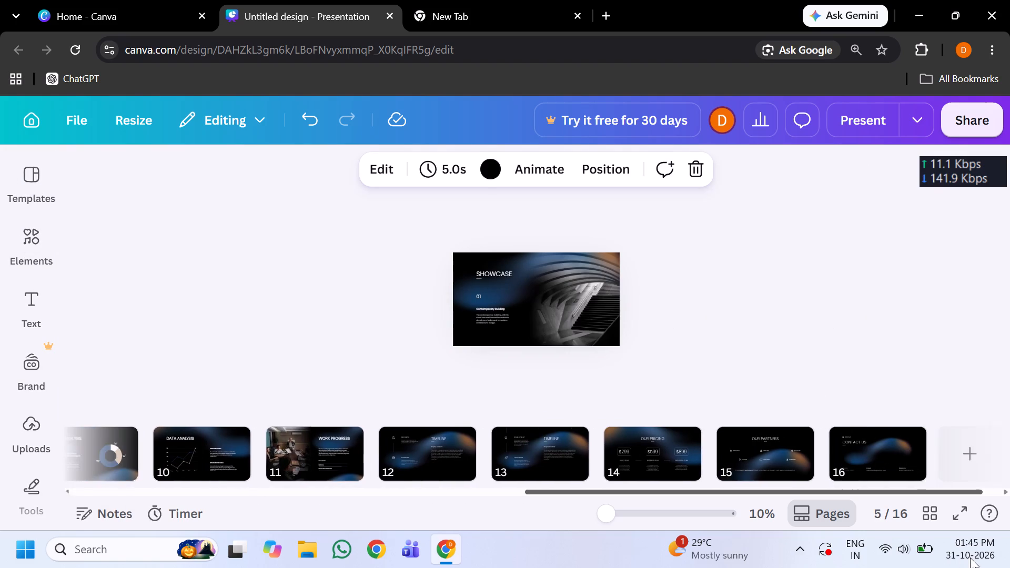
drag(970, 557, 1001, 564)
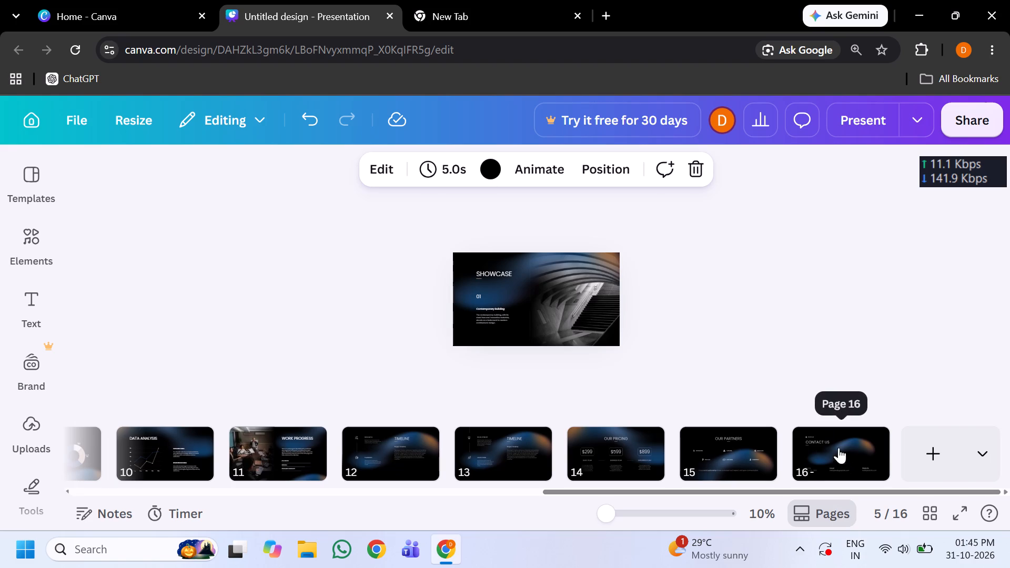
drag(702, 161, 706, 166)
click(708, 168)
triple_click(702, 175)
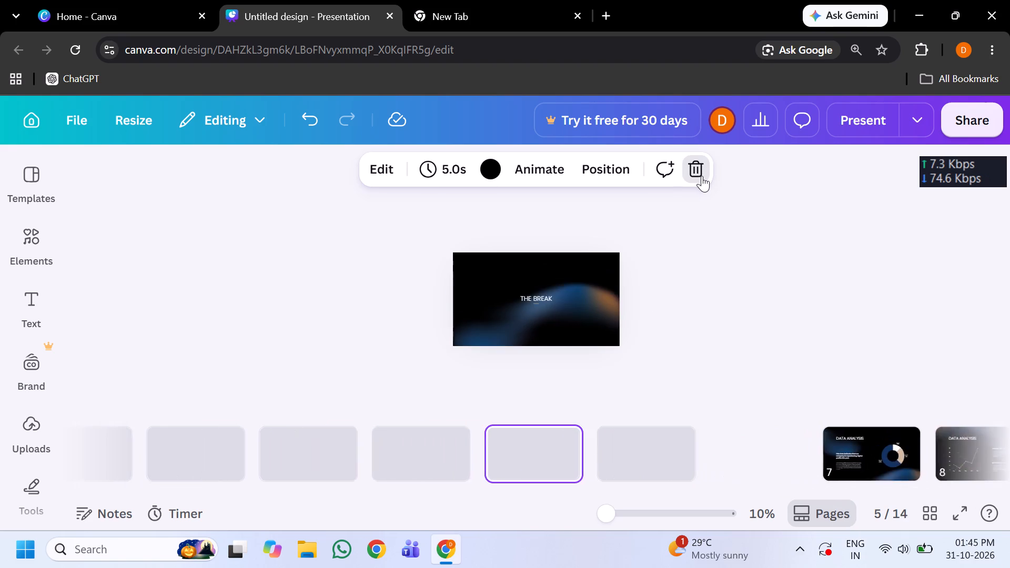
triple_click(701, 177)
triple_click(703, 179)
triple_click(705, 183)
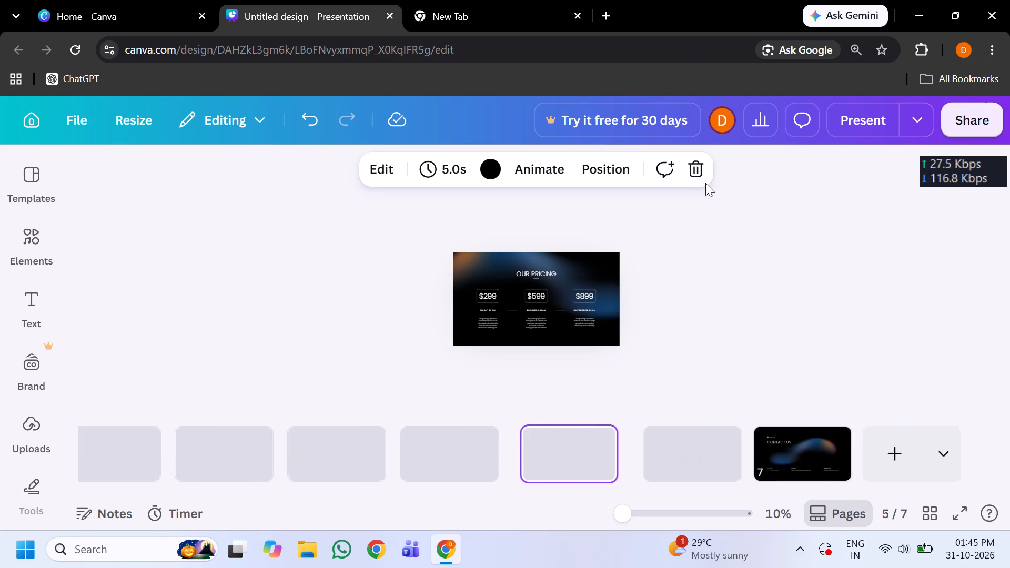
click(706, 185)
triple_click(689, 175)
triple_click(690, 178)
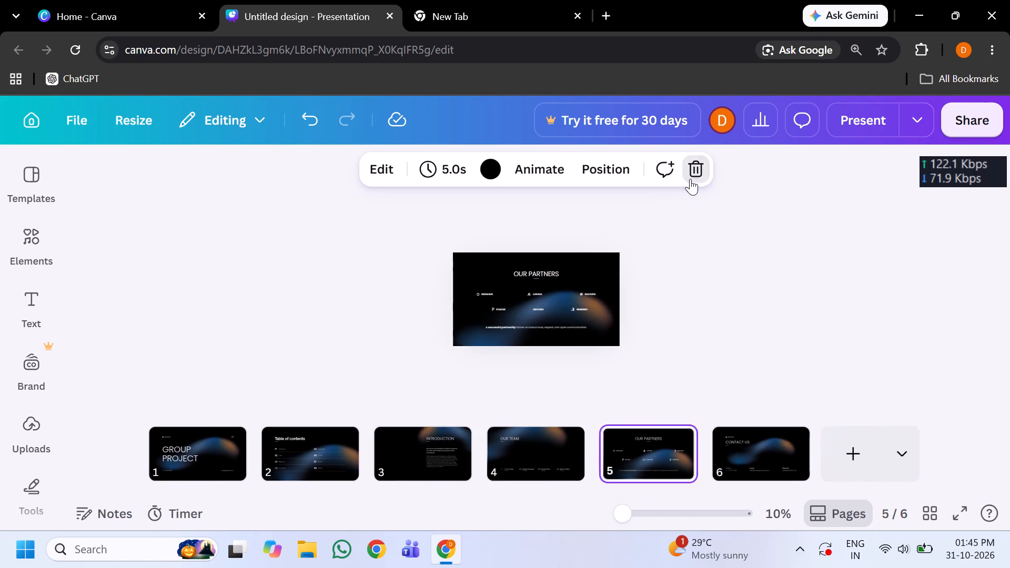
click(690, 180)
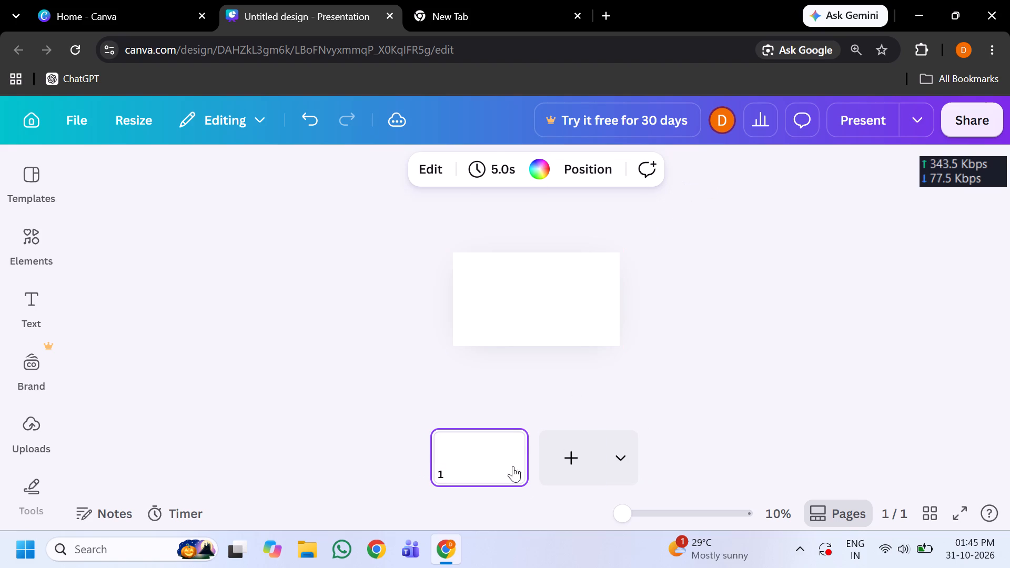
Set the blank page's background to the light lime green from the default solid colors.
click(542, 321)
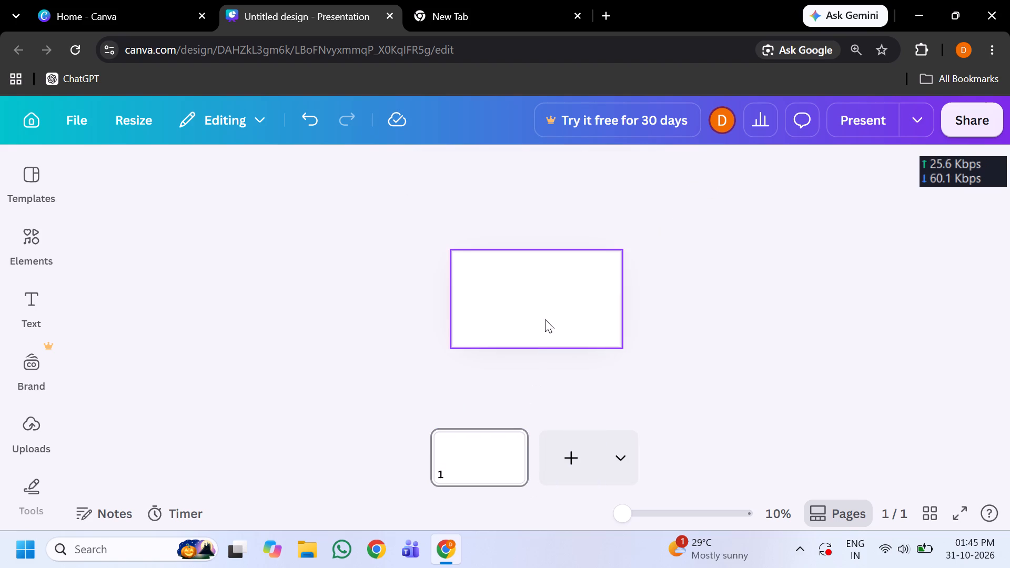
drag(617, 508, 672, 518)
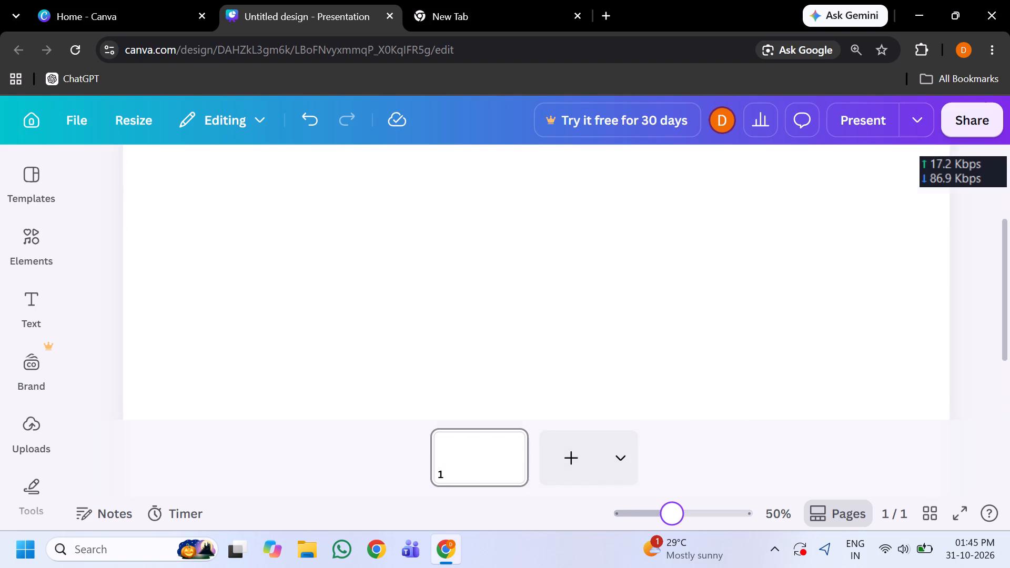
drag(672, 518, 652, 514)
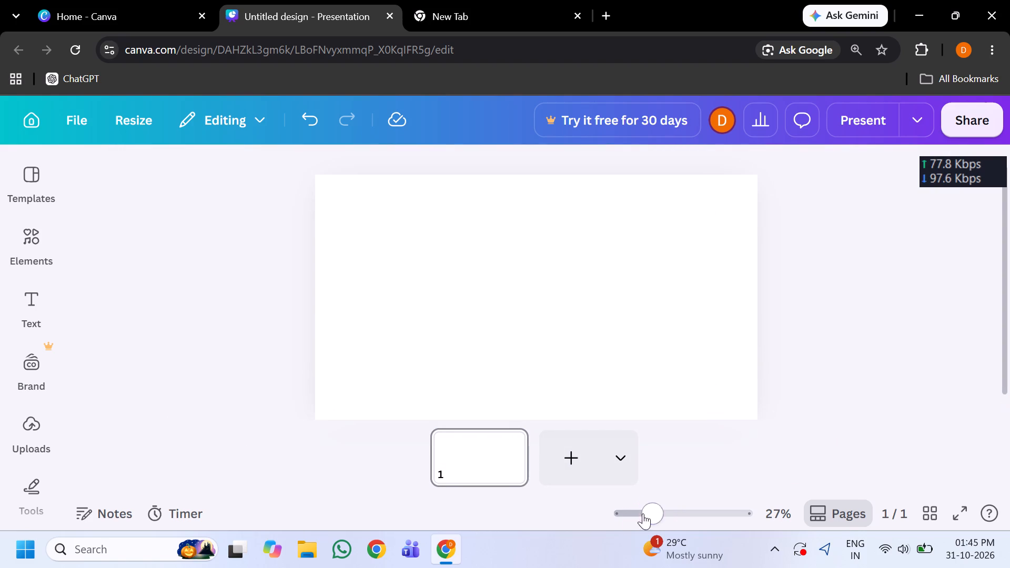
click(582, 287)
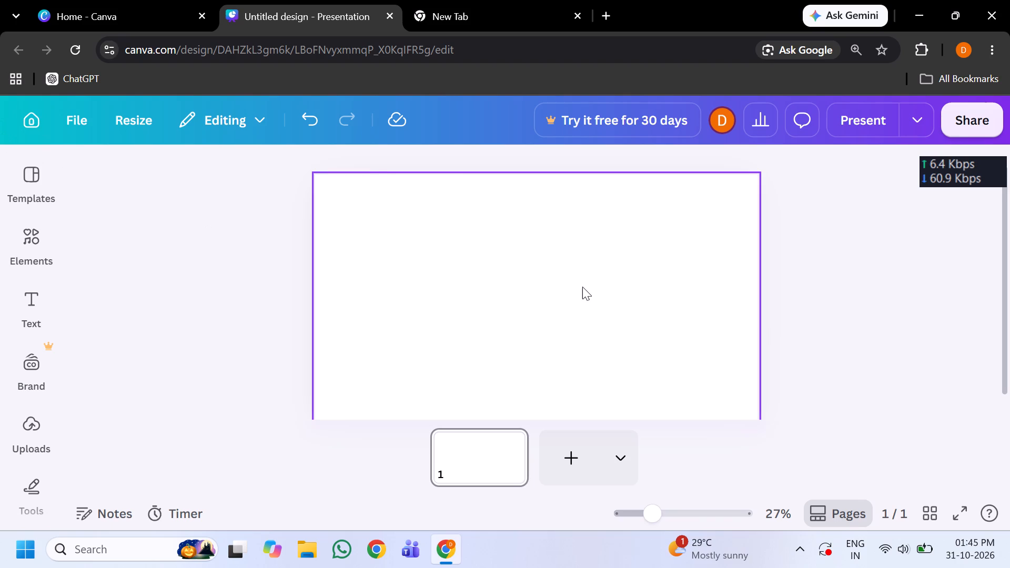
click(568, 170)
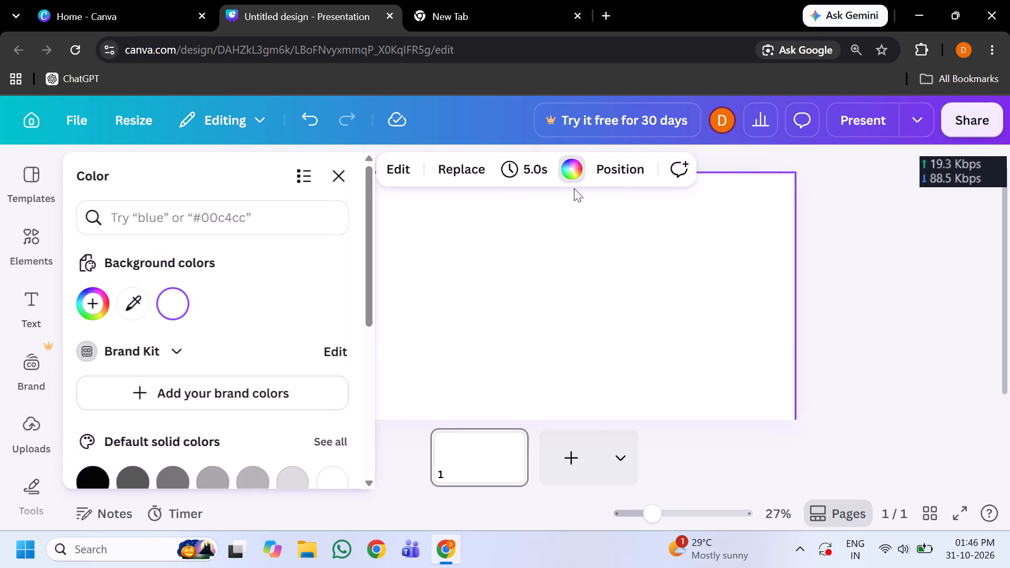
scroll(187, 322, down, 3)
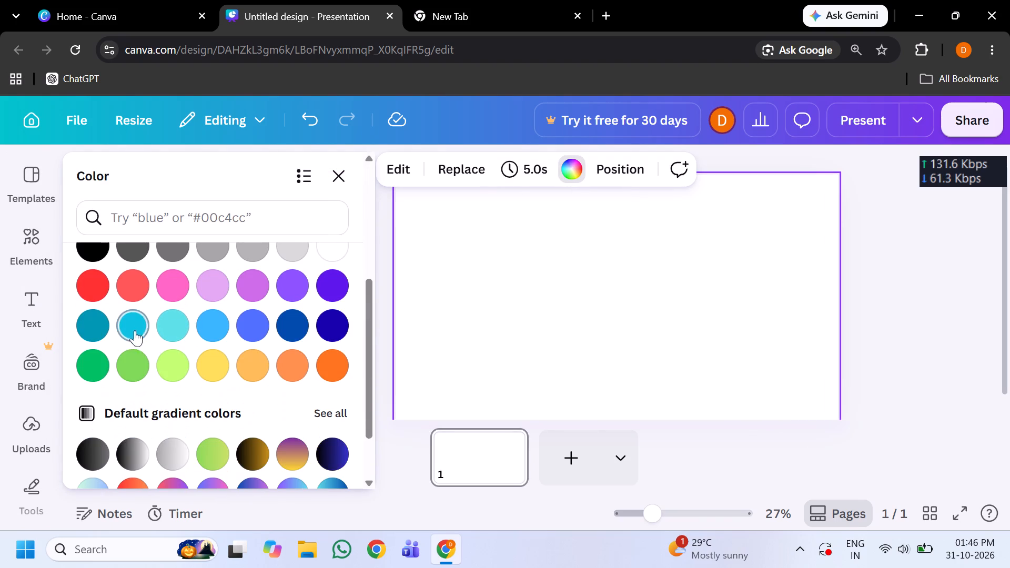
click(170, 359)
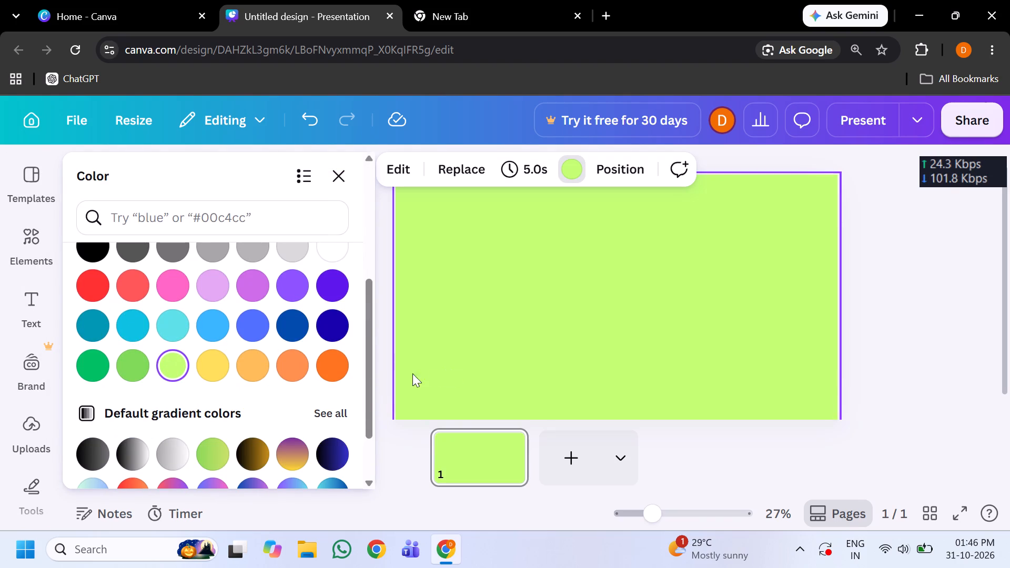
click(770, 371)
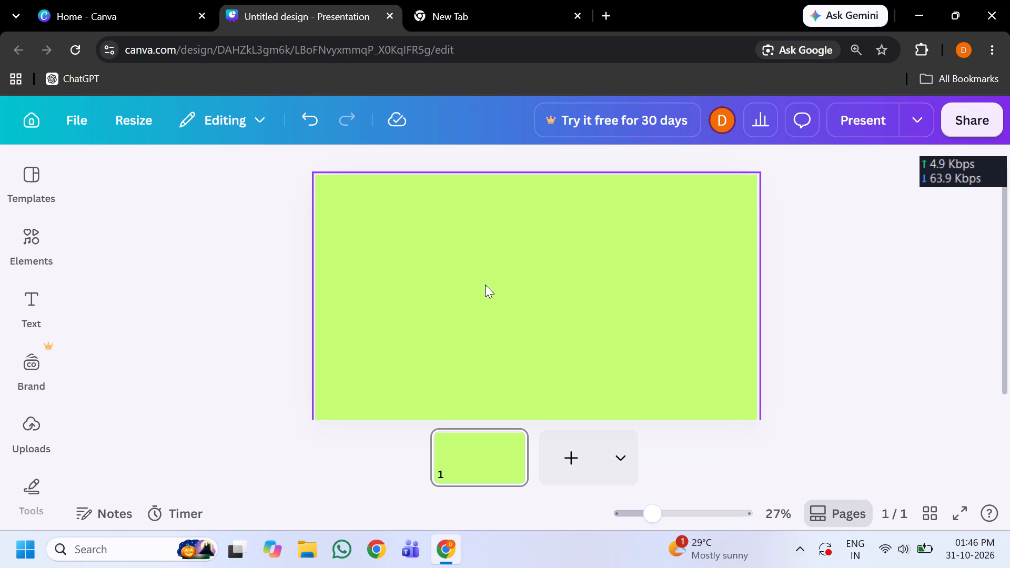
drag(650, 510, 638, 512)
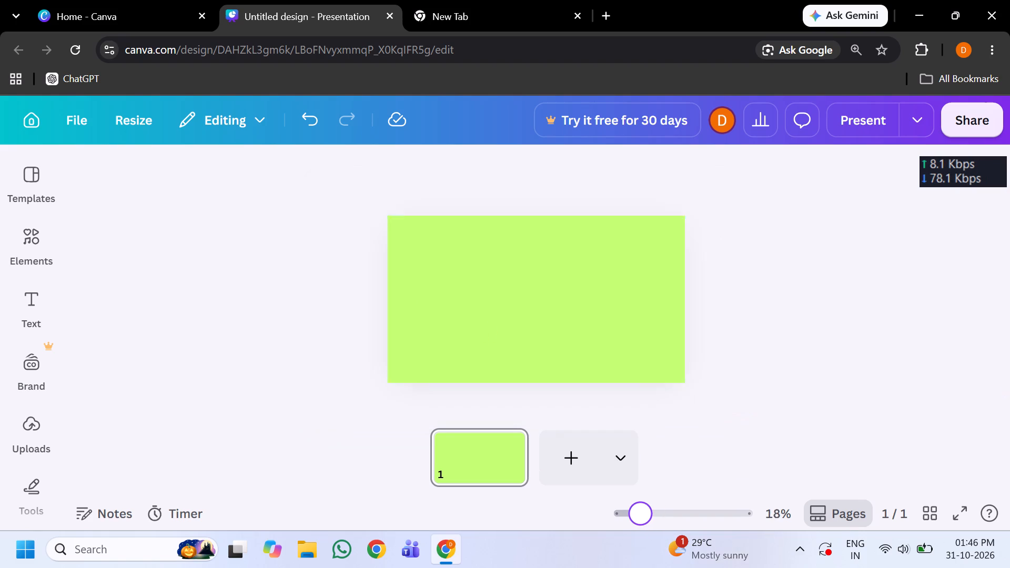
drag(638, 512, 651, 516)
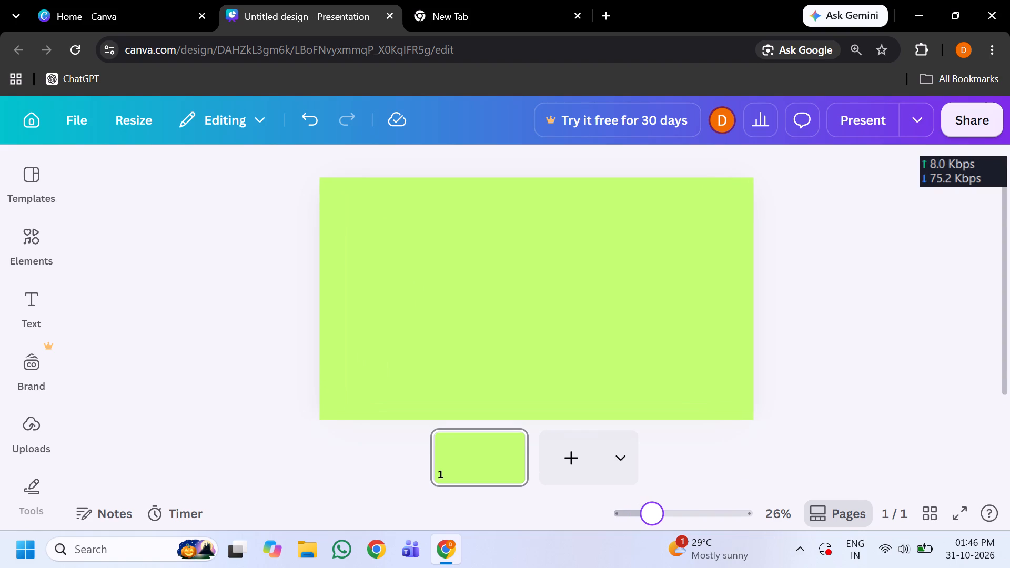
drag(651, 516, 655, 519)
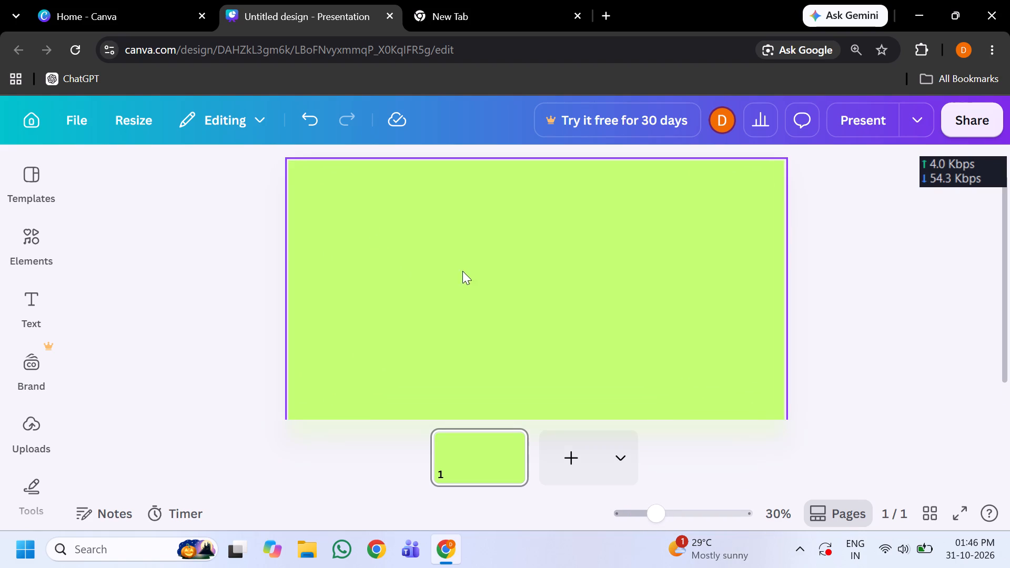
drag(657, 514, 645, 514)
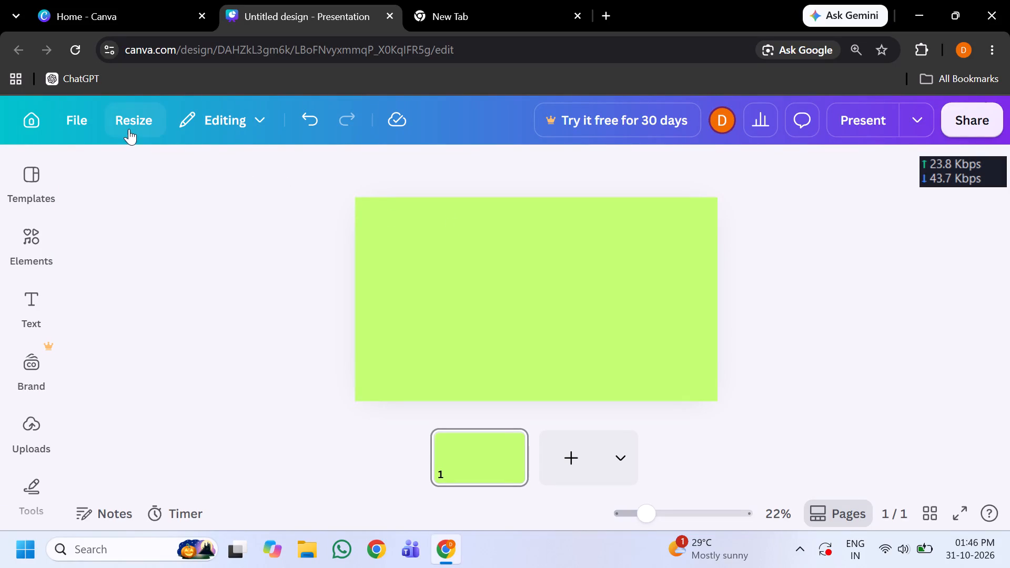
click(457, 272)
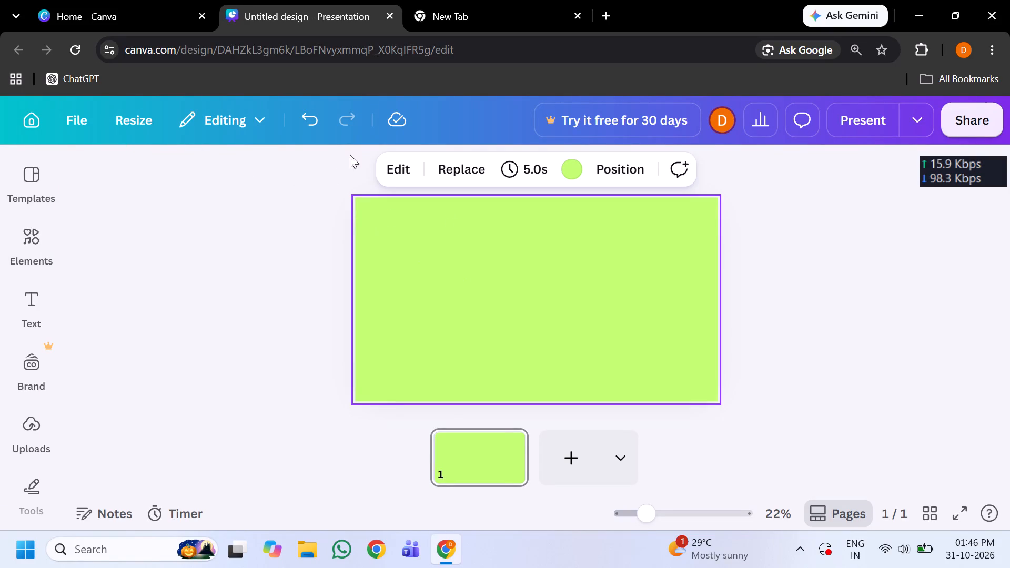
Add a heading to the lime green page and replace its placeholder text with "Notes".
click(25, 306)
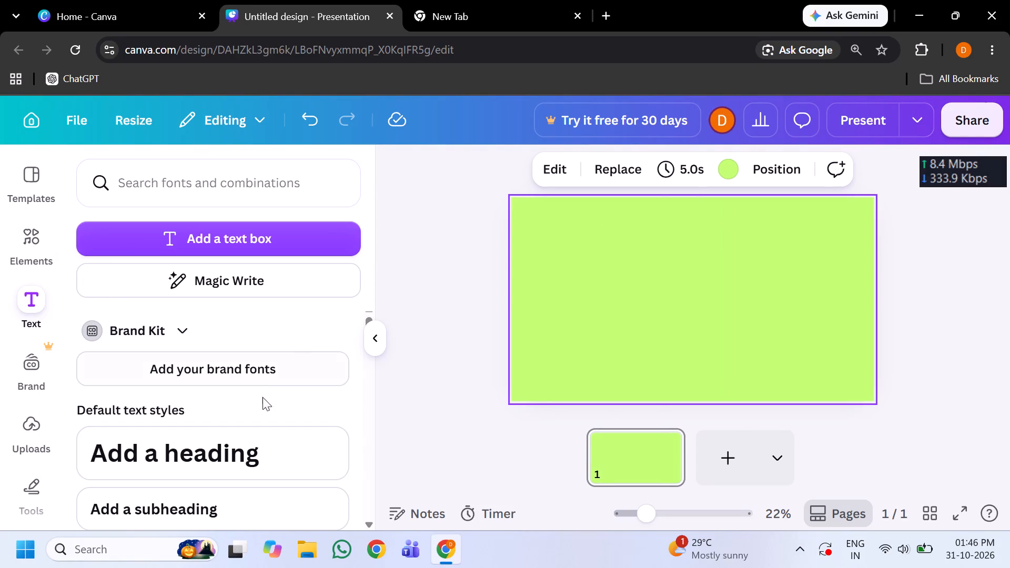
click(258, 449)
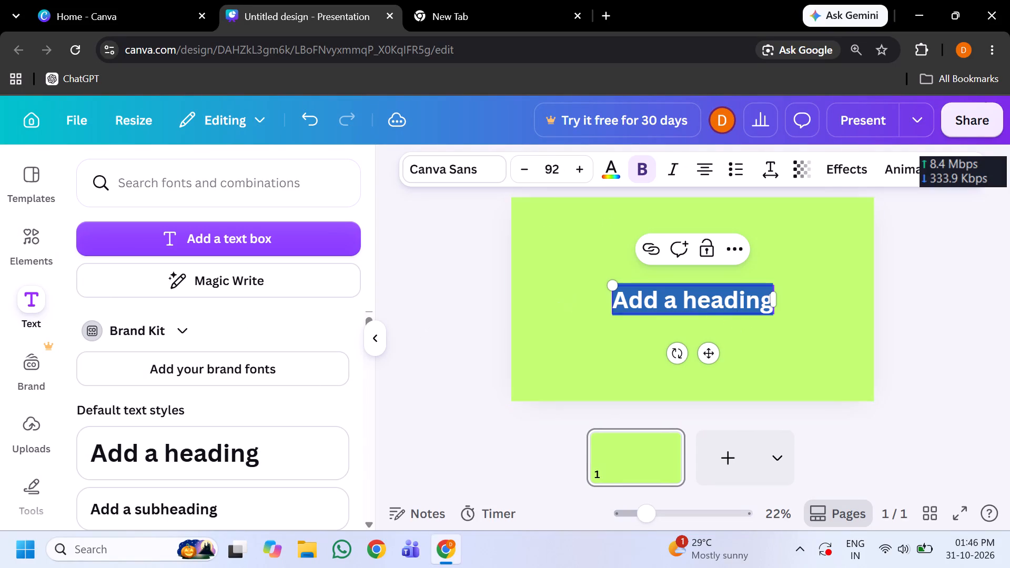
click(709, 306)
drag(748, 303, 753, 303)
click(763, 304)
click(772, 299)
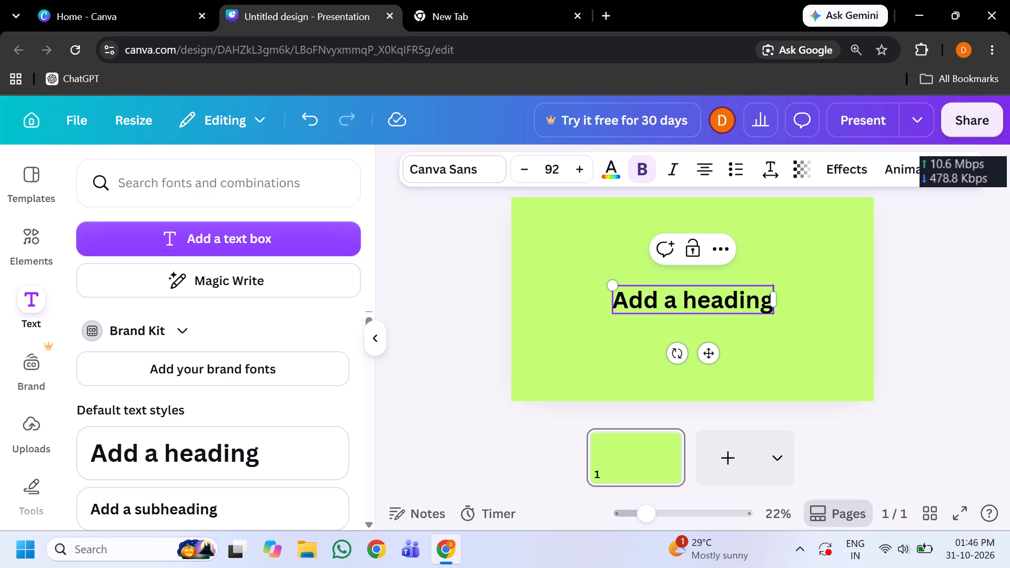
click(767, 302)
drag(767, 302, 705, 310)
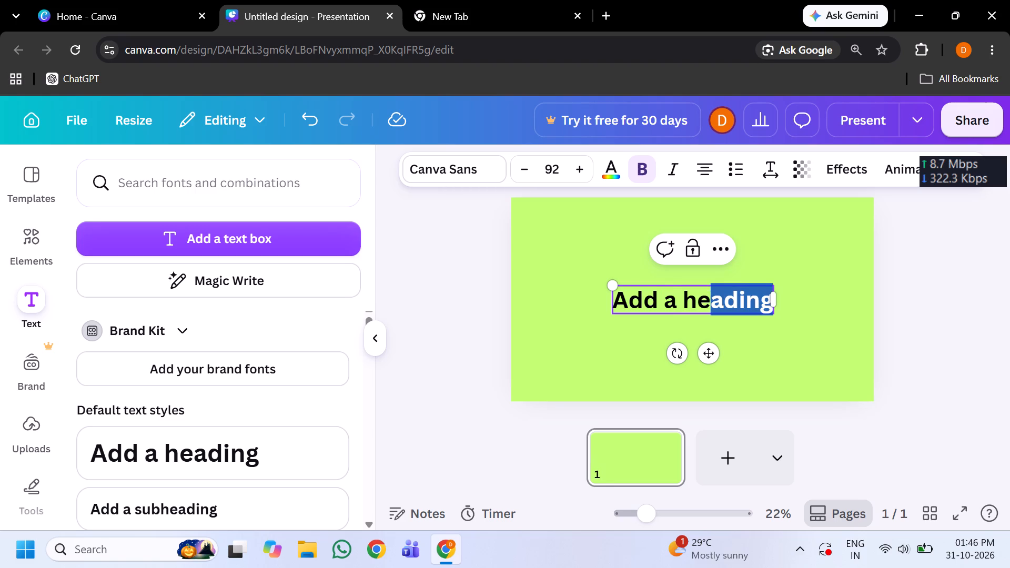
drag(705, 310, 613, 298)
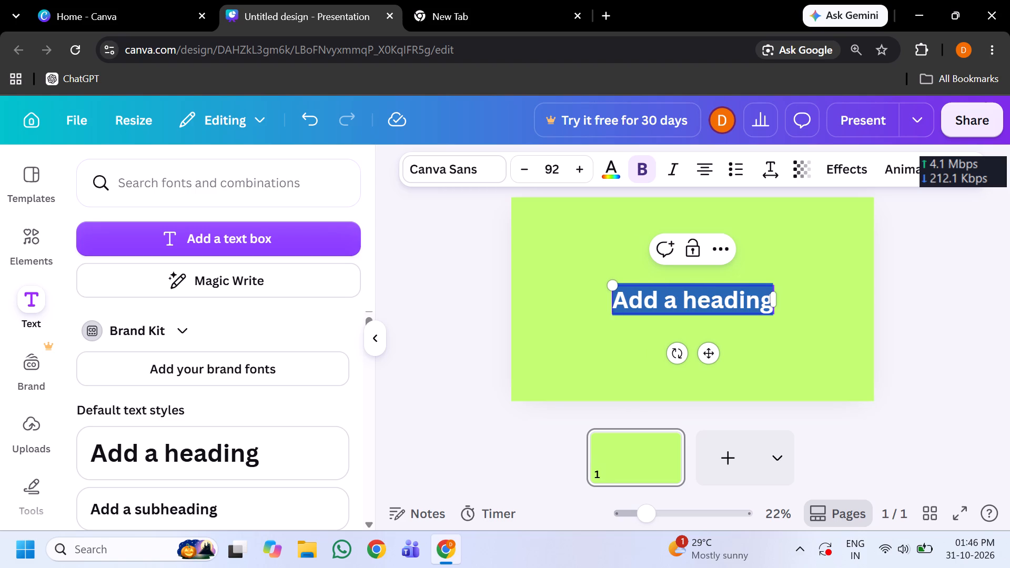
key(BackSpace)
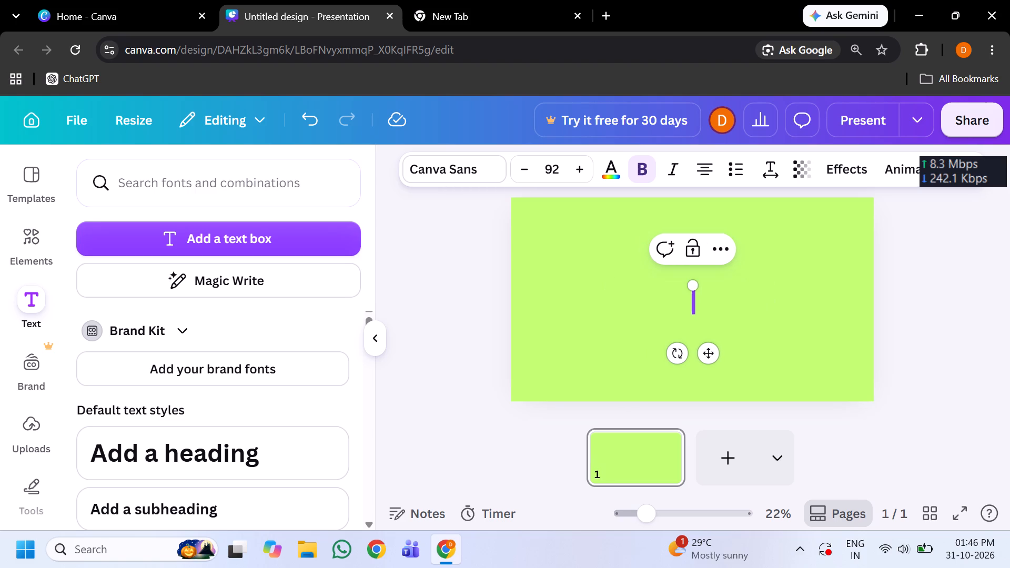
text(No)
text(tes)
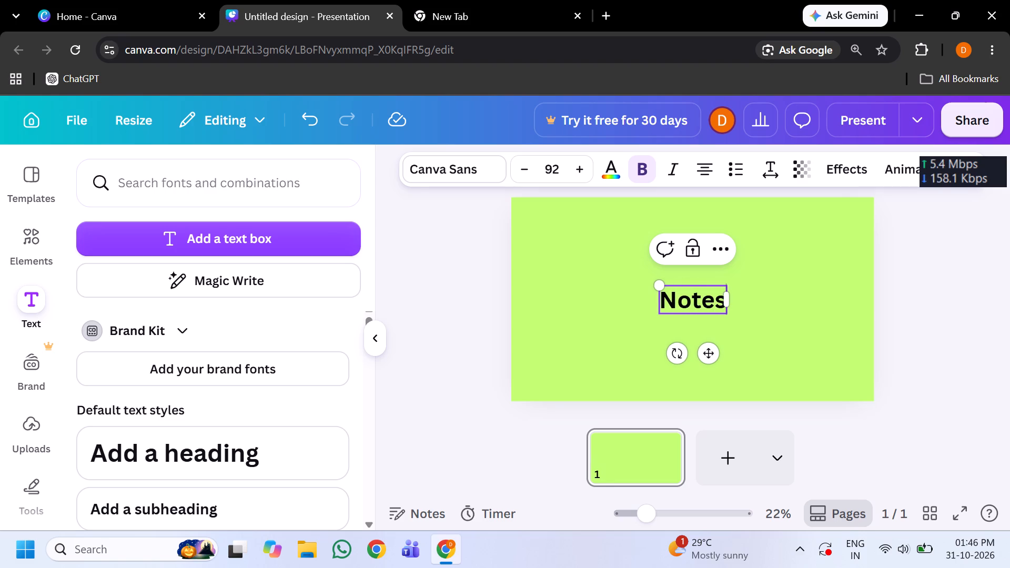
Add a second page with the same lime green background after the Notes page.
click(738, 461)
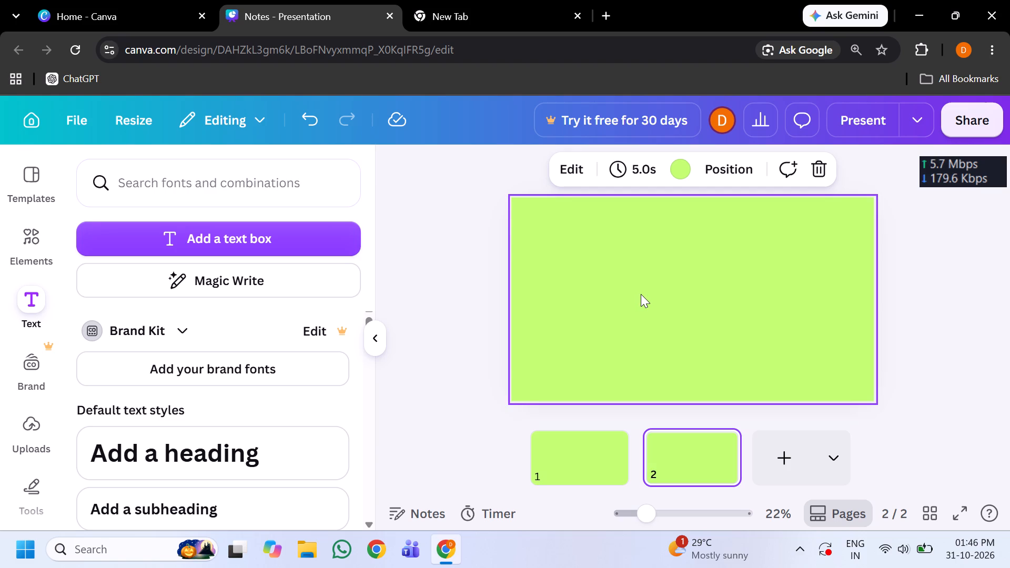
key(d)
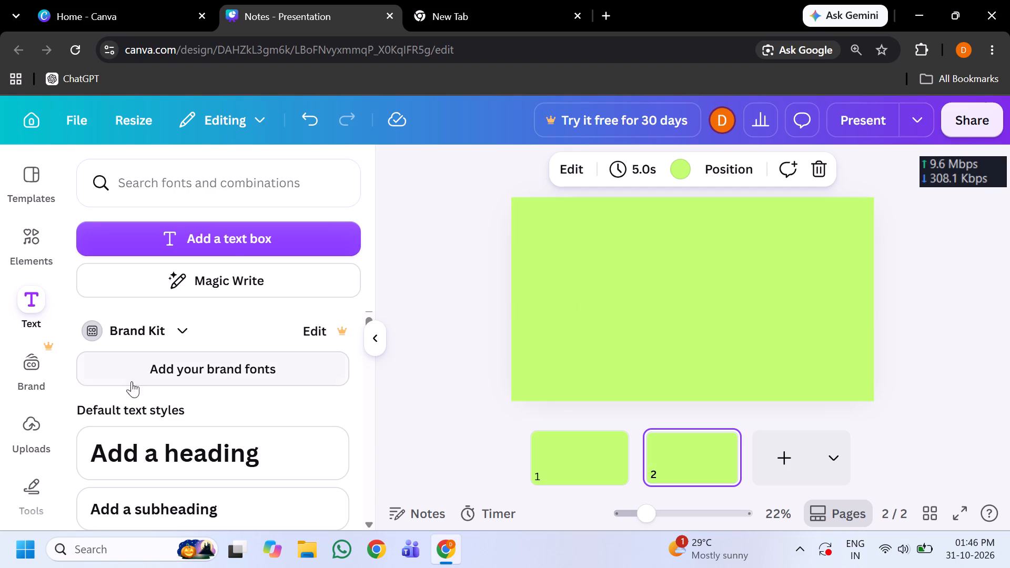
Add a text box to page 2 and clear its placeholder text completely.
click(274, 232)
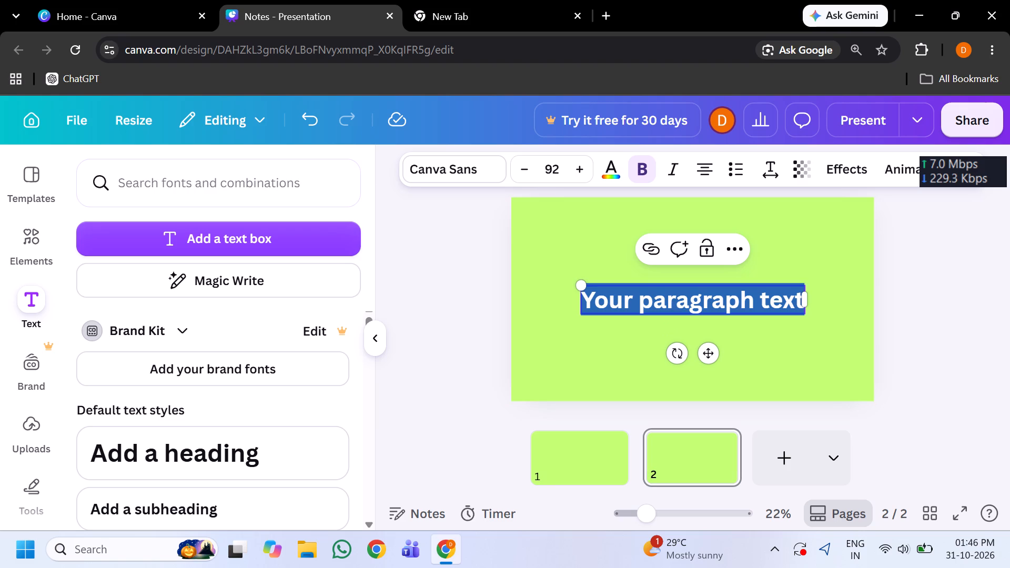
click(704, 296)
click(795, 306)
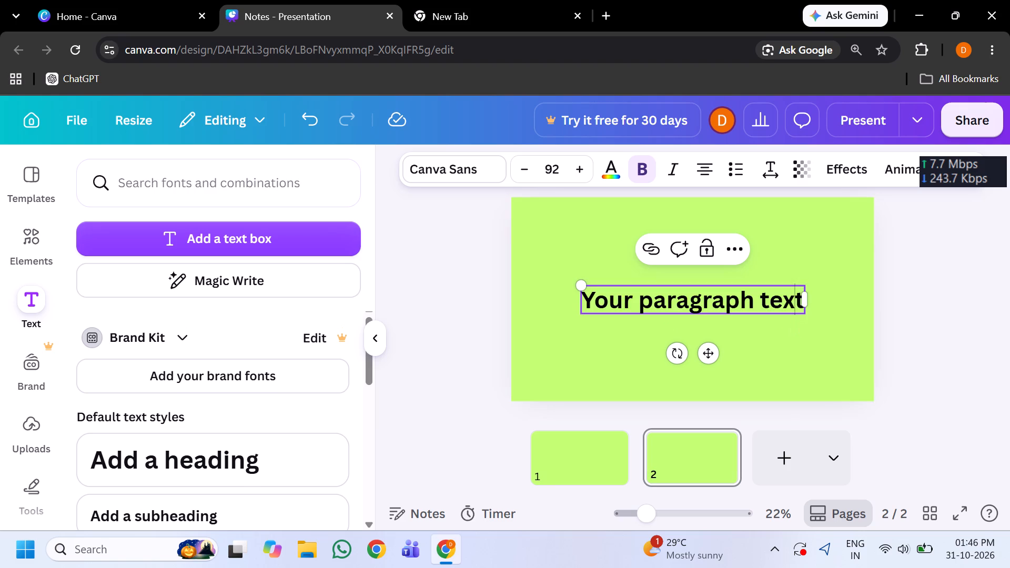
click(800, 301)
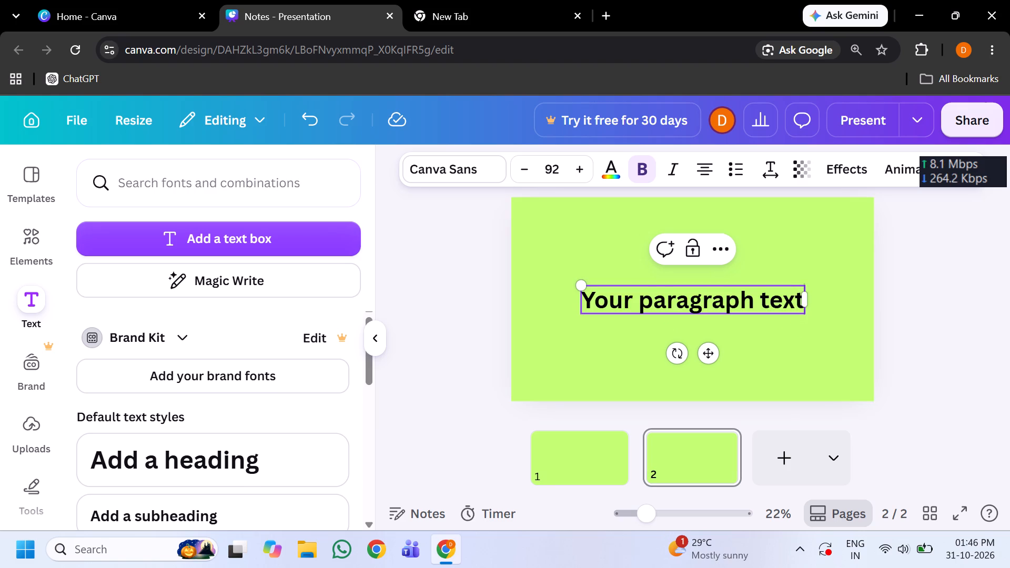
key(BackSpace)
key(BackSpace)
key(BackSpace)
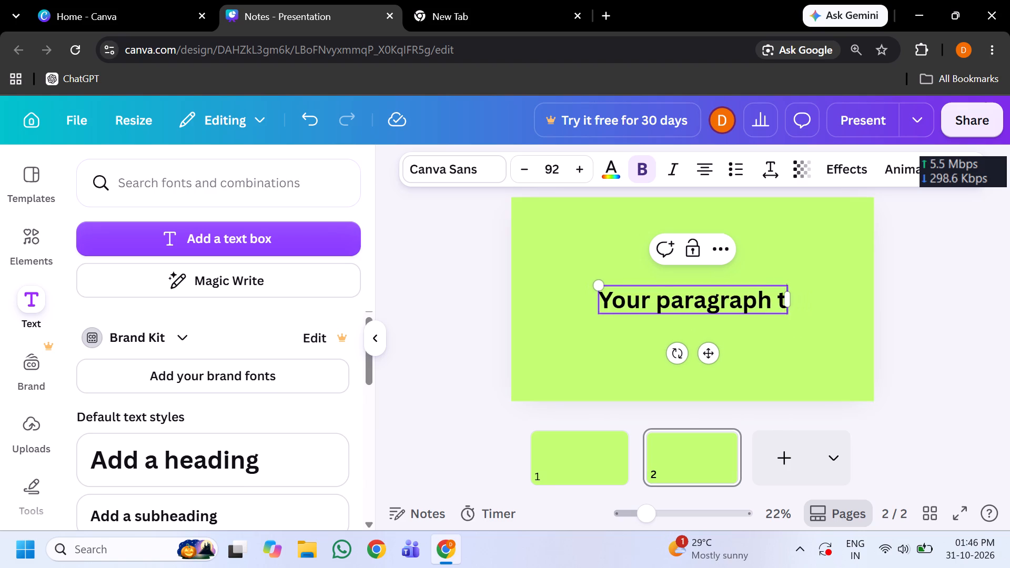
key(BackSpace)
key(BackSpace)
key(BackSpace)
key(BackSpace)
key(BackSpace)
key(BackSpace)
key(BackSpace)
key(BackSpace)
key(BackSpace)
key(BackSpace)
key(BackSpace)
key(BackSpace)
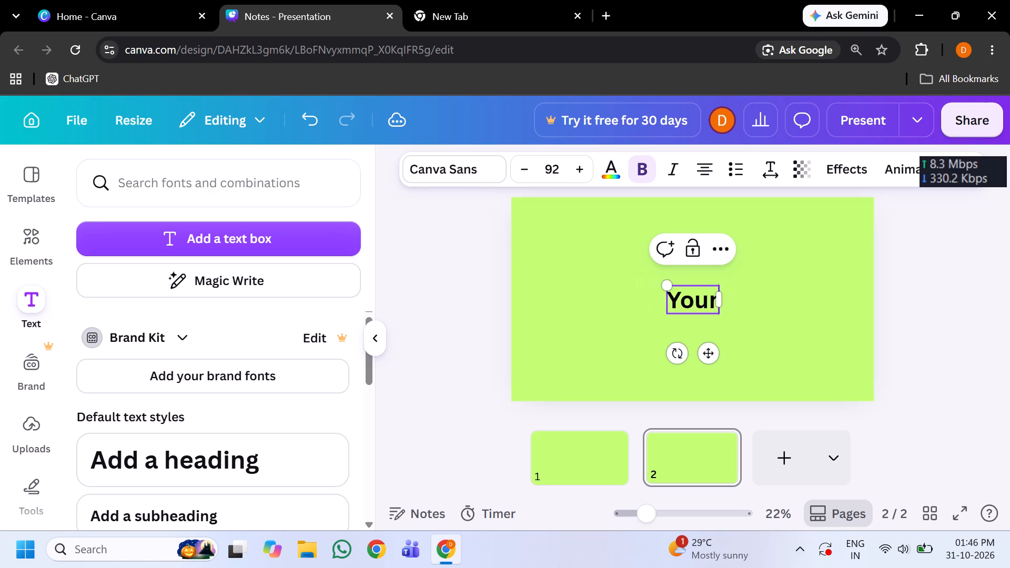
key(BackSpace)
key(BackSpace)
key(BackSpace)
key(BackSpace)
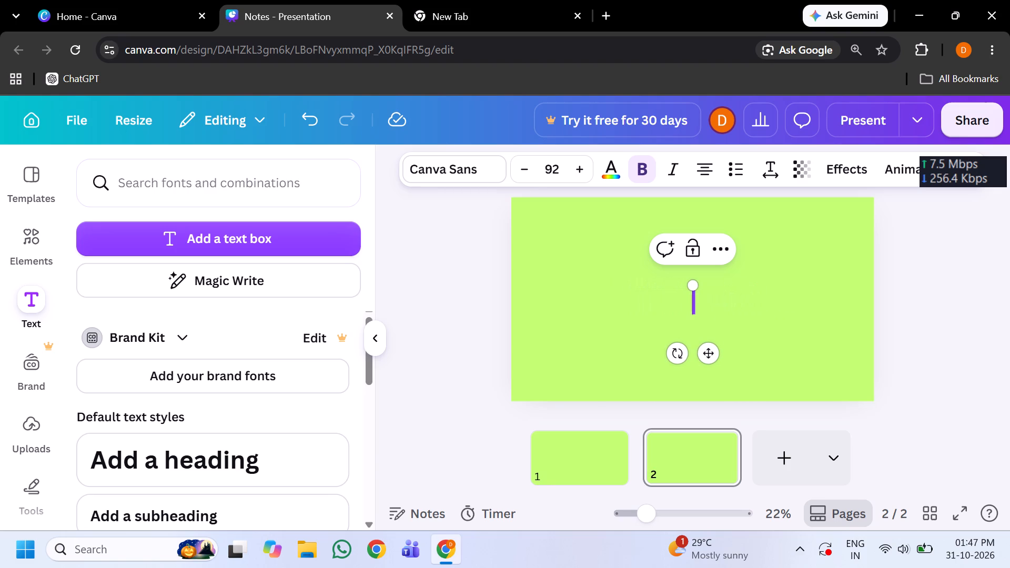
Enter "fundamental Duties" in page 2's empty text box, with "Duties" on a second line.
text(fu)
key(n)
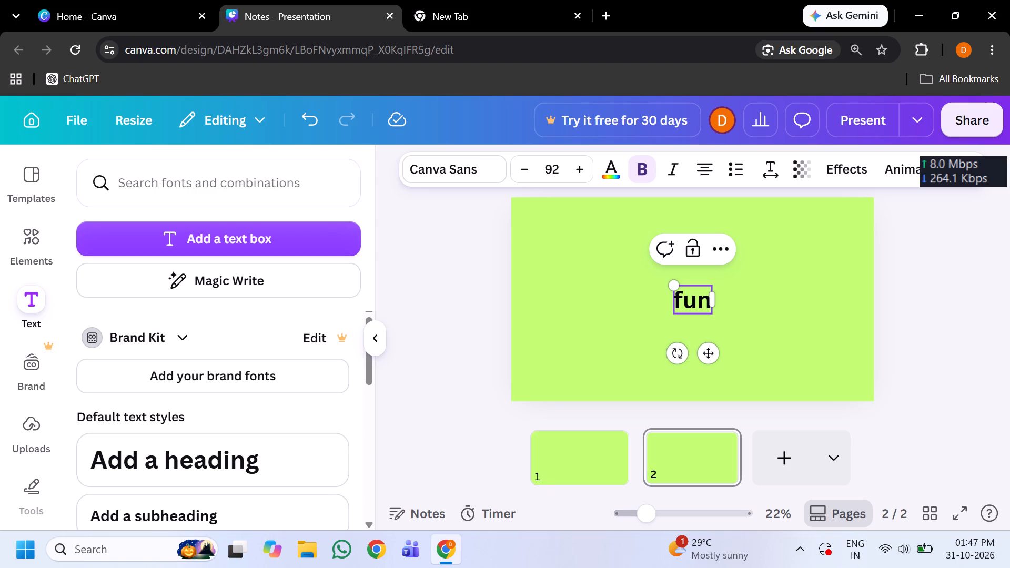
key(f)
key(BackSpace)
text(da)
text(mnt)
key(BackSpace)
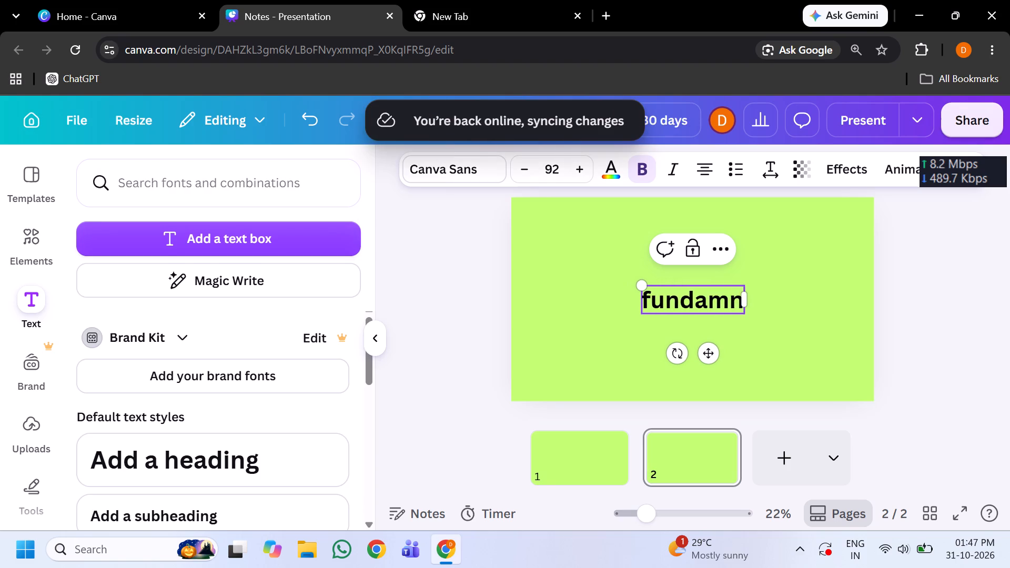
key(BackSpace)
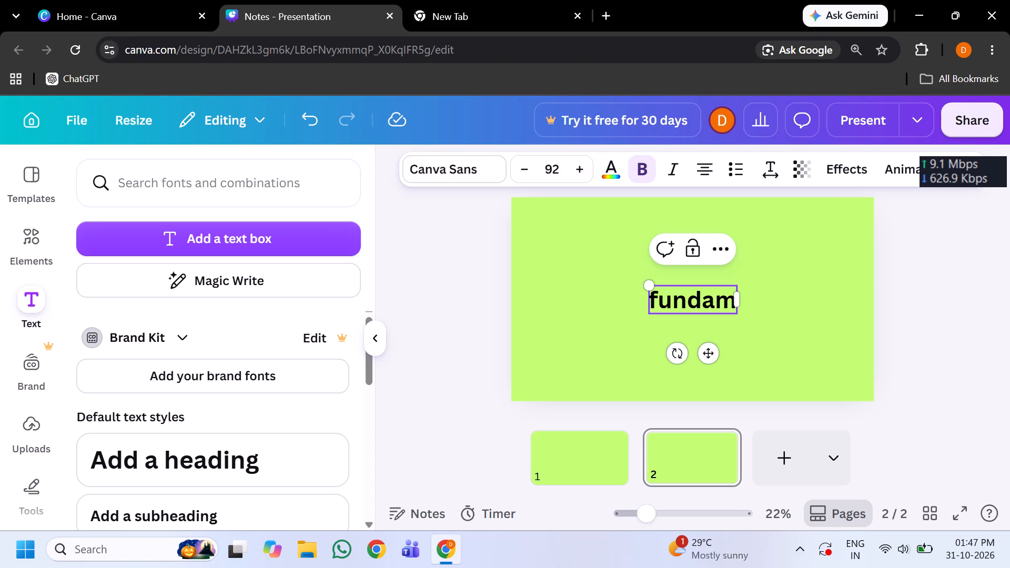
text(enta)
text(l)
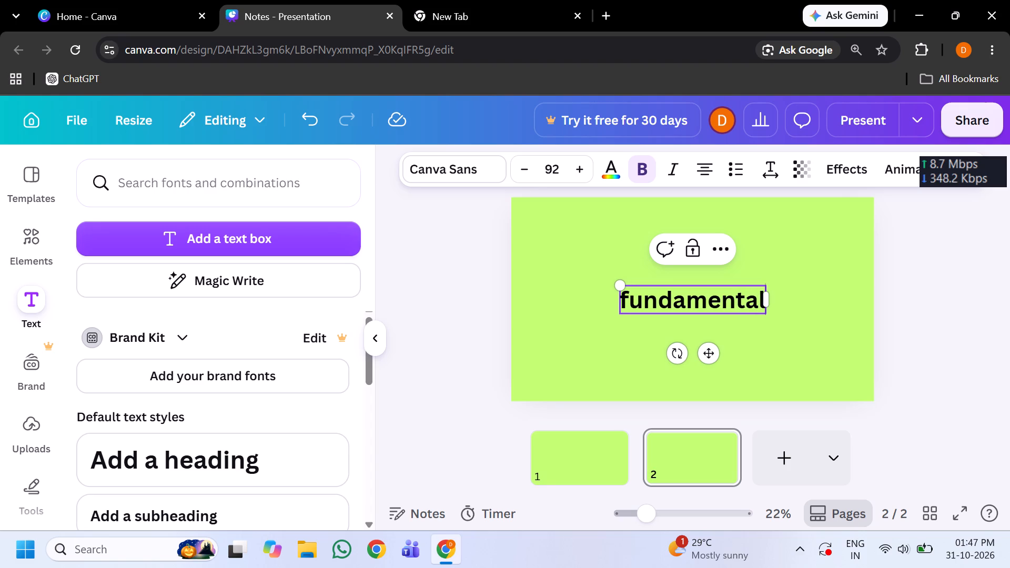
key(space)
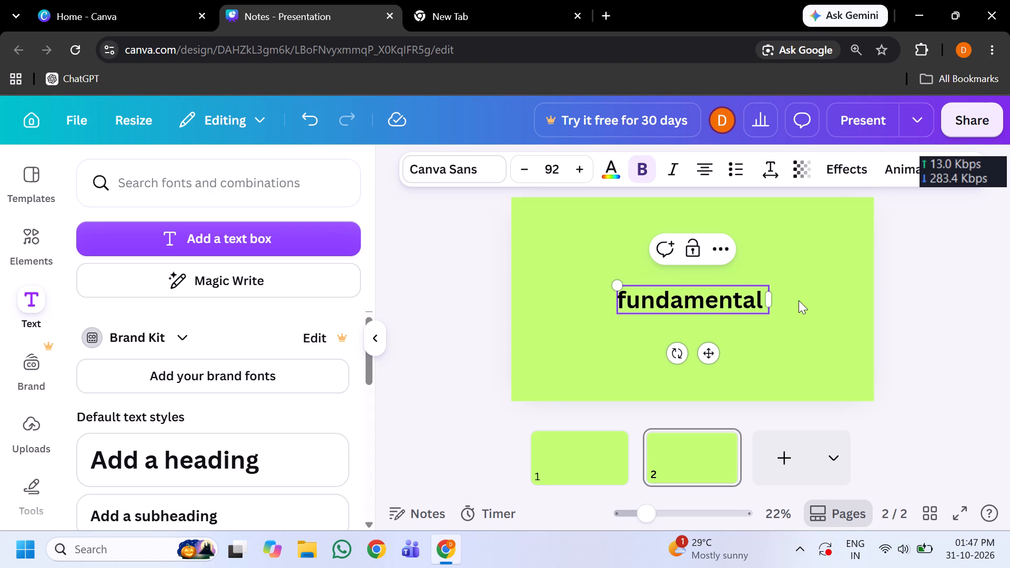
key(Return)
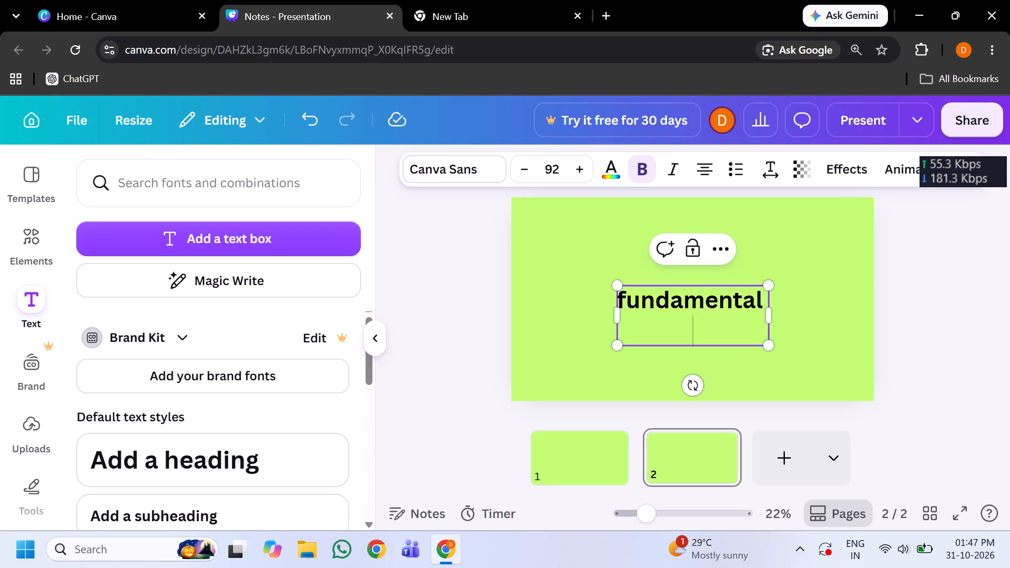
text(Dutie)
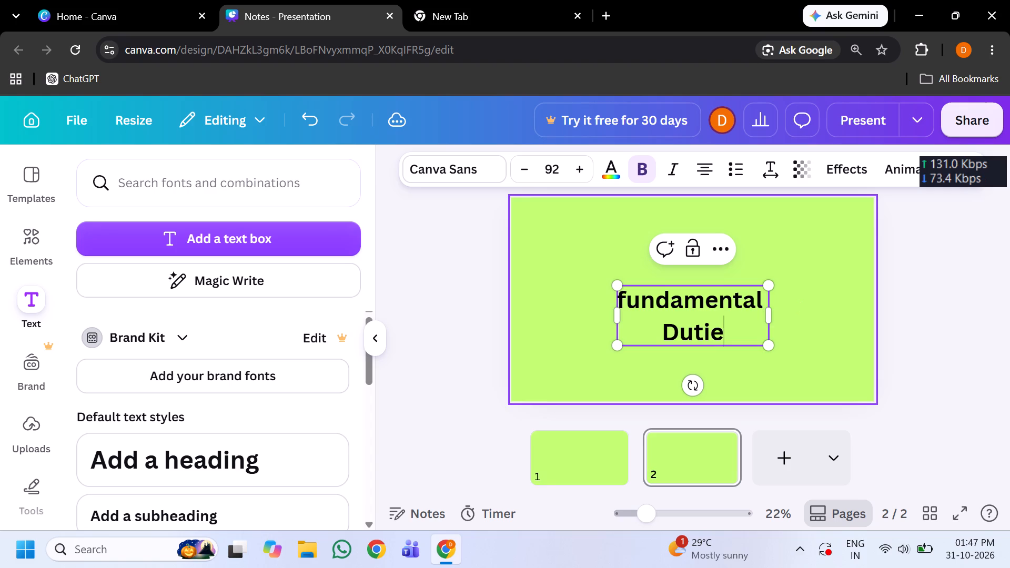
key(s)
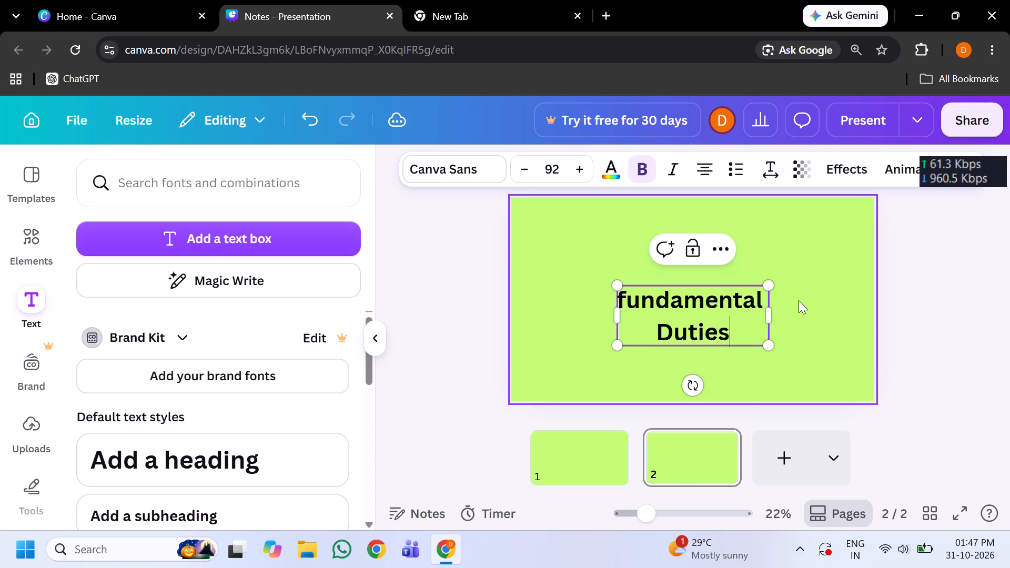
Add a third blank page after the Duties page.
click(799, 469)
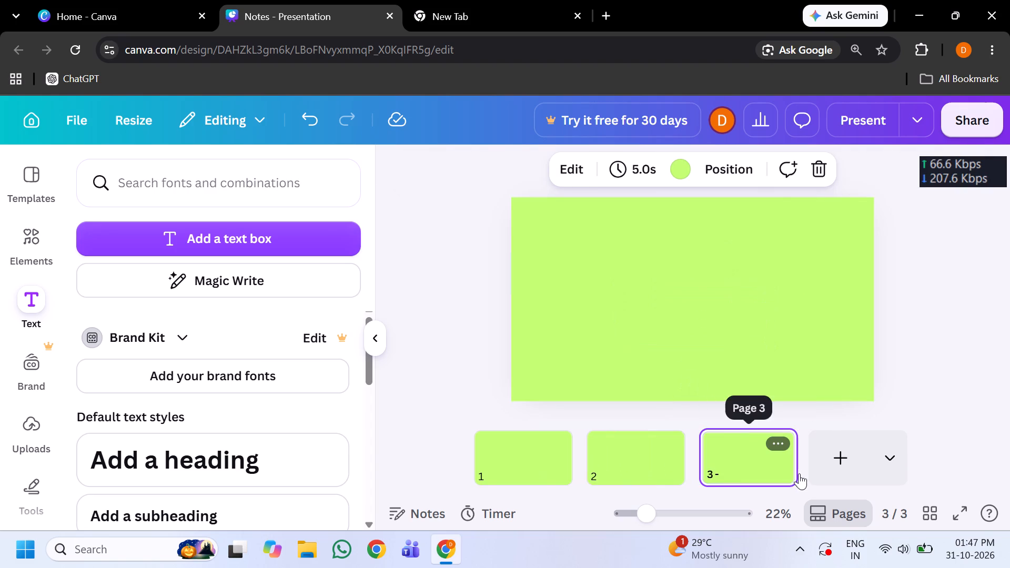
Return to page 2 and capitalize the first letter of its text so the first line reads "Fundamental".
click(633, 463)
drag(530, 432, 528, 434)
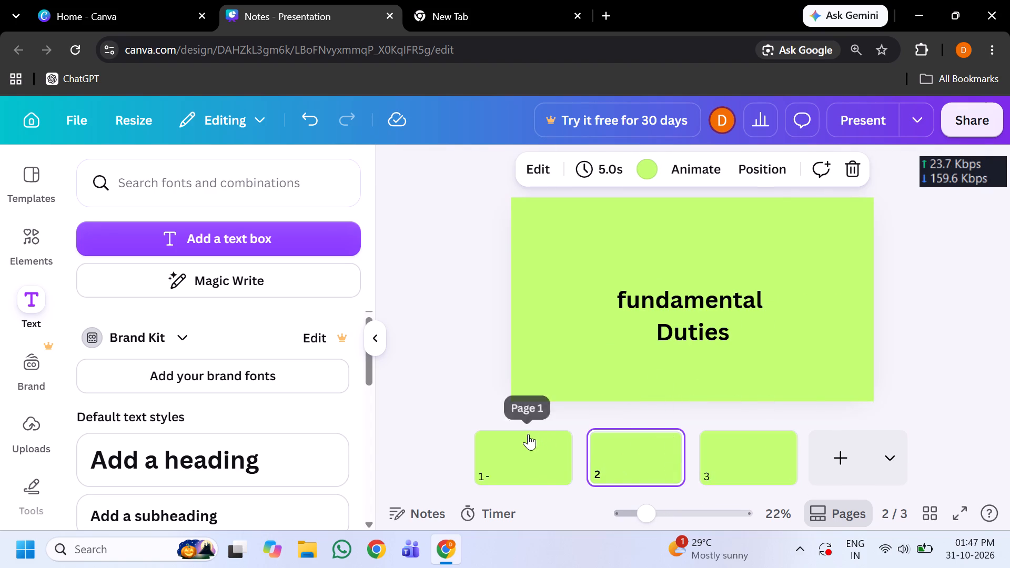
drag(528, 434, 526, 438)
click(527, 449)
click(638, 452)
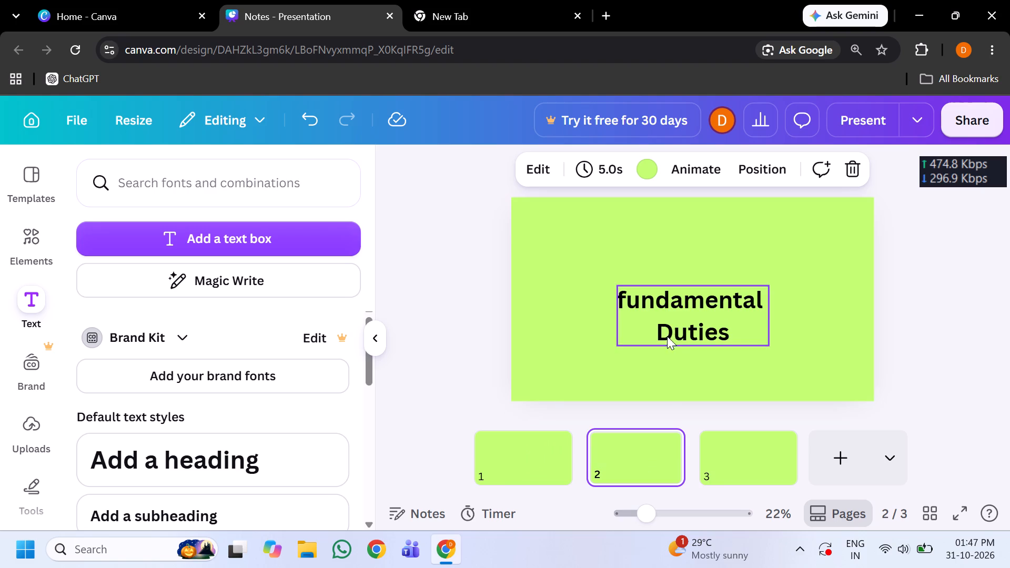
click(662, 317)
click(629, 291)
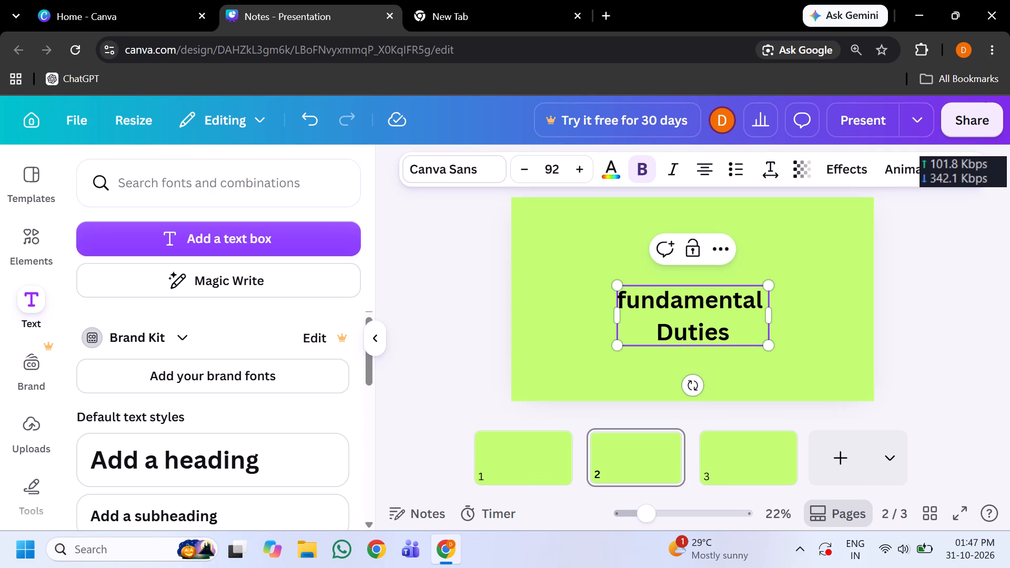
key(BackSpace)
key(shift+f)
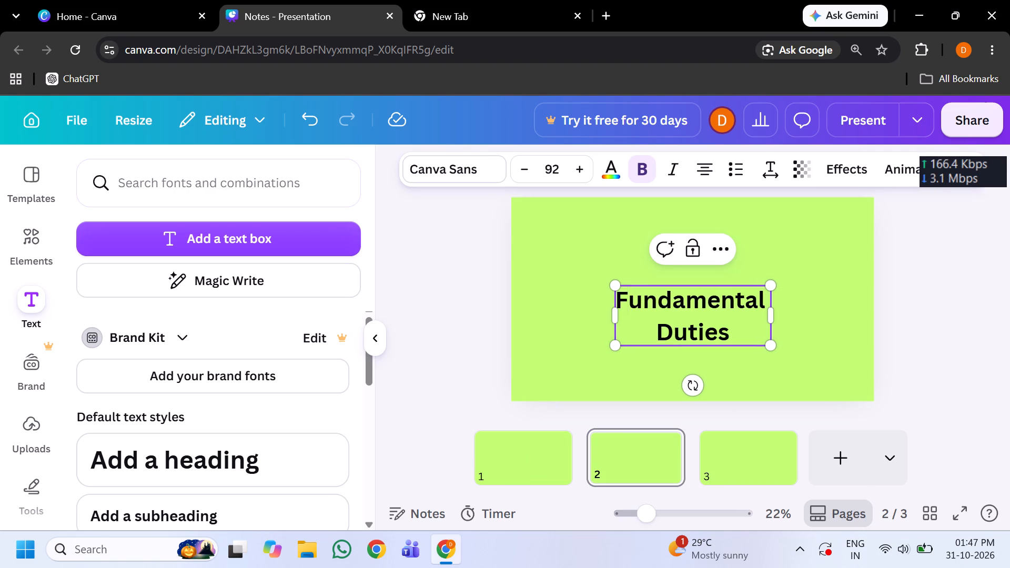
Set the font of the "Notes" heading on page 1 to Anton.
click(527, 470)
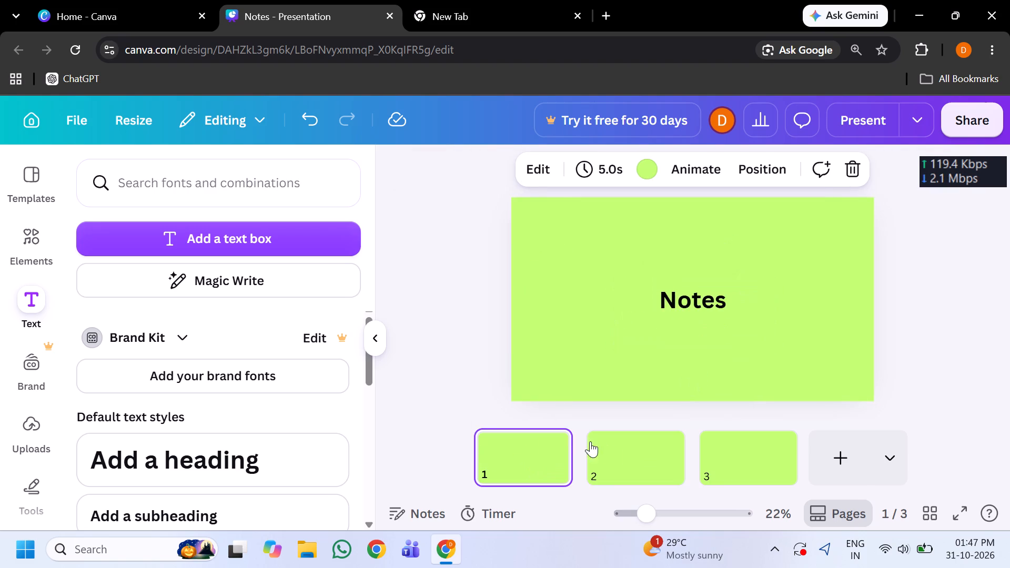
click(682, 306)
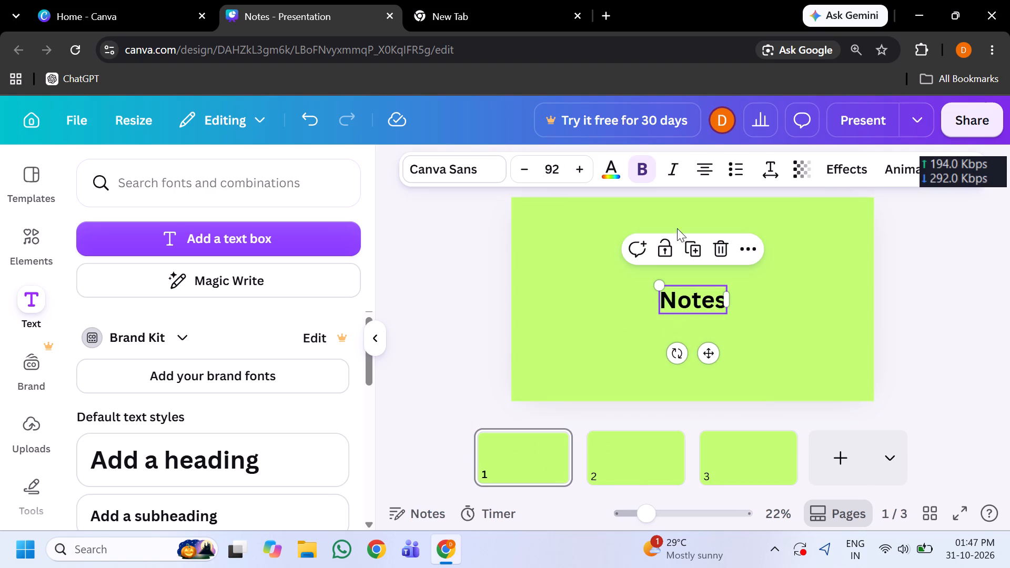
click(479, 163)
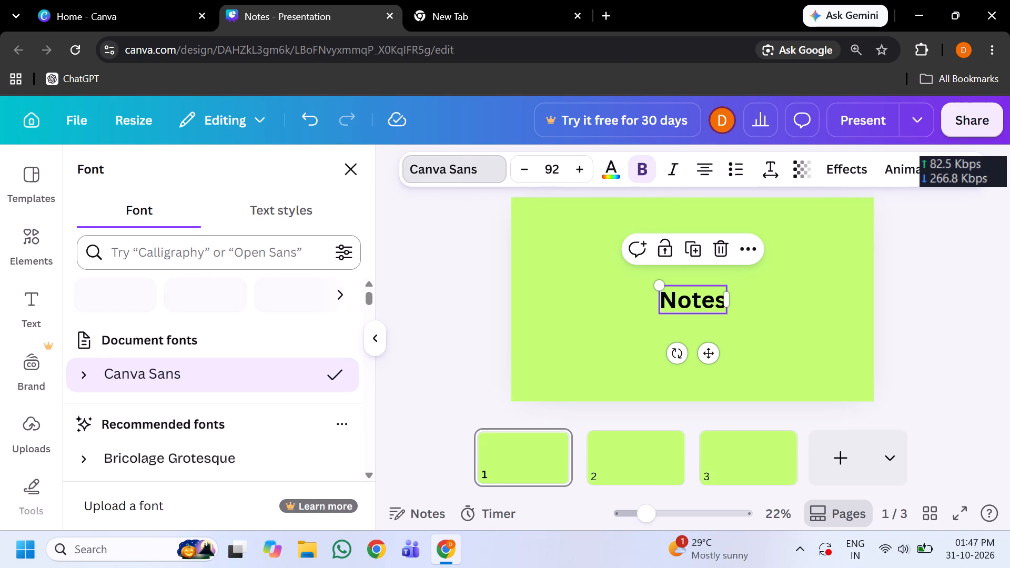
scroll(191, 368, down, 2)
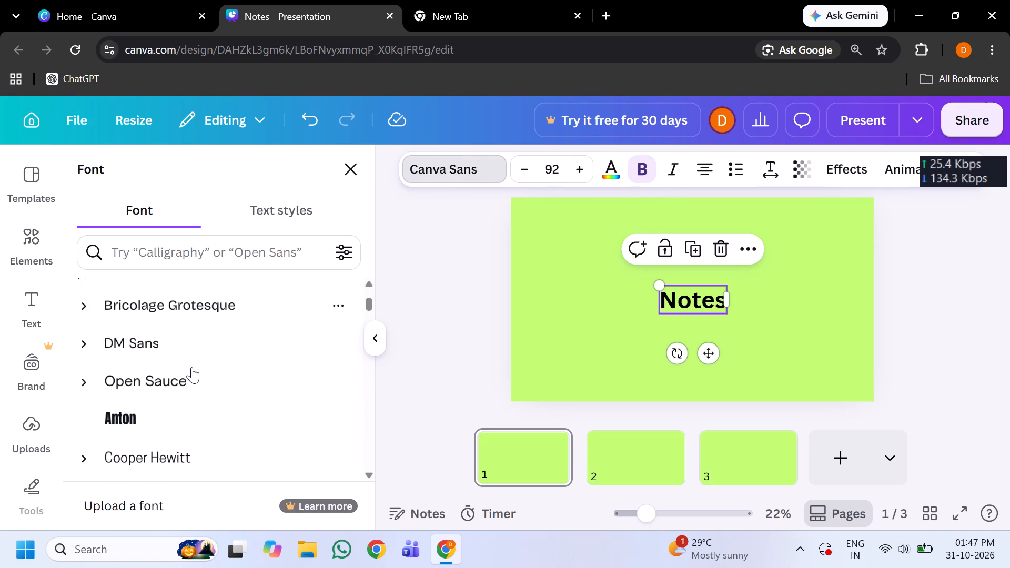
click(162, 404)
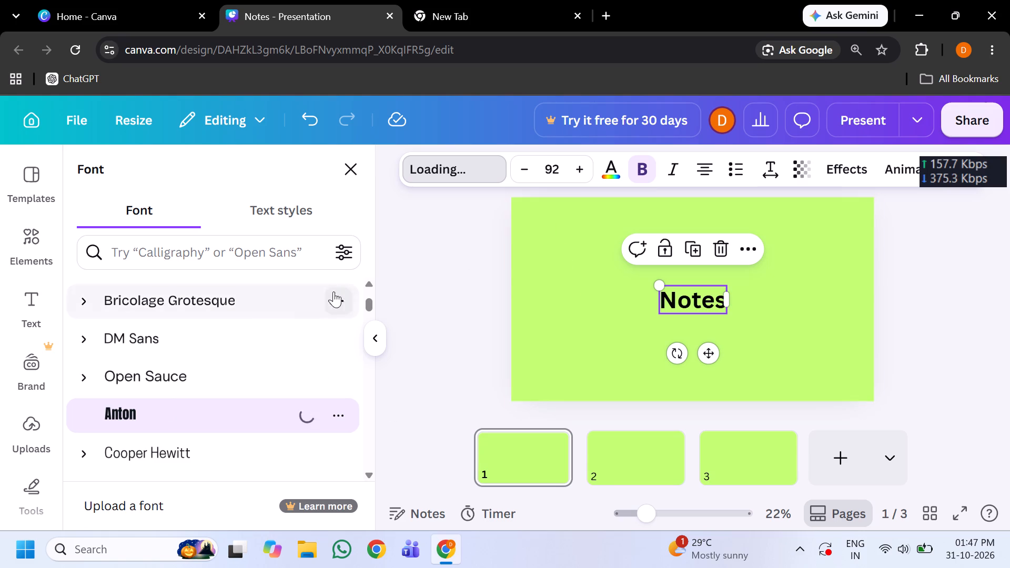
Browse the font list and apply Anton to the "Notes" heading on page 1 again.
scroll(255, 312, up, 3)
scroll(258, 308, down, 1)
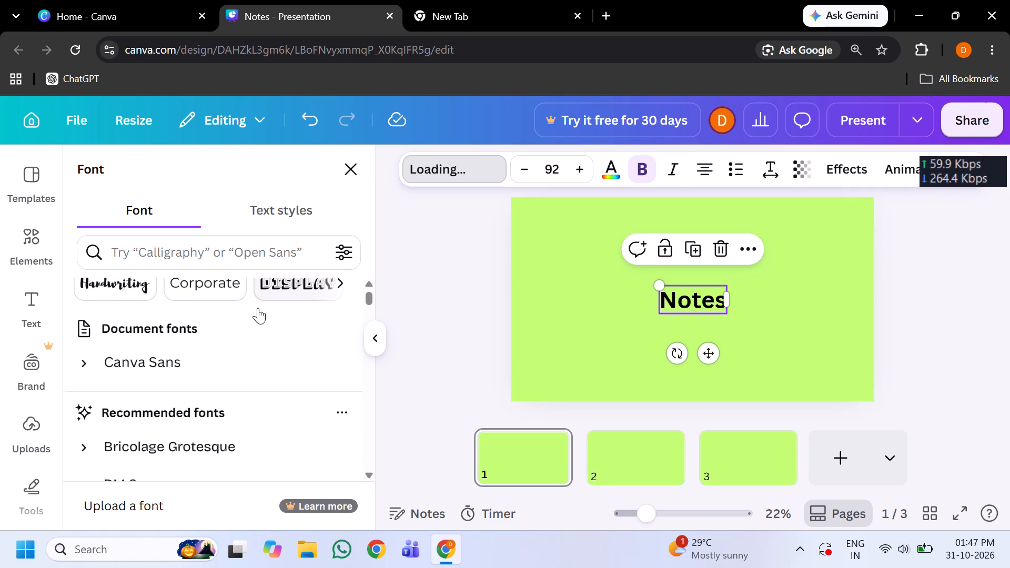
scroll(258, 308, down, 4)
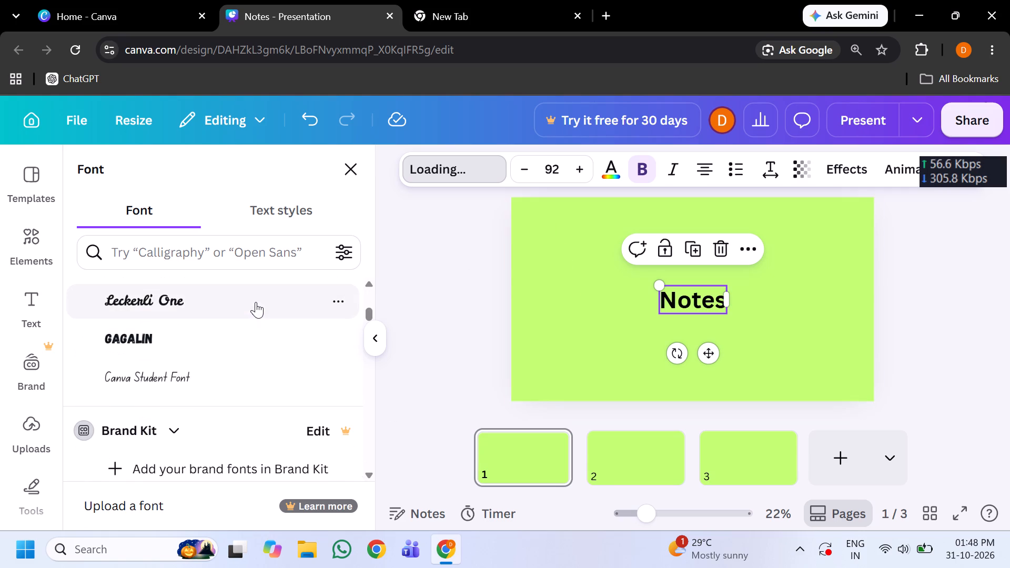
click(240, 316)
scroll(240, 316, up, 3)
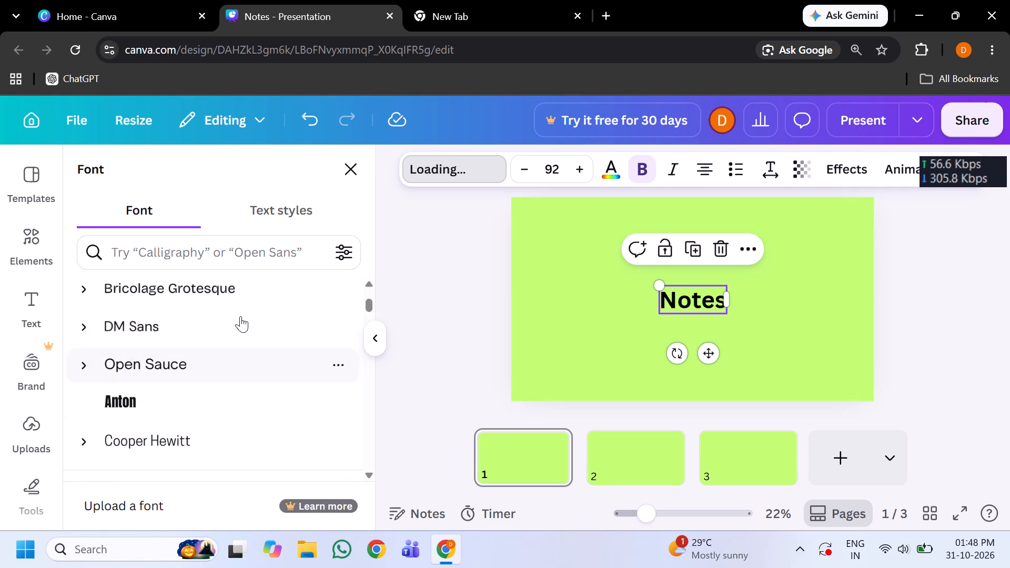
click(180, 403)
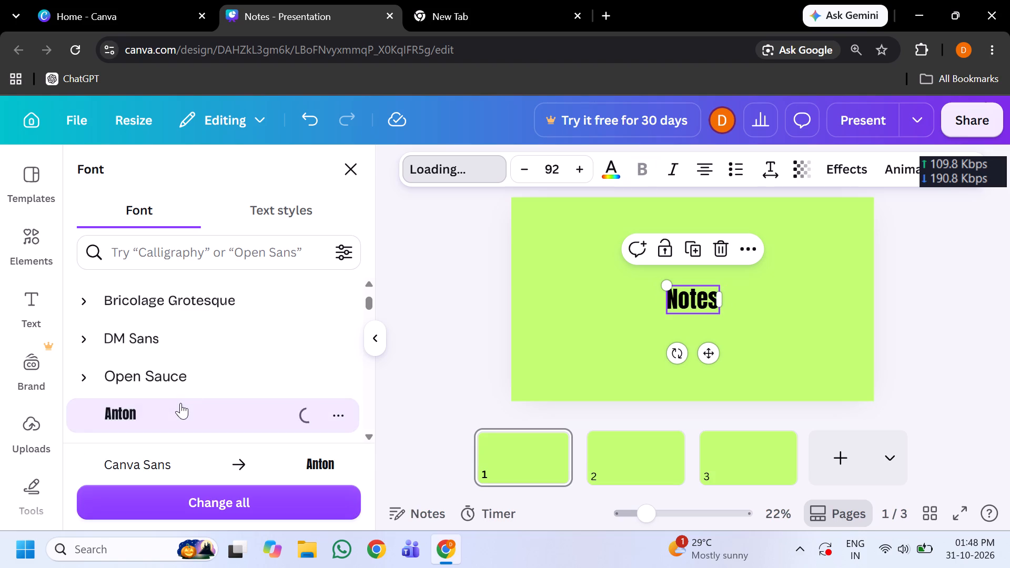
Select page 2's "Fundamental Duties" text and change all Canva Sans text in the presentation to Anton.
click(601, 461)
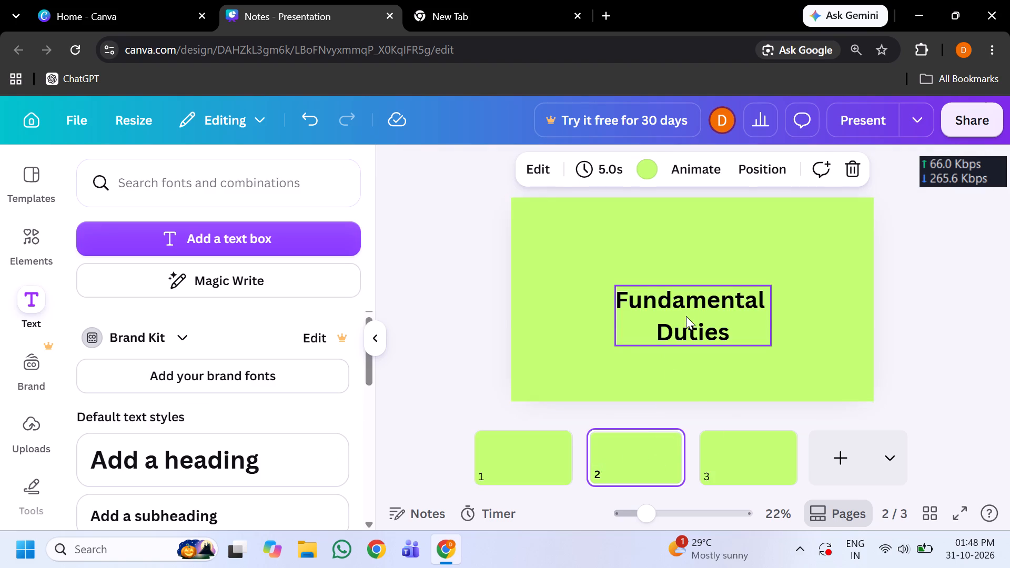
click(686, 316)
click(150, 338)
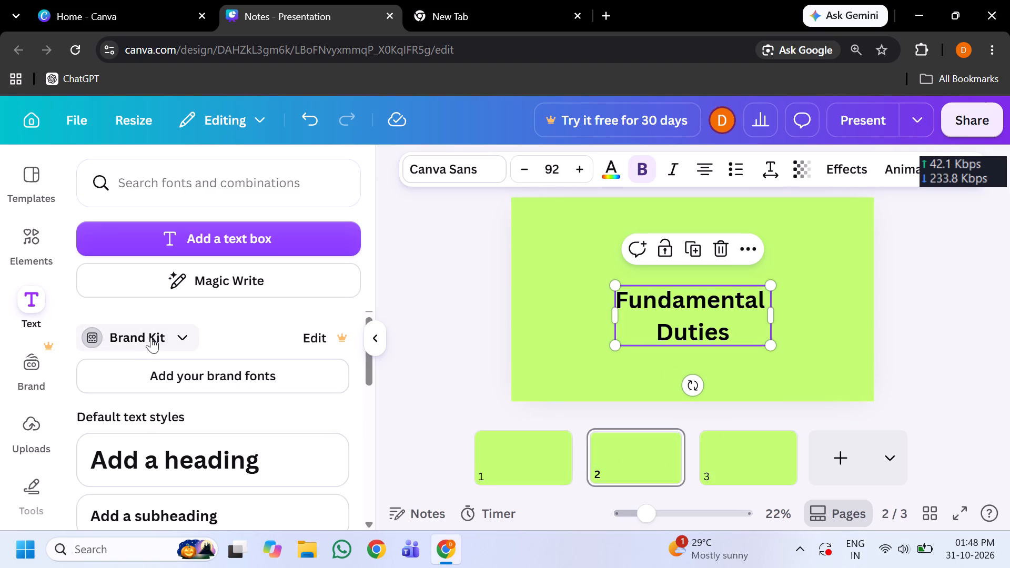
click(473, 377)
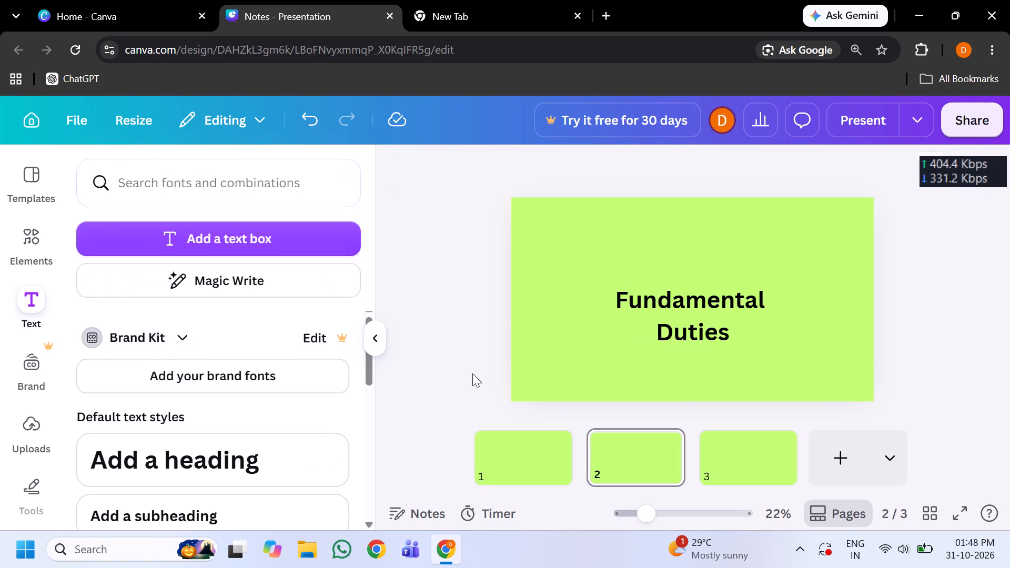
scroll(228, 372, down, 6)
scroll(192, 372, up, 3)
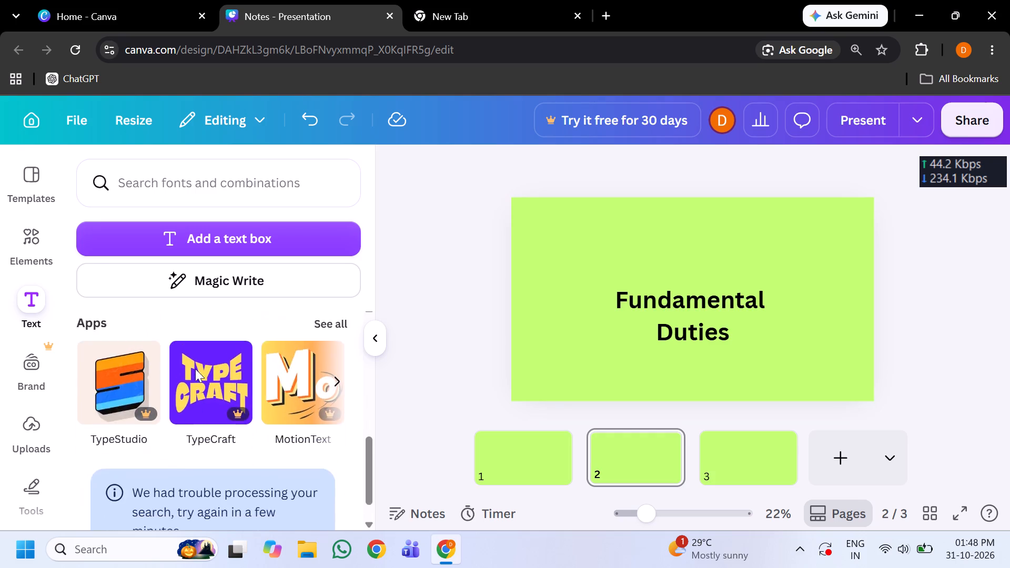
click(701, 303)
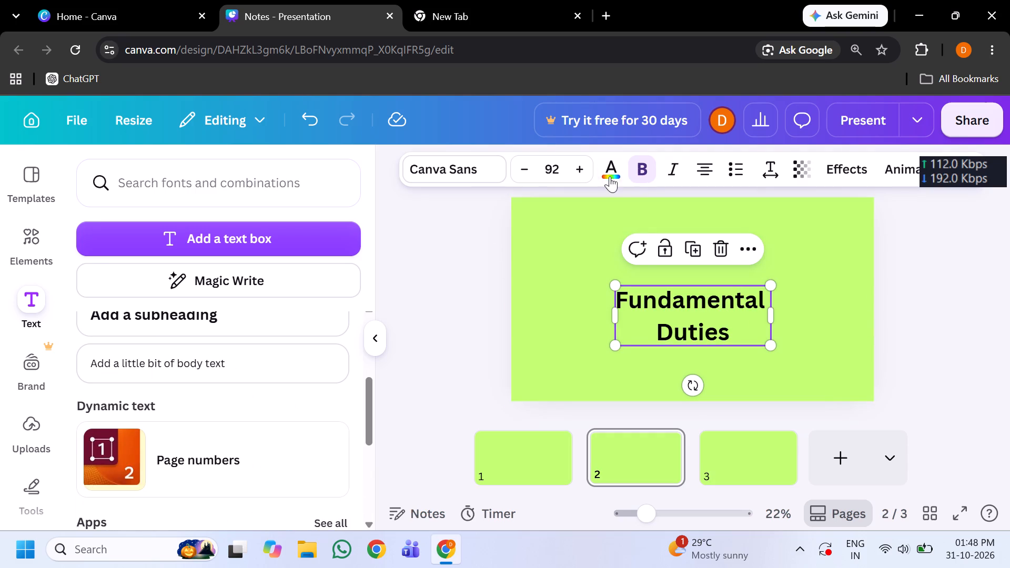
click(469, 160)
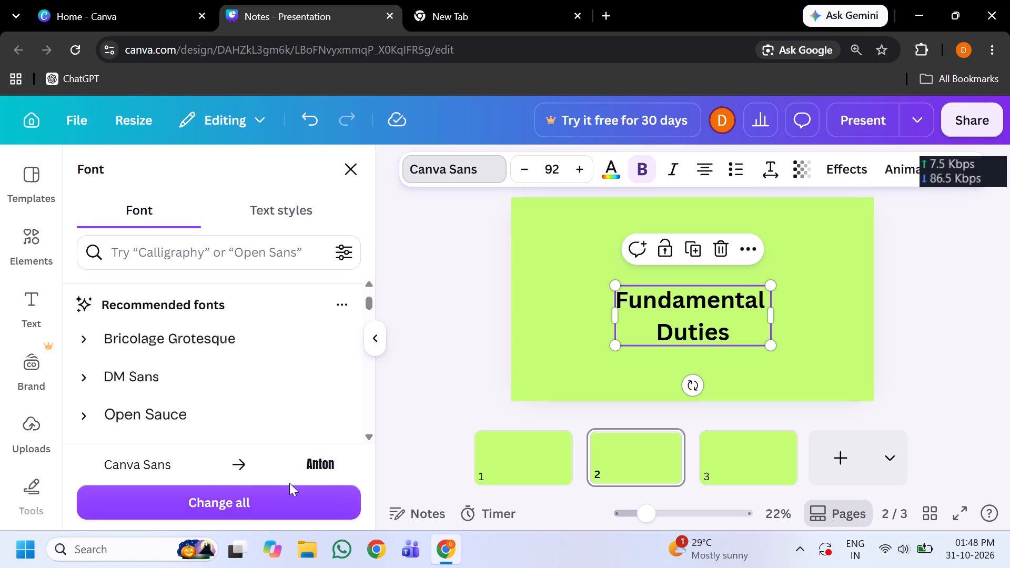
click(250, 495)
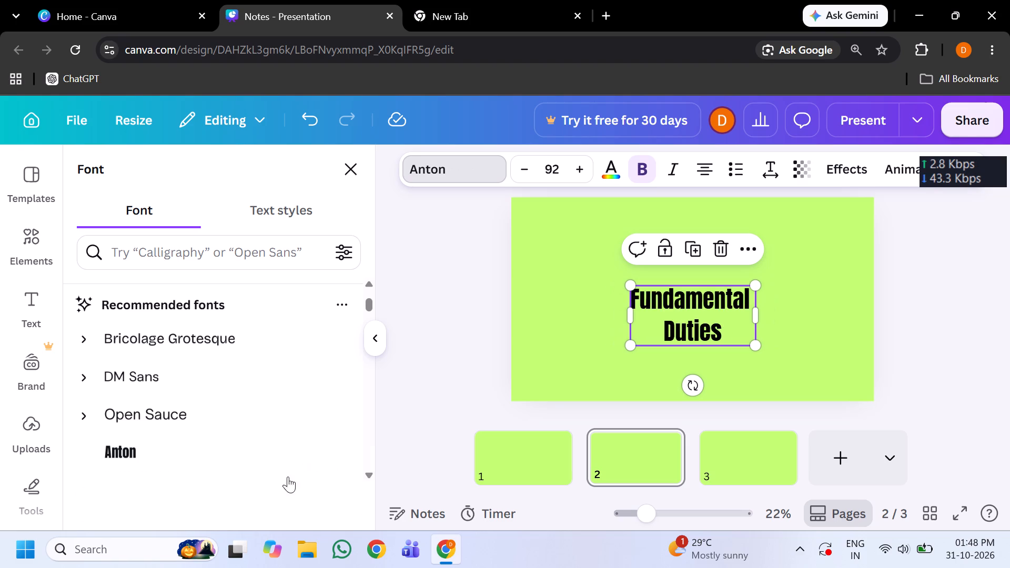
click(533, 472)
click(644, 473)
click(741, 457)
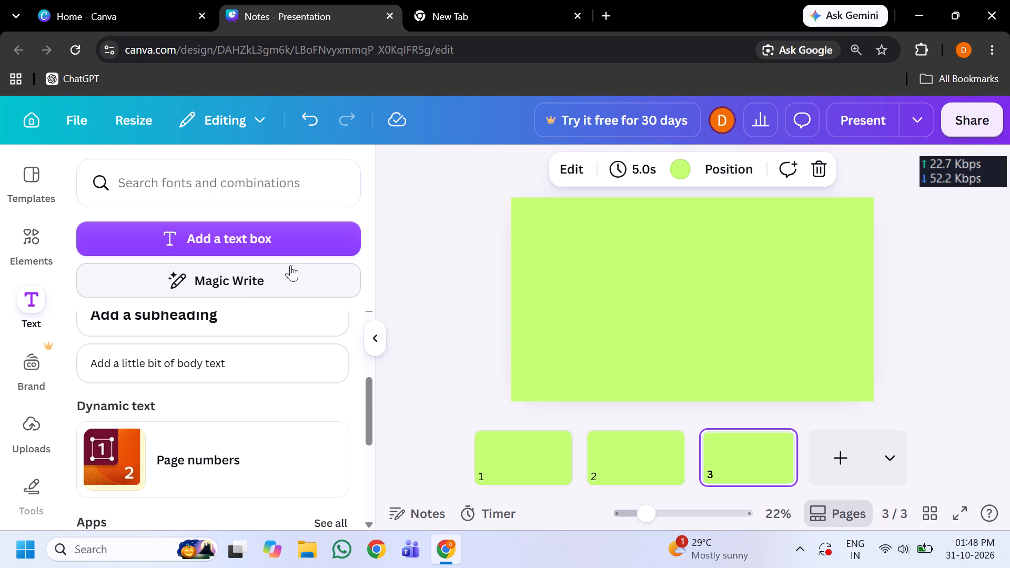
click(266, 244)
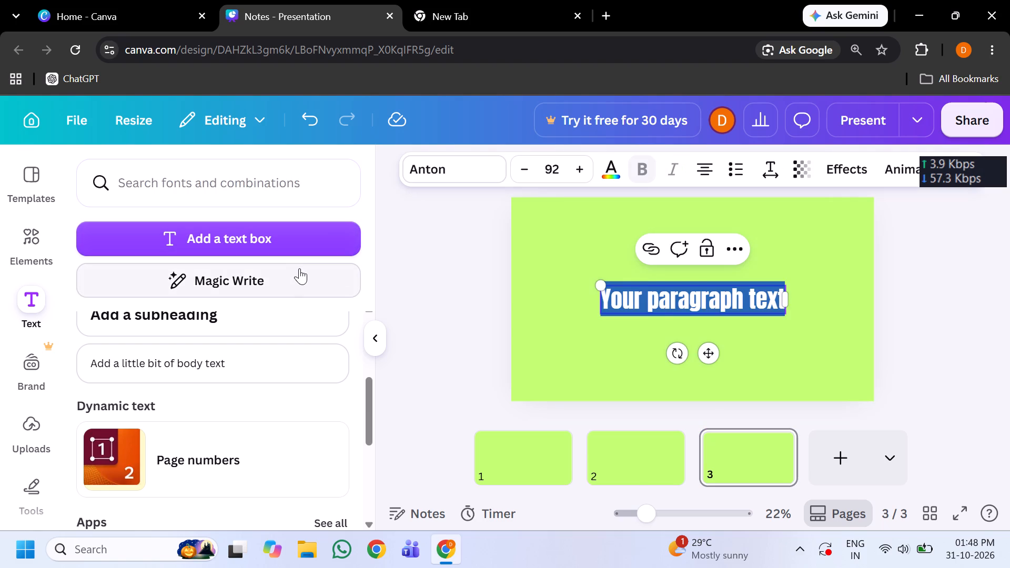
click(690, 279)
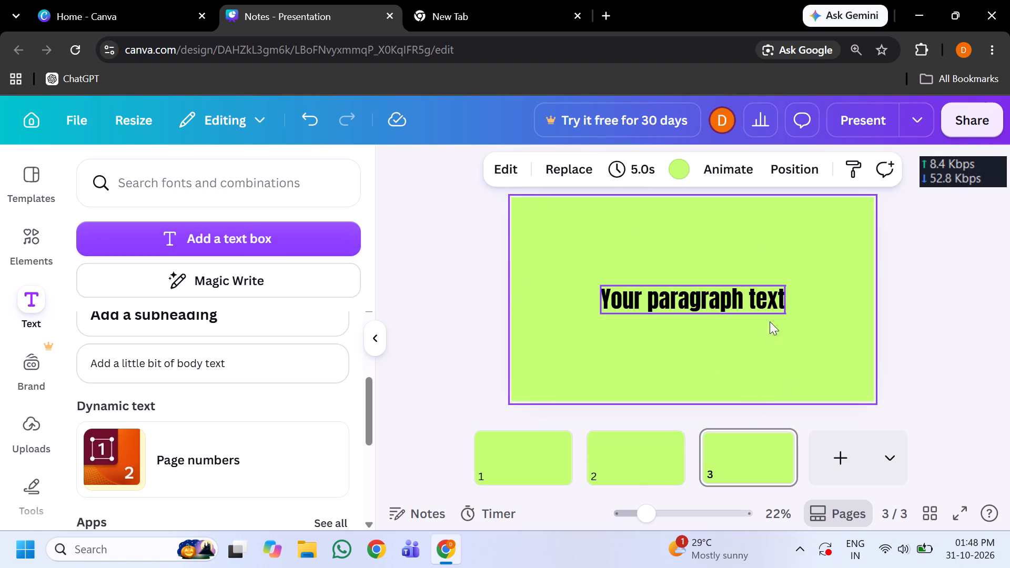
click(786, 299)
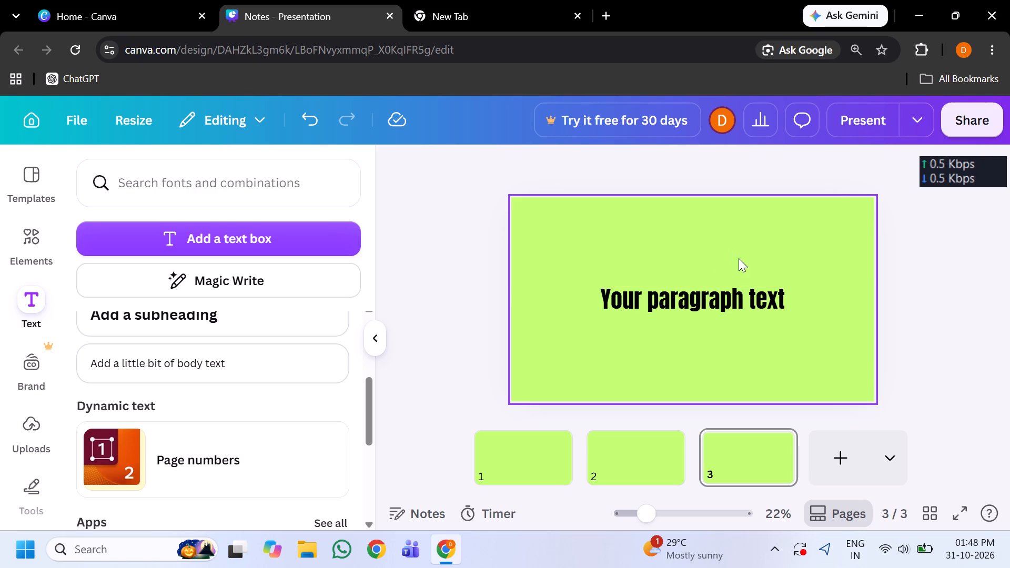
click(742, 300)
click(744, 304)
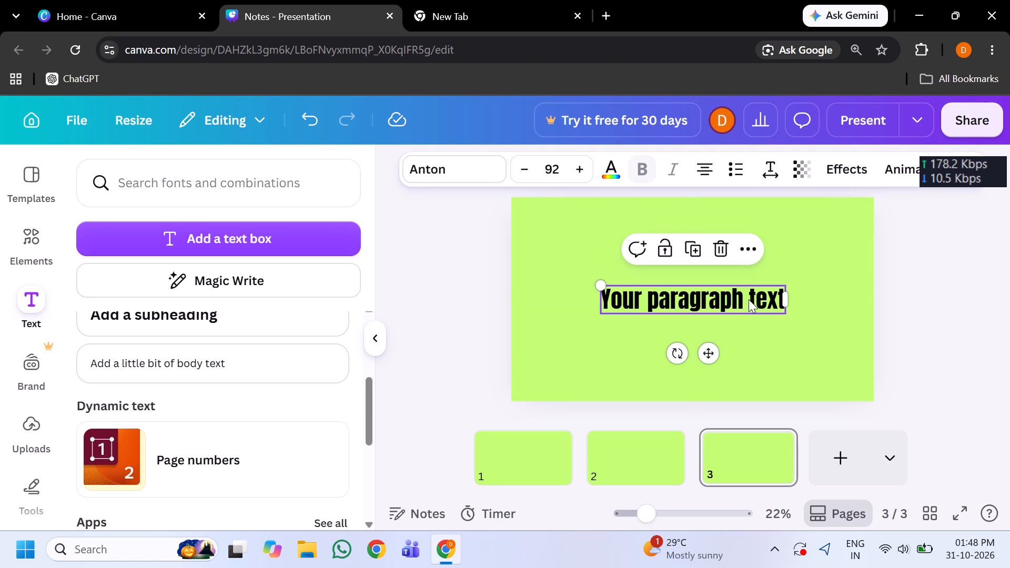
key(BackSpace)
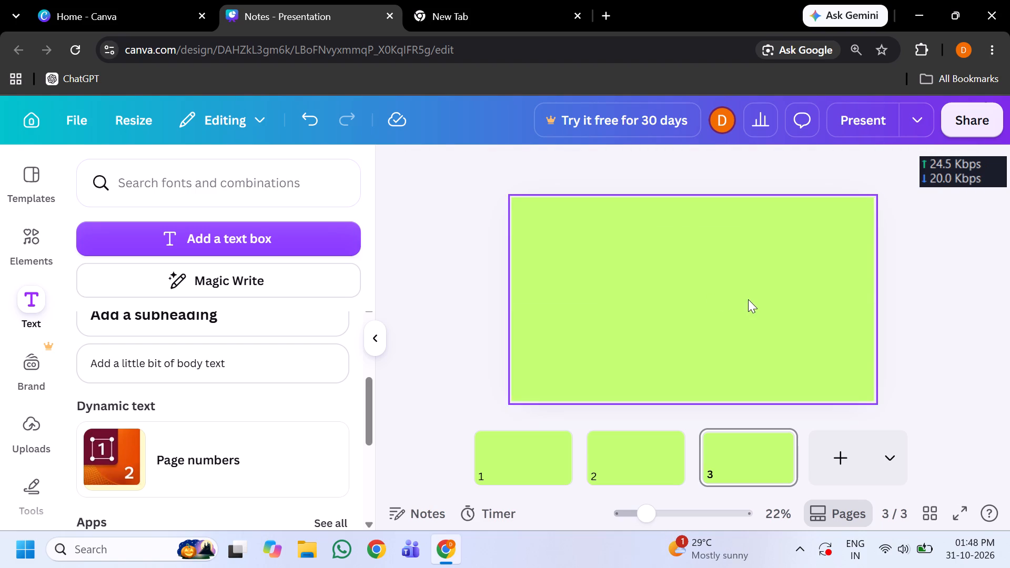
Add a text box to page 3 and erase all of its placeholder text.
click(278, 248)
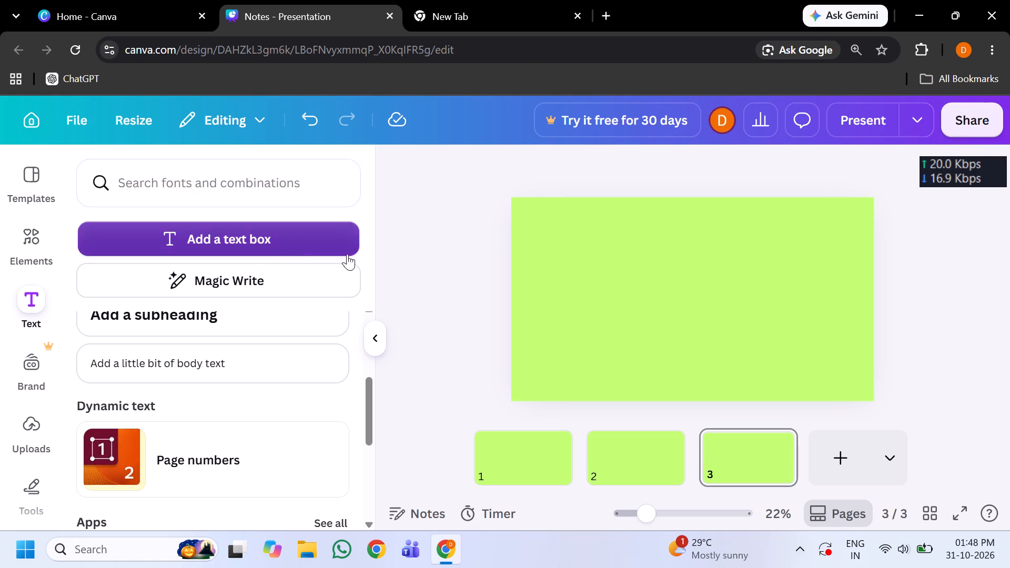
click(713, 310)
click(760, 305)
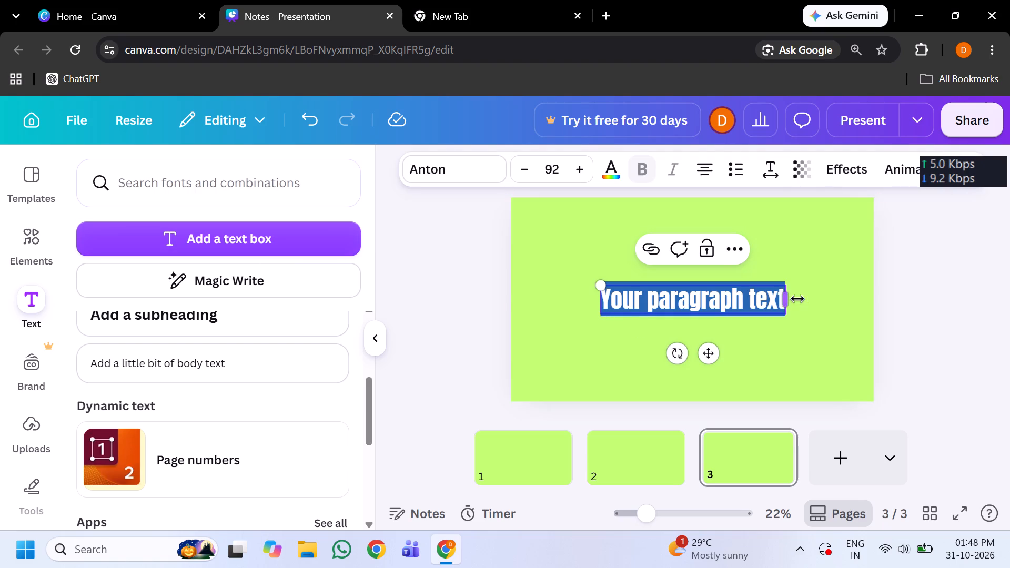
click(797, 299)
drag(824, 335, 827, 344)
click(775, 299)
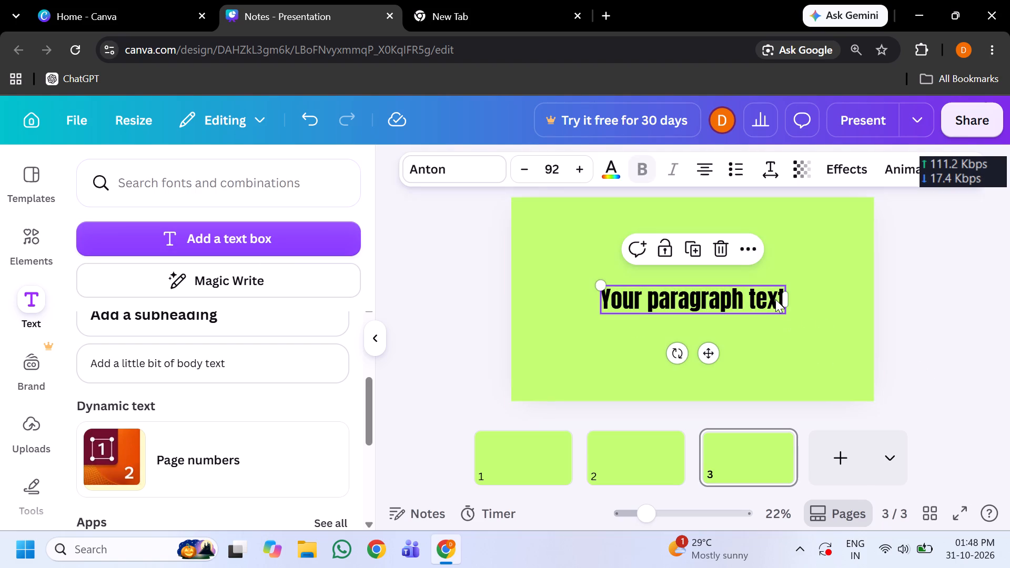
double_click(776, 297)
click(775, 299)
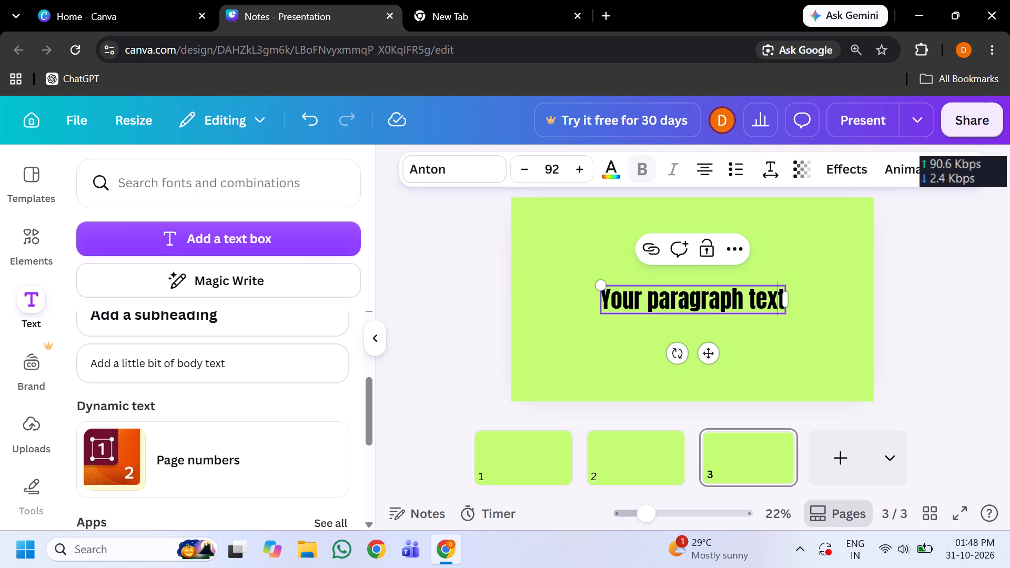
click(779, 297)
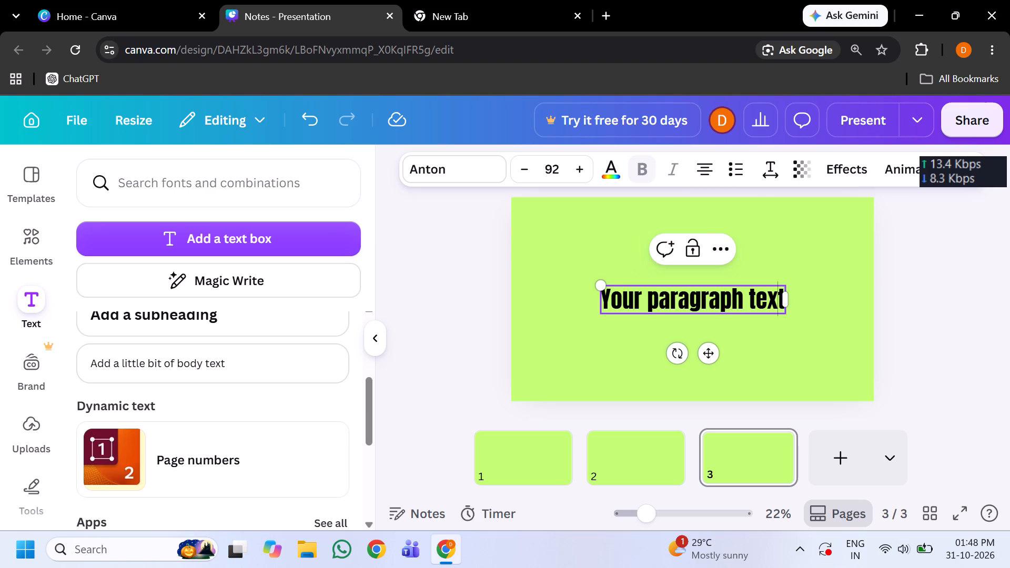
key(BackSpace)
key(BackSpace)
key(BackSpace)
key(BackSpace)
key(BackSpace)
key(BackSpace)
key(BackSpace)
key(BackSpace)
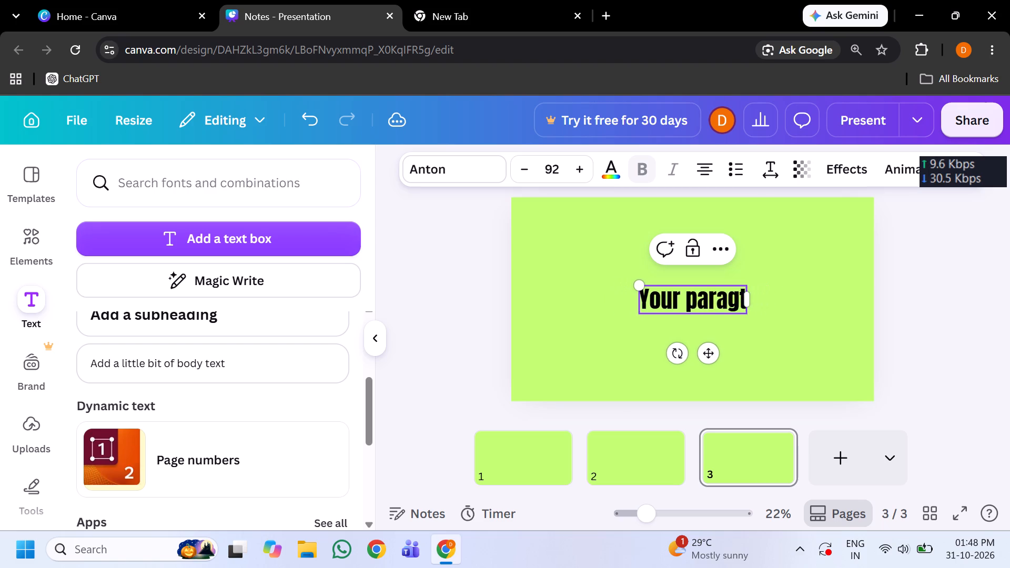
key(BackSpace)
key(BackSpace)
key(BackSpace)
key(BackSpace)
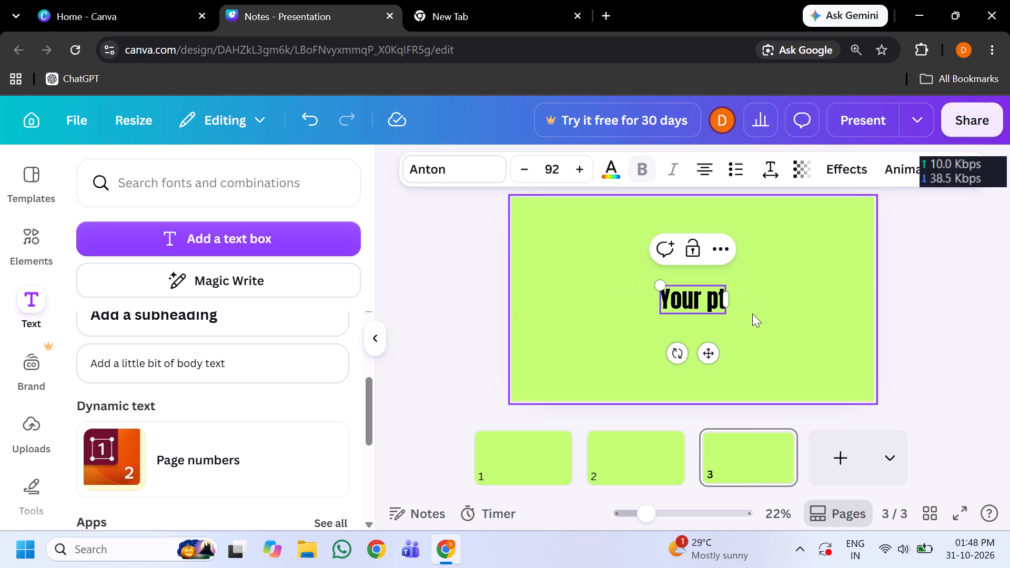
click(723, 303)
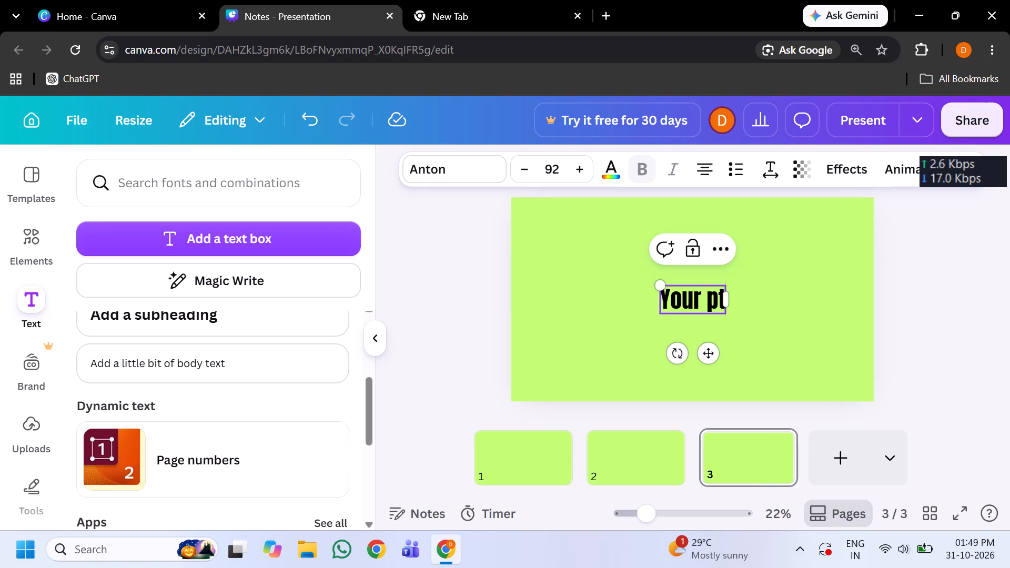
key(BackSpace)
key(BackSpace)
key(BackSpace)
key(BackSpace)
key(BackSpace)
key(BackSpace)
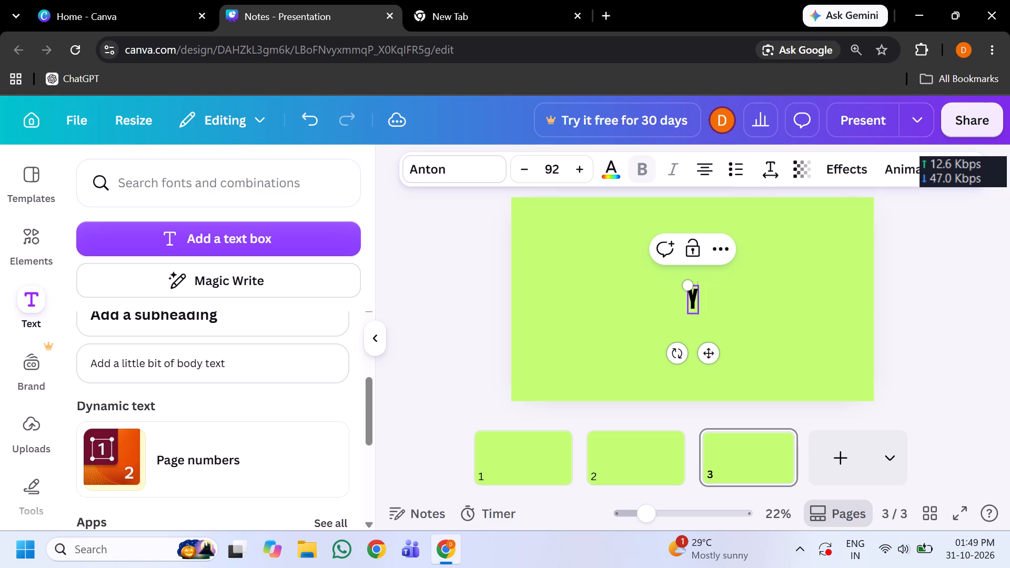
key(BackSpace)
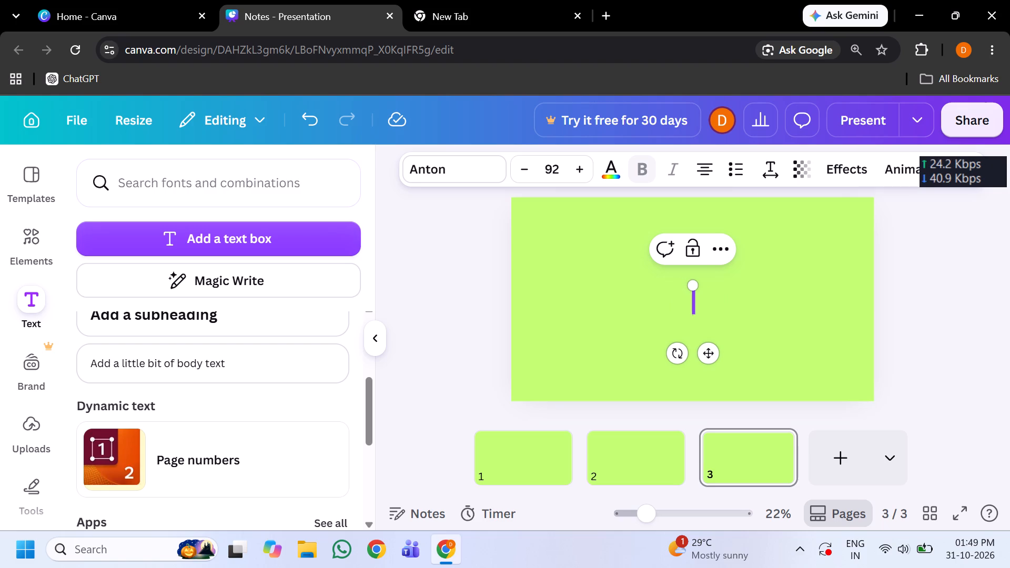
Enter "51A:Fundamental Duties :" in page 3's empty text box.
text(51)
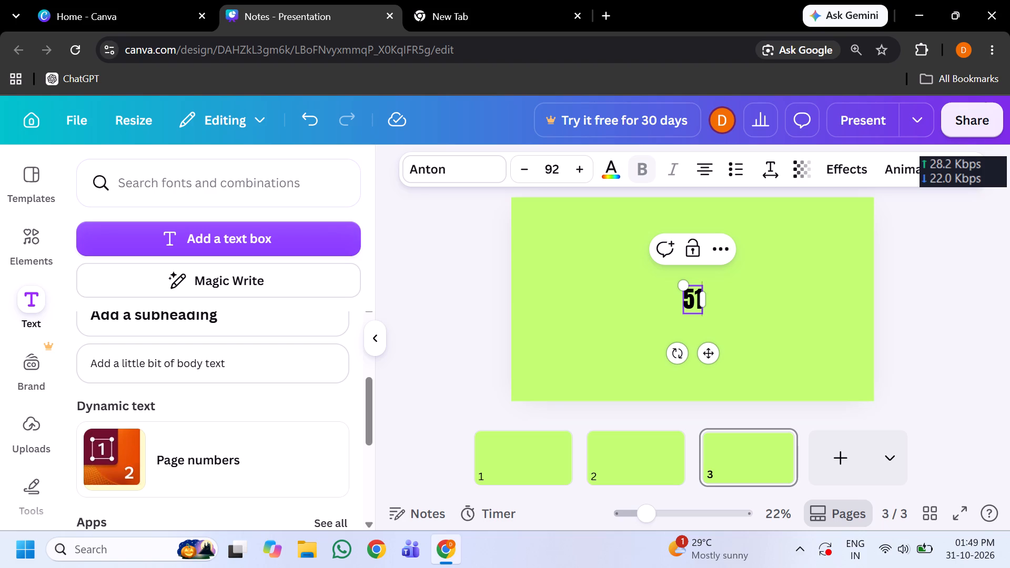
key(shift+a)
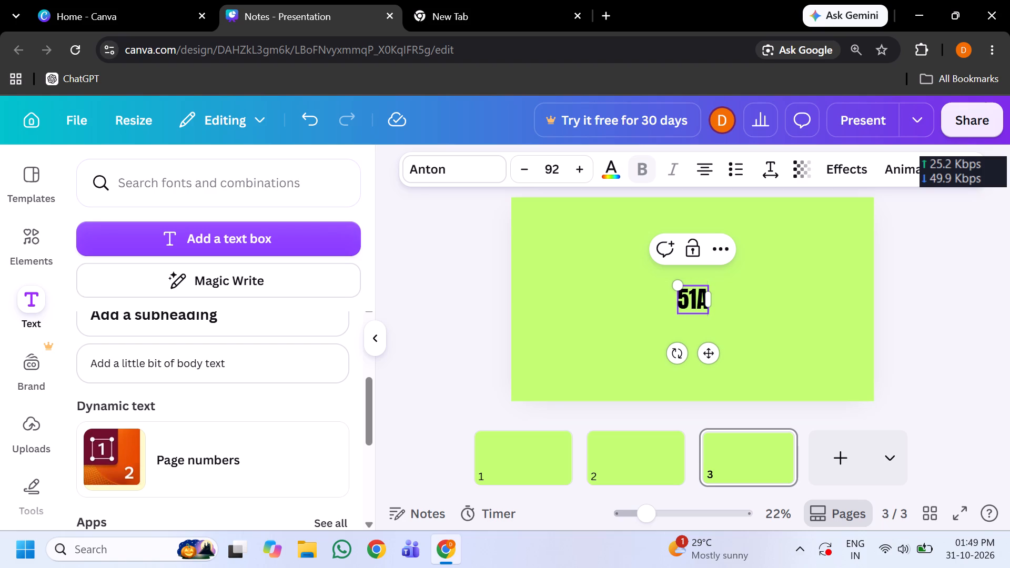
key(shift+colon)
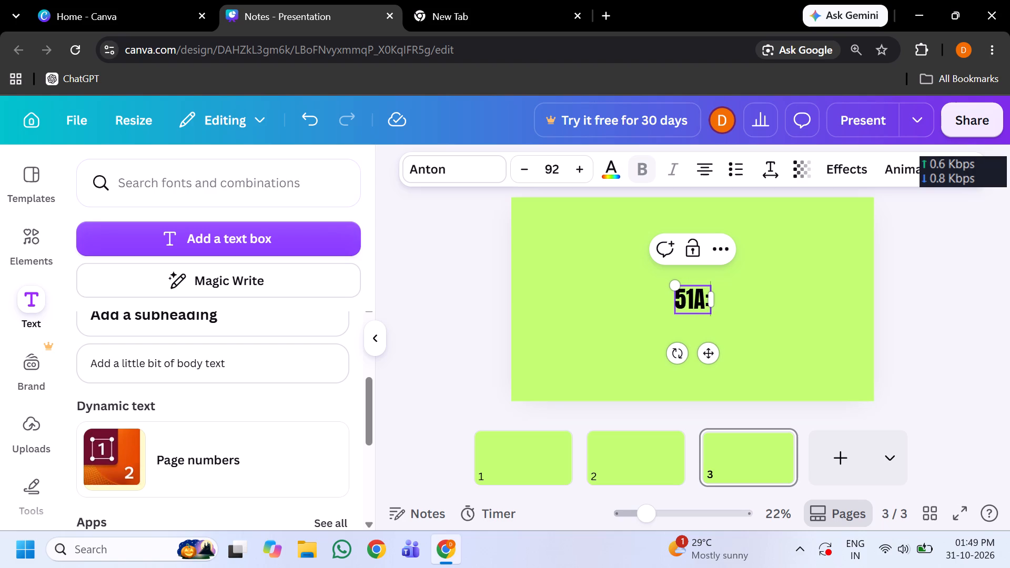
text(Funda)
text(menta)
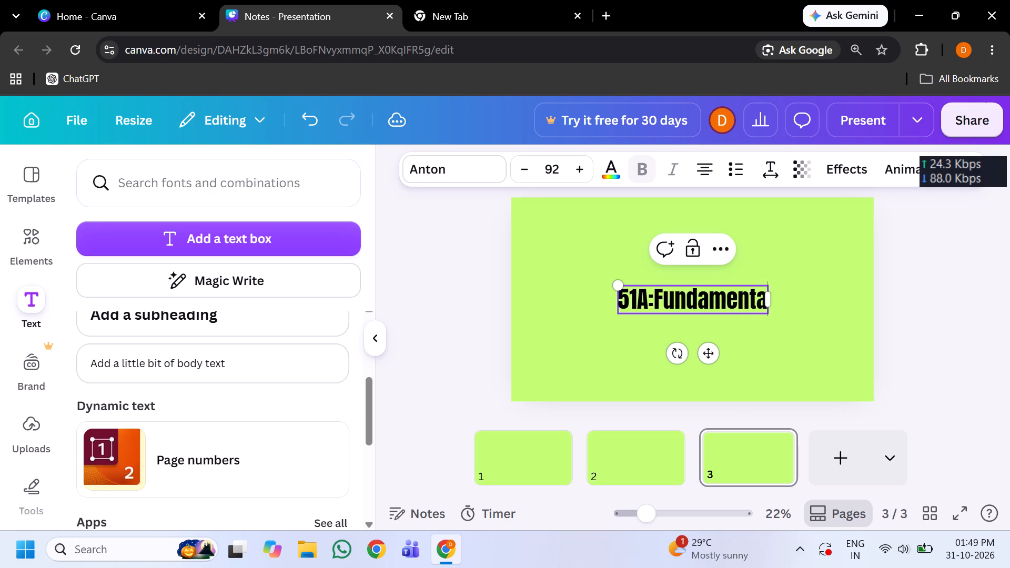
text(l)
key(space)
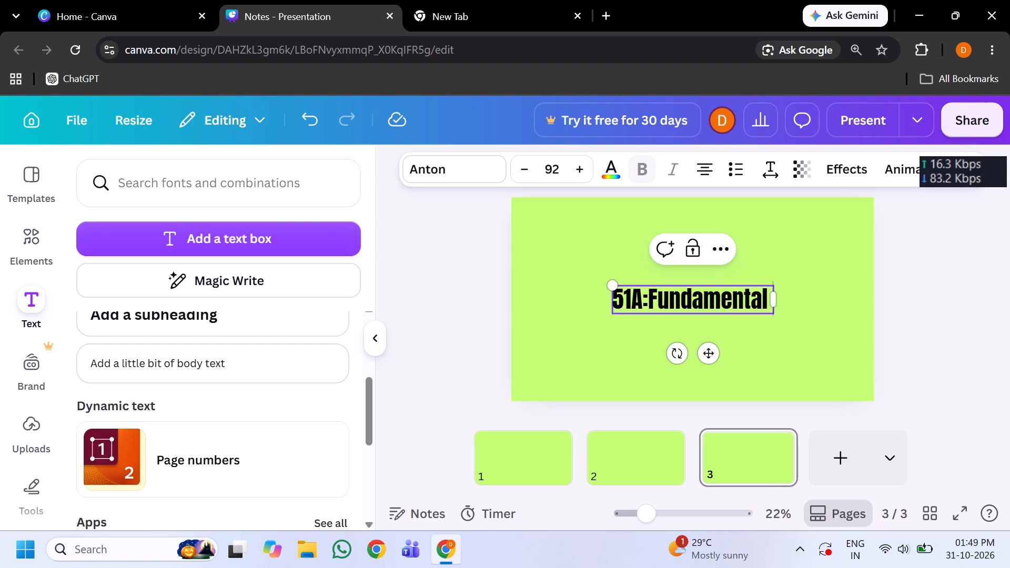
text(Duti)
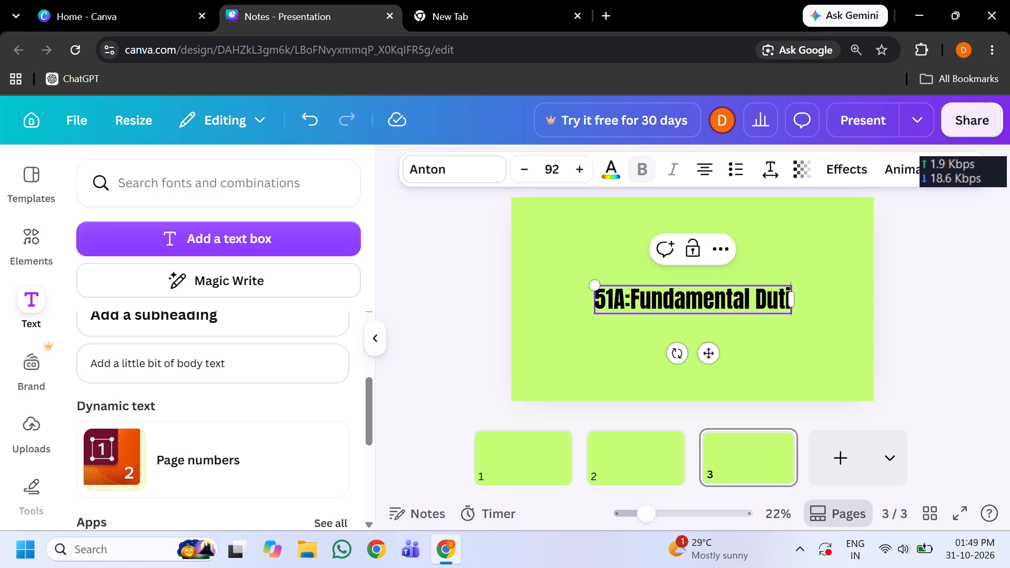
text(es)
key(space)
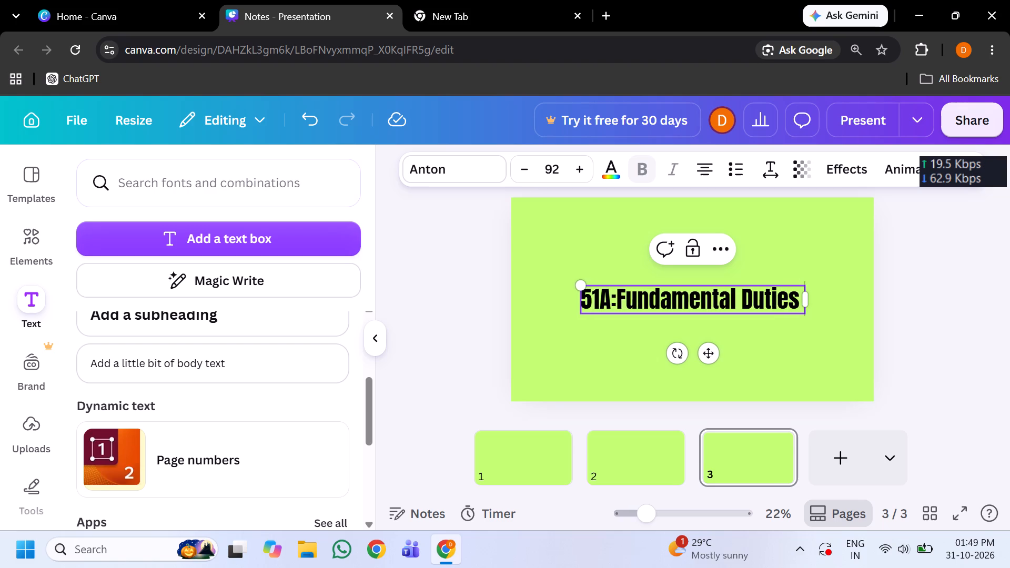
key(shift+colon)
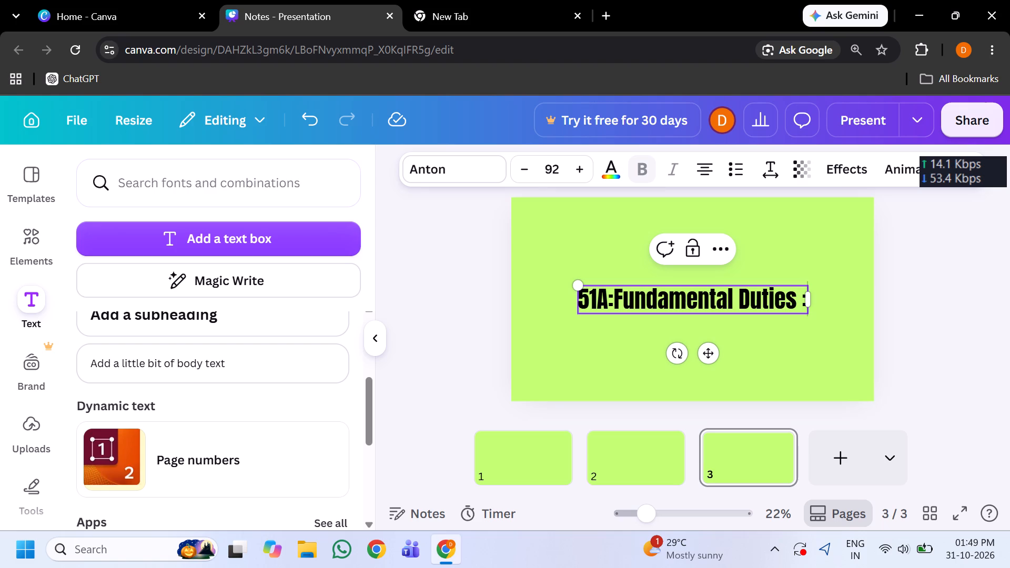
Continue page 3's text after "51A:Fundamental Duties :" with "It shall be the duty of every citizen of india".
key(i)
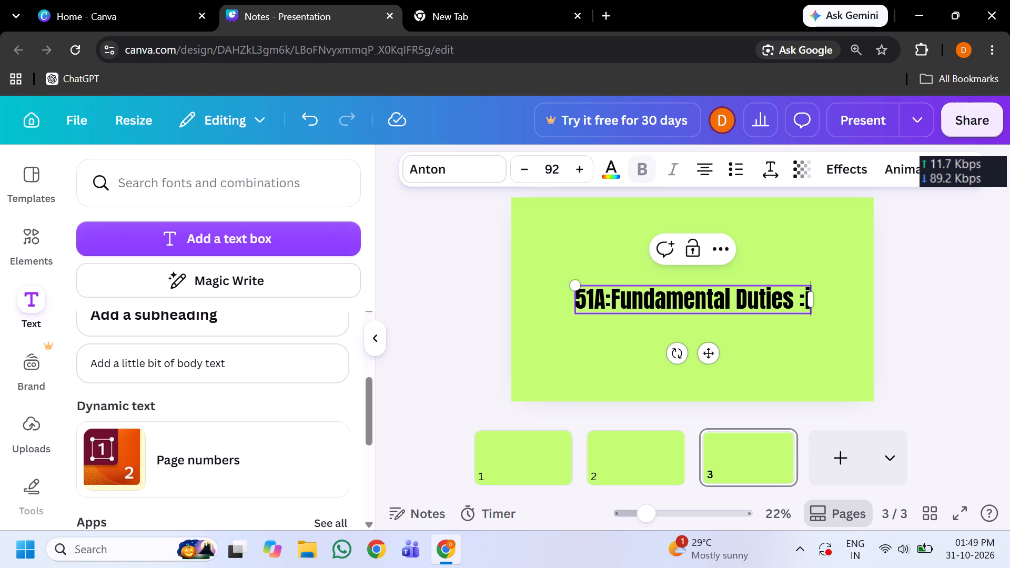
key(BackSpace)
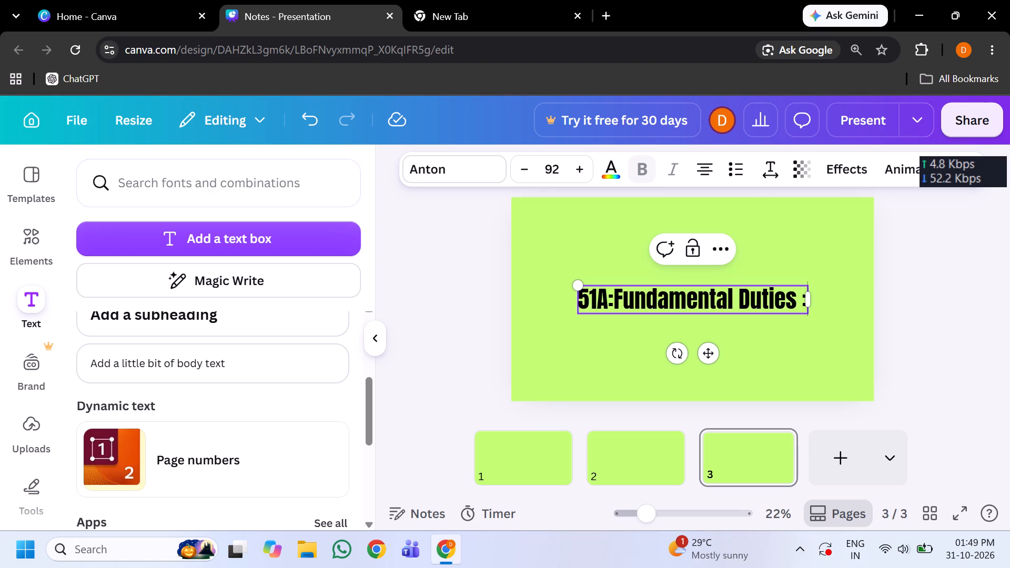
text(It)
key(space)
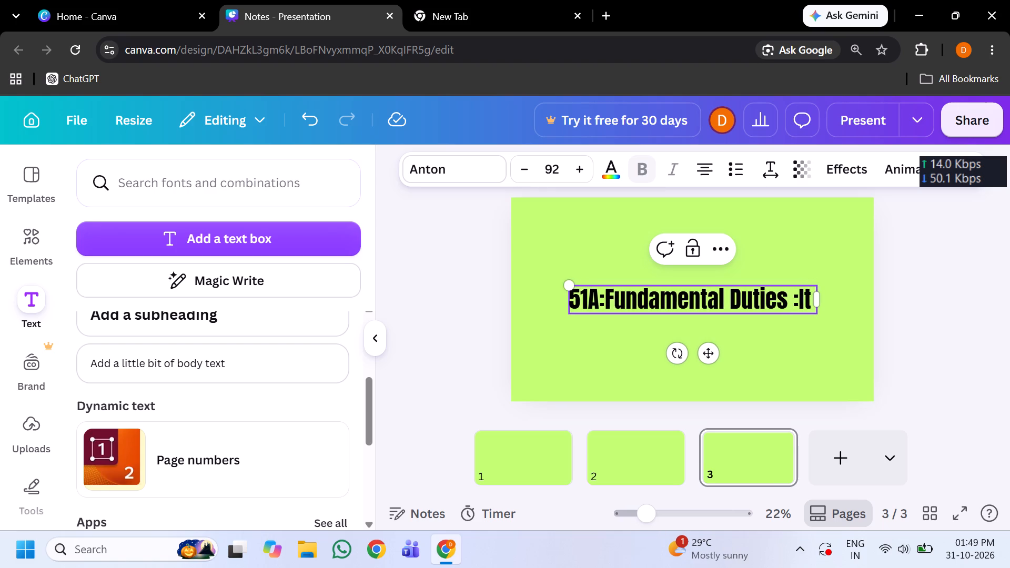
text(shall)
key(space)
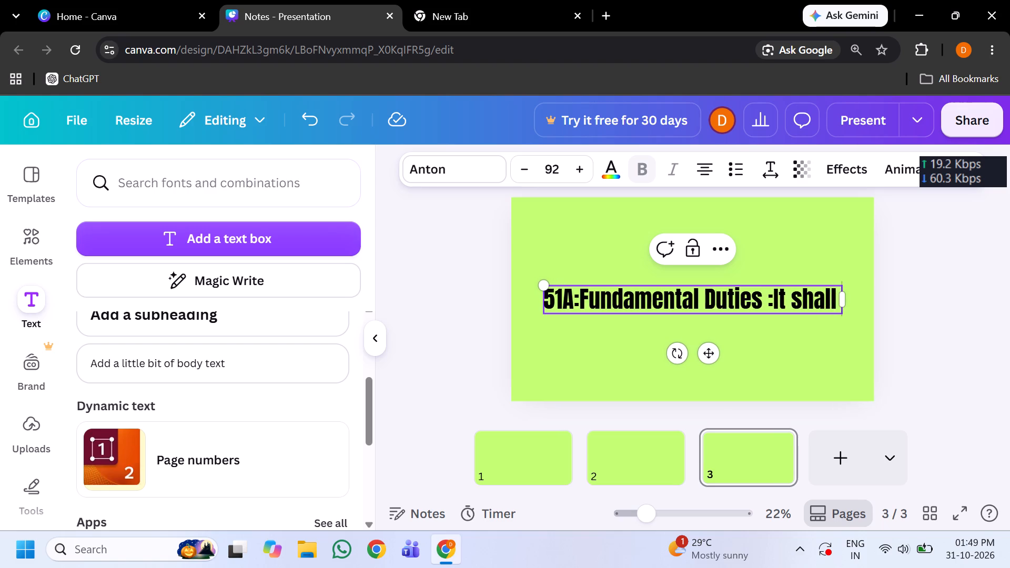
text(be the duty)
key(space)
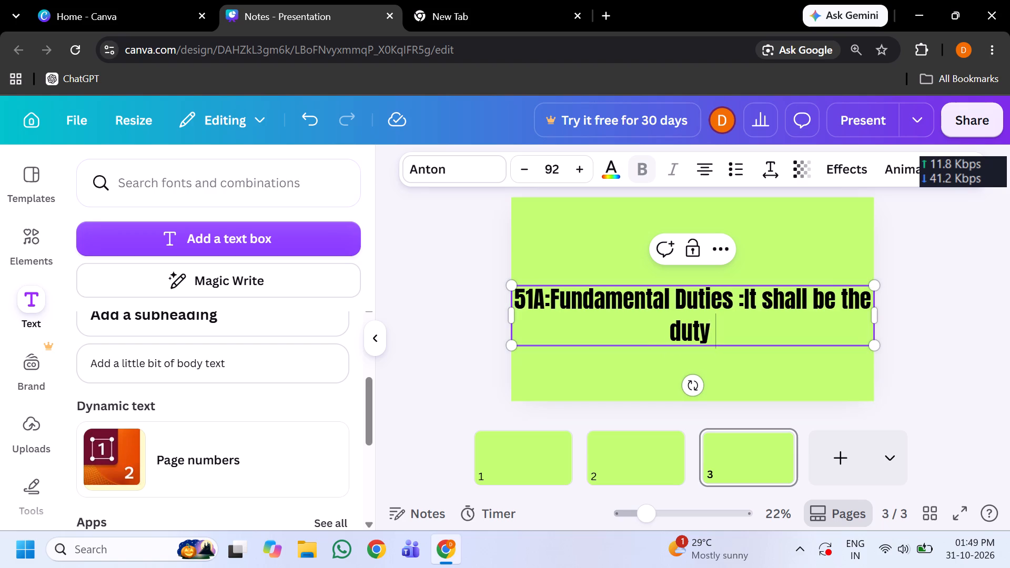
text(of every)
key(space)
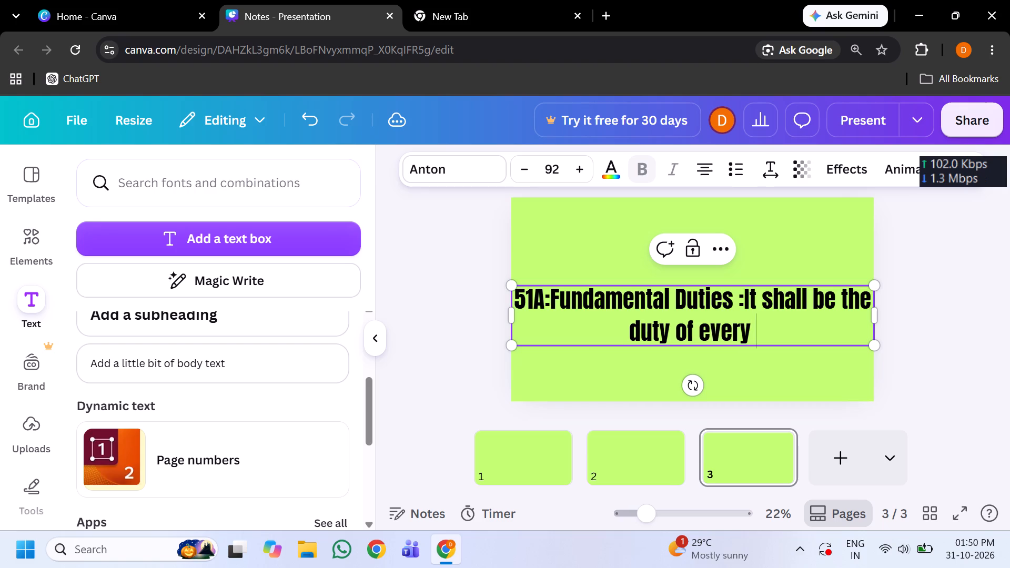
text(citi)
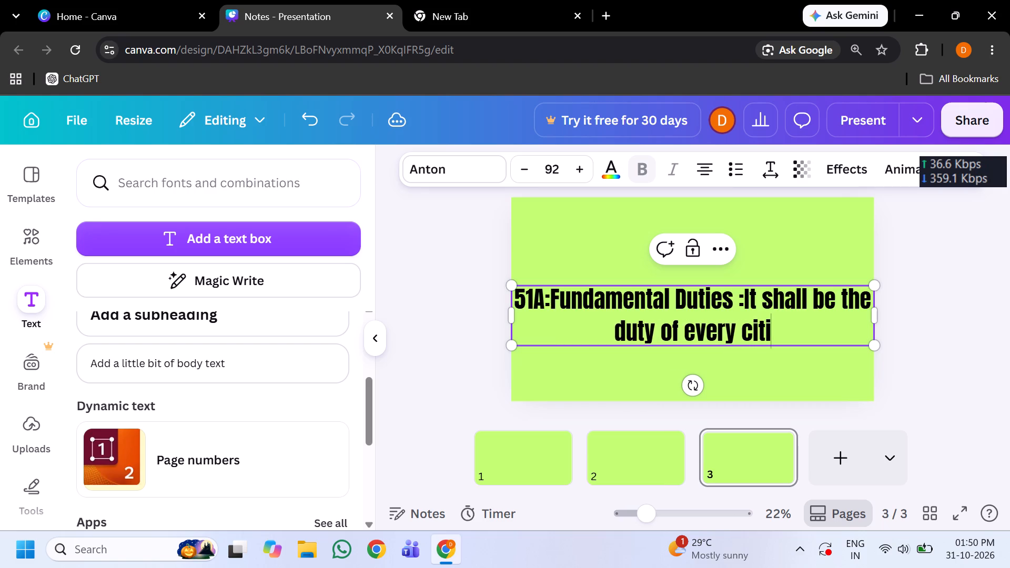
text(zen)
key(space)
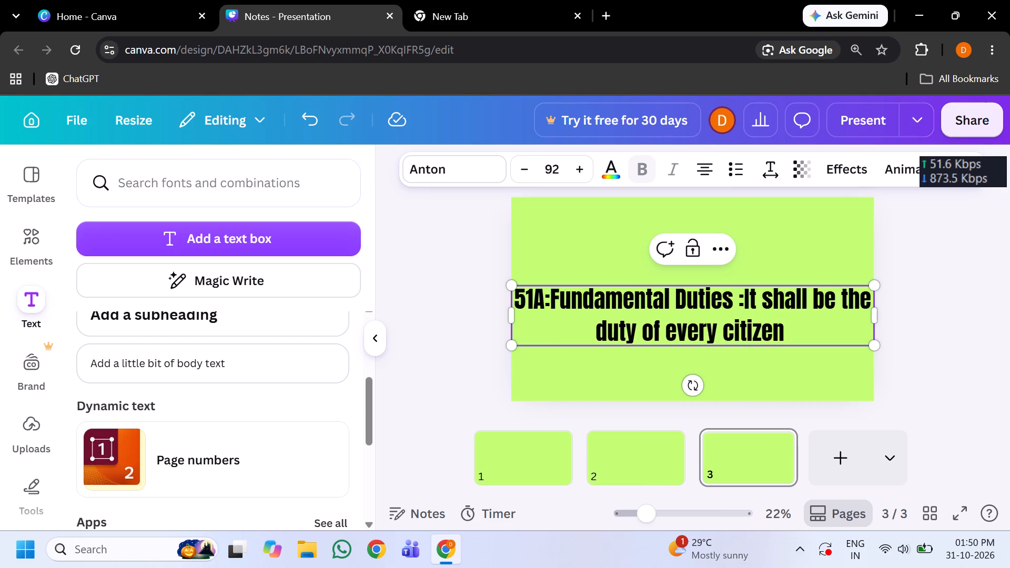
text(of india)
key(space)
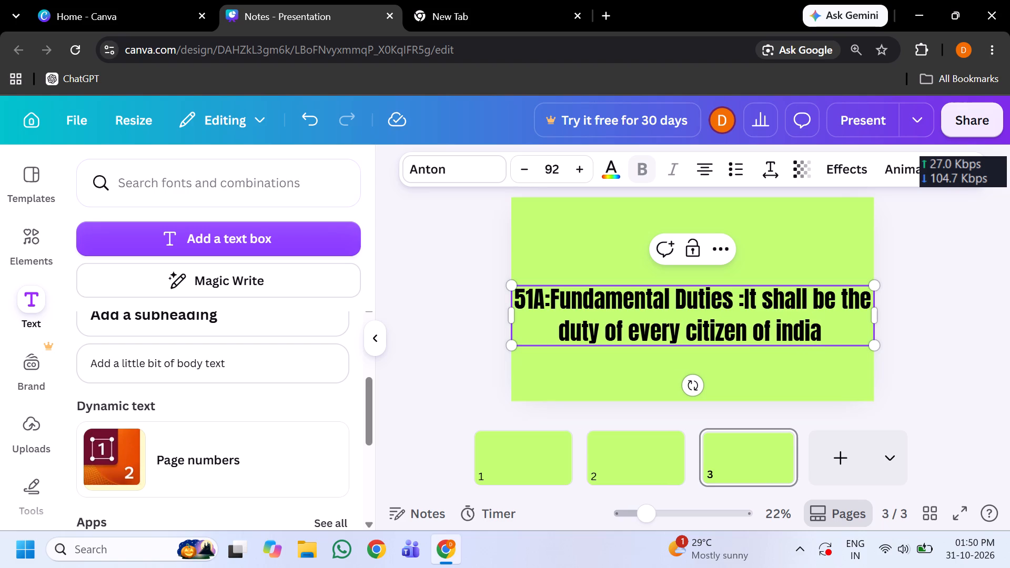
Add page 4 to the presentation and place a new text box on it.
click(842, 465)
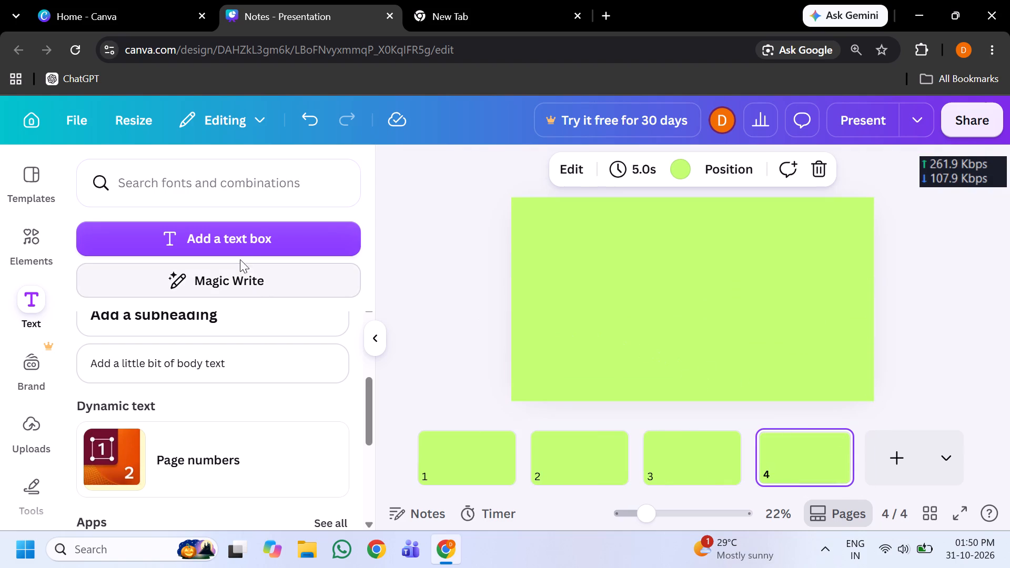
click(241, 241)
Replace all of page 4's placeholder text with "A. To abide by the constitution".
drag(719, 308, 731, 306)
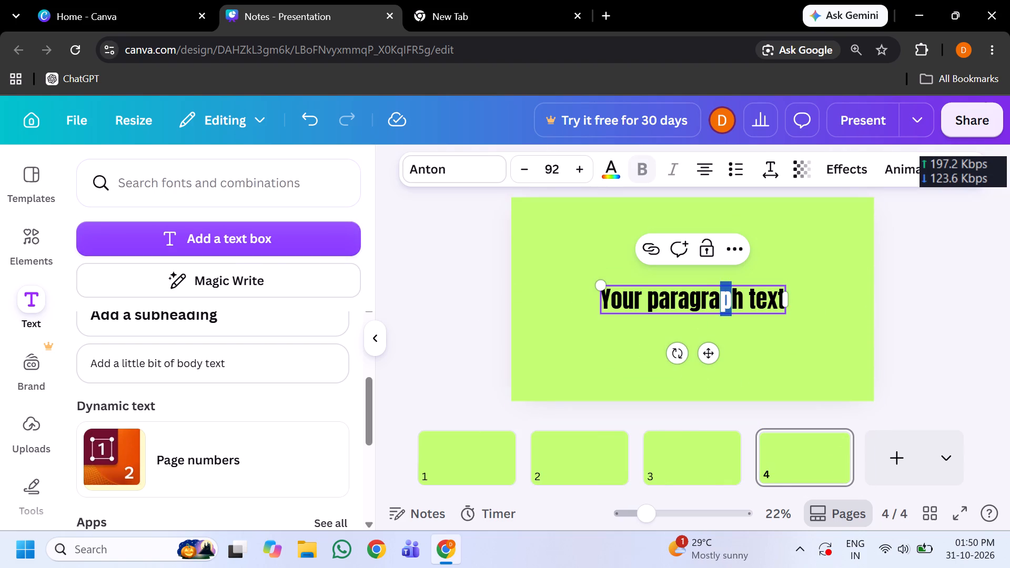
click(776, 297)
click(780, 299)
drag(781, 299, 740, 296)
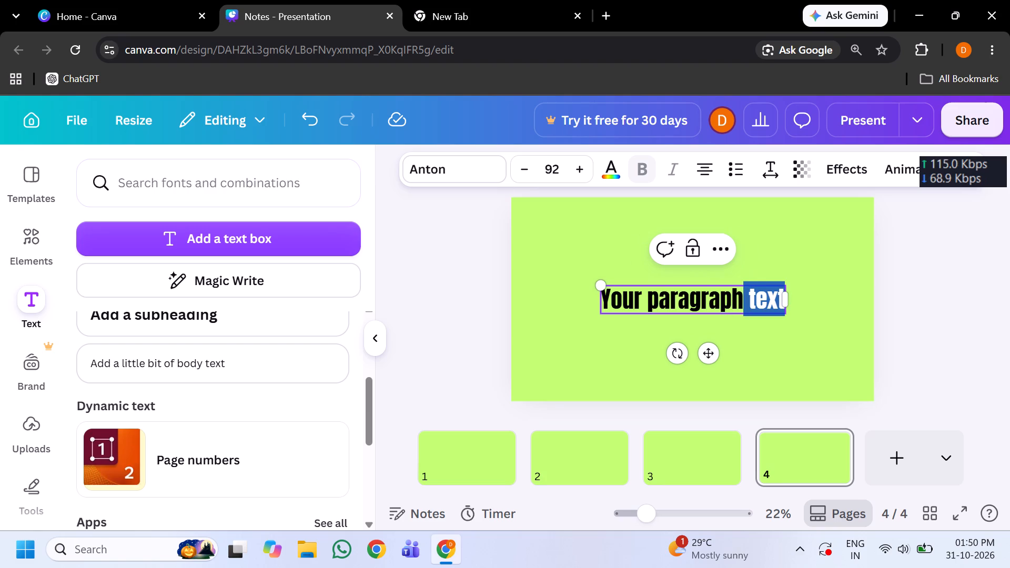
drag(740, 296, 620, 296)
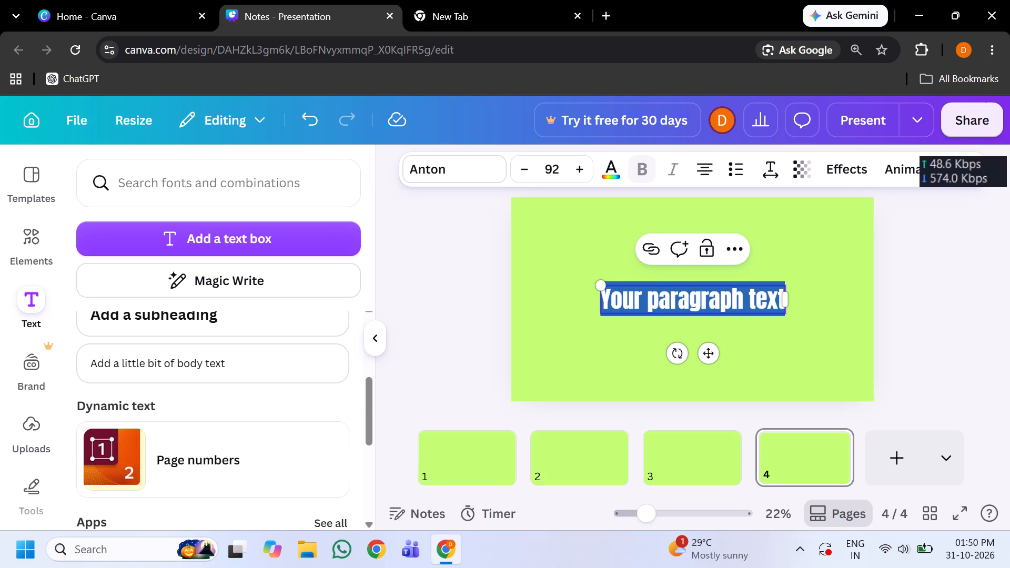
key(shift+a)
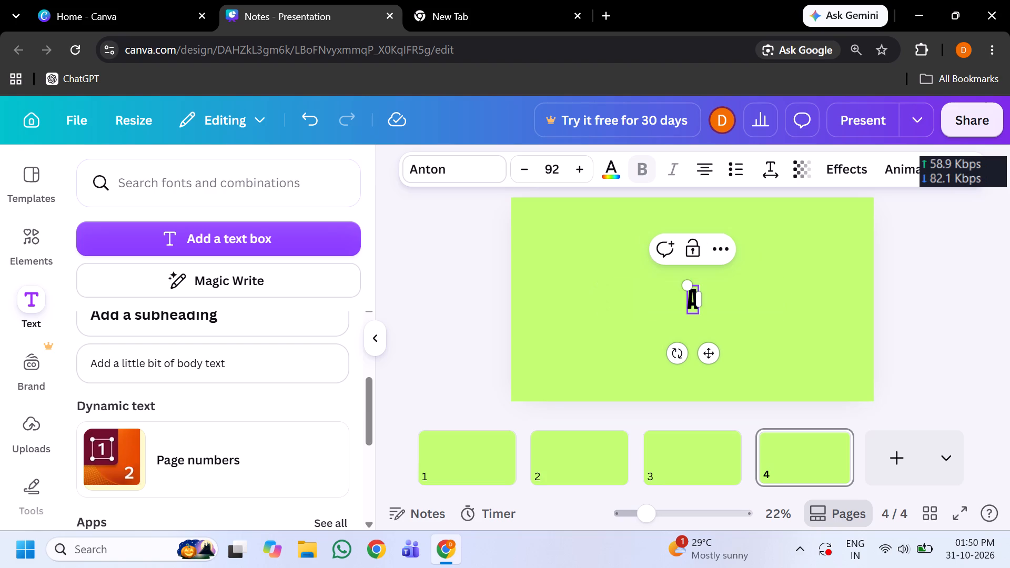
key(period)
key(space)
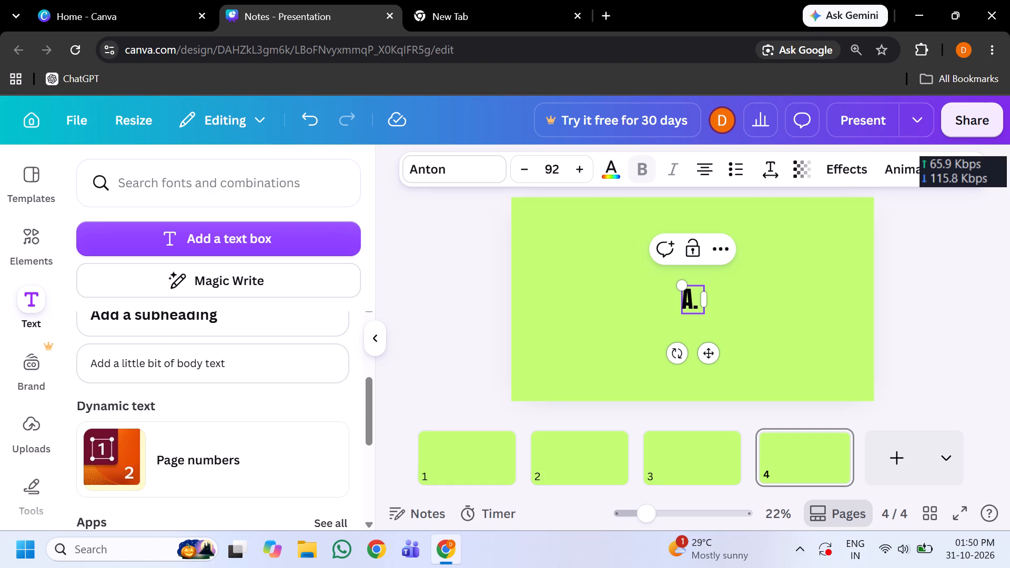
text(To abide)
key(space)
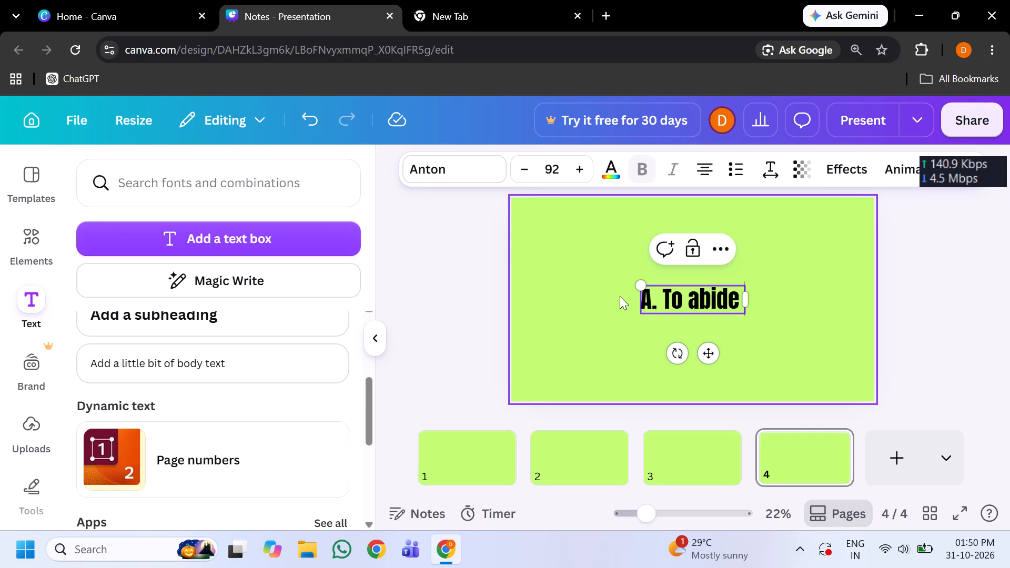
text(by the)
key(space)
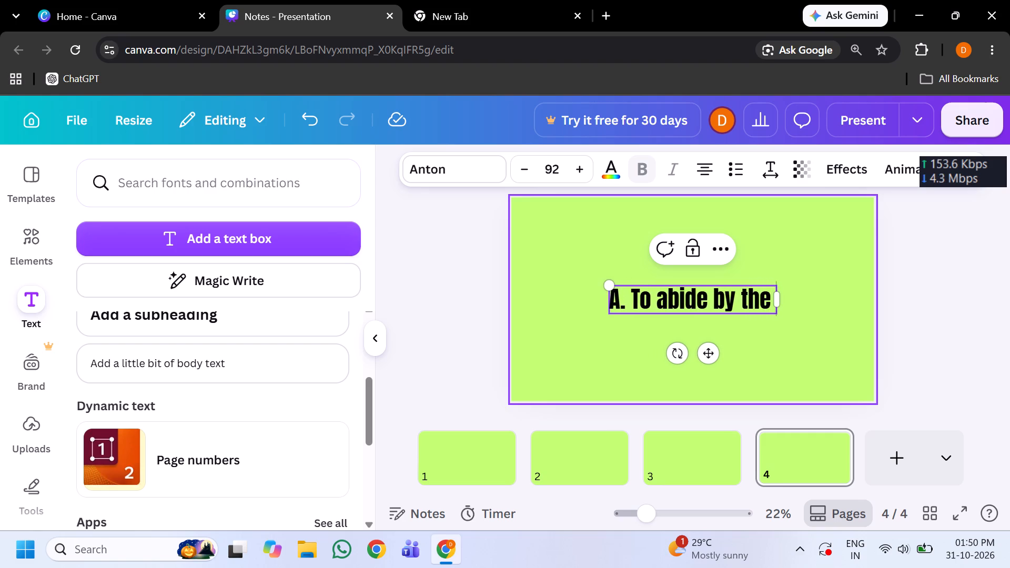
text(co)
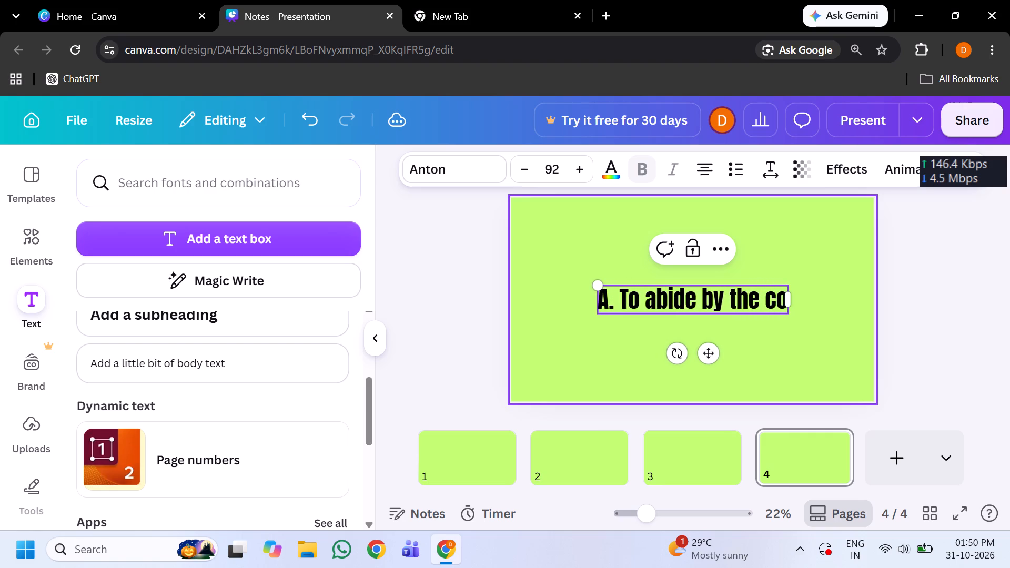
key(n)
text(stitution)
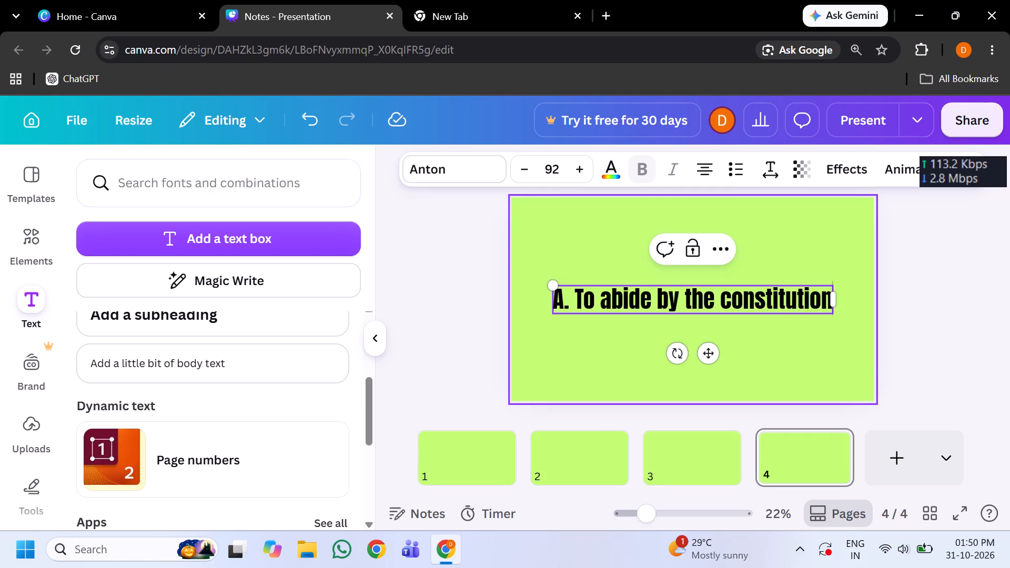
key(space)
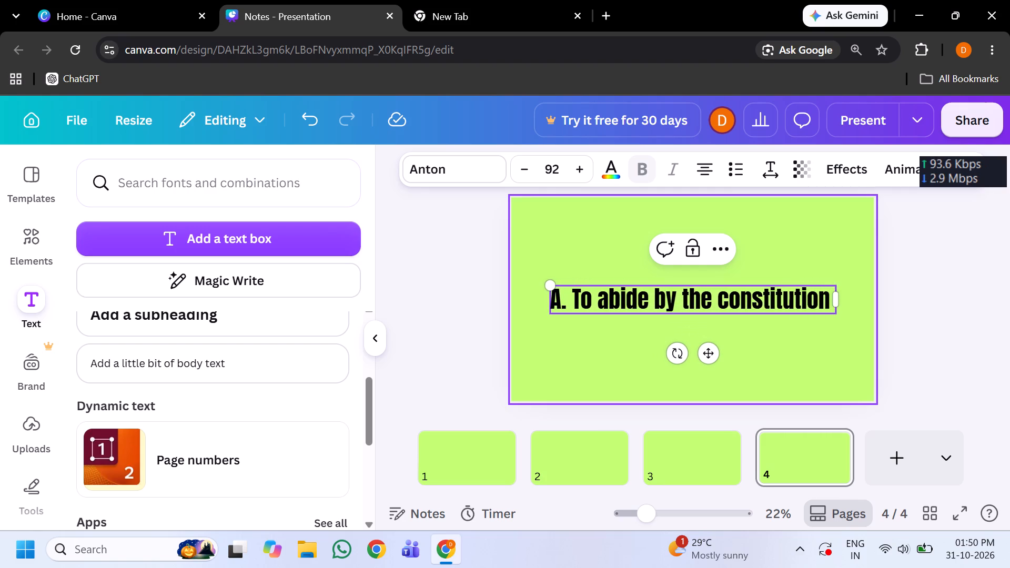
Continue page 4's sentence with "and respect its ideals and institutions".
text(and)
key(space)
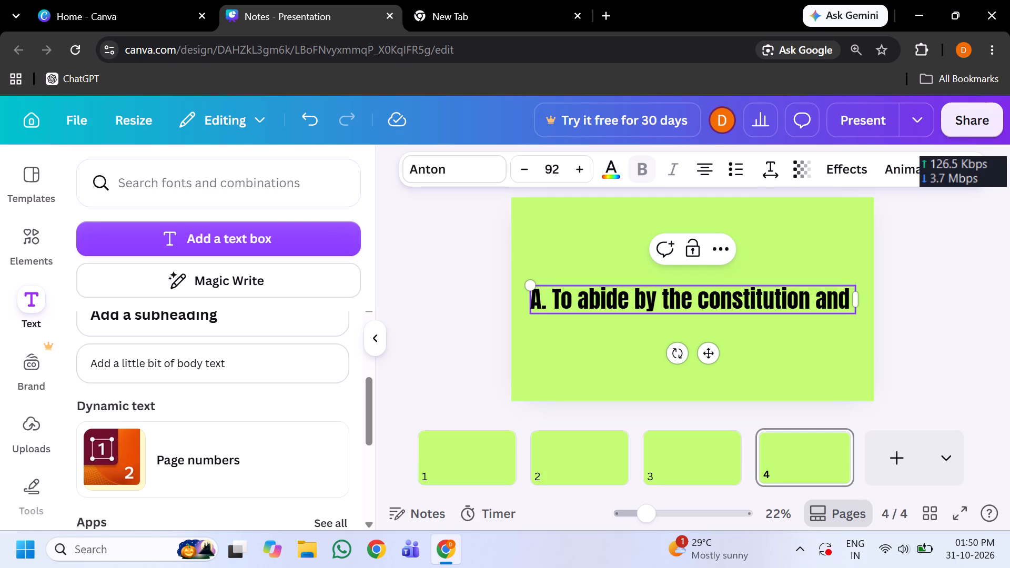
text(res)
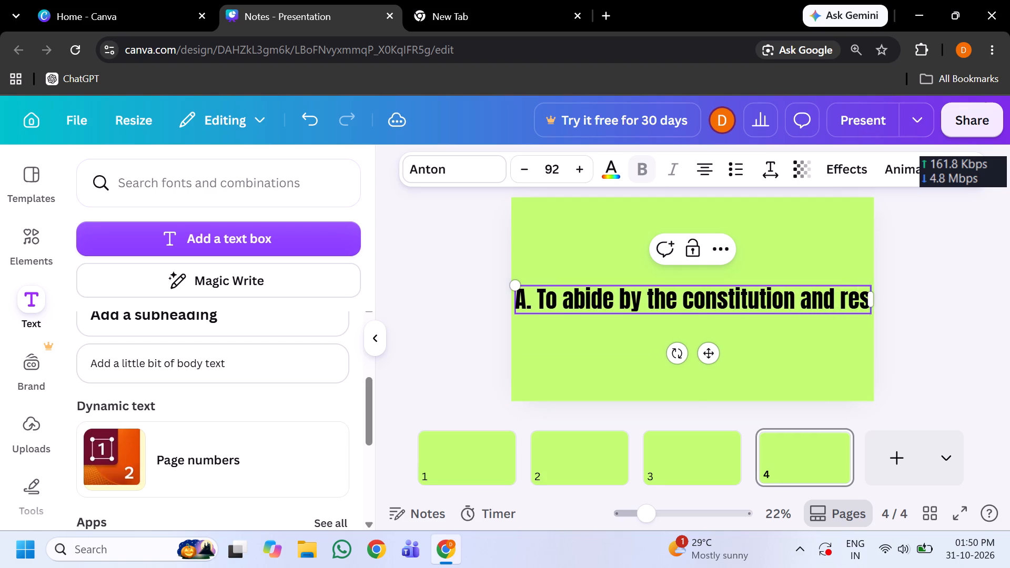
text(pect)
key(space)
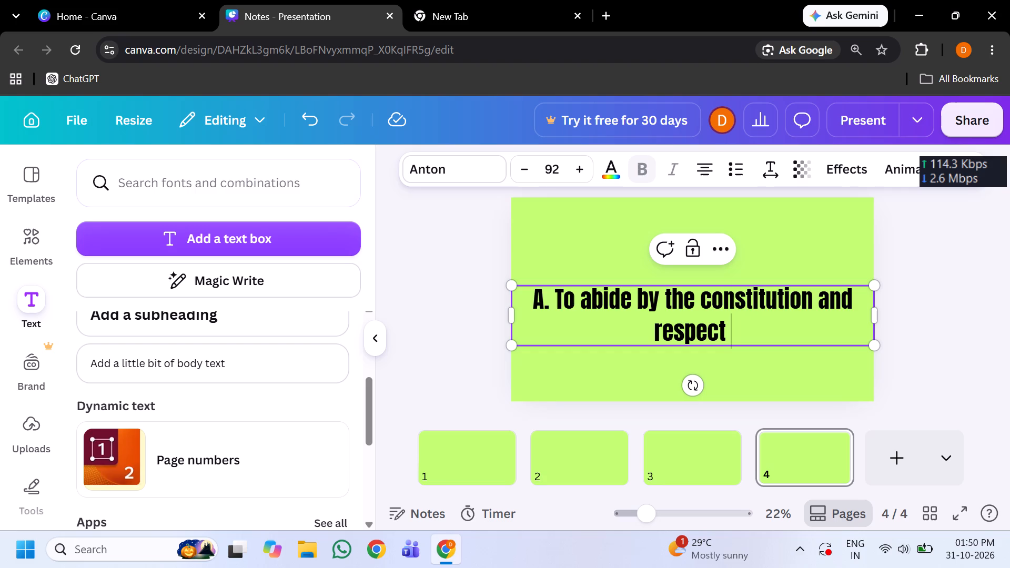
text(its)
key(space)
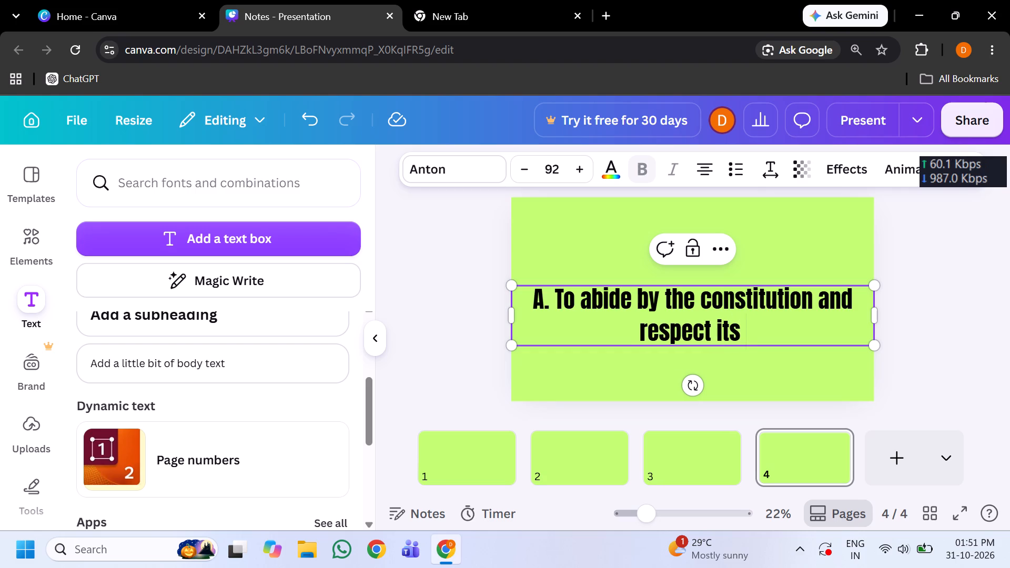
key(i)
text(dw)
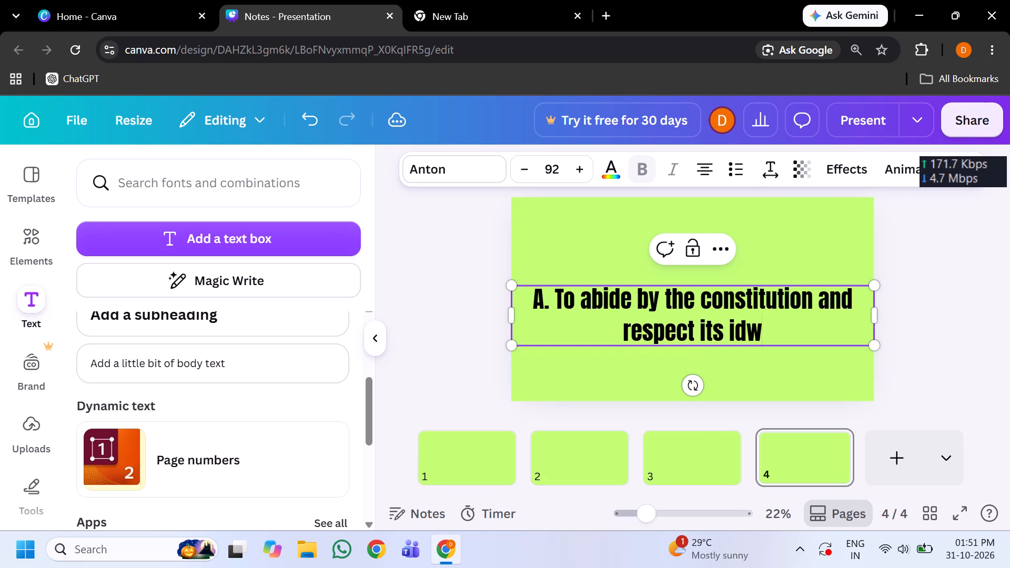
key(BackSpace)
key(e)
text(als)
key(space)
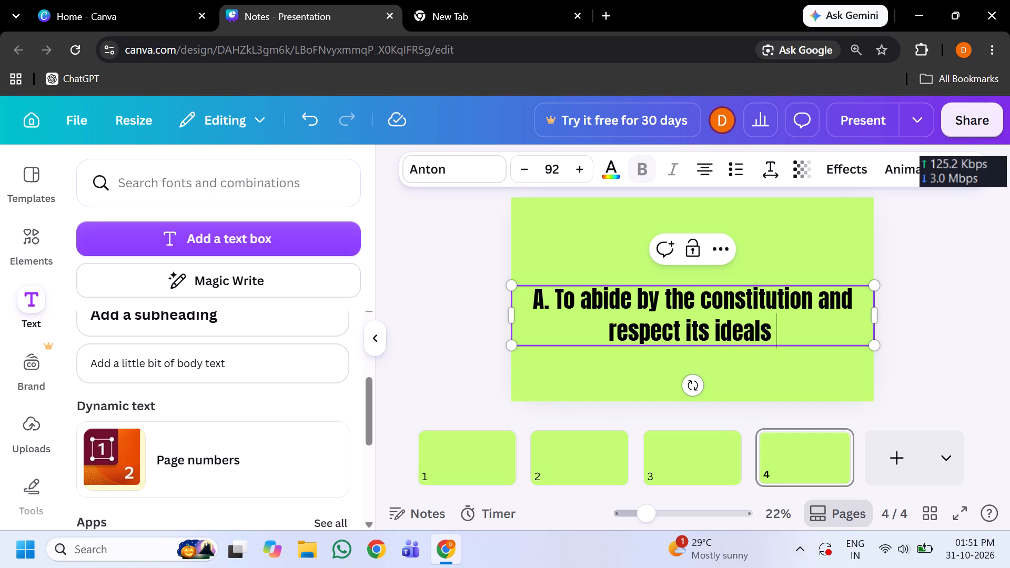
text(and institutiond)
key(space)
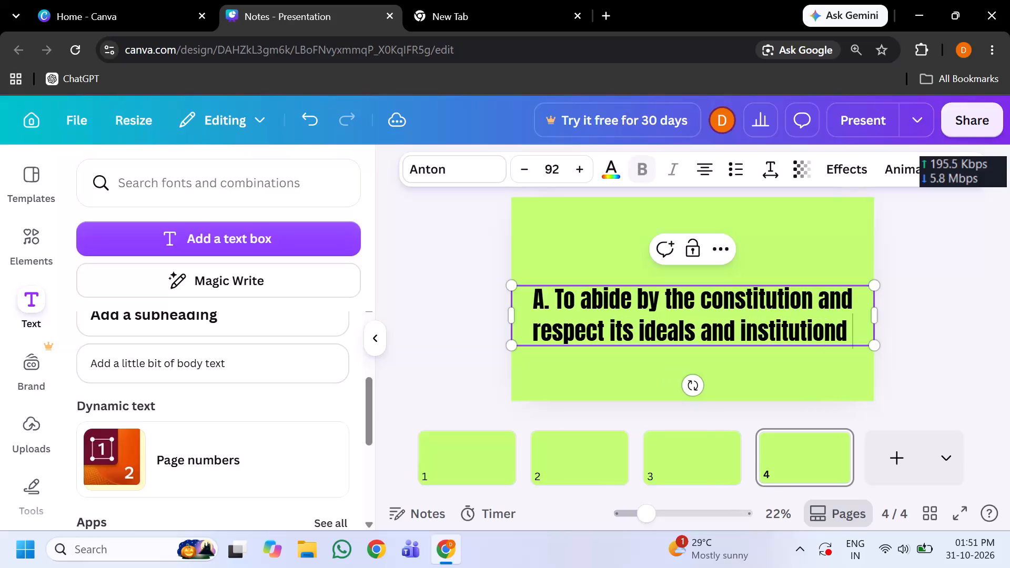
key(BackSpace)
key(BackSpace)
text(s)
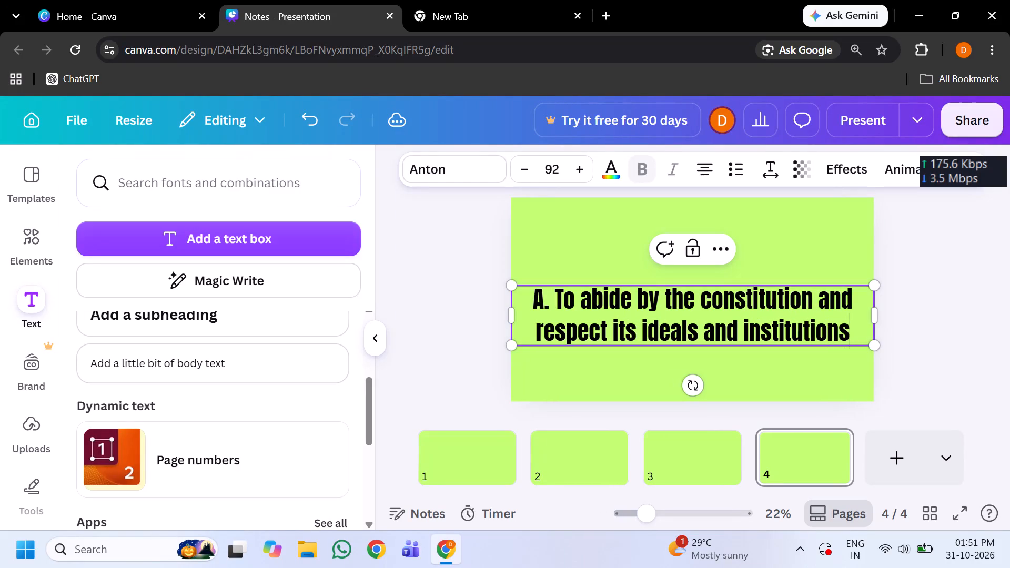
key(space)
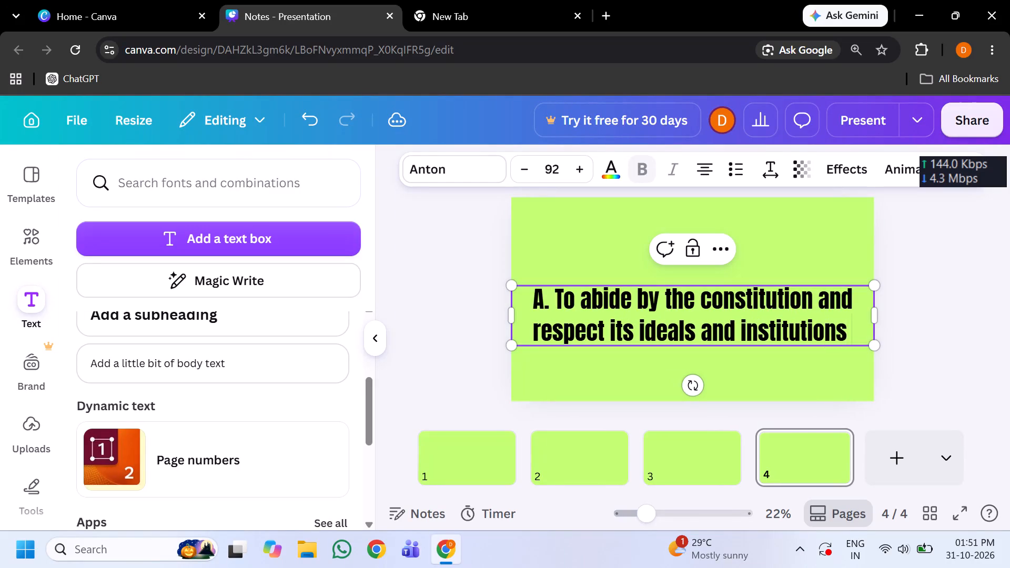
Complete page 4's sentence with "the national flag and the national anthem" in the same paragraph.
key(Return)
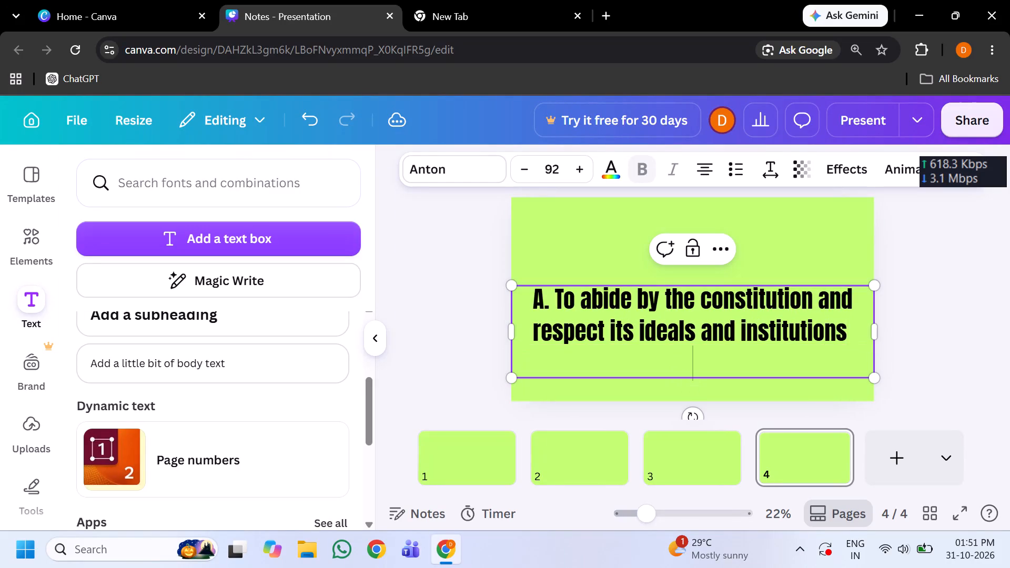
key(BackSpace)
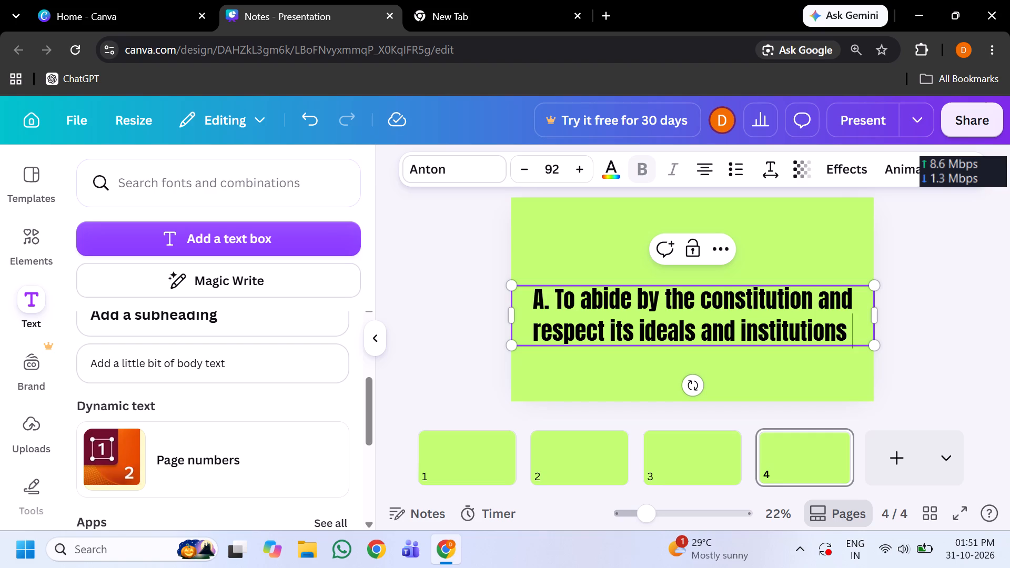
text(thr)
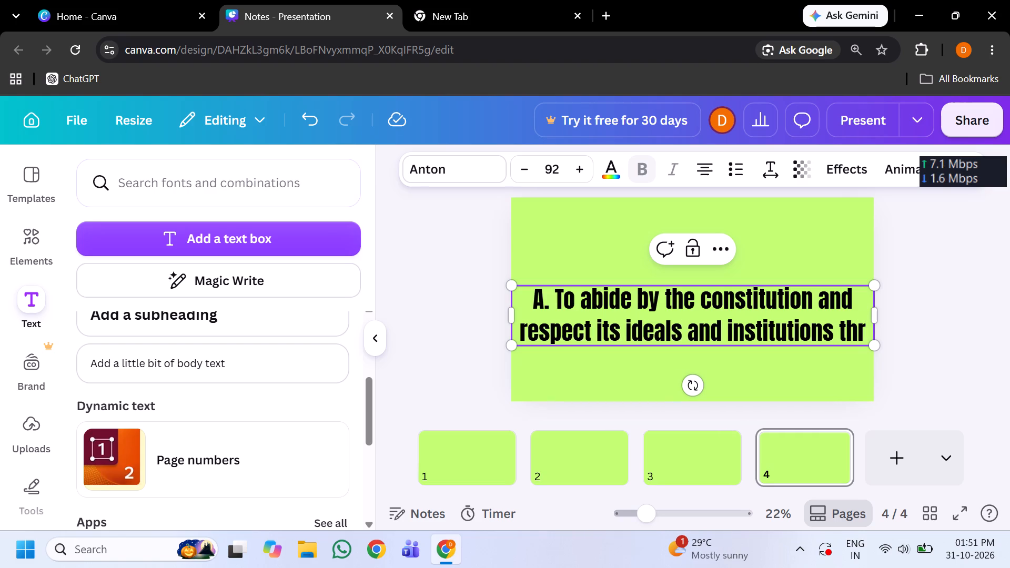
key(BackSpace)
text(e national)
key(space)
text(flag)
key(space)
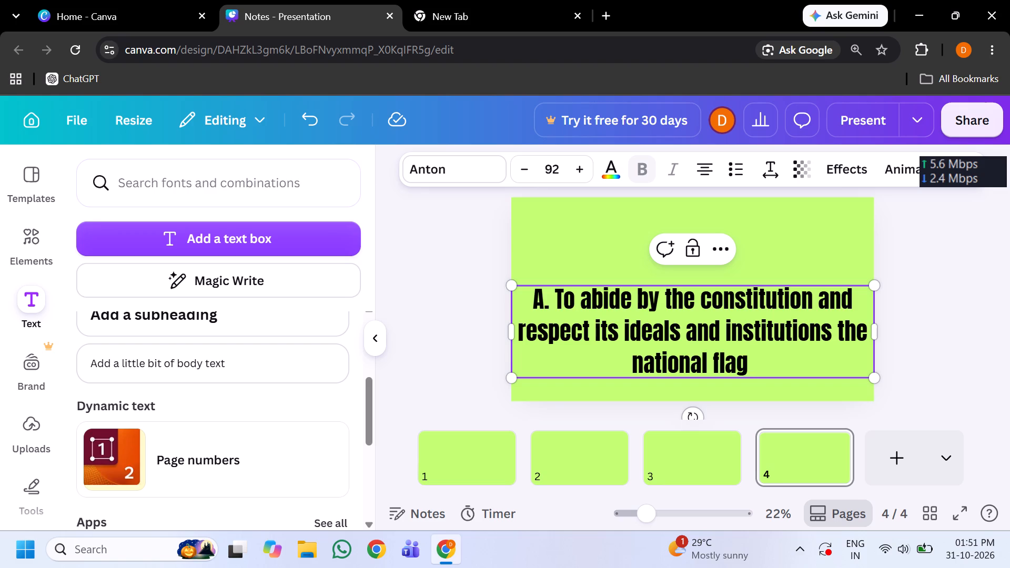
text(and the)
key(space)
text(national)
key(space)
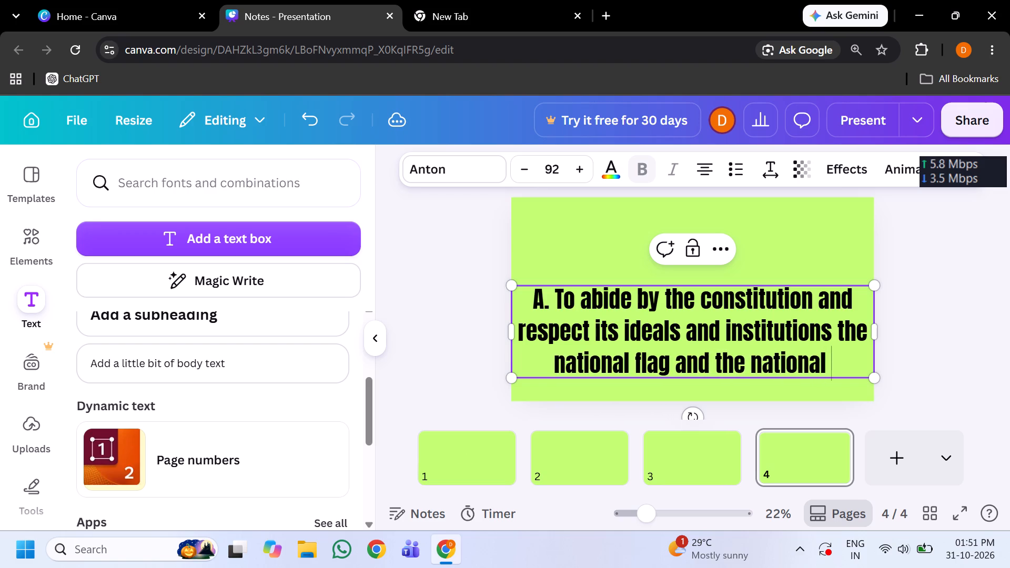
text(anthem)
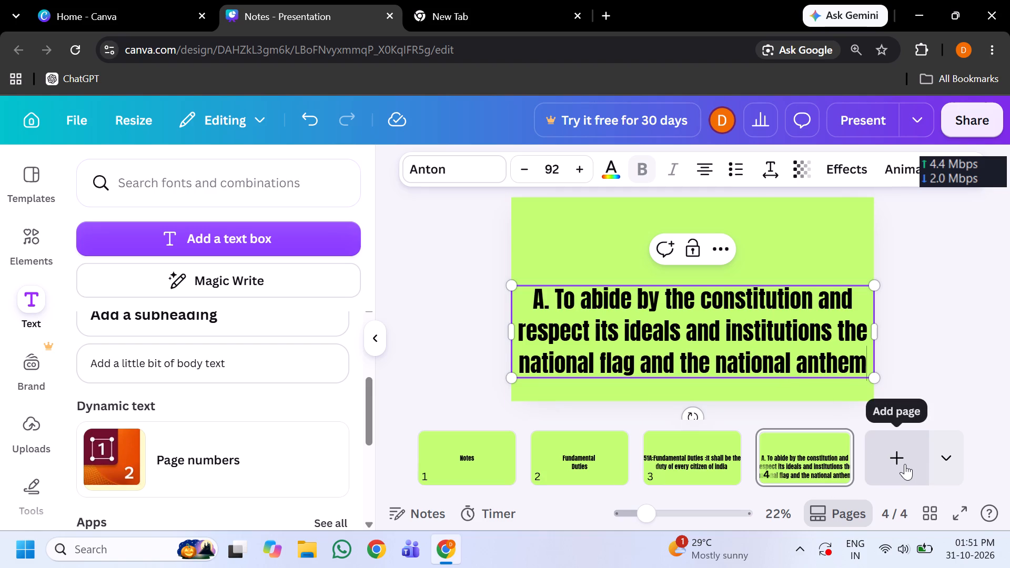
Move page 4's text box up so it sits vertically centred on the page.
click(829, 259)
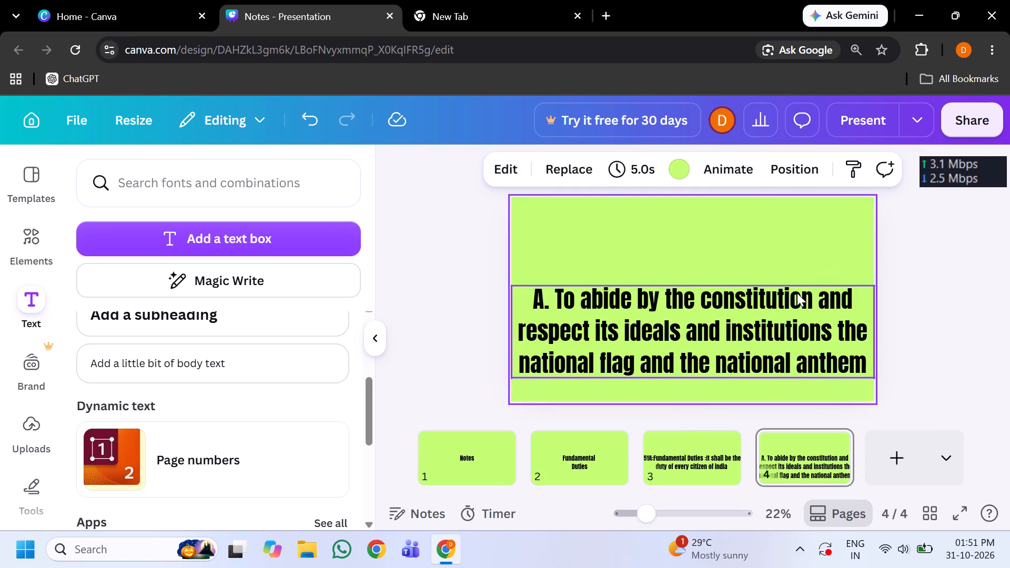
drag(752, 331, 753, 301)
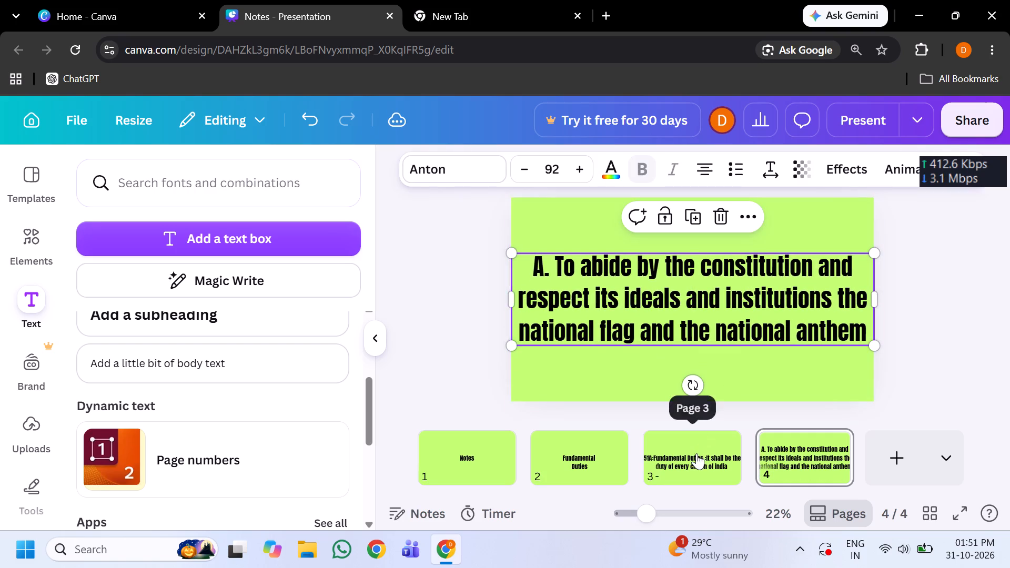
Look through the existing pages 1 to 4 of the presentation.
click(696, 453)
click(604, 450)
click(686, 468)
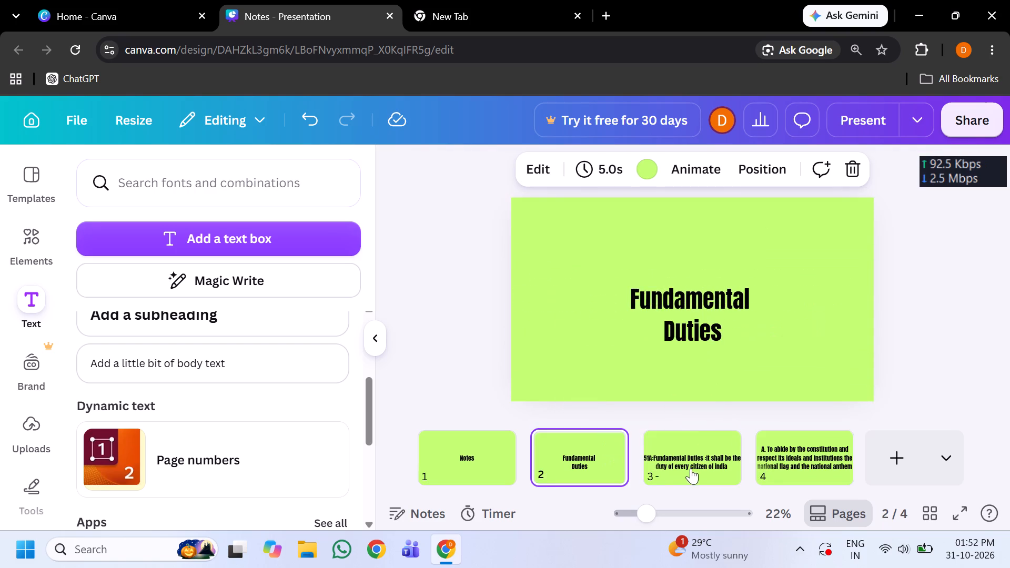
click(470, 454)
click(600, 484)
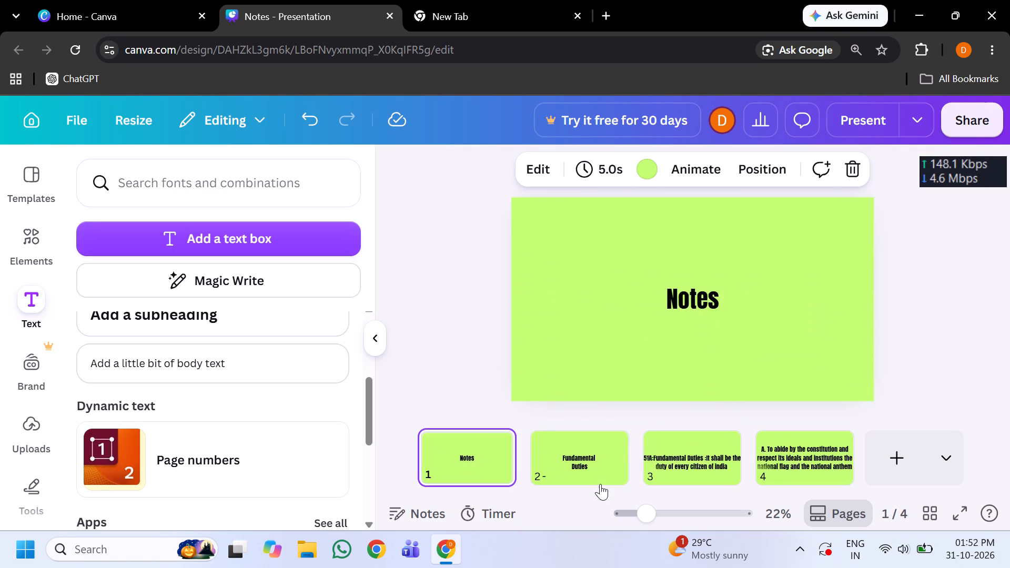
drag(678, 465, 685, 470)
click(788, 481)
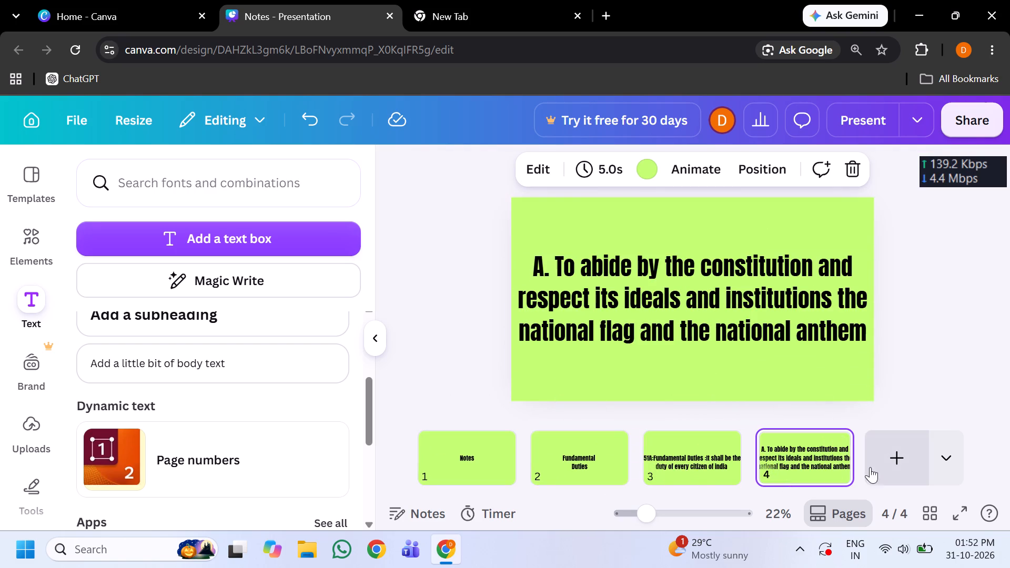
Add page 5 to the presentation and place a new text box on it.
click(897, 473)
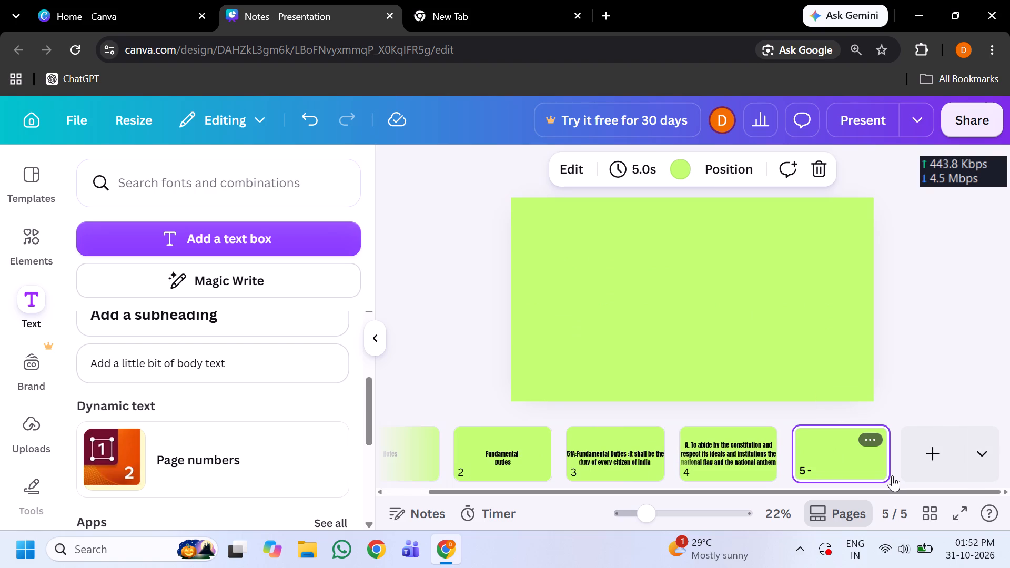
key(shift+b)
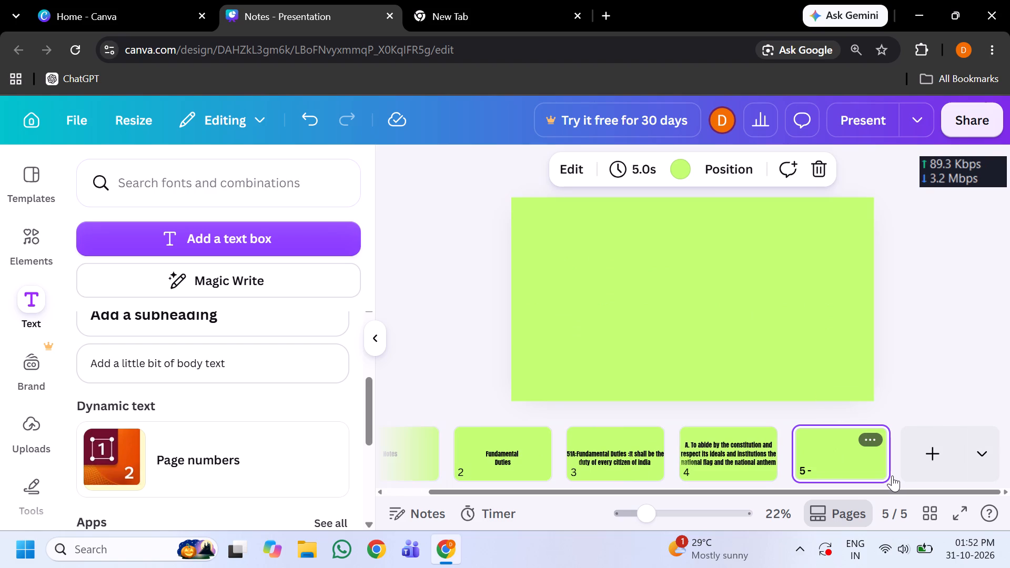
key(period)
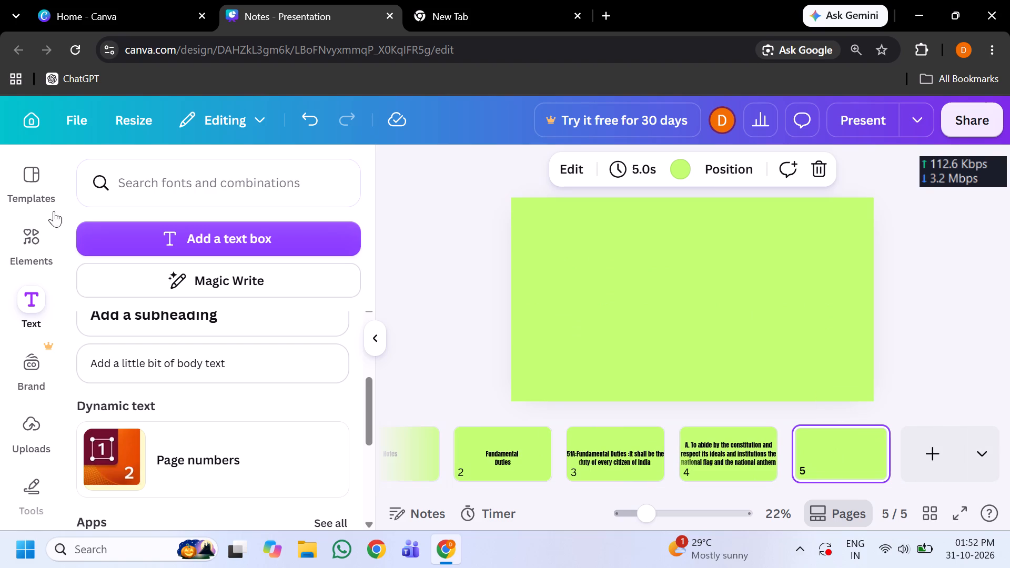
click(189, 251)
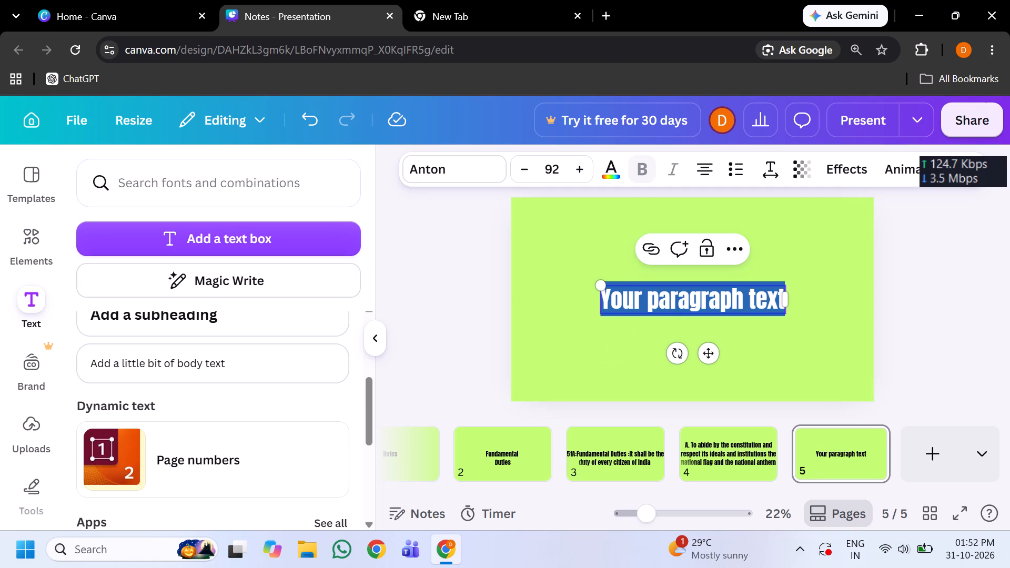
Reposition page 5's new text box slightly, keeping it near the centre of the page.
drag(763, 286, 771, 290)
click(782, 300)
drag(776, 301, 710, 285)
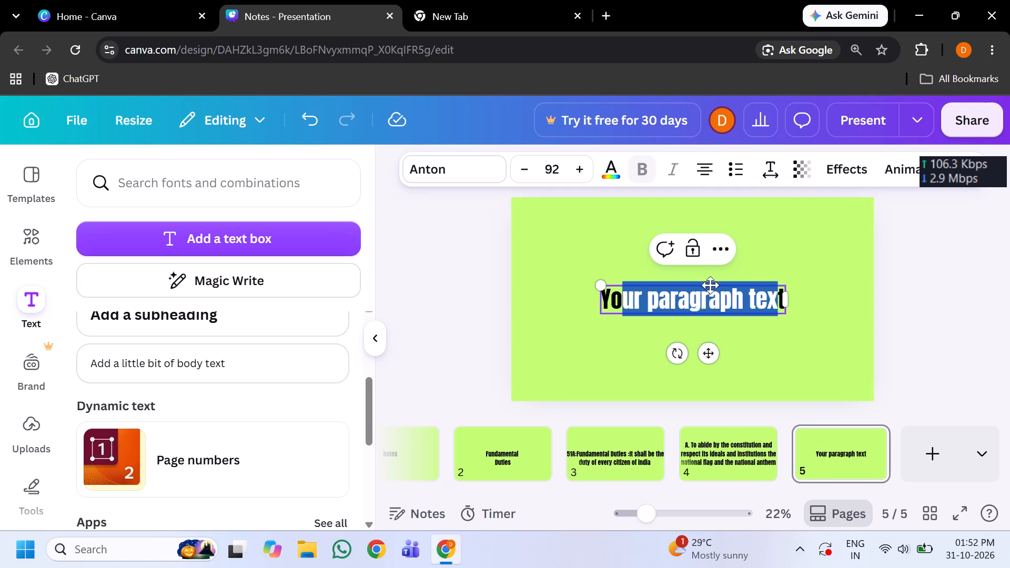
drag(710, 285, 650, 285)
drag(759, 317, 775, 316)
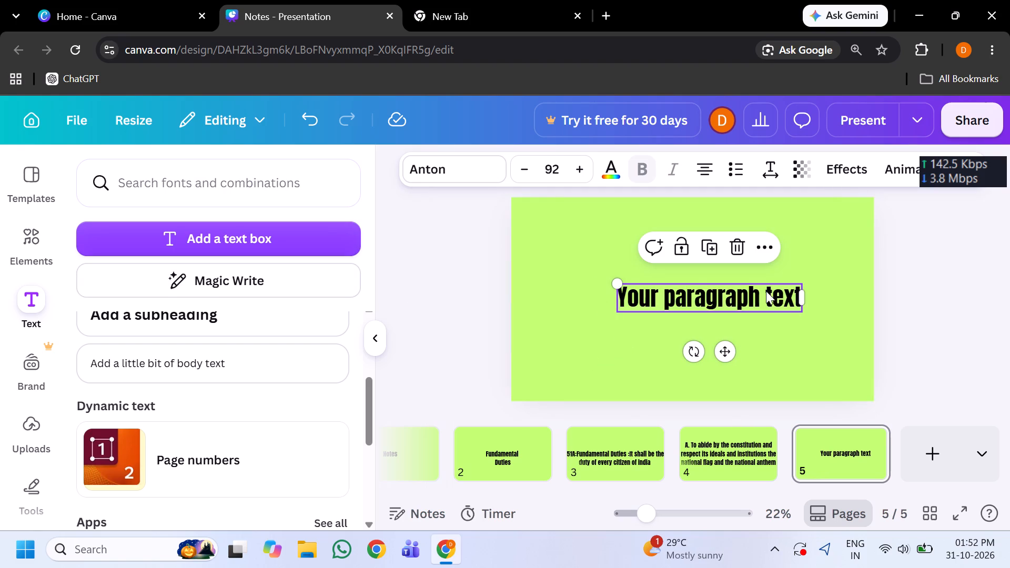
drag(722, 295, 700, 297)
Delete all of the placeholder text in page 5's text box, keeping the box open for editing.
click(779, 296)
click(772, 297)
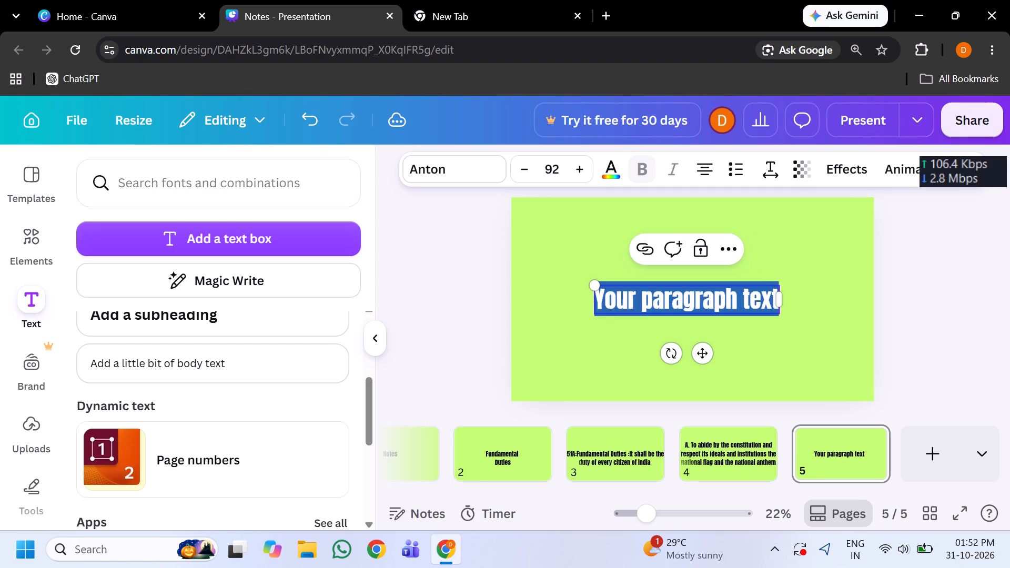
click(770, 298)
click(770, 298)
double_click(773, 303)
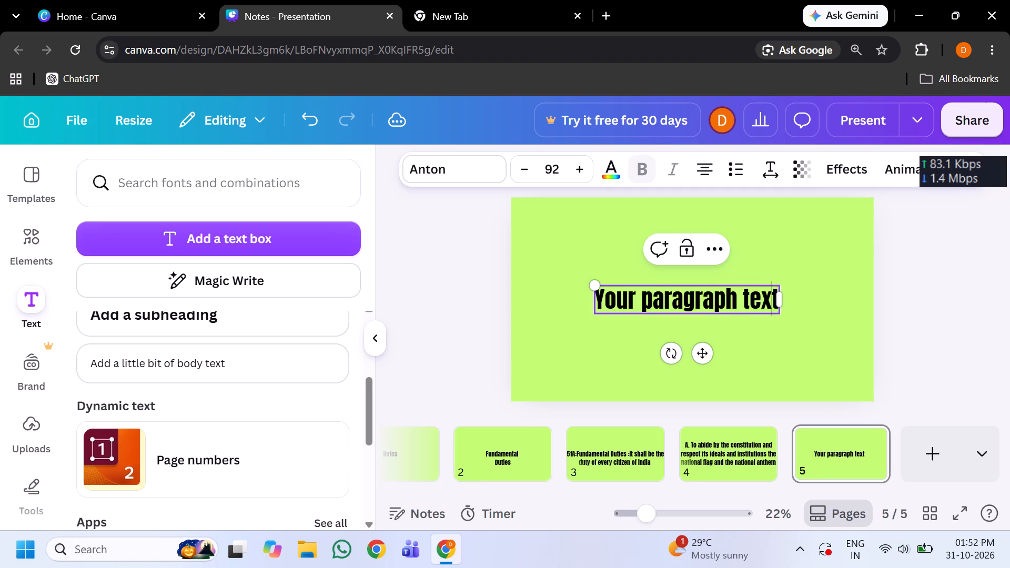
click(752, 307)
click(770, 302)
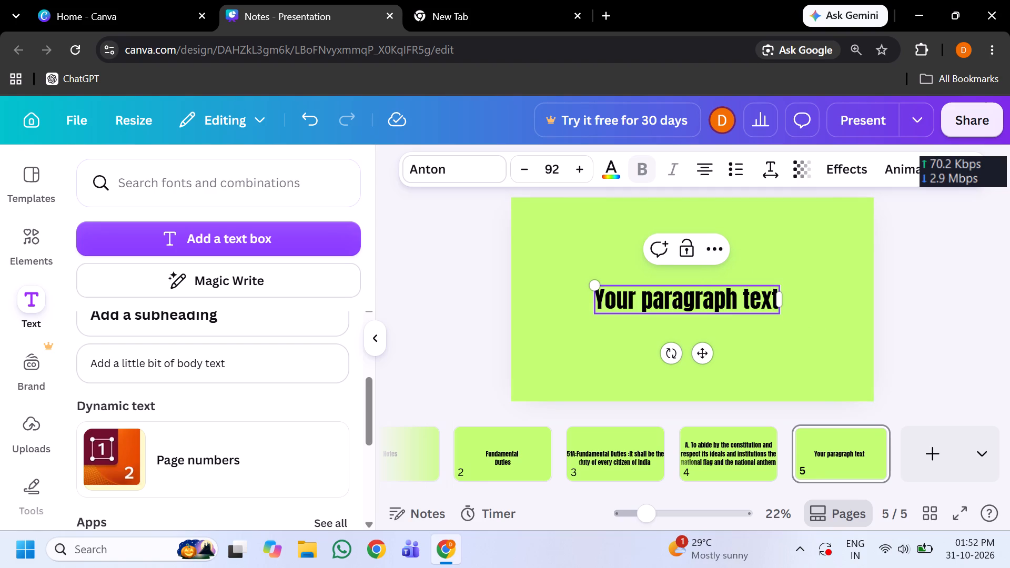
click(773, 297)
click(774, 297)
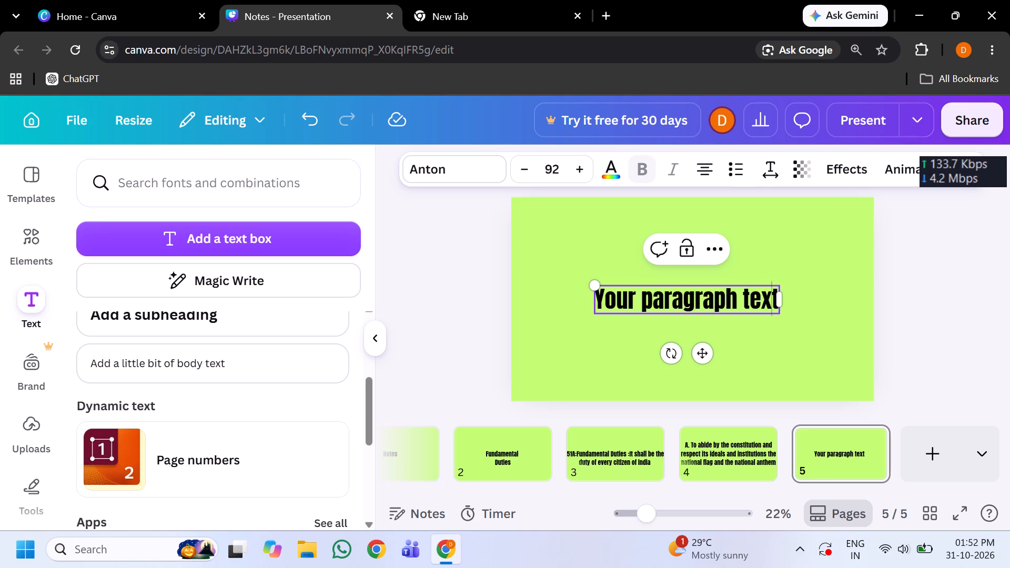
click(777, 293)
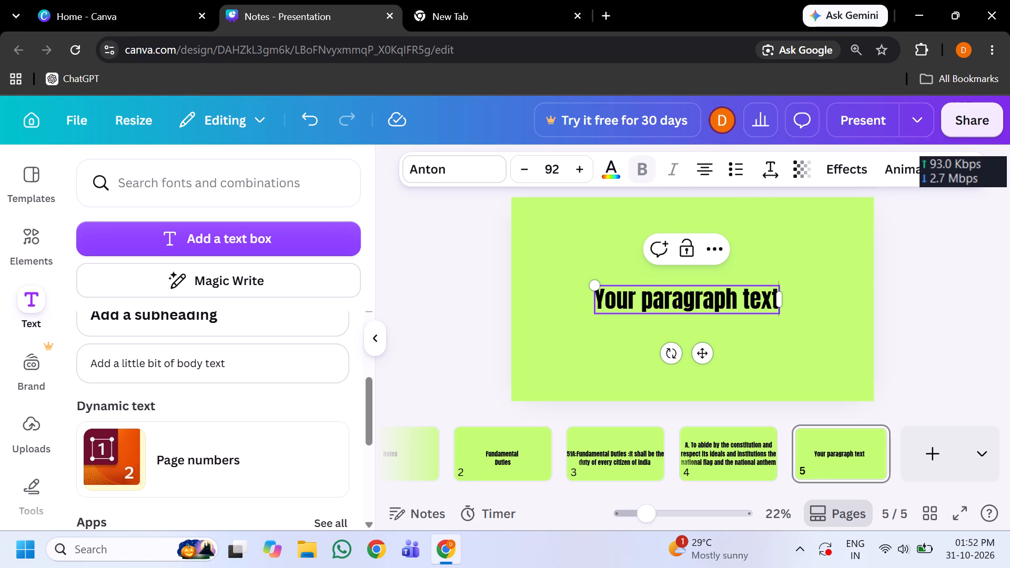
key(BackSpace)
key(BackSpace)
key(BackSpace)
key(BackSpace)
key(BackSpace)
key(BackSpace)
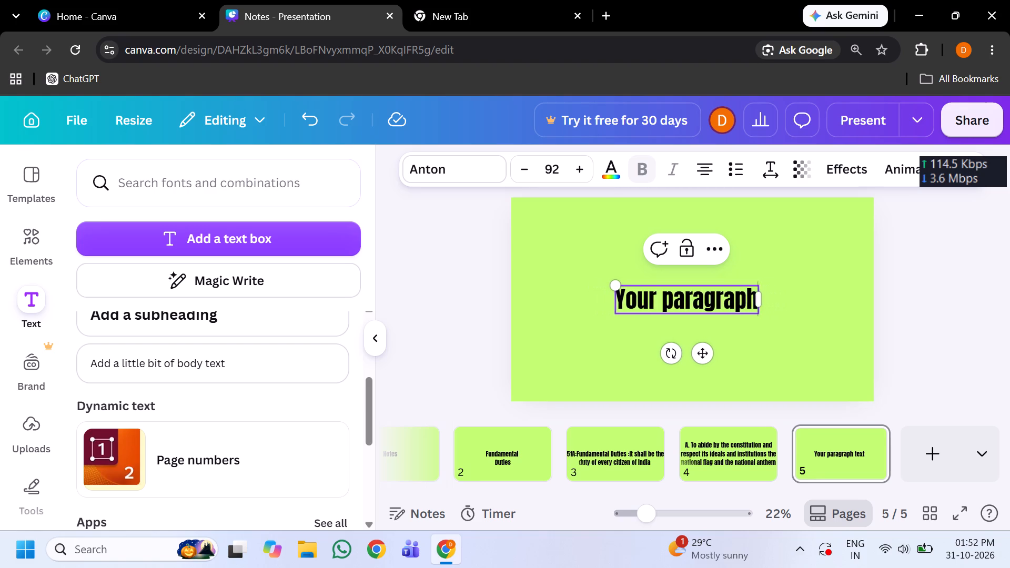
key(BackSpace)
key(BackSpace)
key(BackSpace)
key(BackSpace)
key(BackSpace)
key(BackSpace)
key(BackSpace)
key(BackSpace)
key(BackSpace)
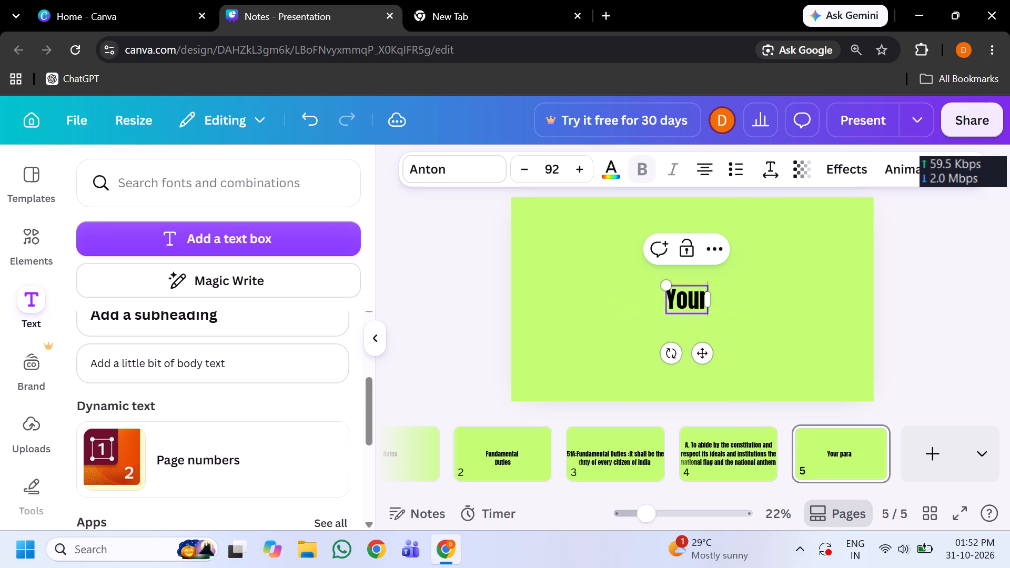
key(BackSpace)
key(BackSpace)
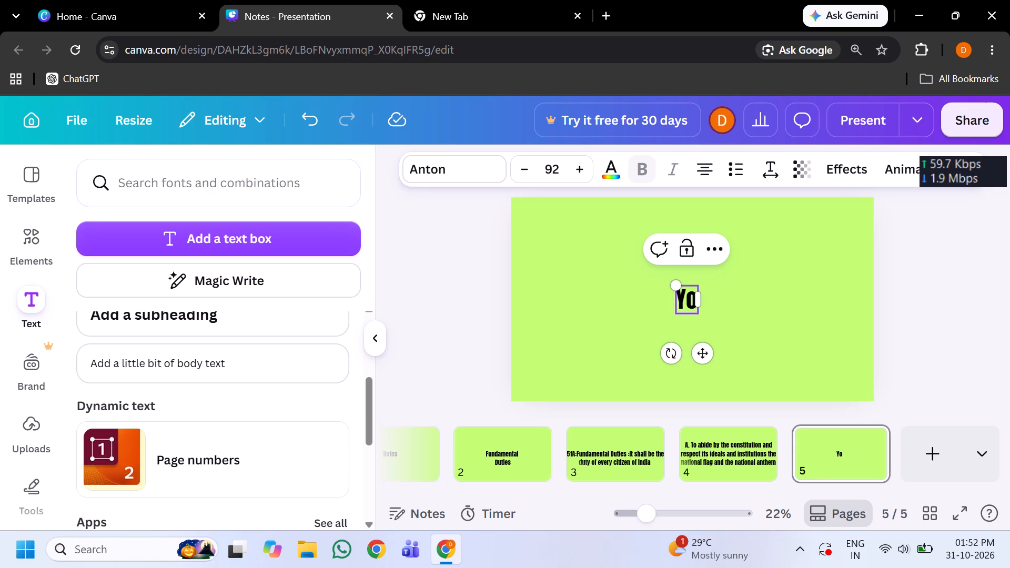
key(BackSpace)
key(BackSpace)
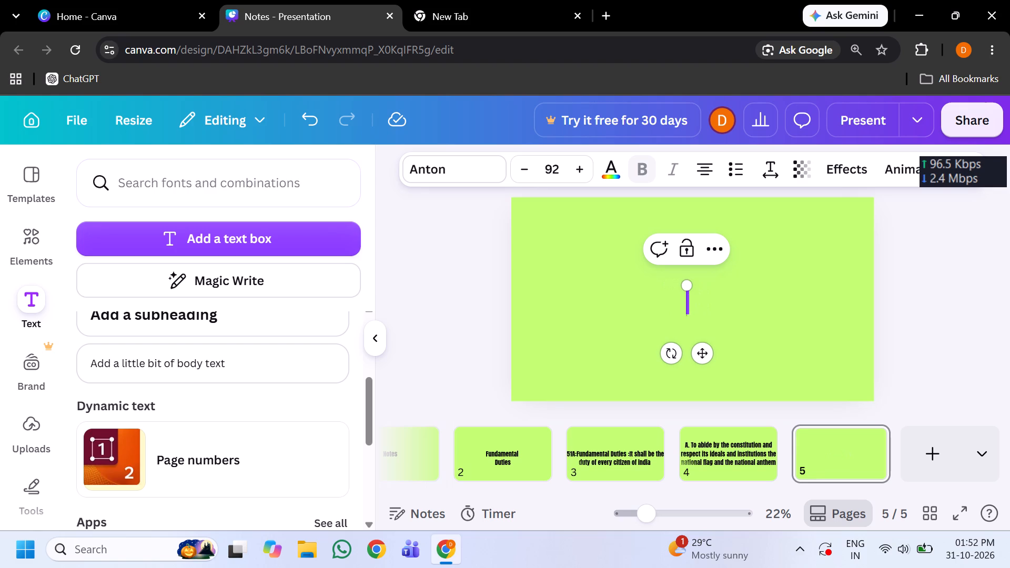
Enter "B. to cherish and follow" in page 5's empty text box.
text(B)
key(space)
key(BackSpace)
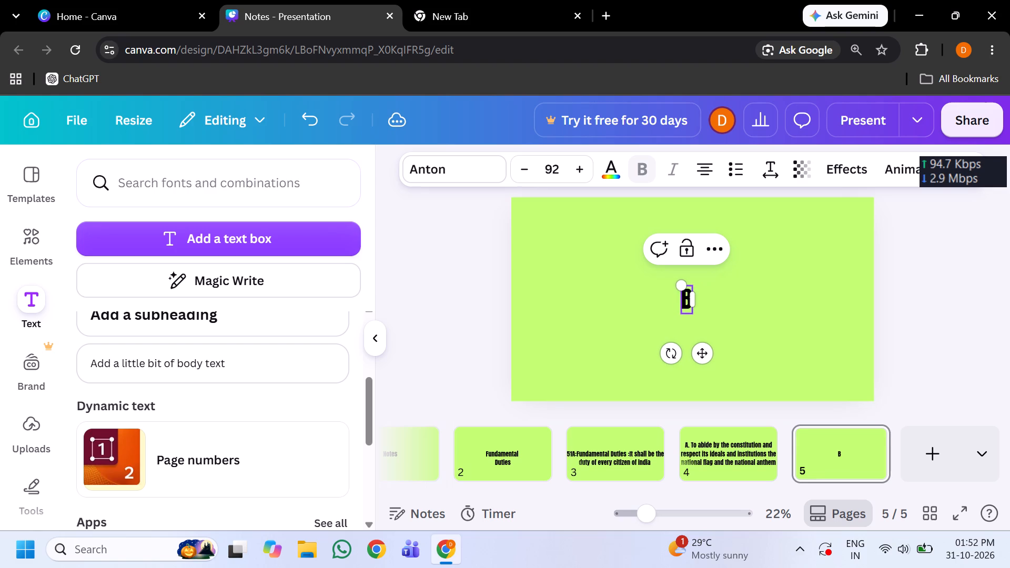
text(.)
key(space)
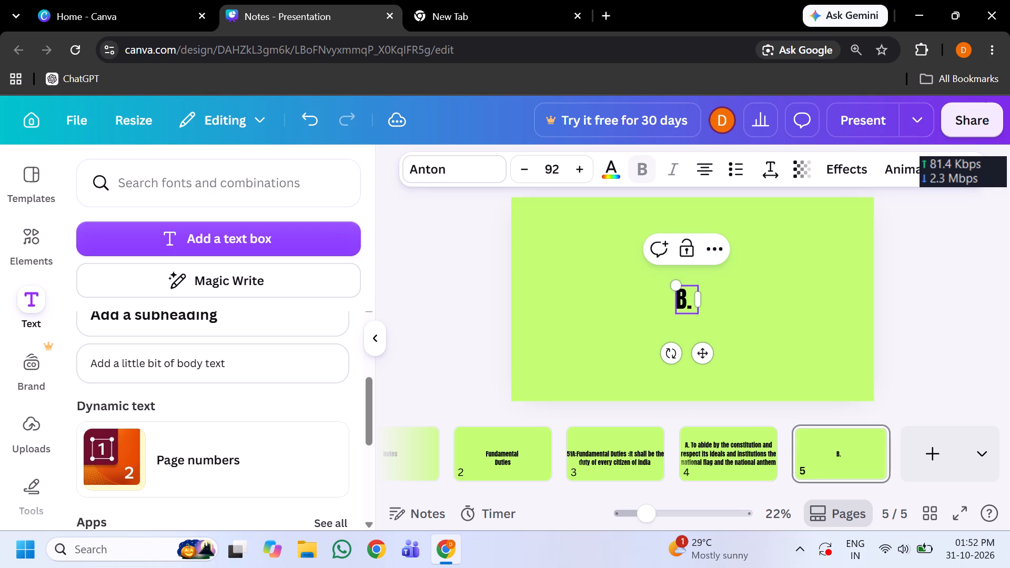
key(t)
text(o cherish)
key(space)
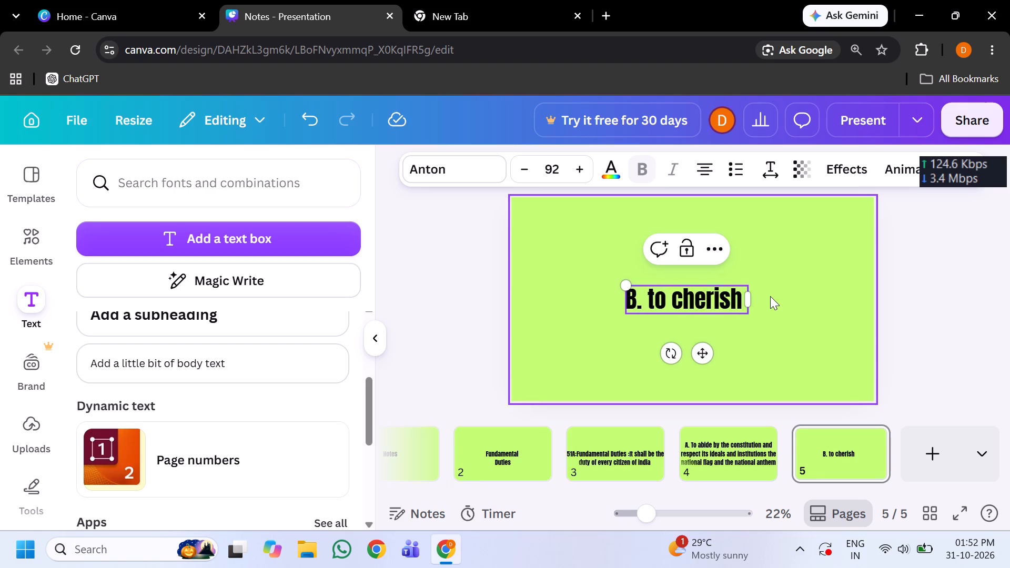
text(and follow)
key(space)
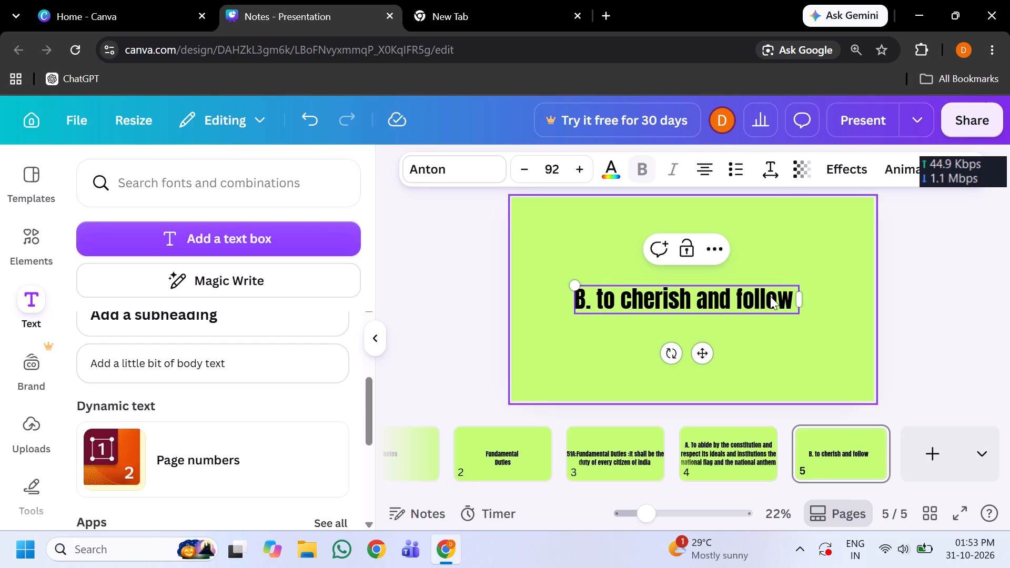
Continue page 5's sentence with "the noble ideals which inspired".
text(the noble)
key(space)
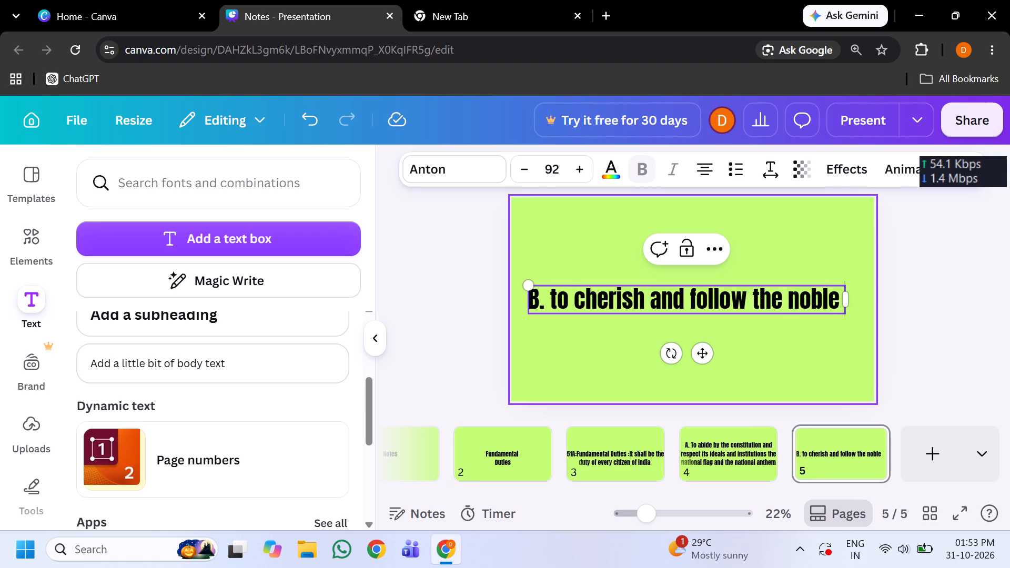
text(ide)
text(als)
key(space)
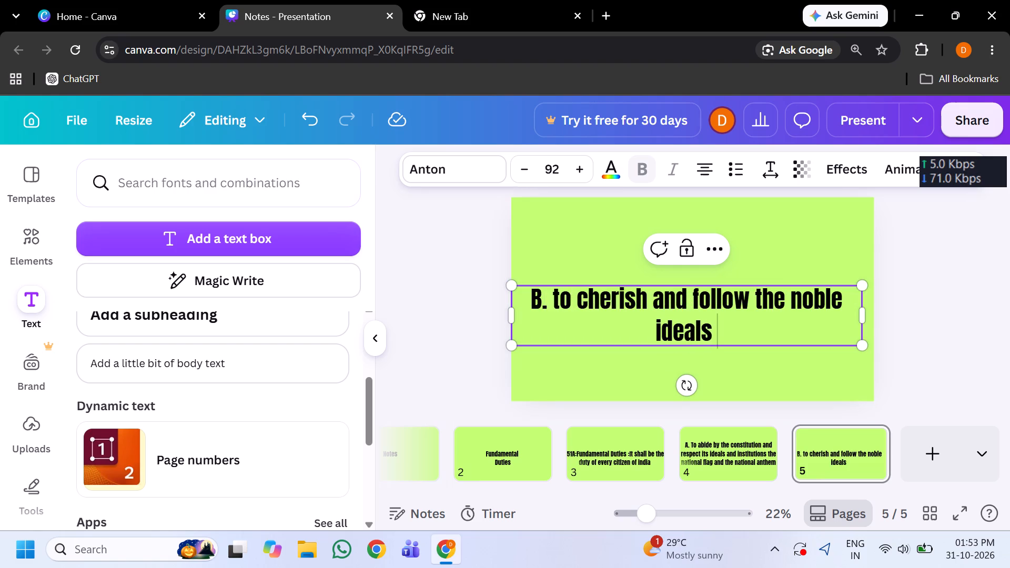
text(which ins)
text(pired)
key(space)
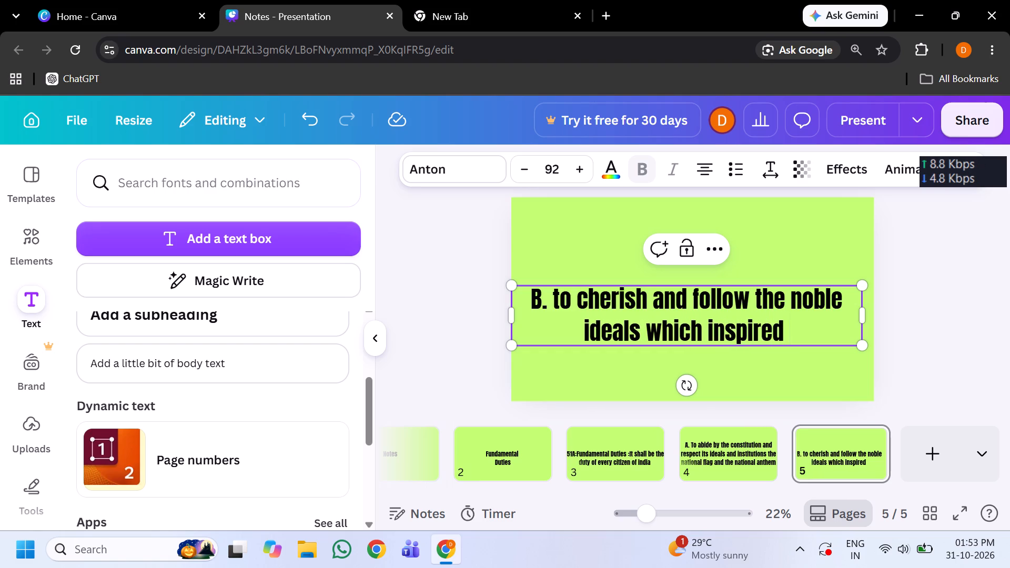
Continue page 5's sentence with "our national struggle", correcting the typing slips along the way.
text(oue)
key(space)
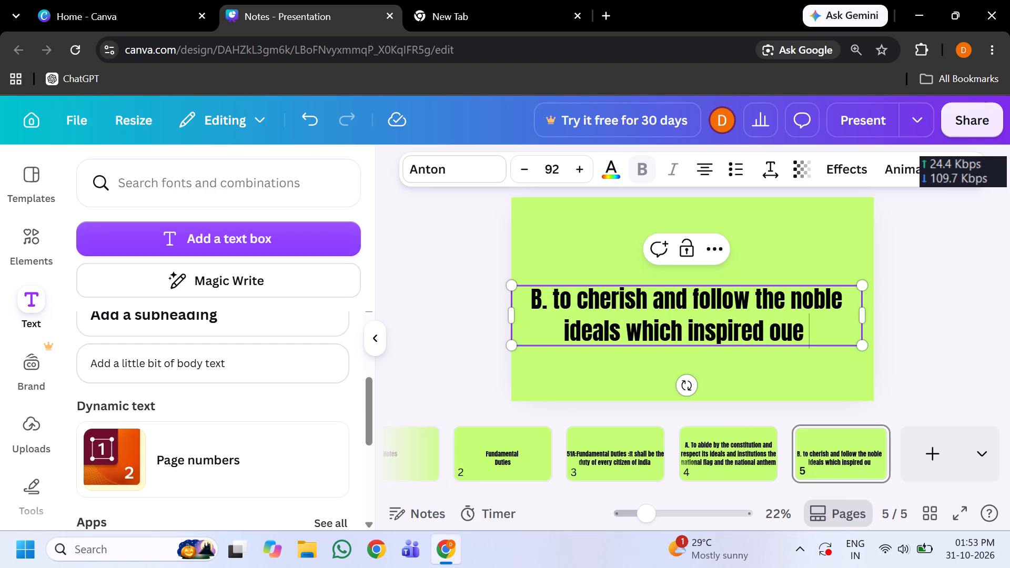
key(BackSpace)
key(BackSpace)
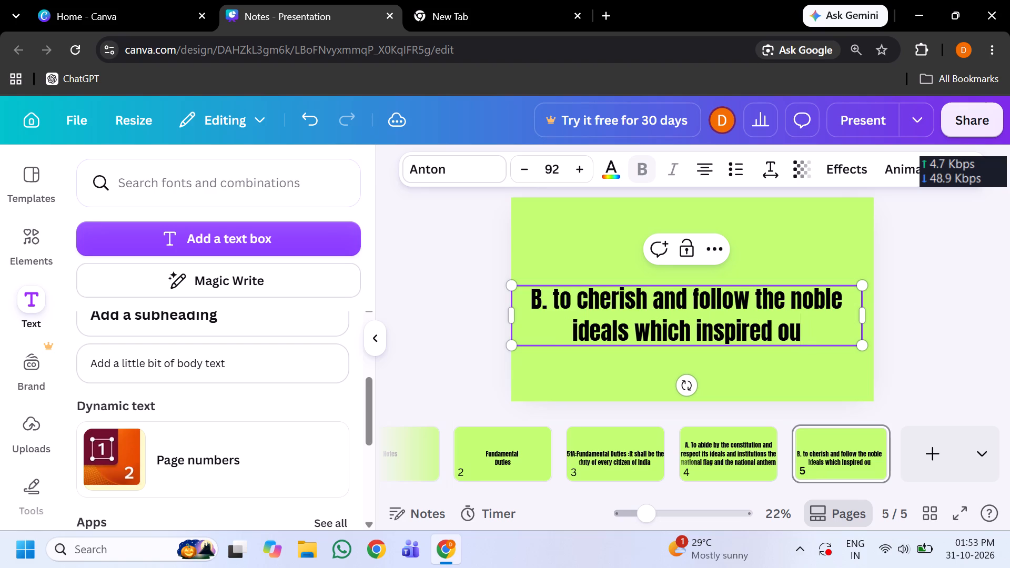
text(r na)
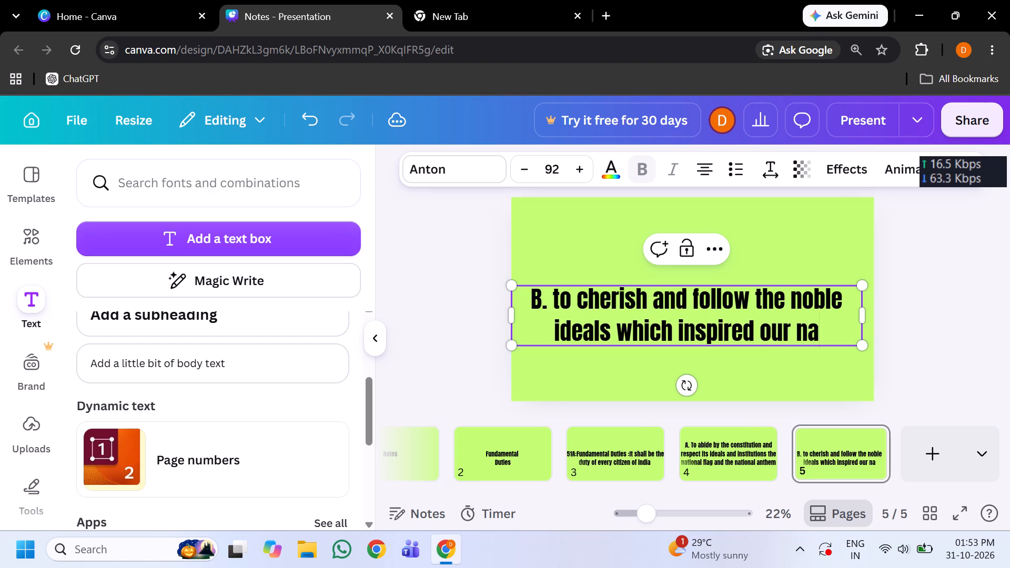
key(t)
text(ional)
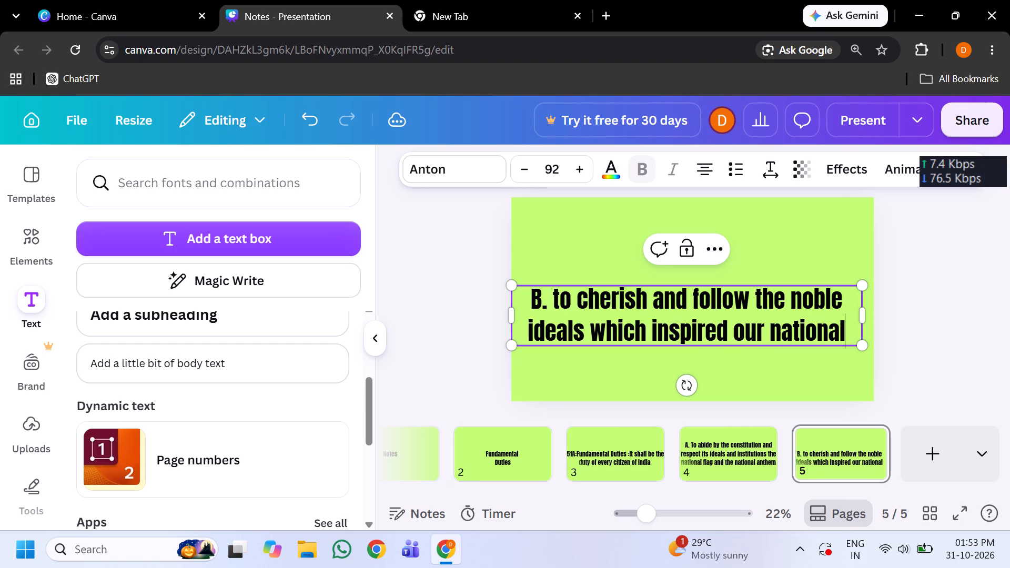
key(space)
text(stt)
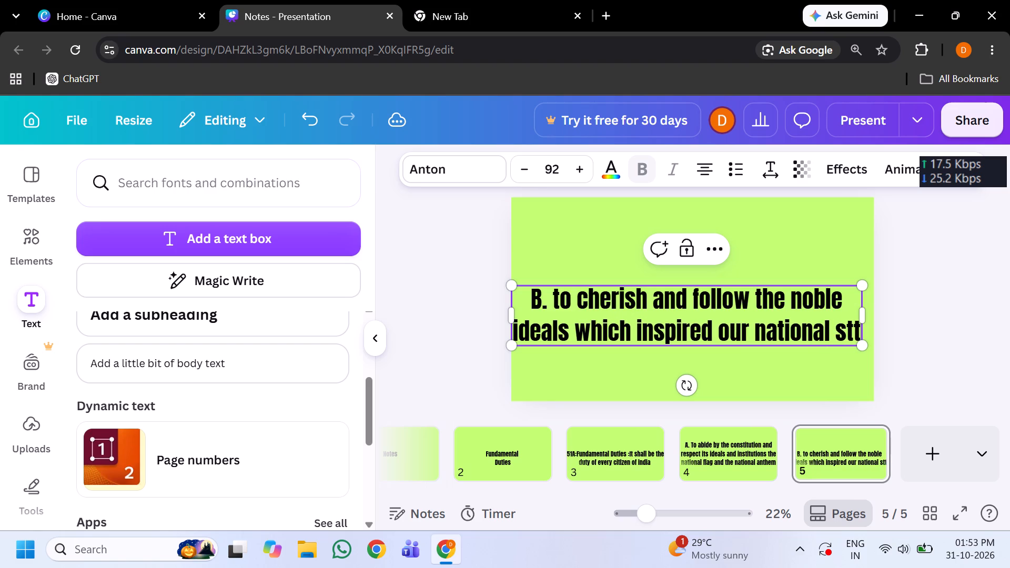
key(BackSpace)
key(u)
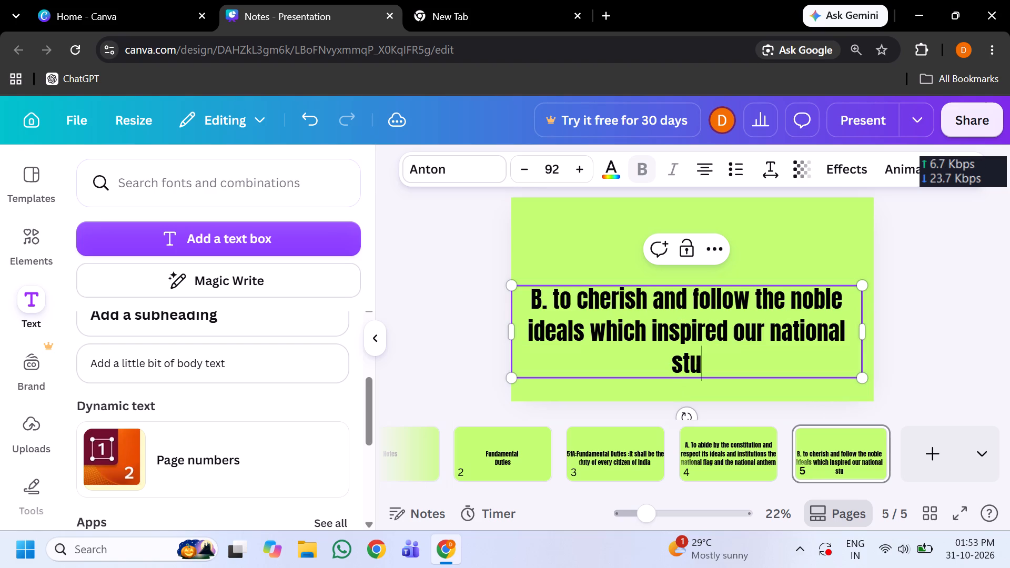
key(BackSpace)
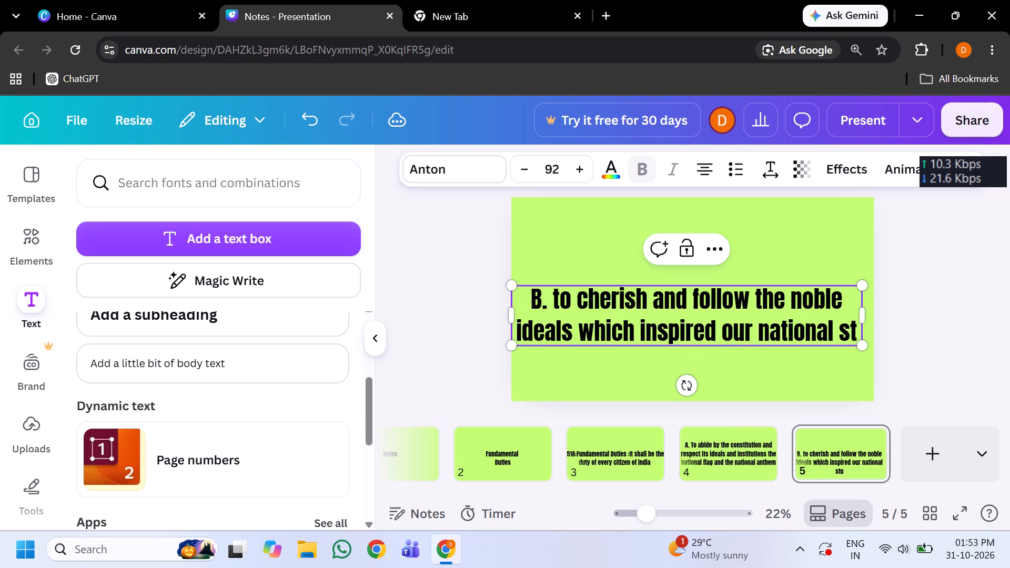
text(ruggle)
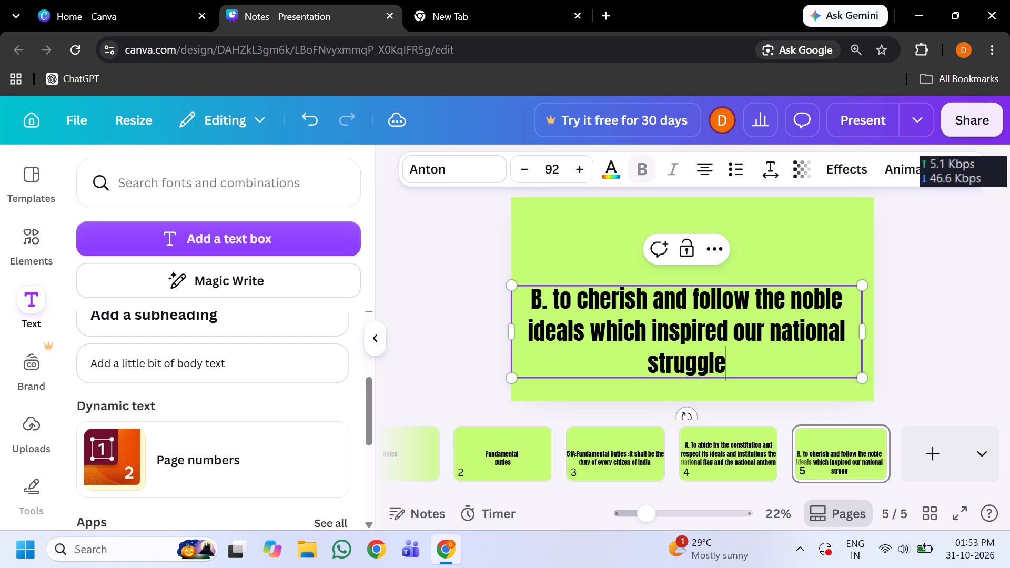
Finish page 5's sentence with "for freedom".
key(space)
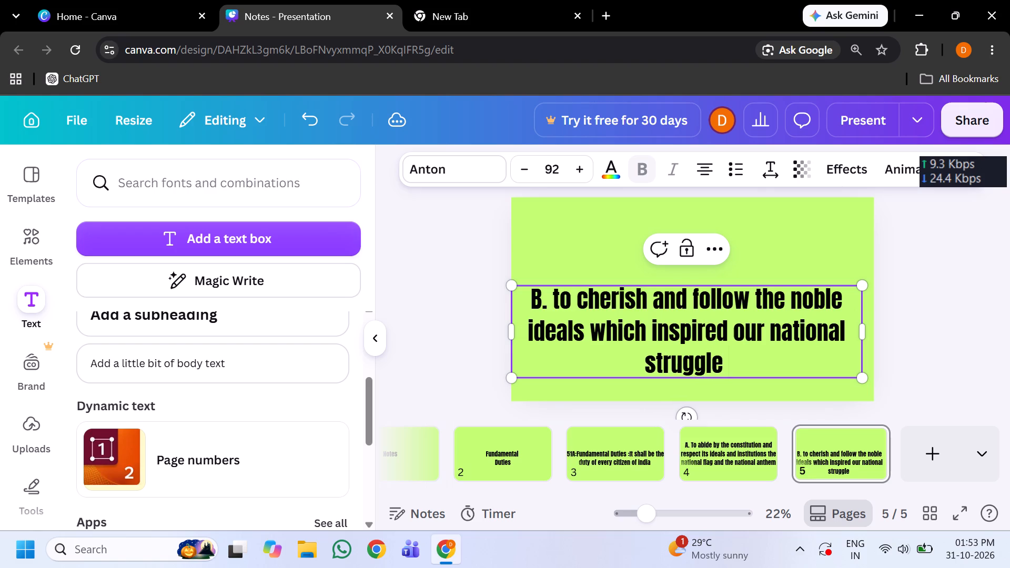
text(for)
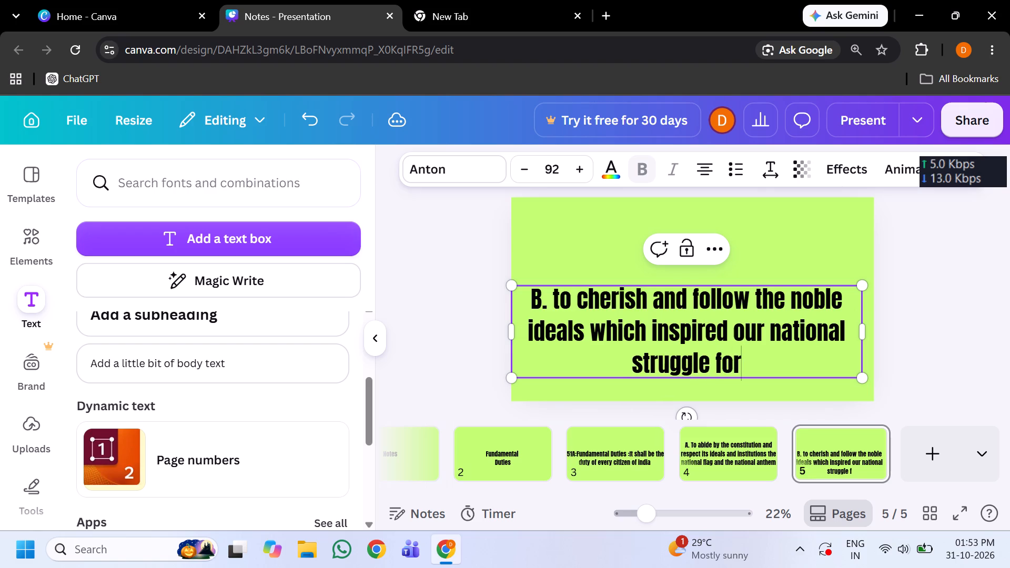
key(space)
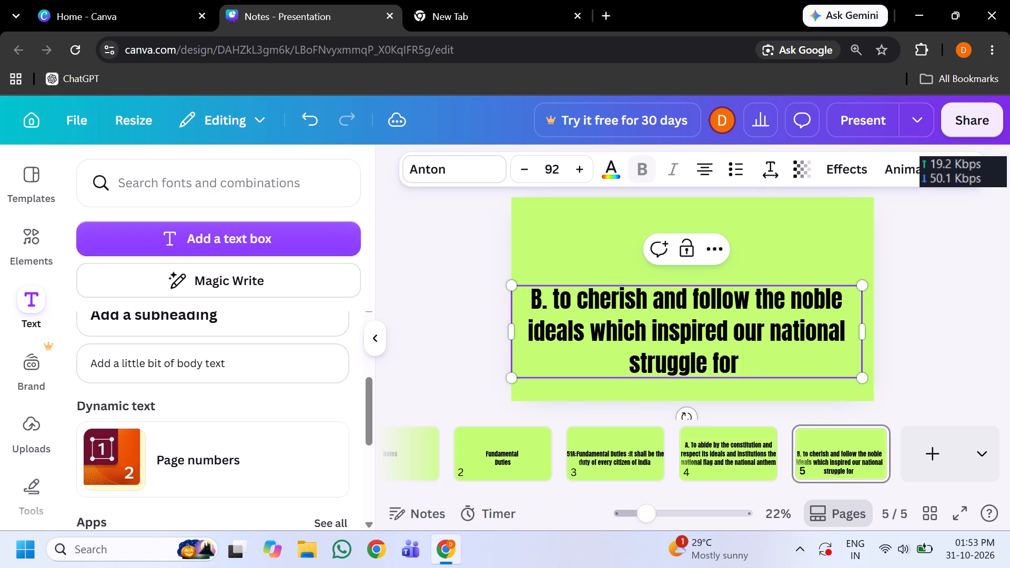
text(free)
text(dom)
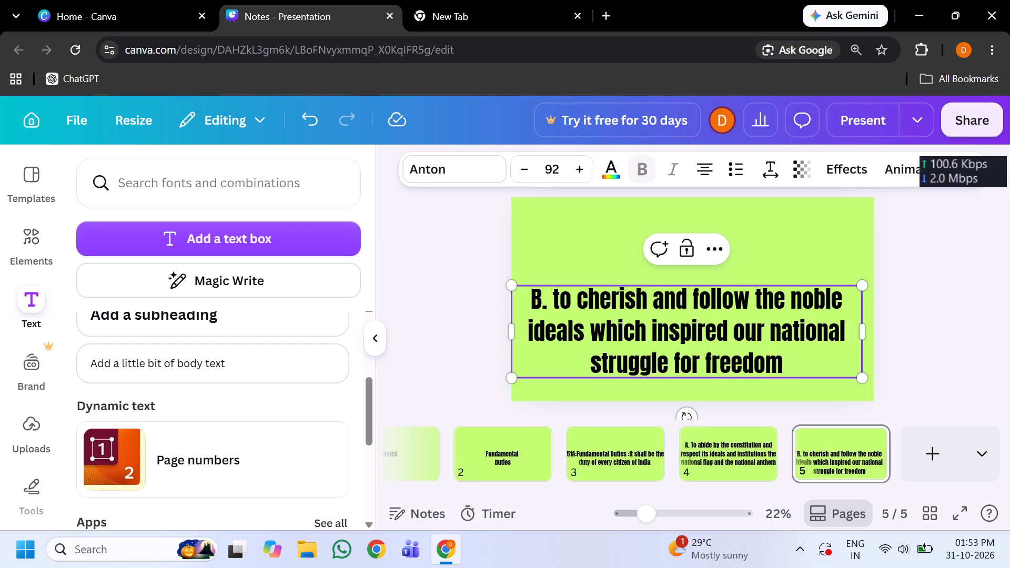
Add page 6 after page 5 and insert a new text box on it.
click(936, 447)
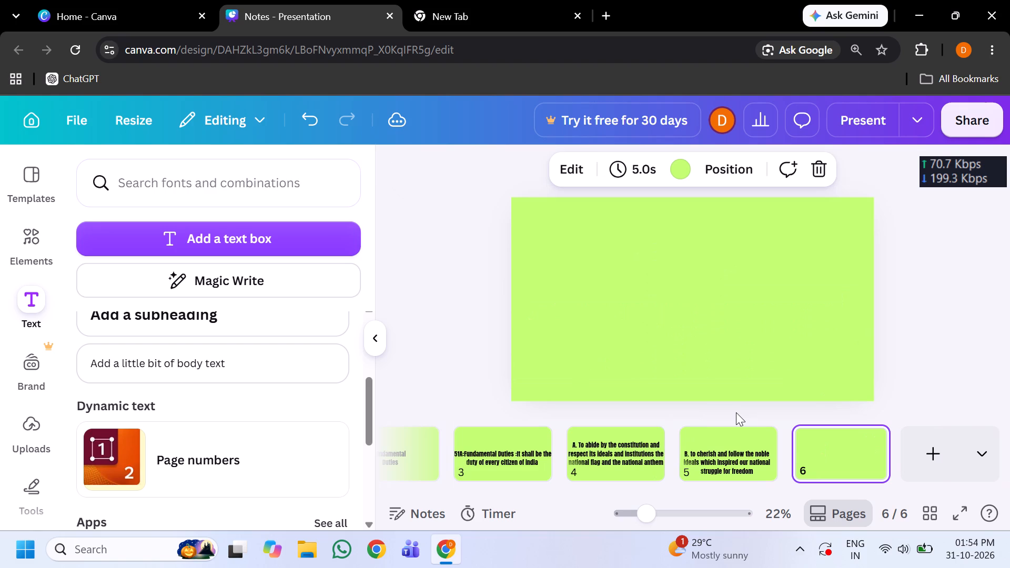
key(shift+b)
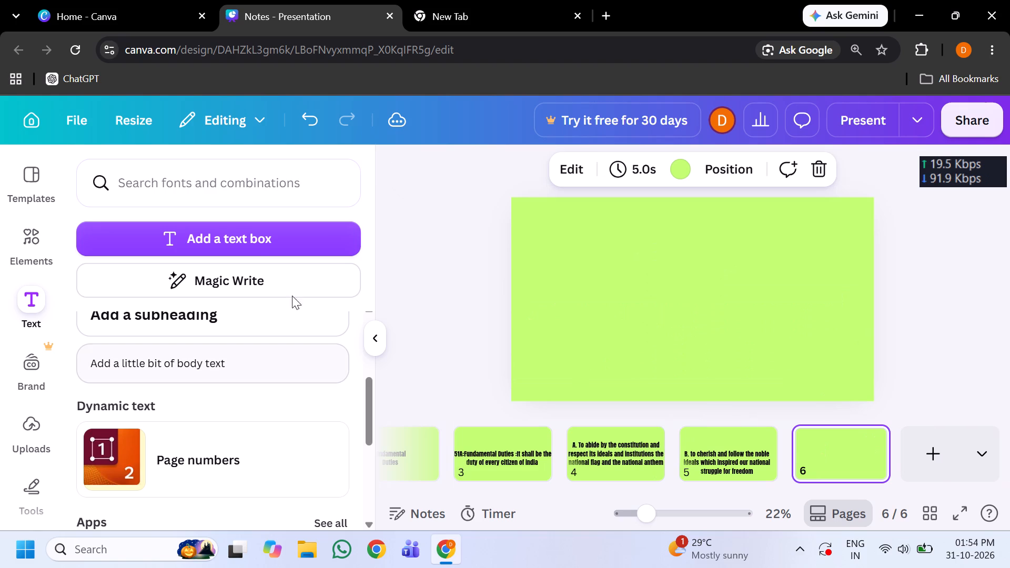
click(259, 234)
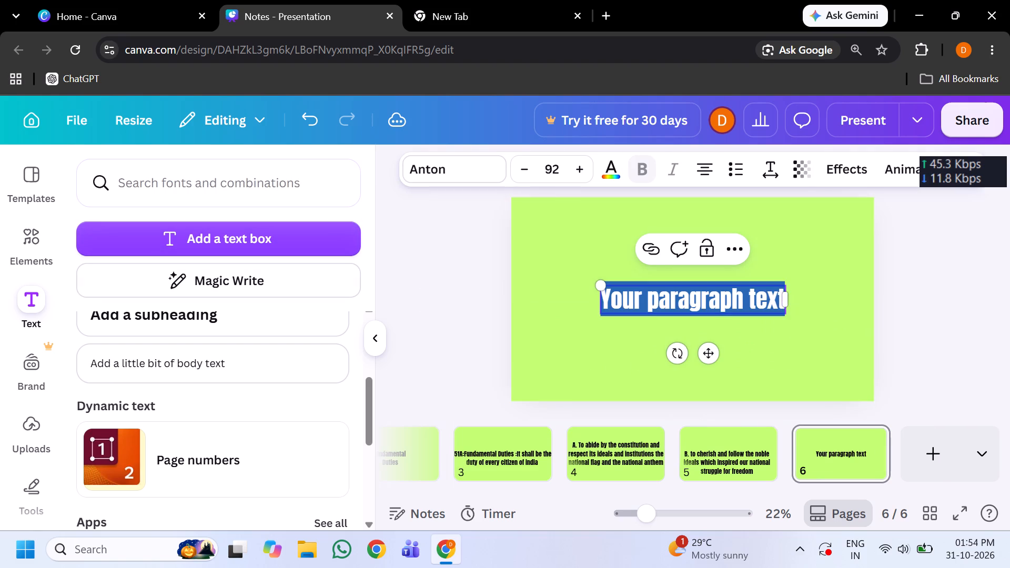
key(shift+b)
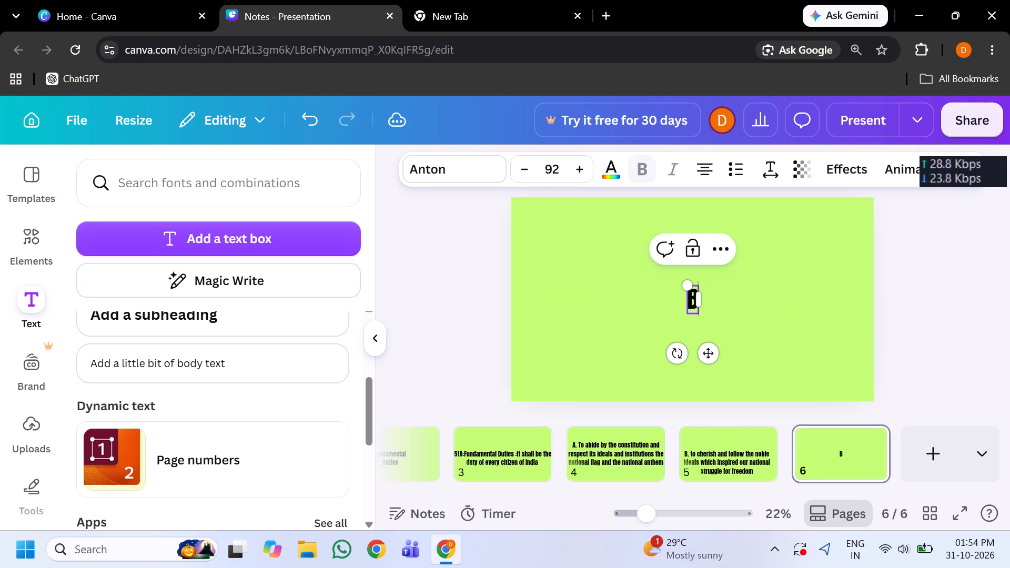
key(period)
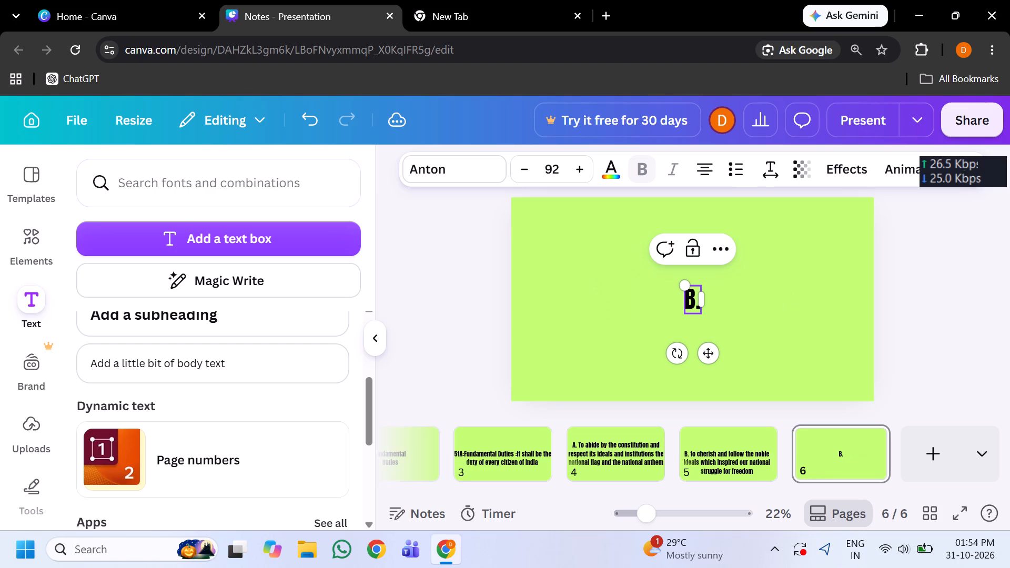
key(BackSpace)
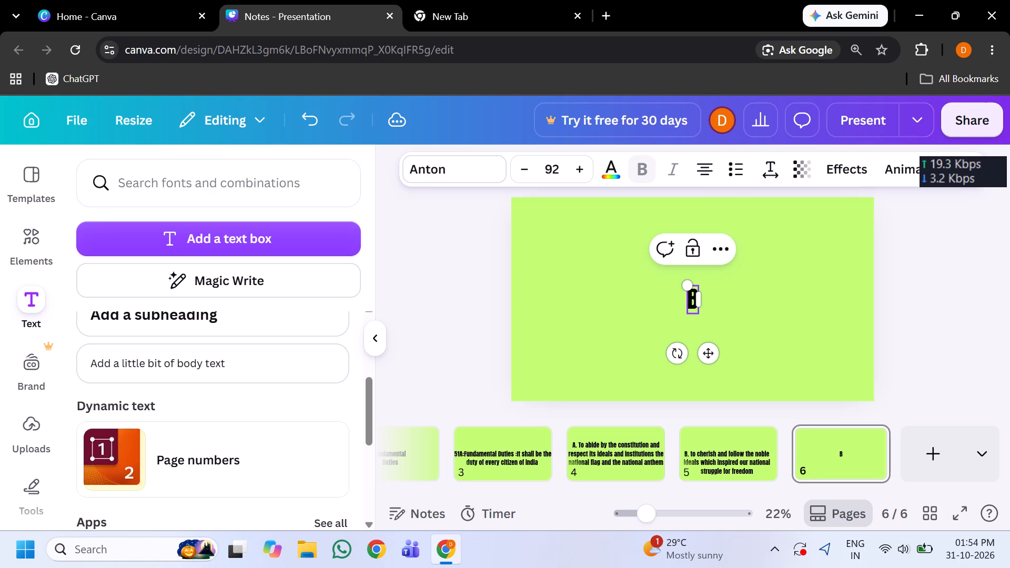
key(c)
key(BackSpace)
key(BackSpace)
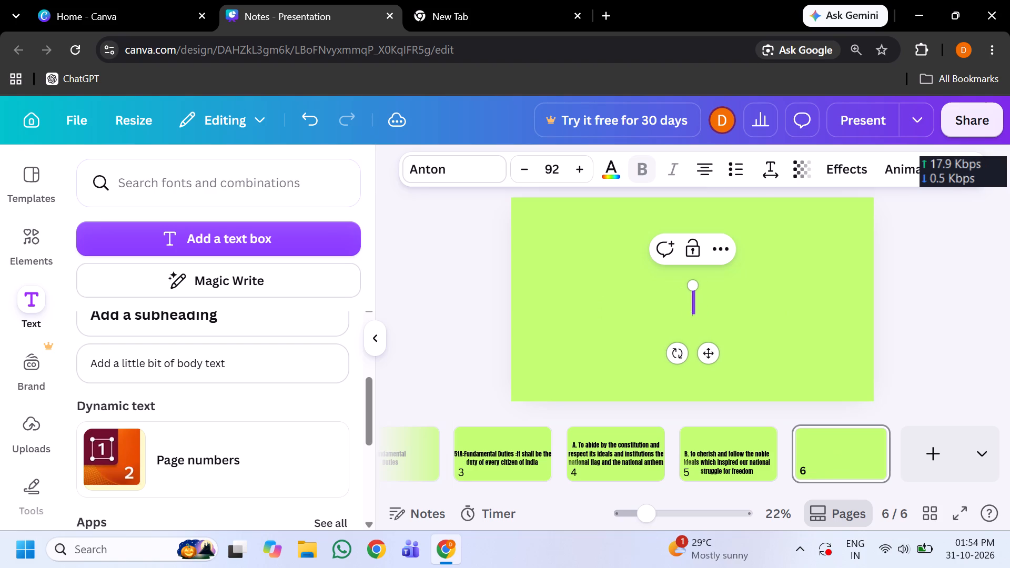
Enter "C.to uphold and protect" in page 6's text box.
key(shift+c)
key(period)
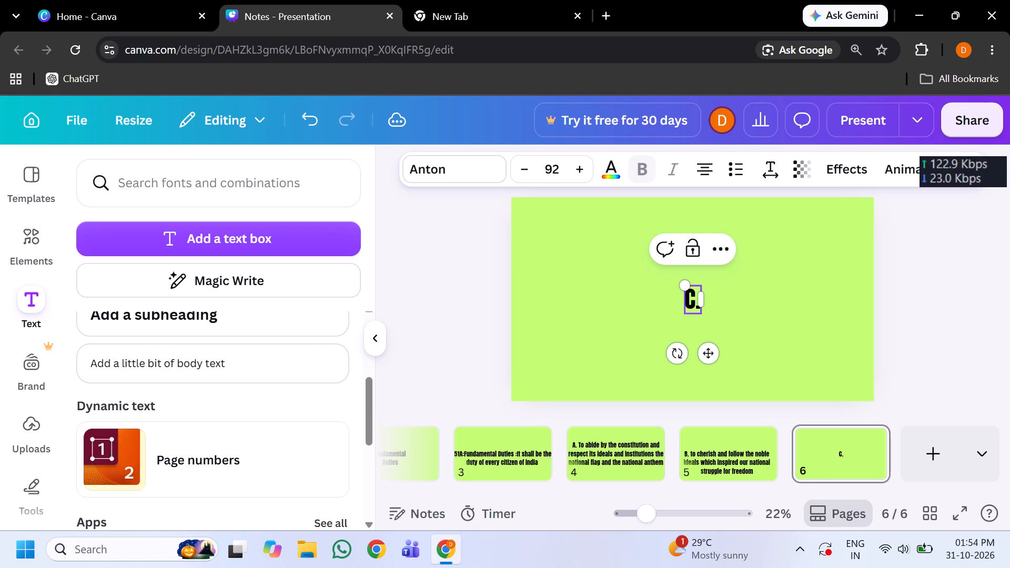
text(to)
key(space)
text(uph)
text(ol)
text(d)
key(space)
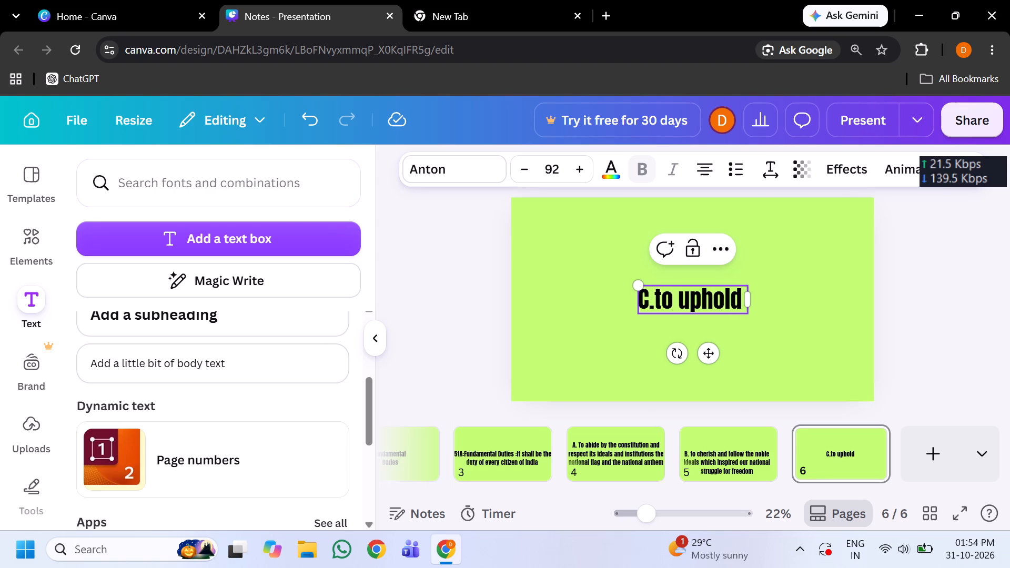
text(and)
key(space)
text(protect)
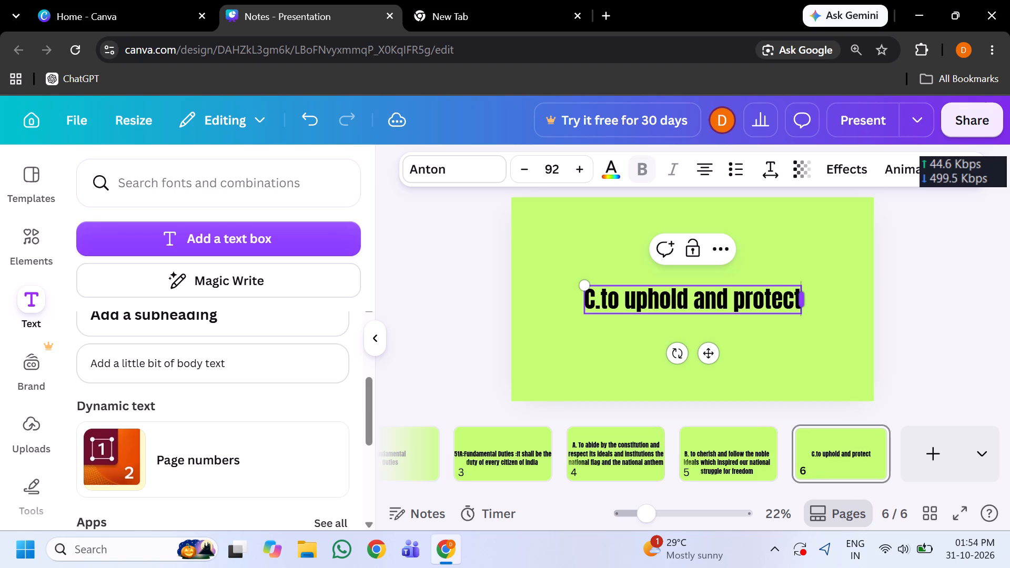
key(space)
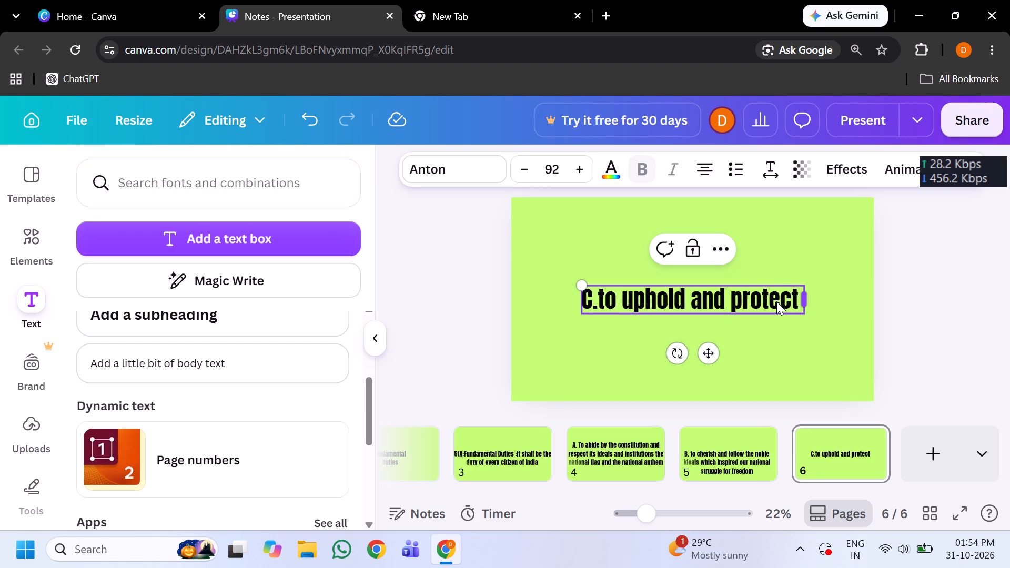
Continue page 6's sentence with "the sovernity unity and", correcting the slip in the last word.
text(the)
key(space)
text(sovernity)
key(space)
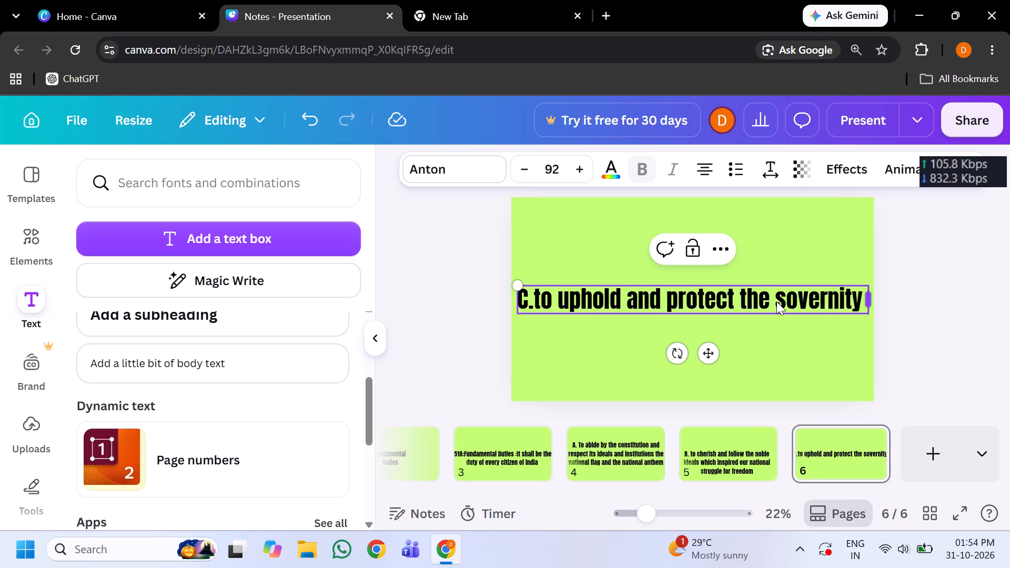
text(unity)
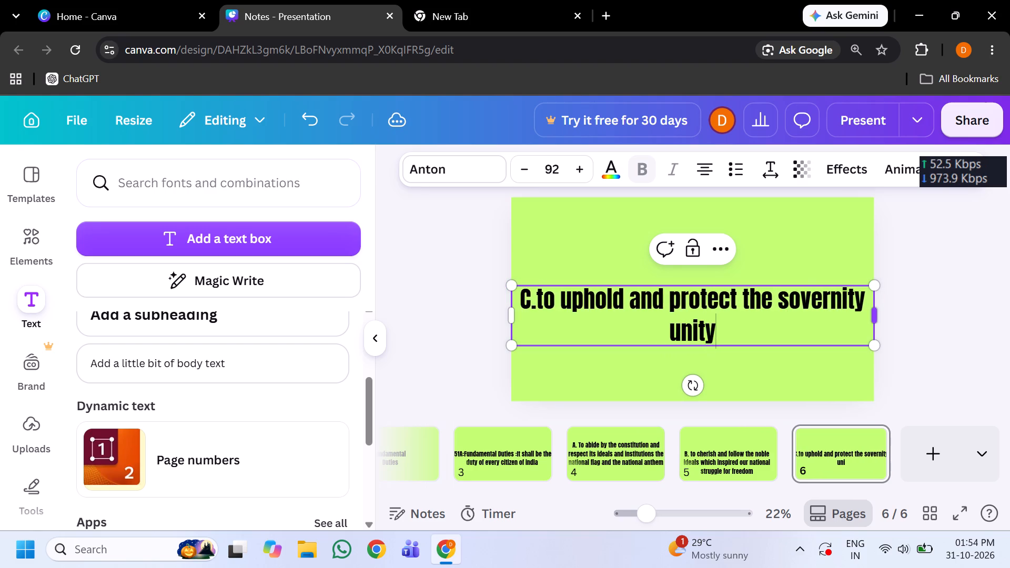
key(space)
text(amd)
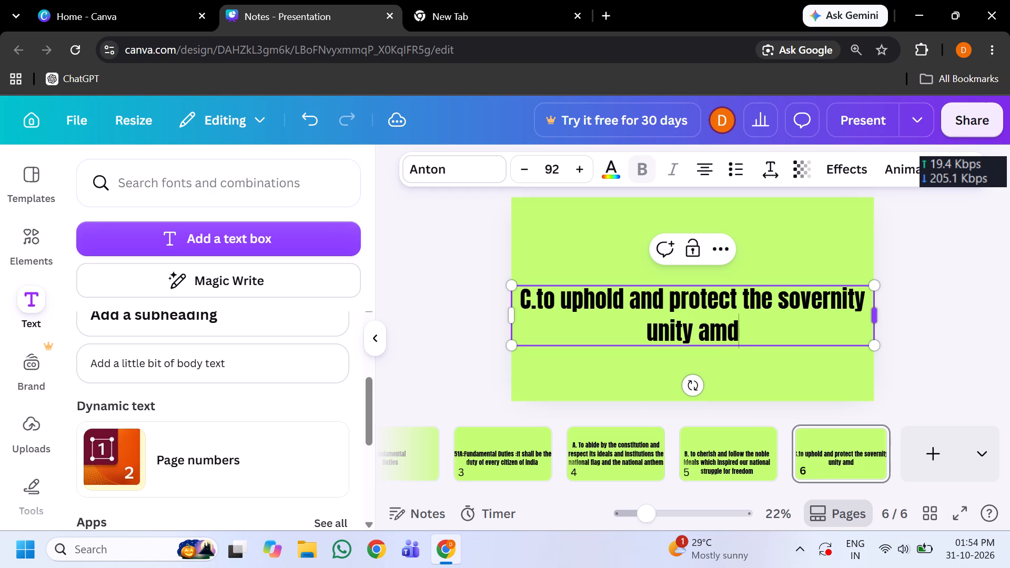
key(space)
key(BackSpace)
key(BackSpace)
key(BackSpace)
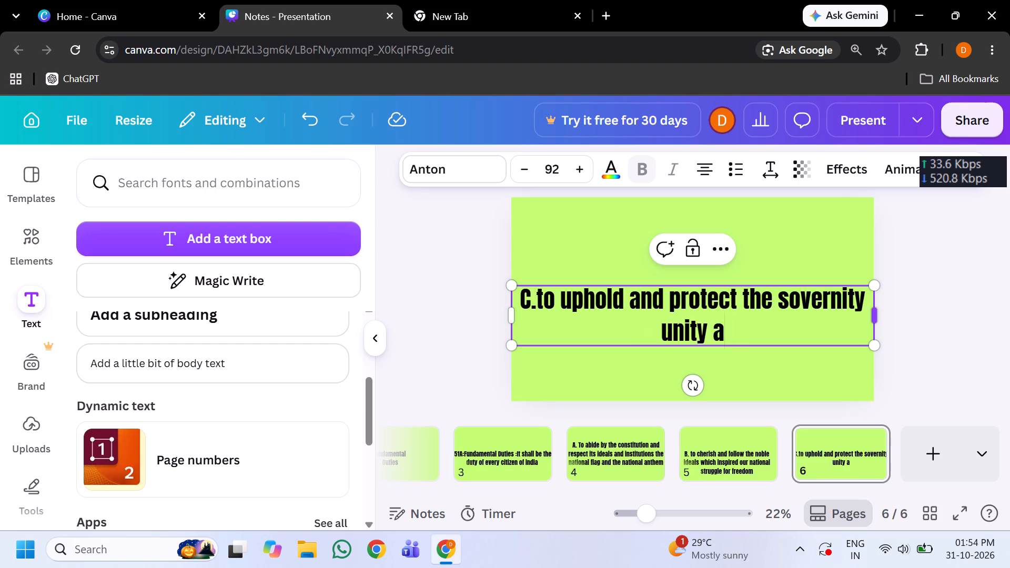
text(nd)
key(space)
Finish page 6's sentence with "intergrity of india.", fixing stray letters along the way.
text(inter)
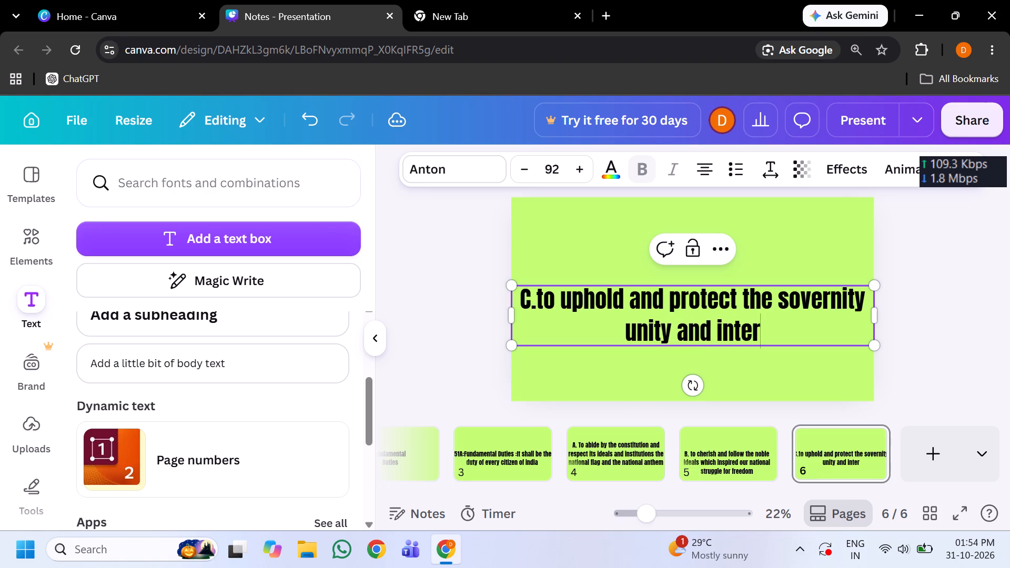
text(gritty)
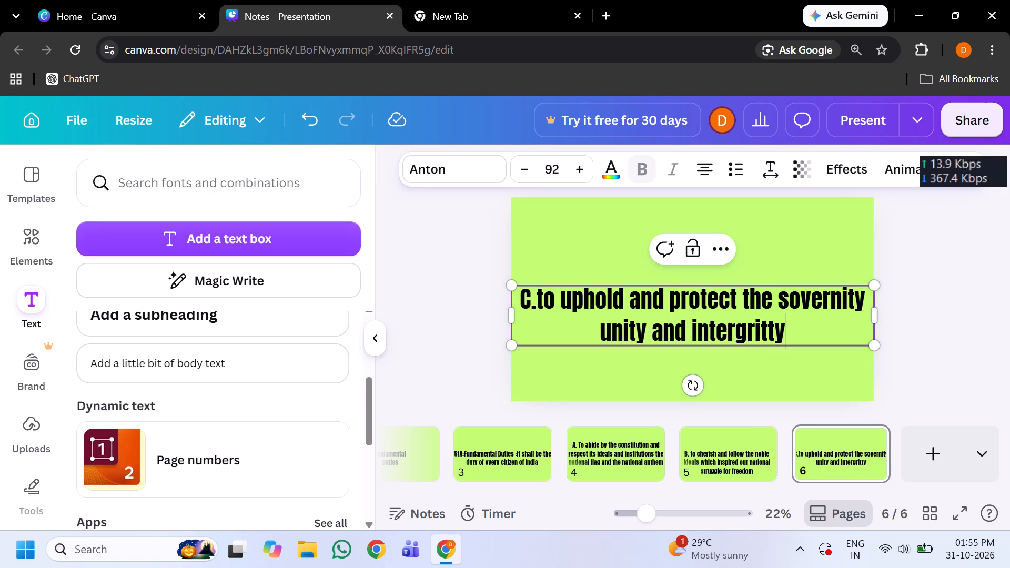
key(BackSpace)
key(BackSpace)
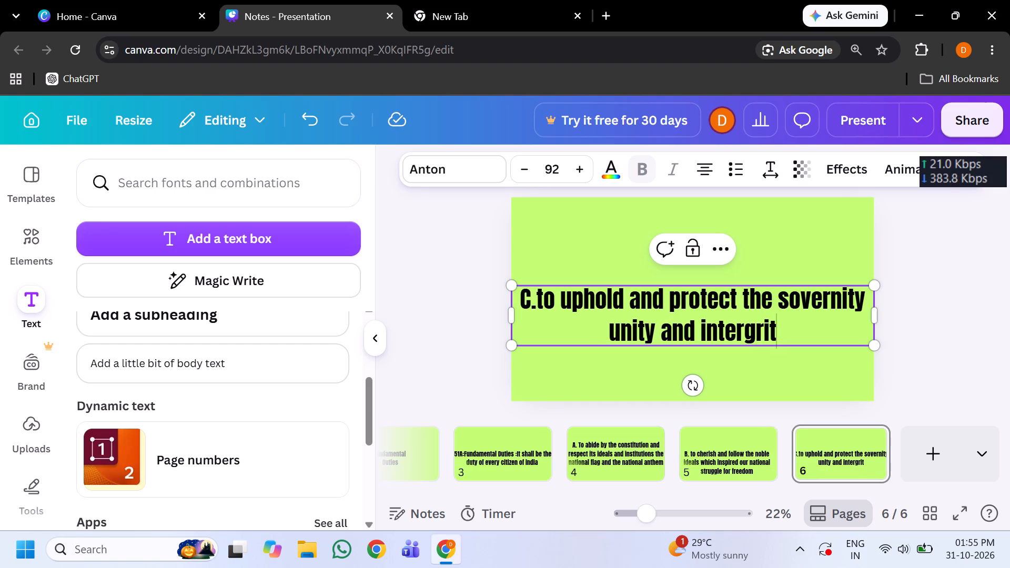
text(y)
key(space)
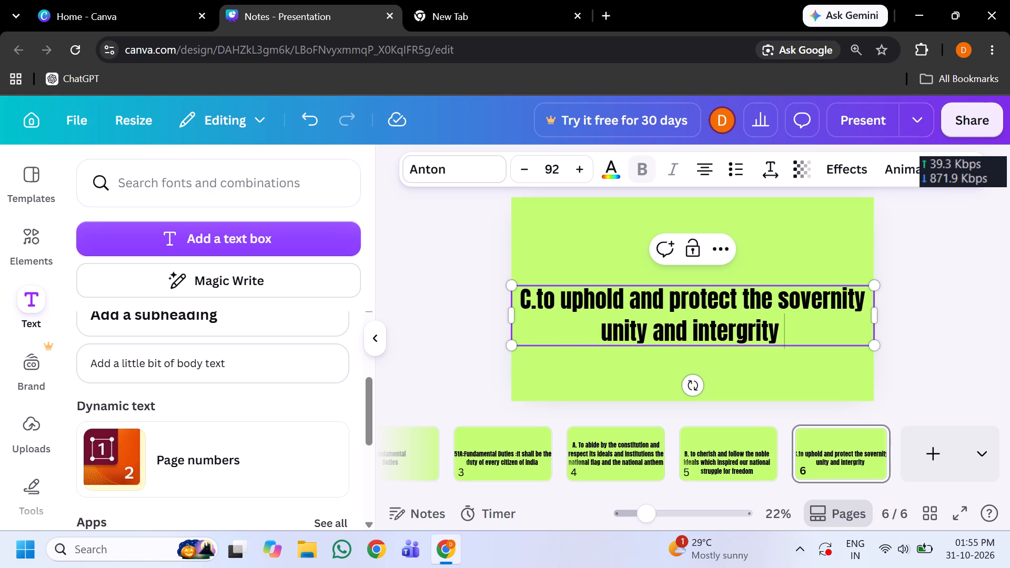
text(of)
key(space)
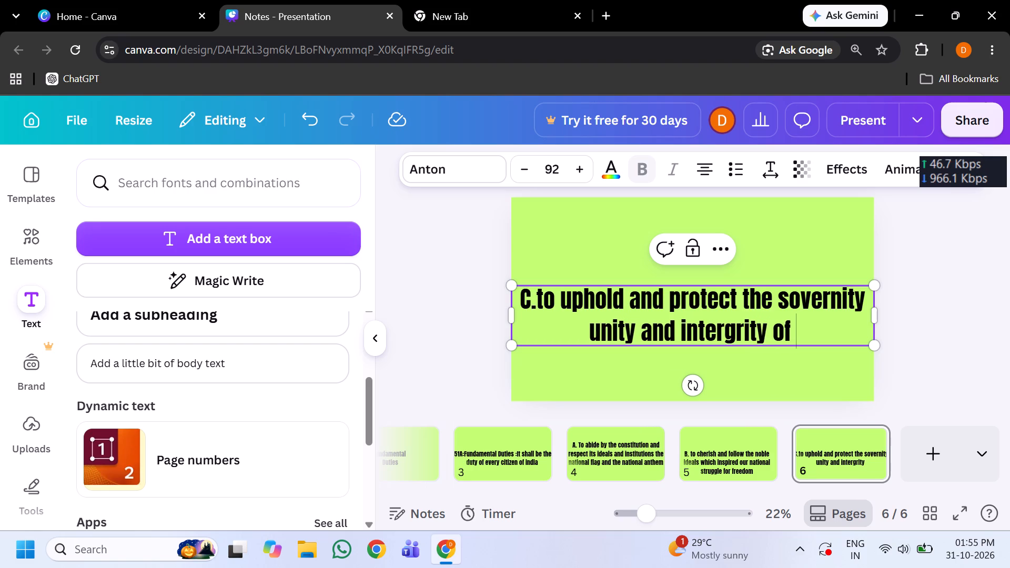
text(indis)
key(BackSpace)
key(a)
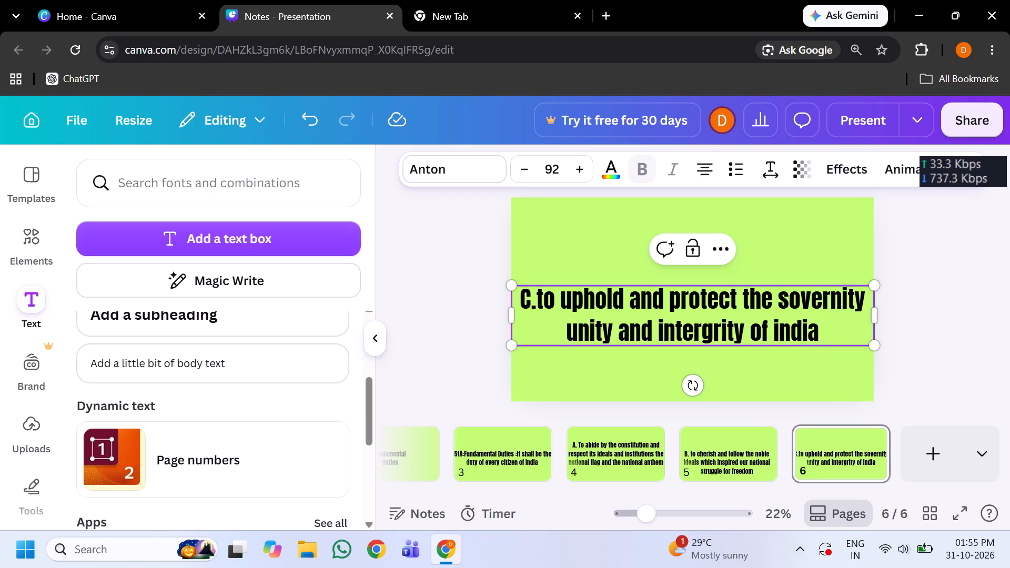
key(period)
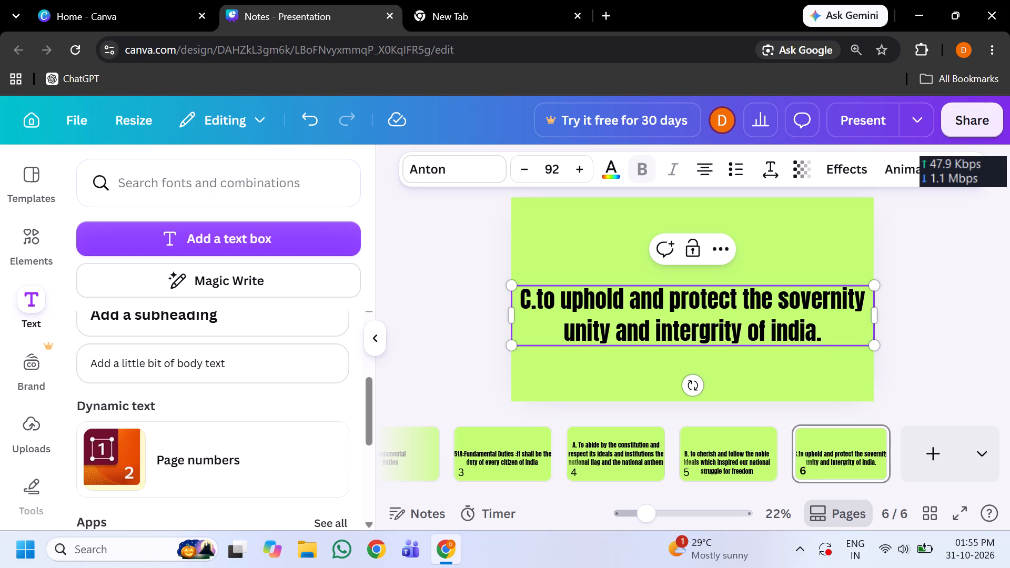
Add a blank page 7 after page 6.
click(925, 445)
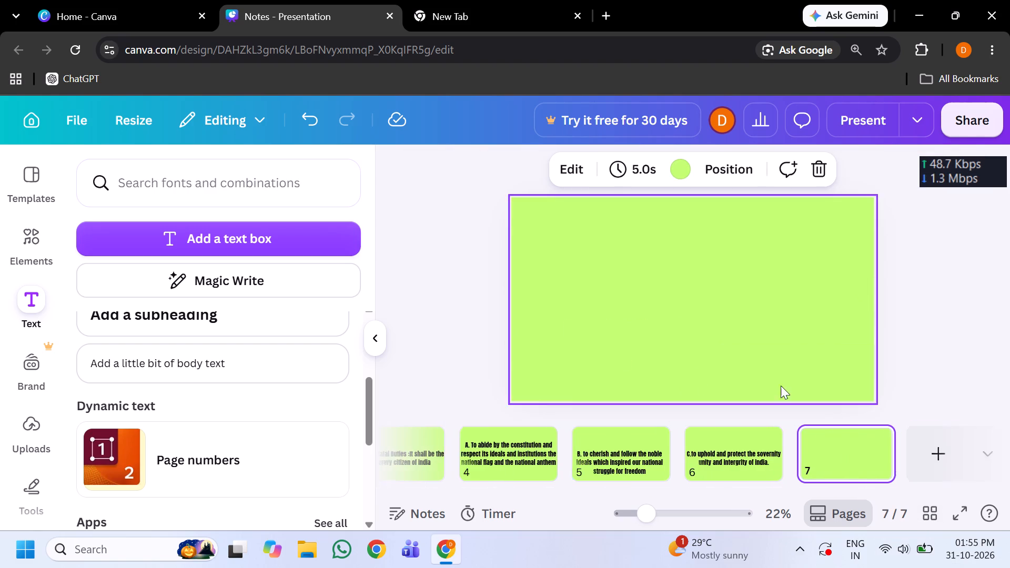
Review the finished duty pages 4 to 6.
click(641, 462)
drag(516, 447, 522, 450)
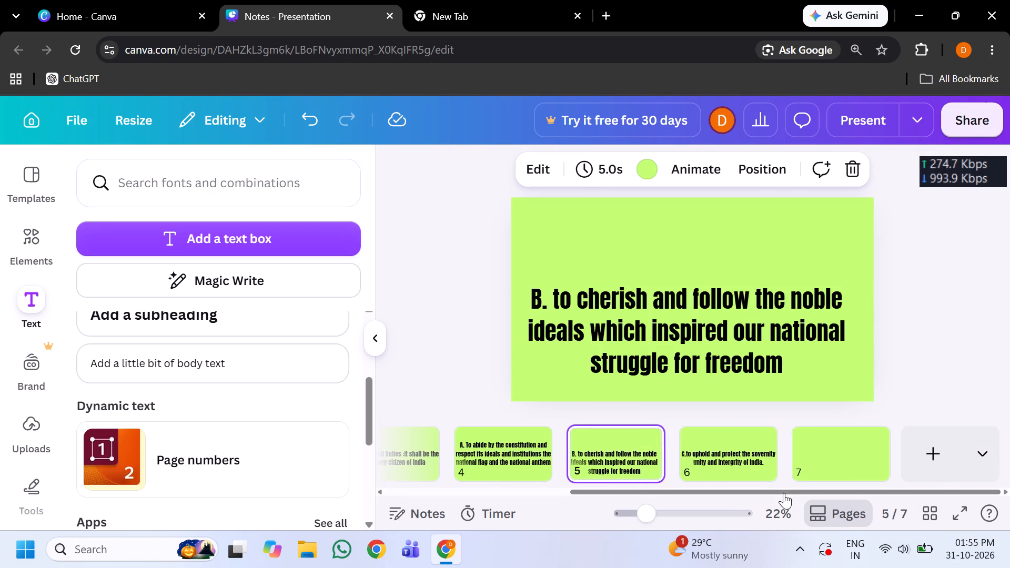
click(744, 461)
click(595, 440)
click(506, 455)
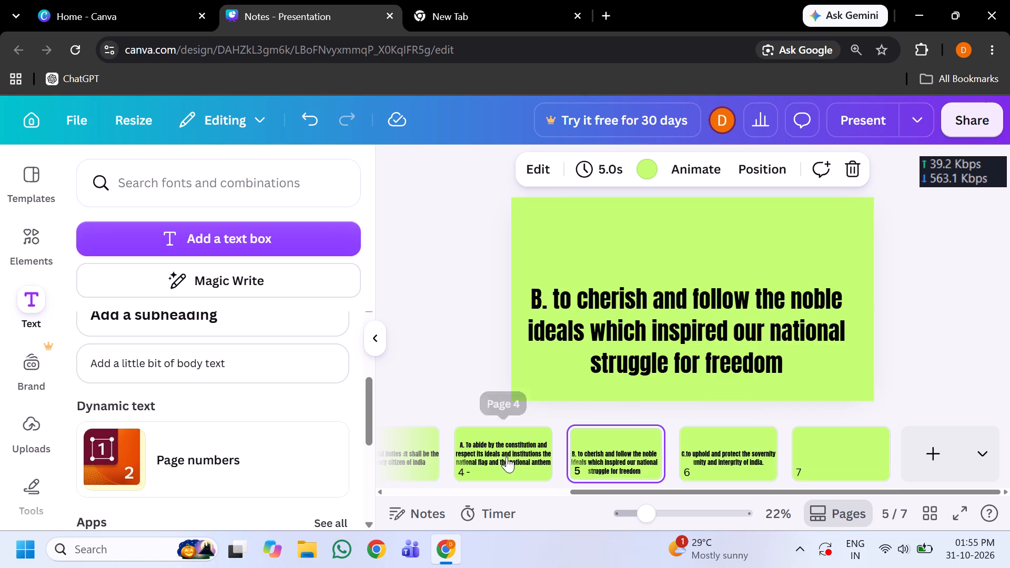
drag(648, 509, 640, 508)
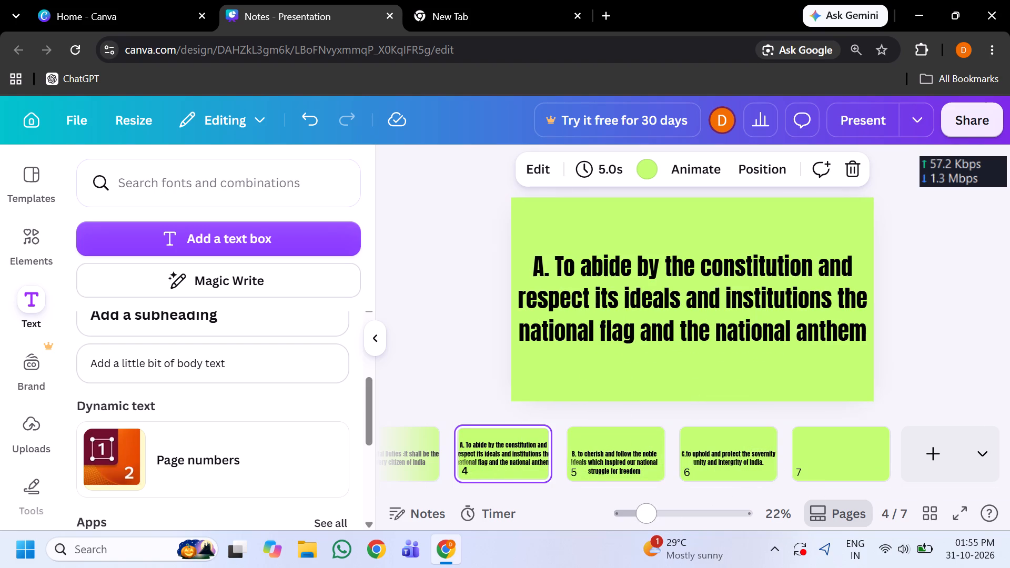
drag(640, 508, 651, 525)
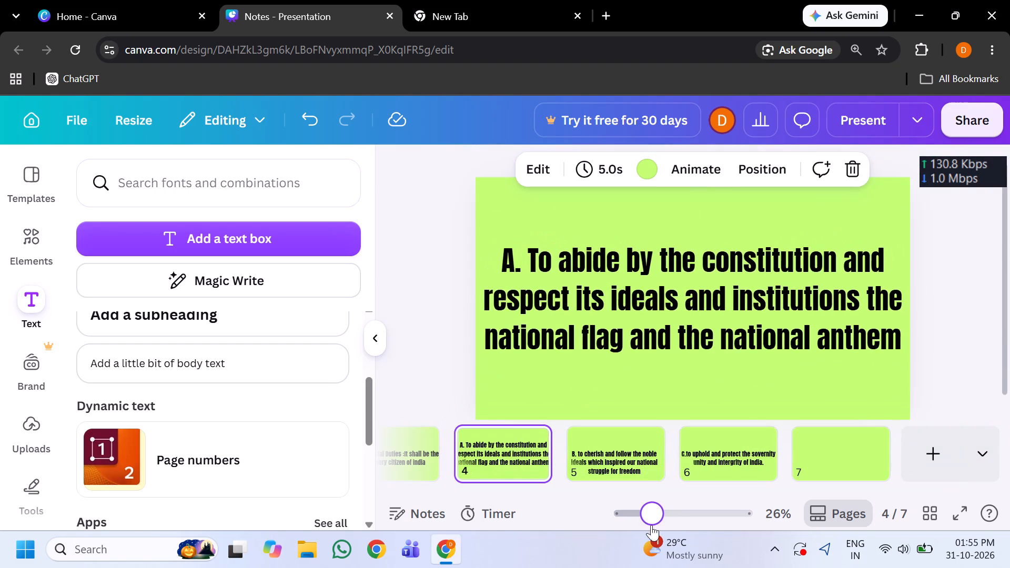
click(730, 460)
drag(625, 449, 627, 457)
click(523, 453)
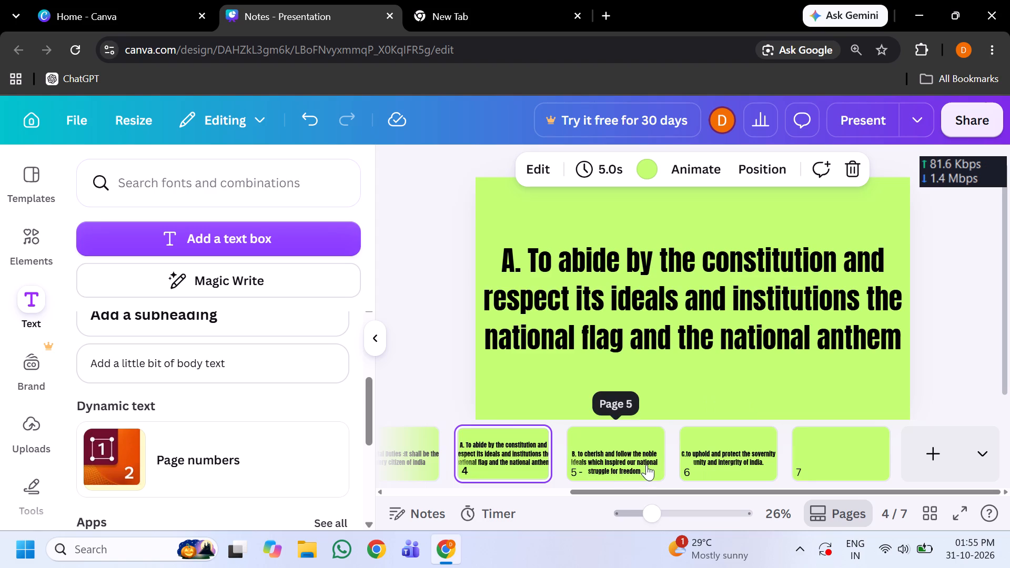
Insert a new text box on blank page 7.
drag(826, 469, 832, 471)
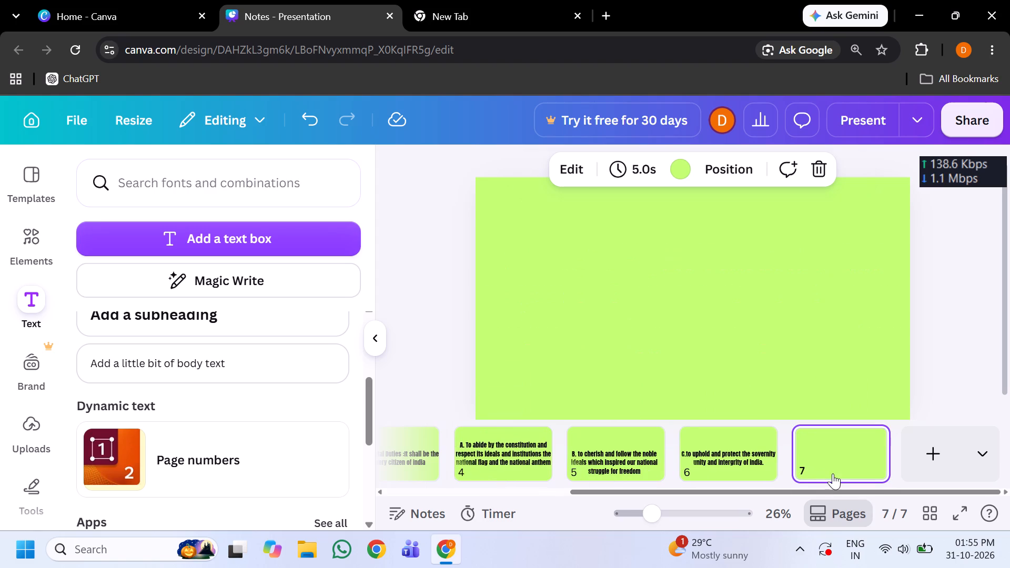
drag(294, 235, 301, 241)
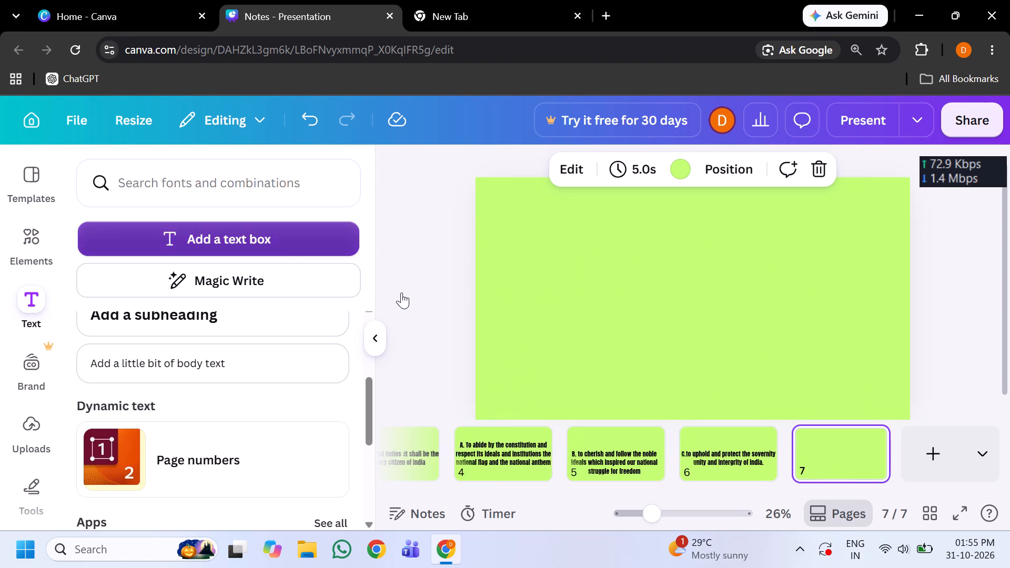
click(716, 306)
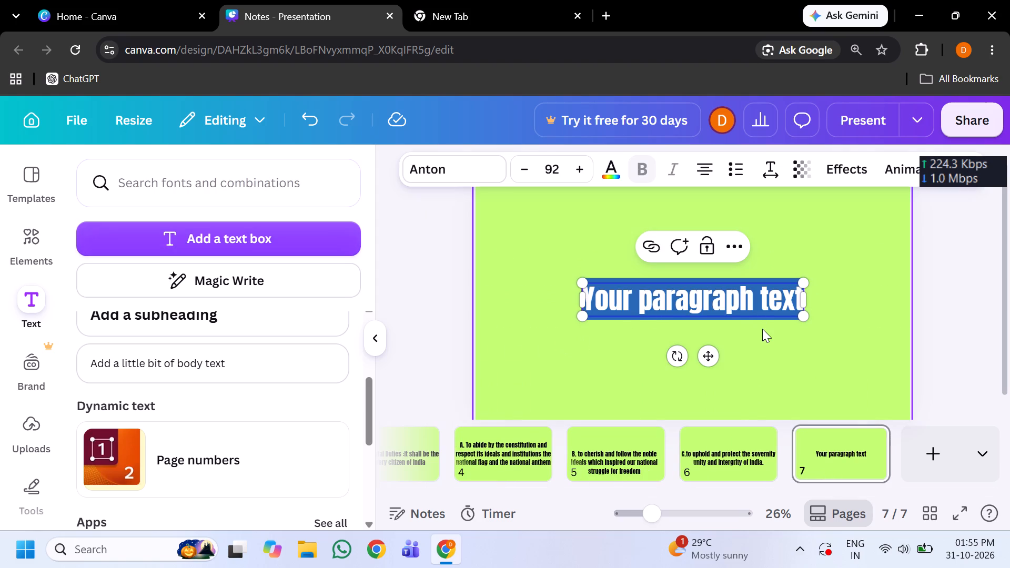
Replace the placeholder text on page 7 with "D.To defend the country", correcting the slip in "defend".
key(shift+d)
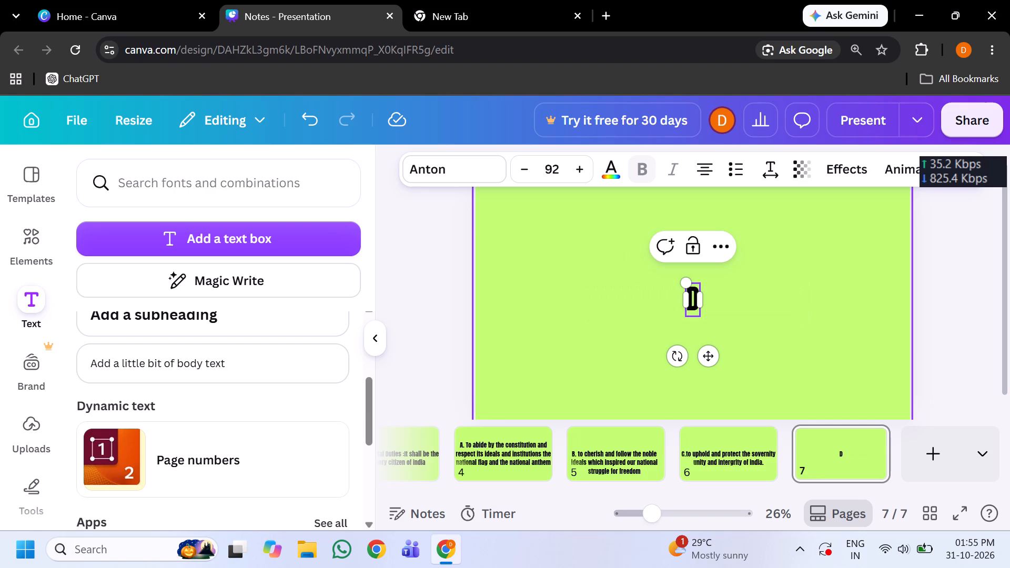
key(period)
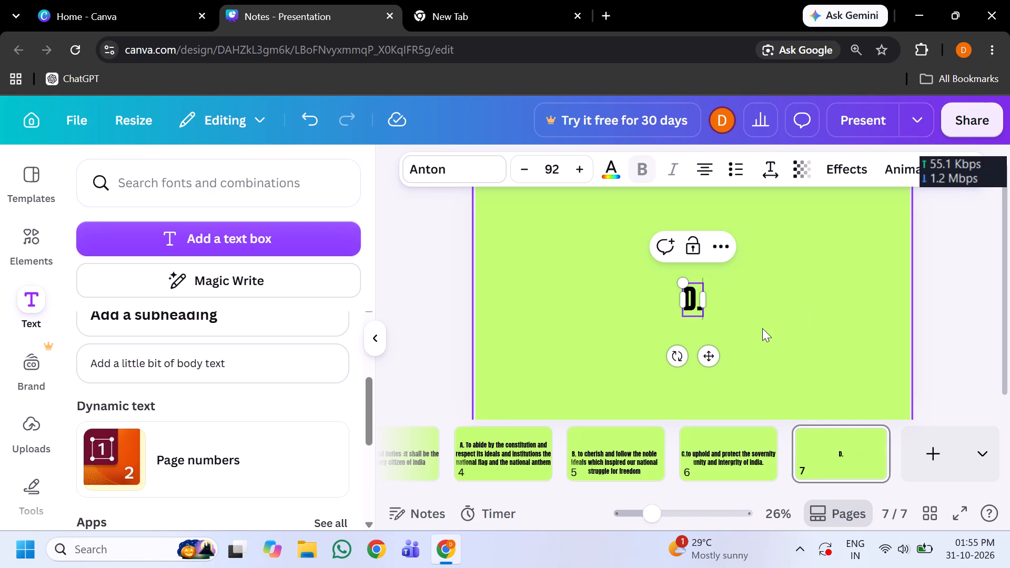
text(To)
key(space)
text(defenf)
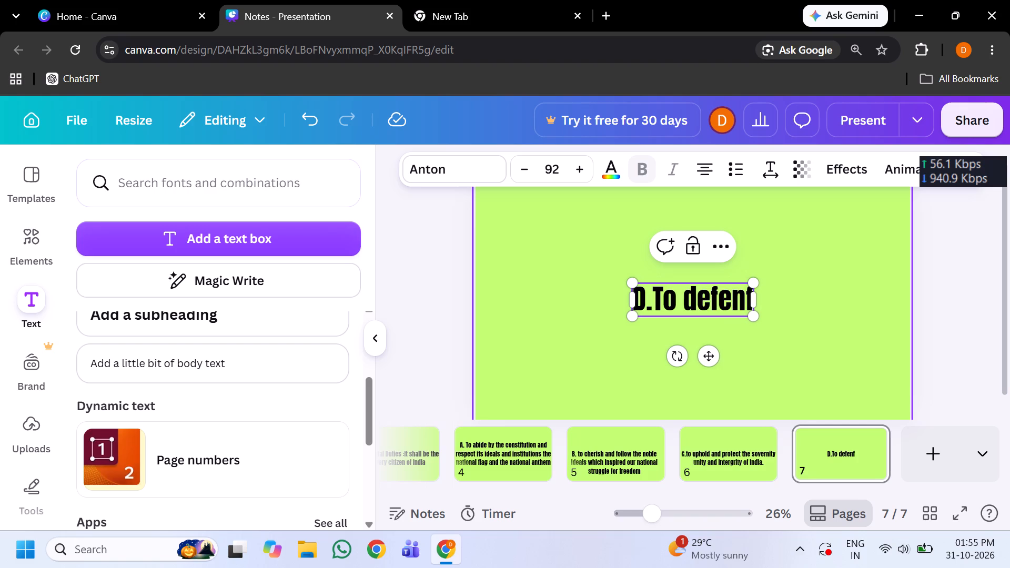
key(BackSpace)
text(d)
key(space)
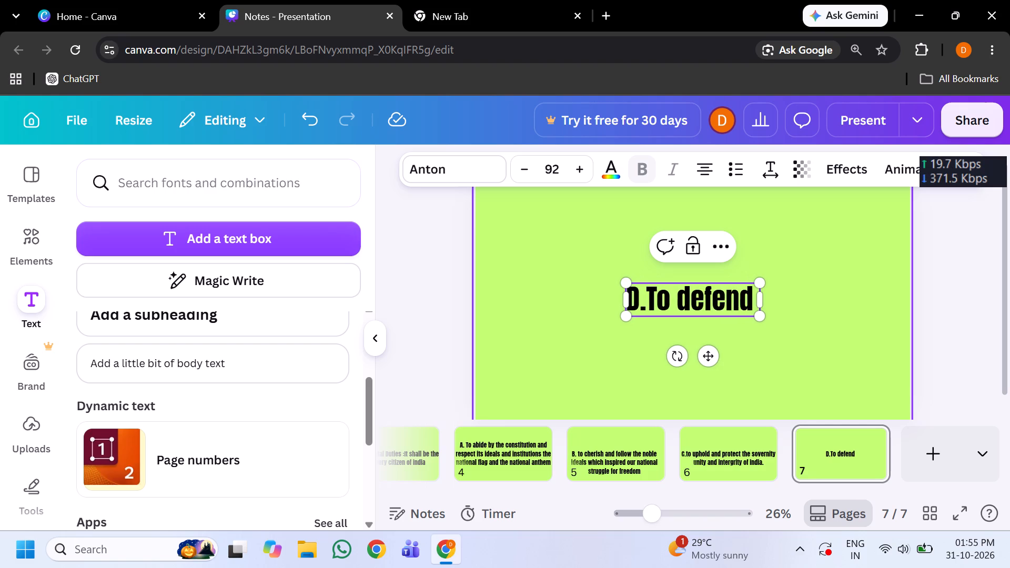
text(the)
key(space)
text(country)
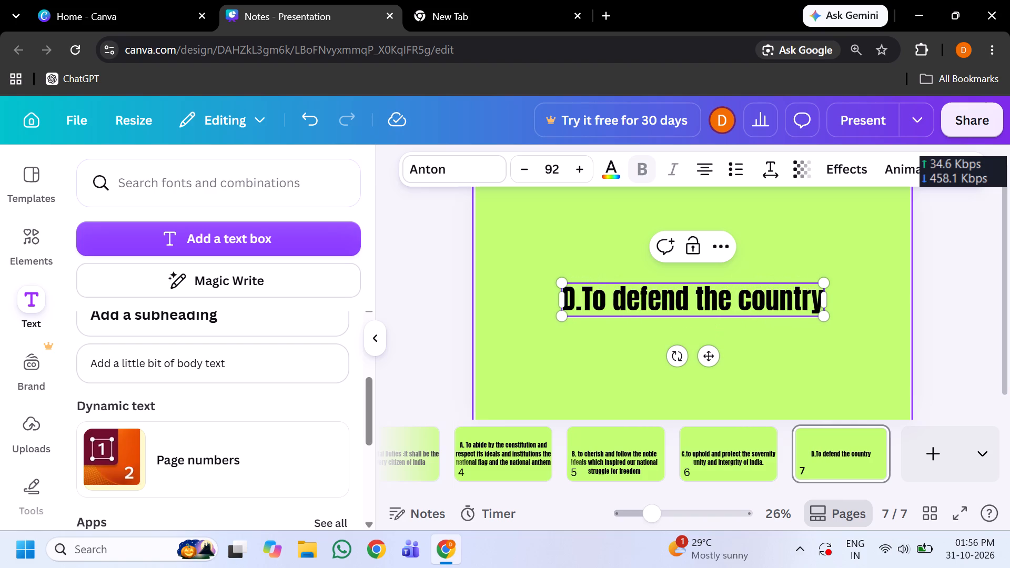
Continue page 7's sentence with "and render national service when called upon", correcting the last letter of "upon".
key(space)
text(and render)
key(space)
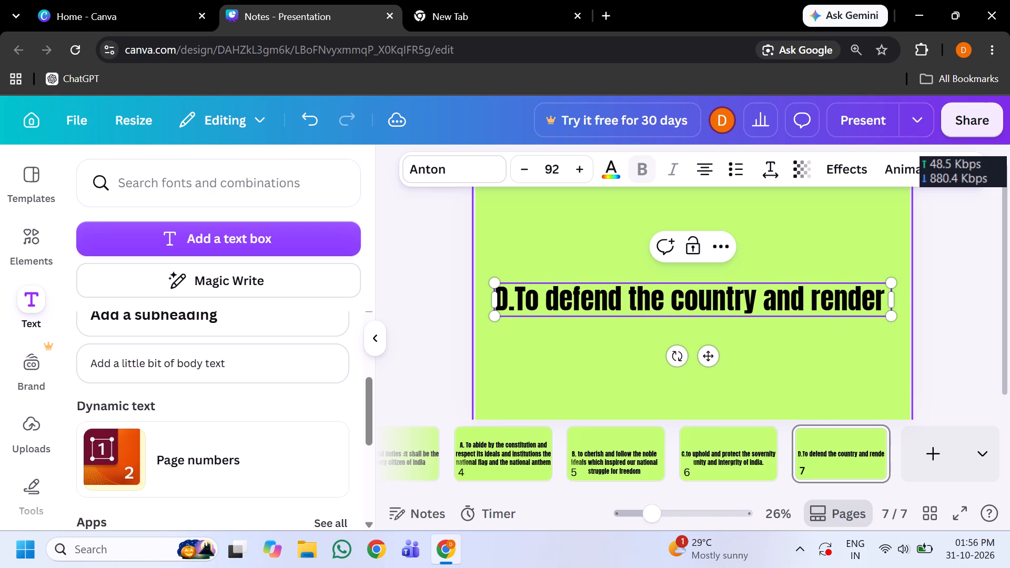
text(national)
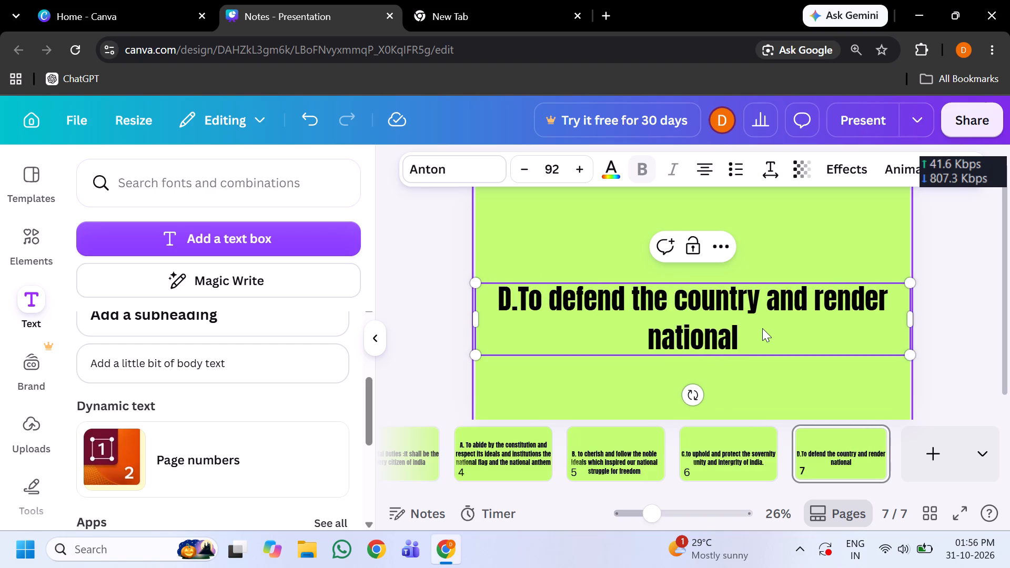
key(space)
text(service)
key(space)
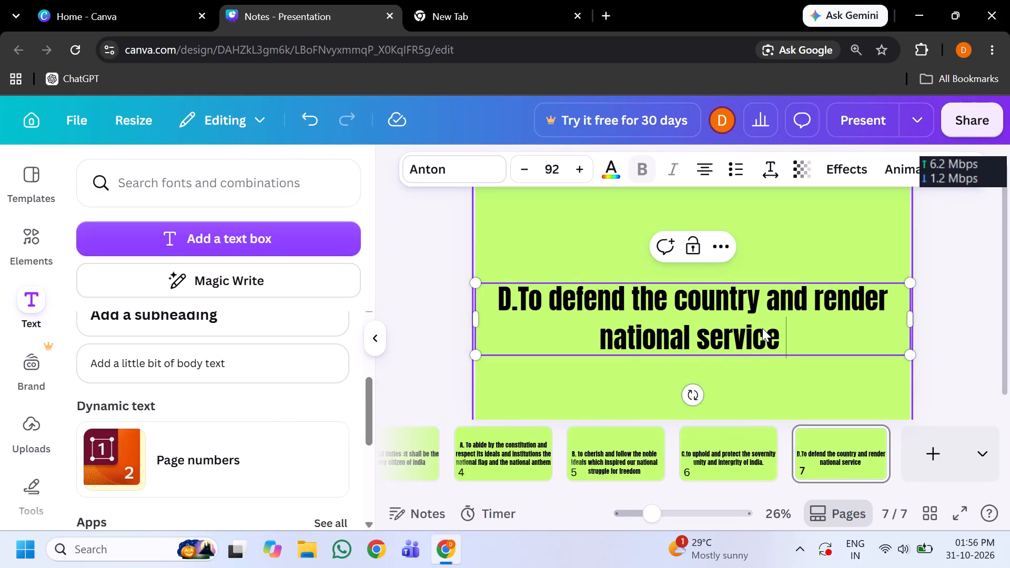
text(when called upom)
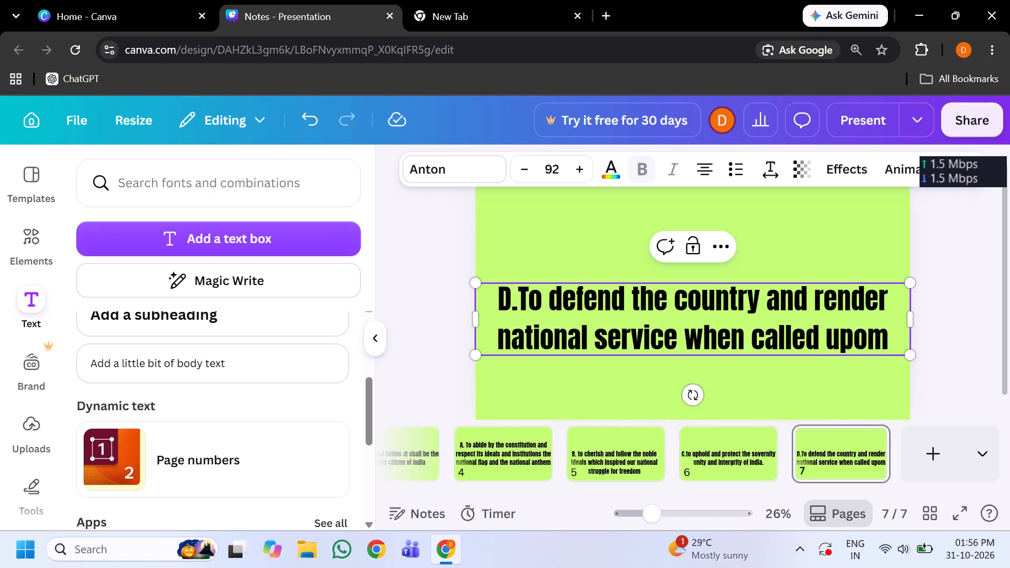
key(BackSpace)
text(n)
key(space)
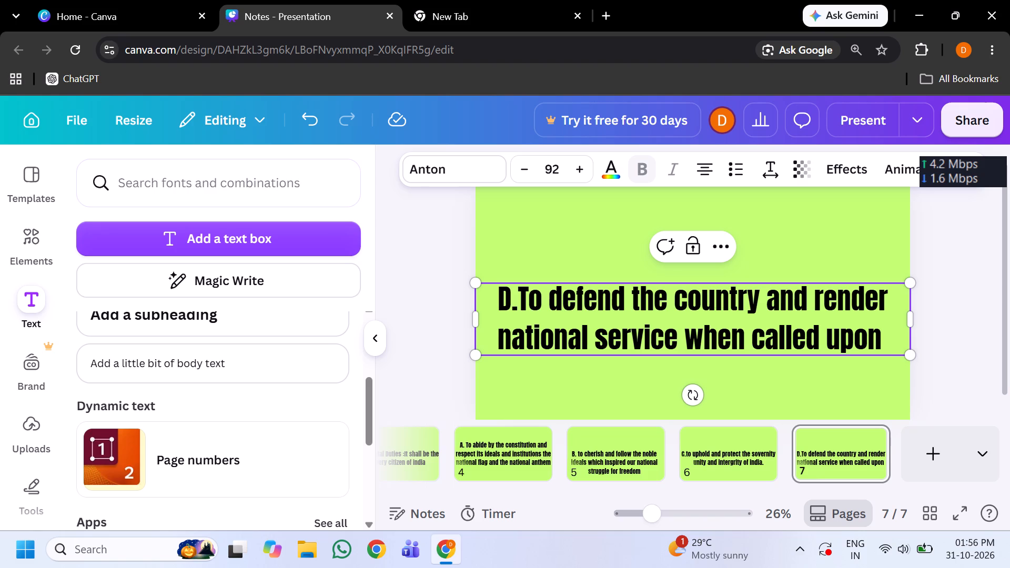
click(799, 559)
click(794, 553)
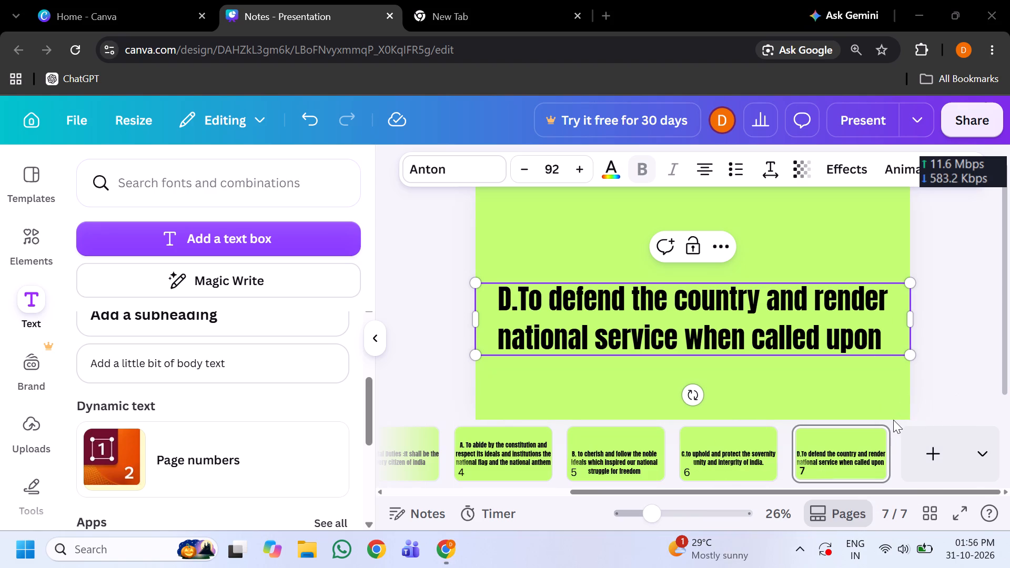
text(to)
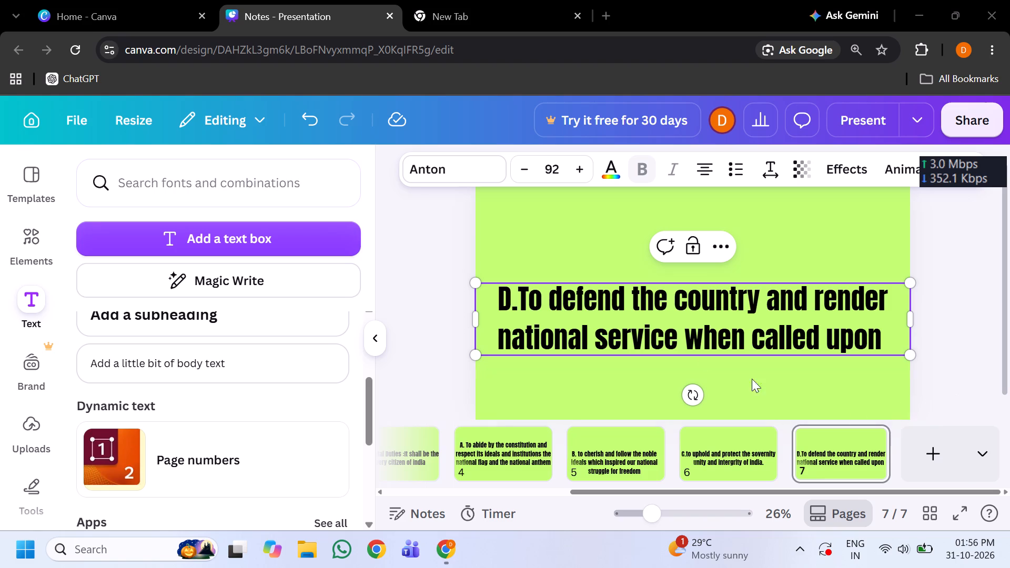
Resume editing at the end of page 7's text and finish the sentence with "to do so".
drag(896, 348, 895, 343)
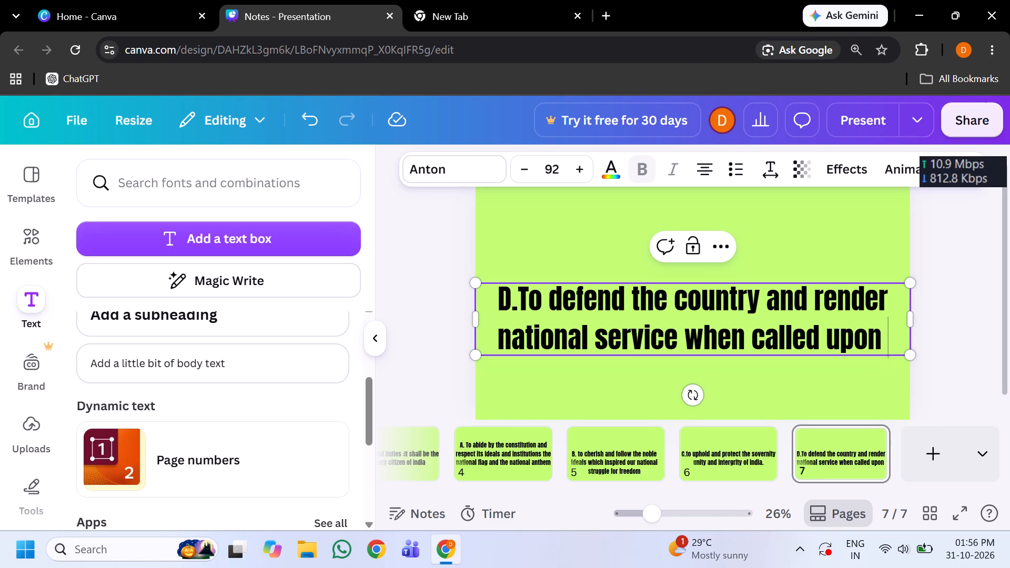
text(to)
key(space)
text(do)
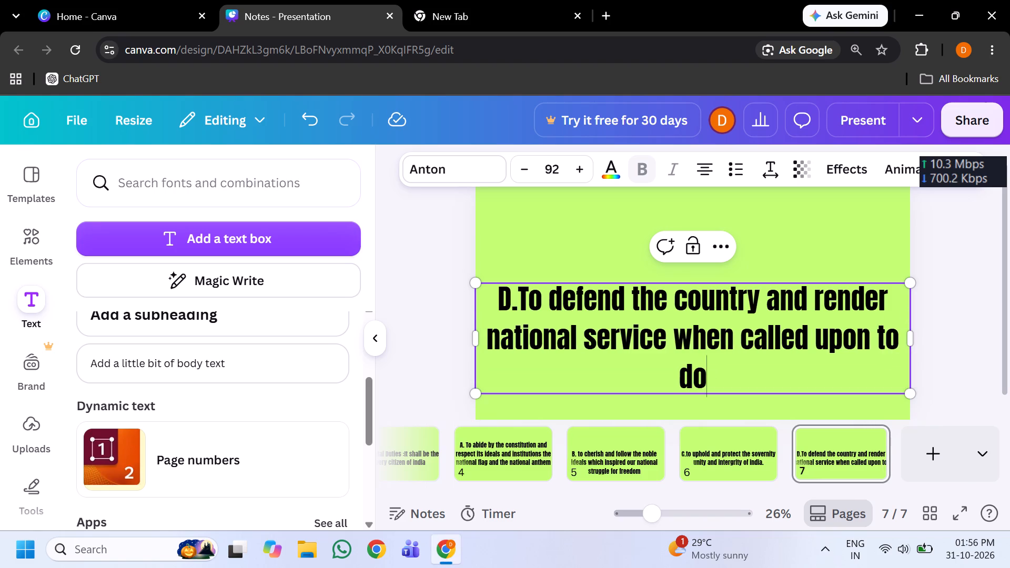
key(space)
text(so)
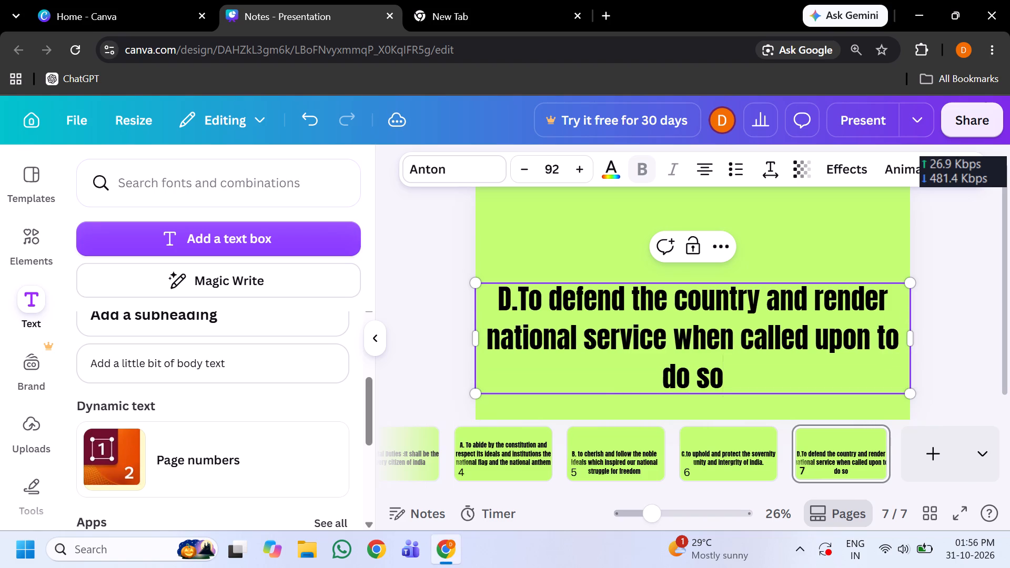
Add a blank page 8 after page 7 and insert a new text box on it.
click(942, 449)
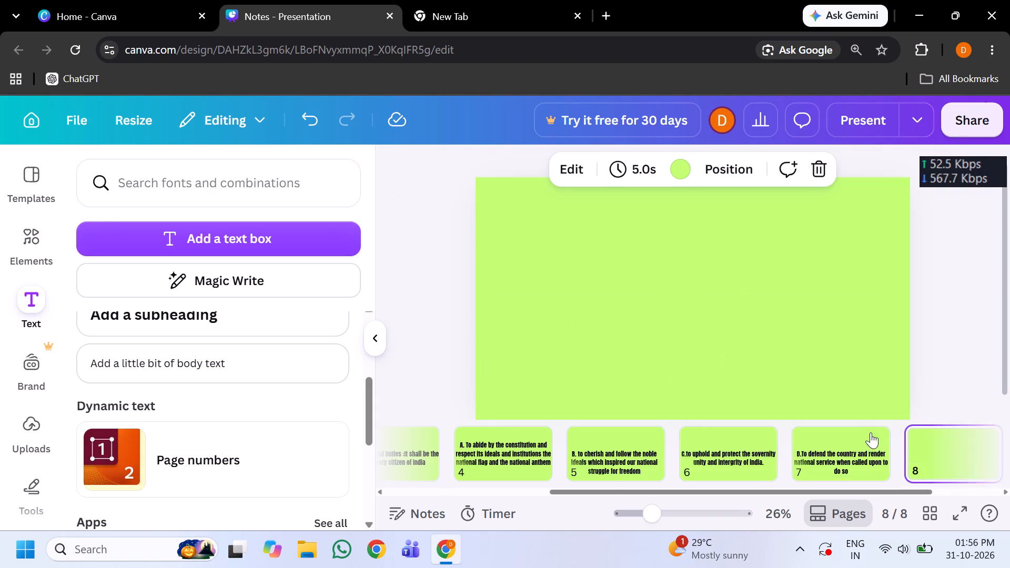
click(259, 244)
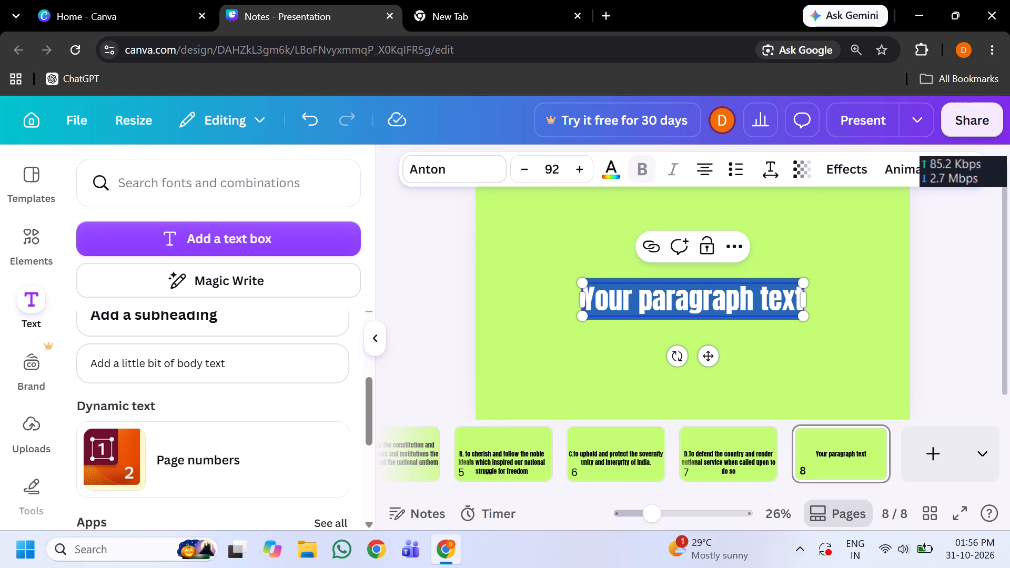
Replace the placeholder text on page 8 with "E.To promote hormony".
key(shift+e)
key(period)
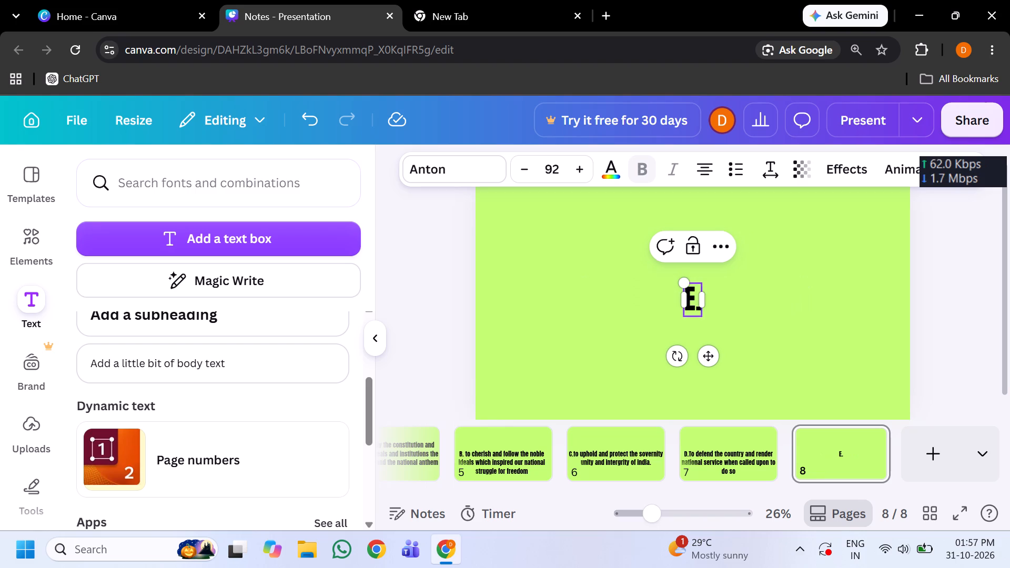
key(shift+t)
text(o)
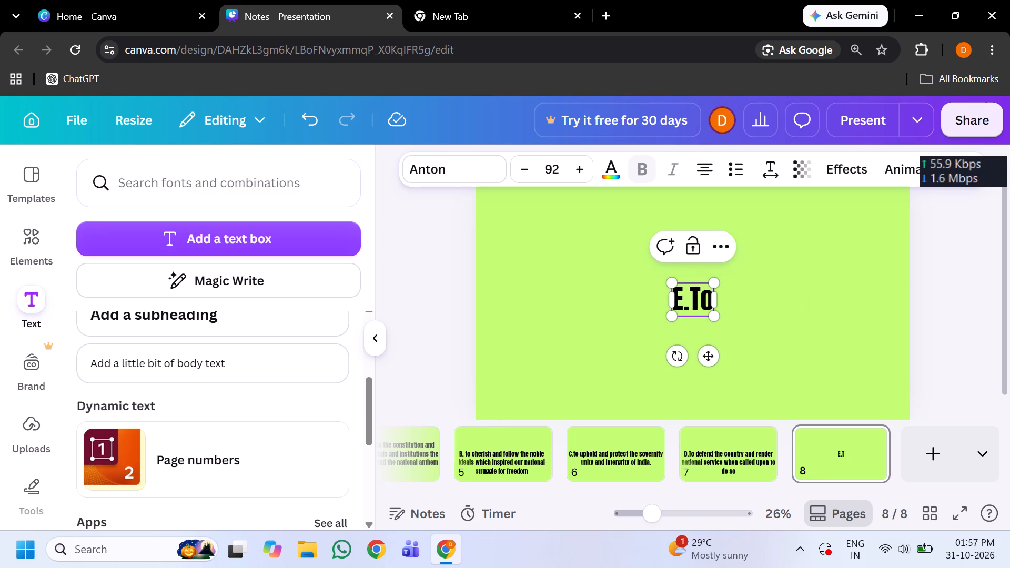
key(space)
key(p)
text(romo)
text(te)
key(space)
text(hormony)
key(space)
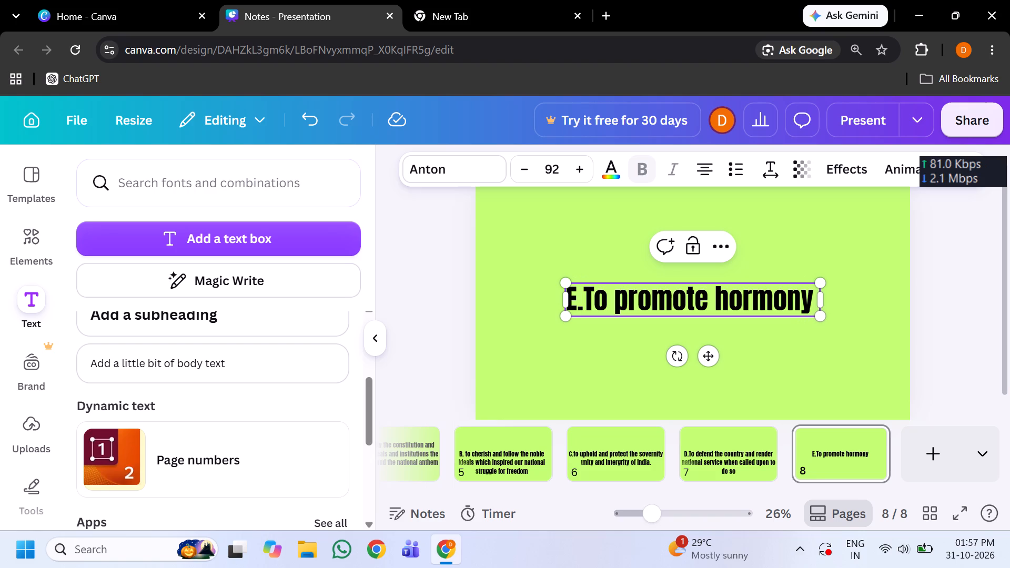
Continue page 8's sentence with "and the spirit of common brotherhood", removing stray letters along the way.
text(and rh)
key(BackSpace)
key(BackSpace)
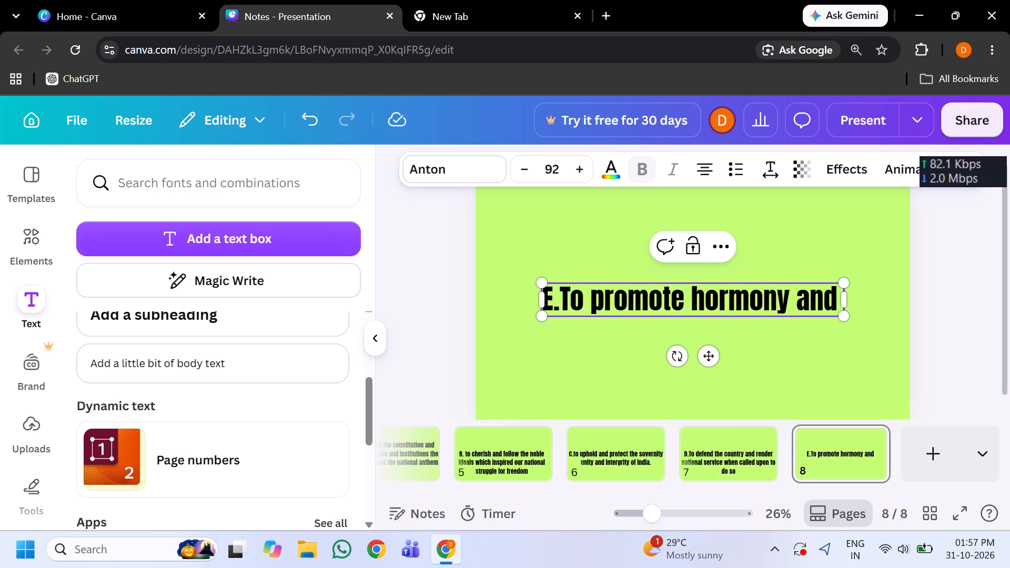
text(the)
key(space)
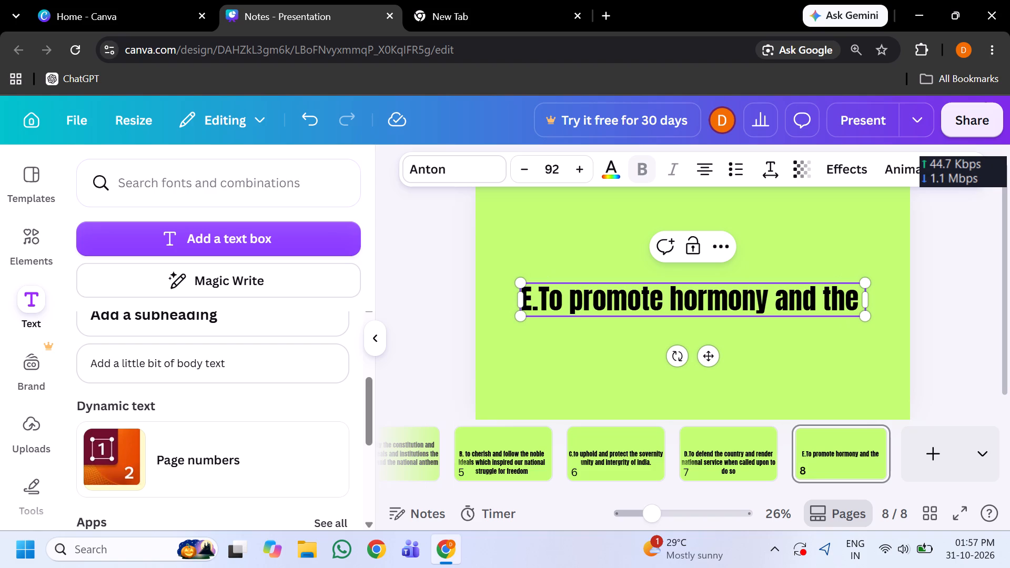
text(spirit)
key(space)
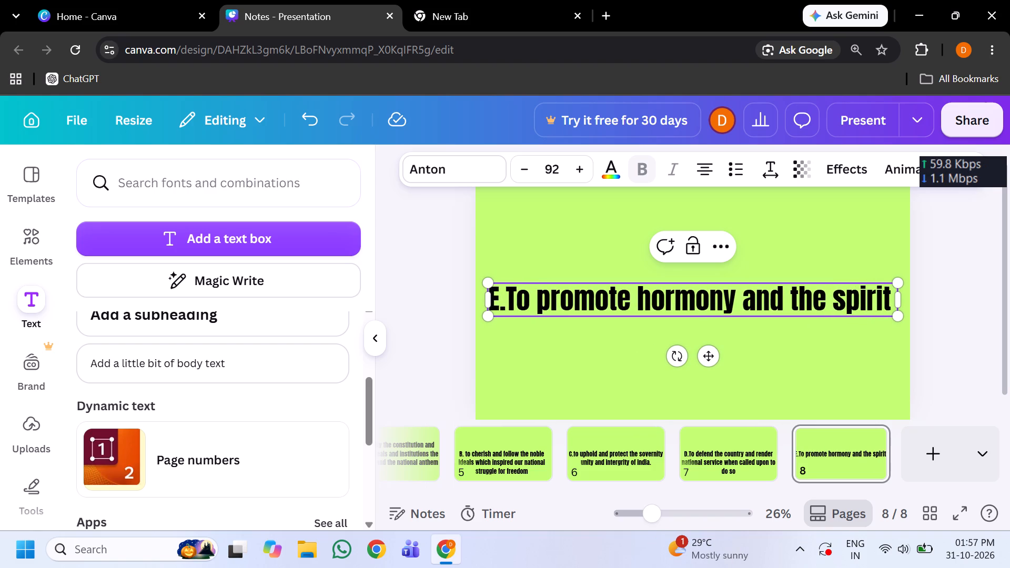
text(of common)
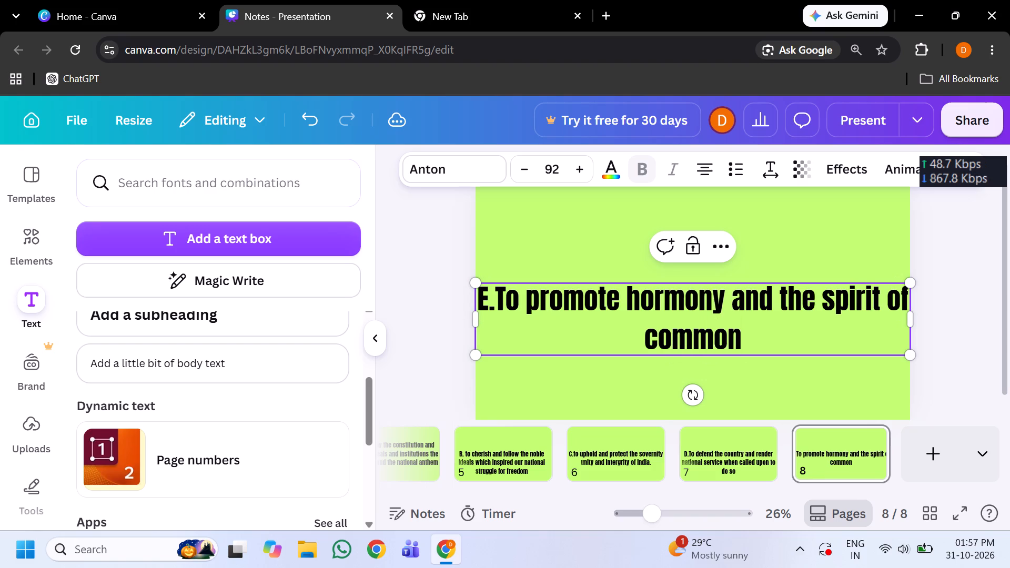
key(space)
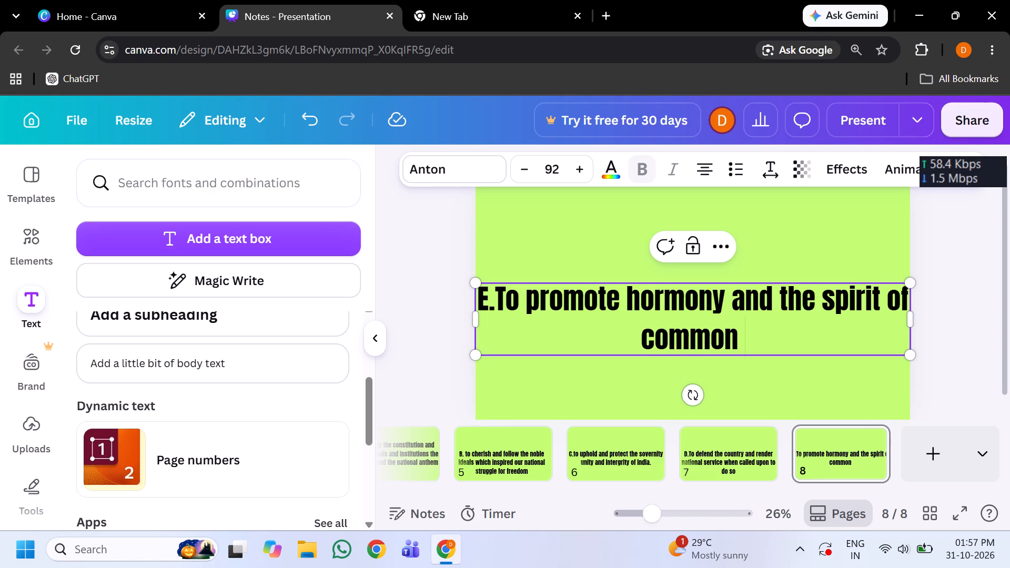
text(brother)
text(hood)
key(space)
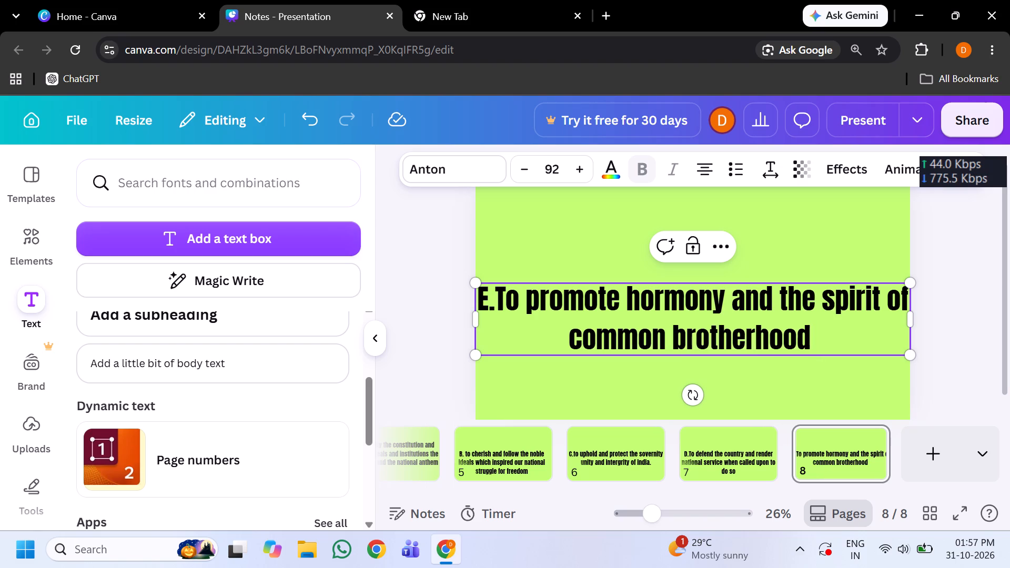
Continue page 8's sentence with the word "amongst", correcting the mistyped ending.
text(am)
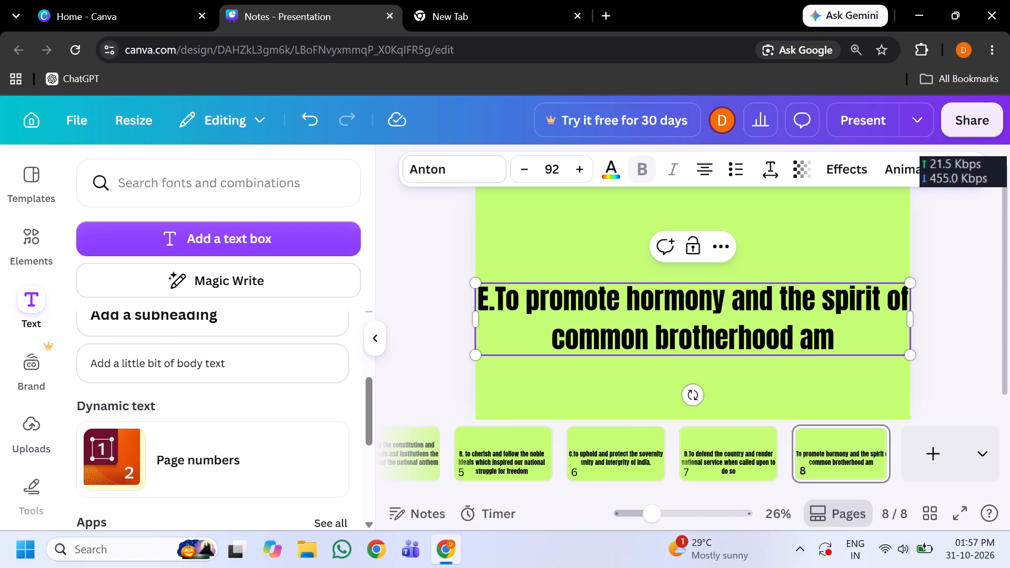
text(ongd)
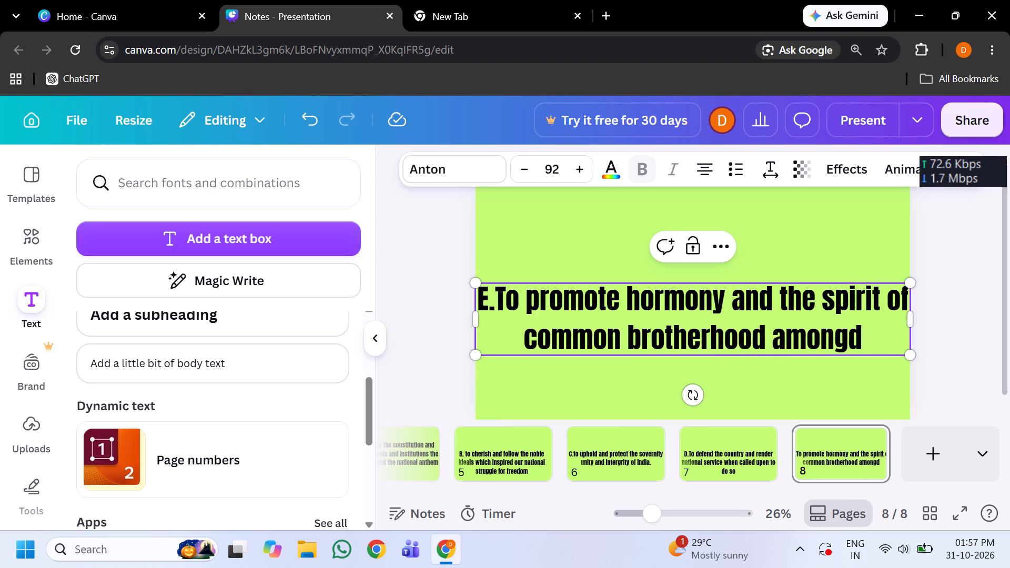
key(BackSpace)
text(s)
key(space)
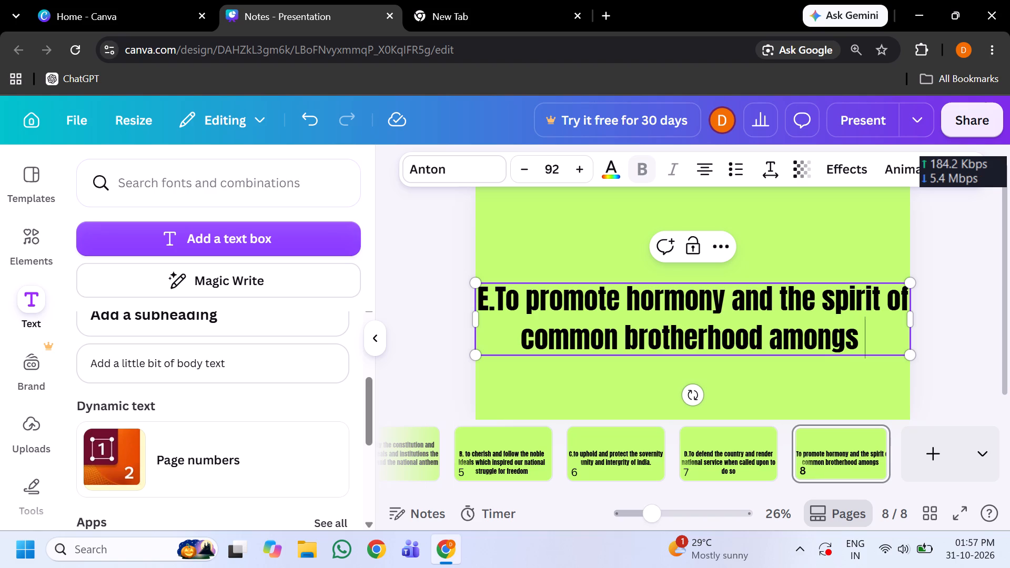
key(BackSpace)
text(t)
key(space)
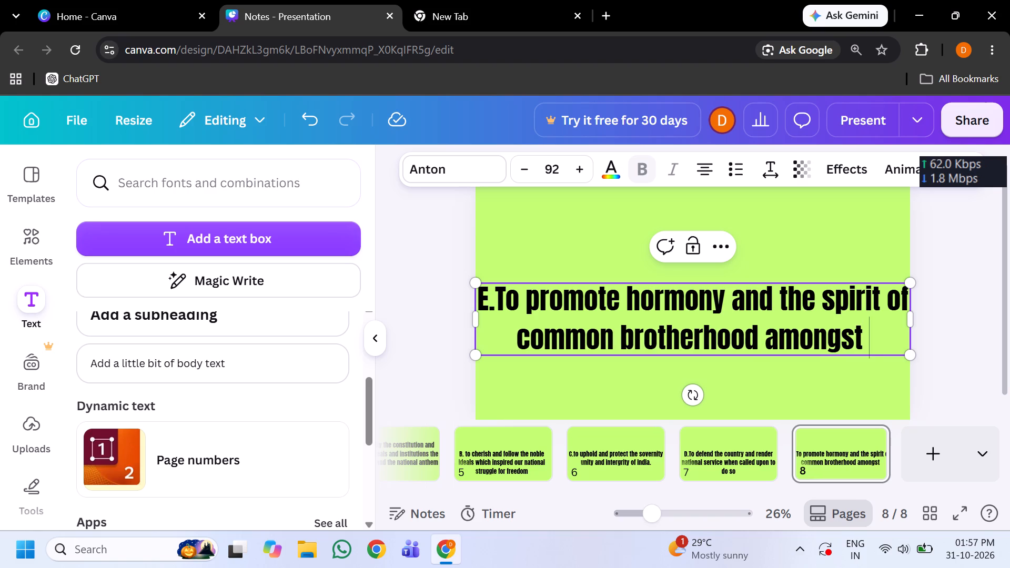
Extend page 8's sentence with "all the people of india", dropping the extra letter at the end.
text(all the)
key(space)
key(p)
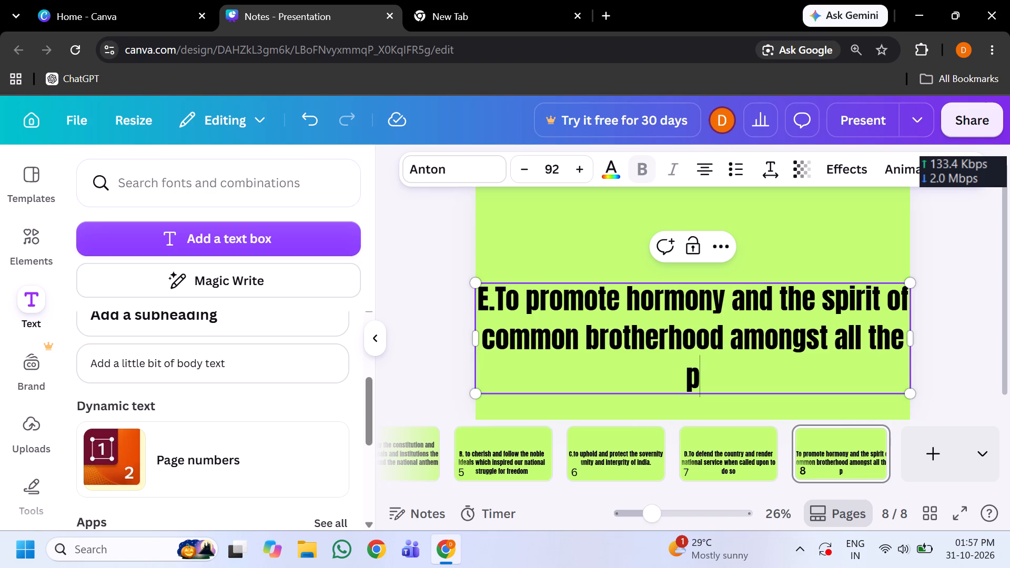
text(eople)
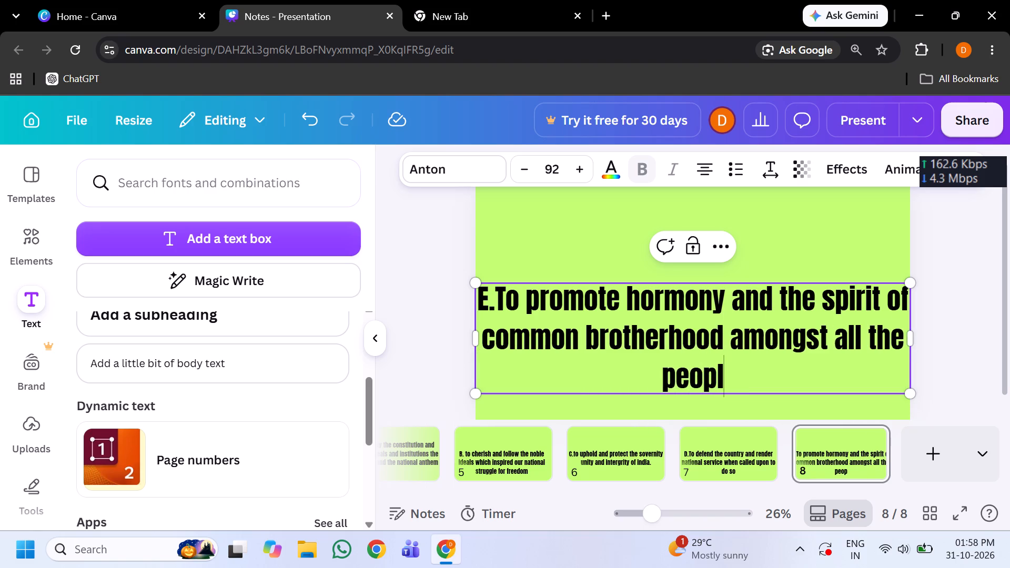
key(space)
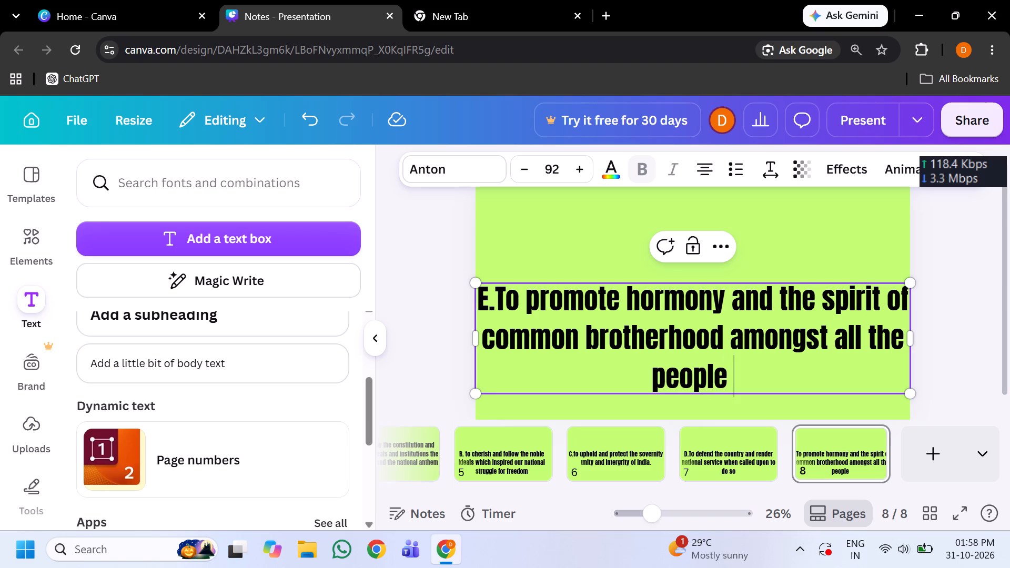
text(of)
key(space)
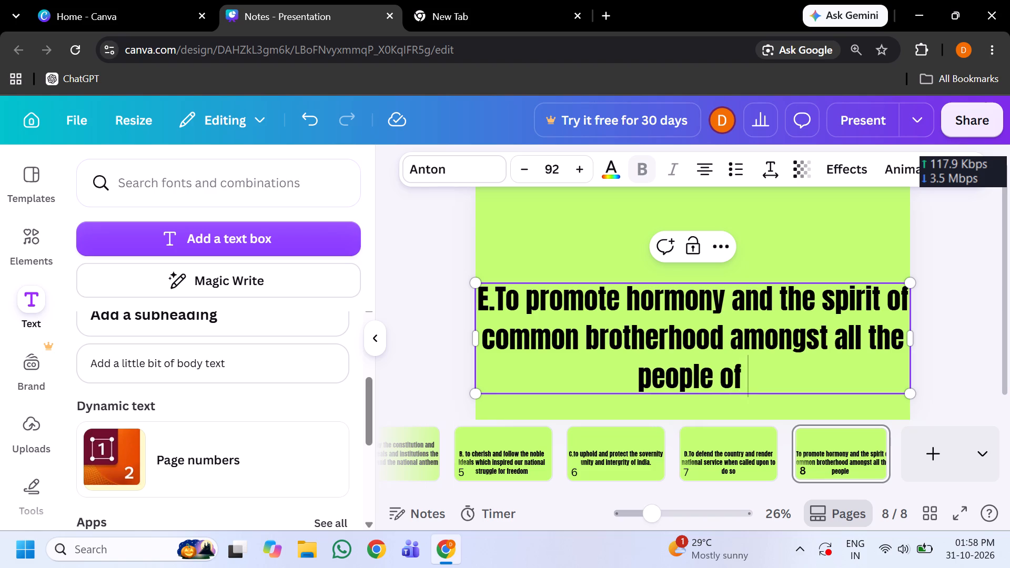
text(indi)
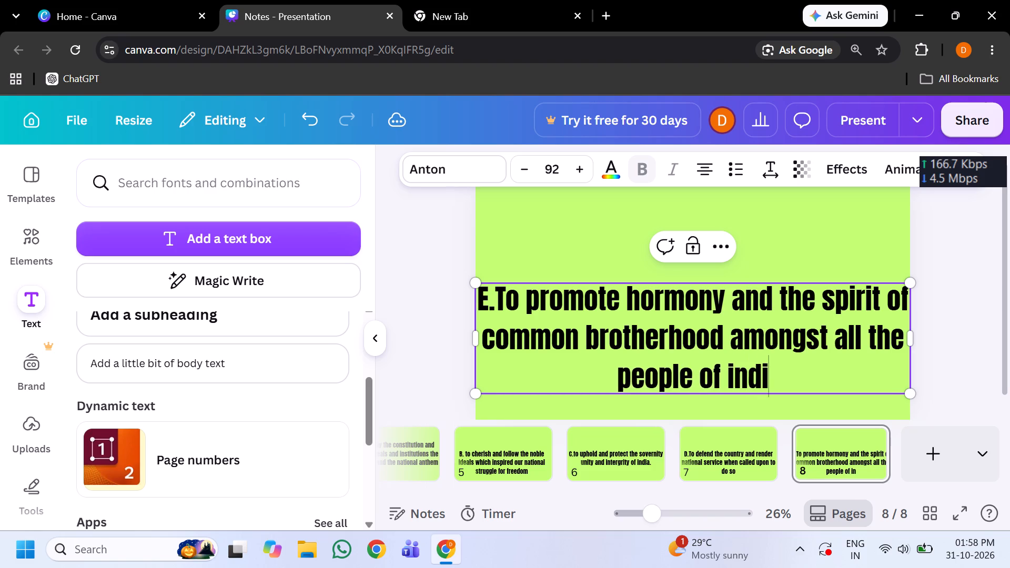
text(an)
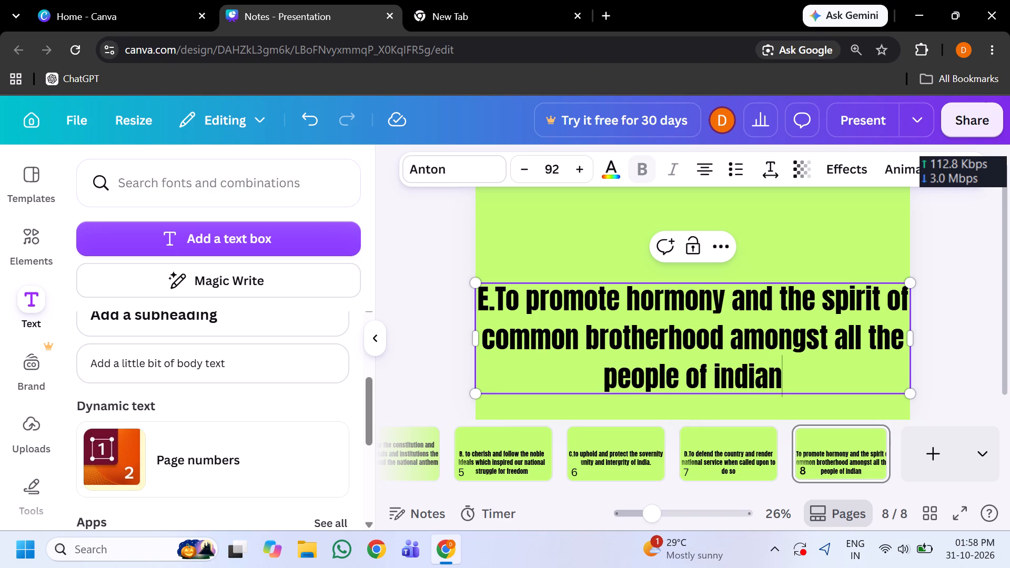
key(BackSpace)
key(space)
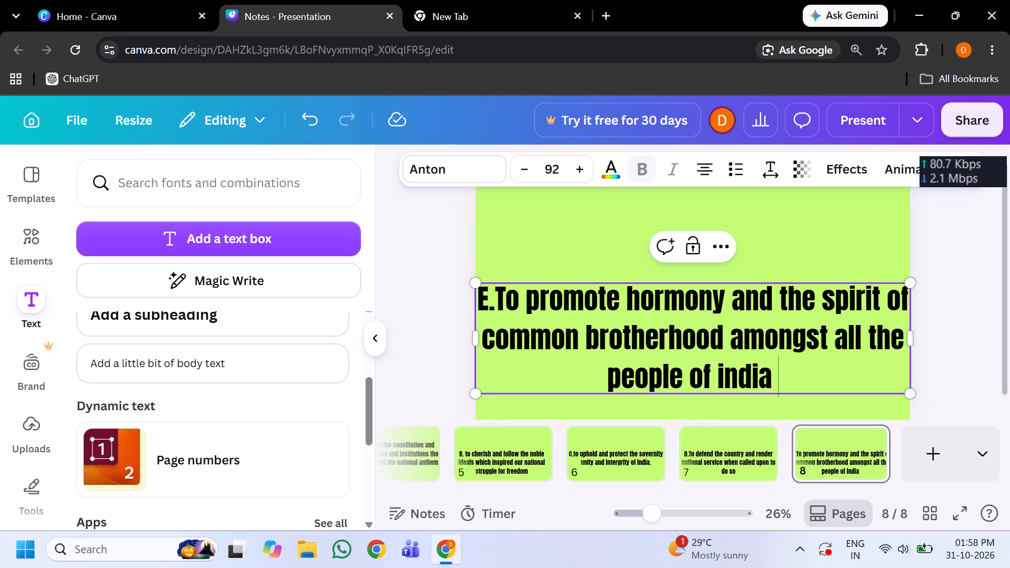
Add "transcending religious ," to the end of page 8's sentence.
text(transcending)
key(space)
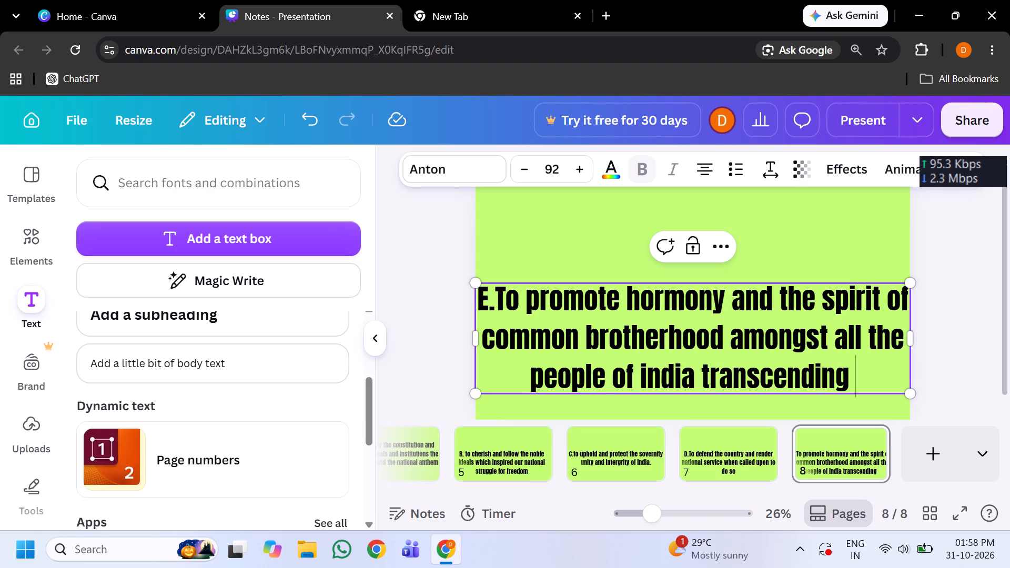
text(relig)
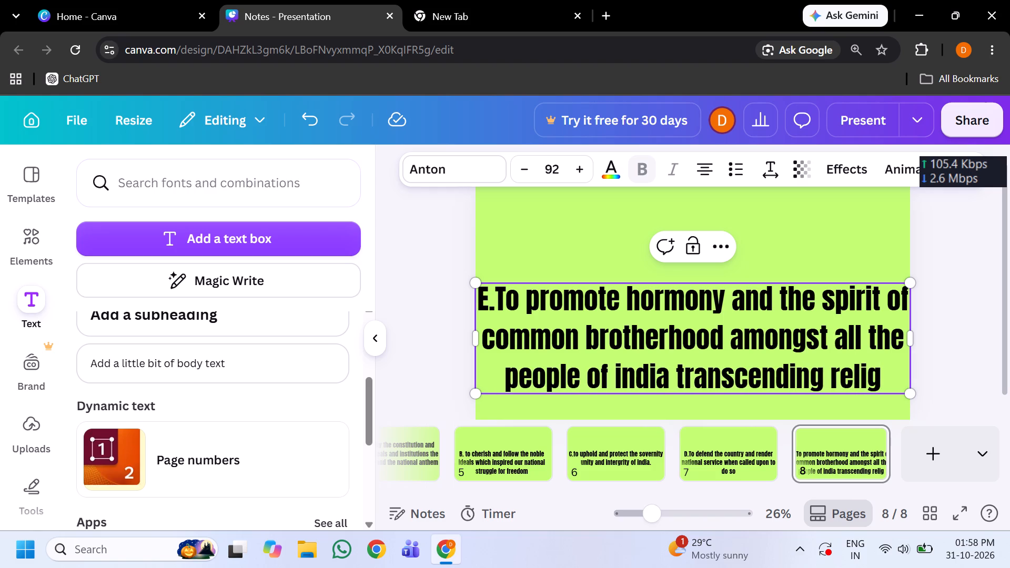
text(ious)
key(space)
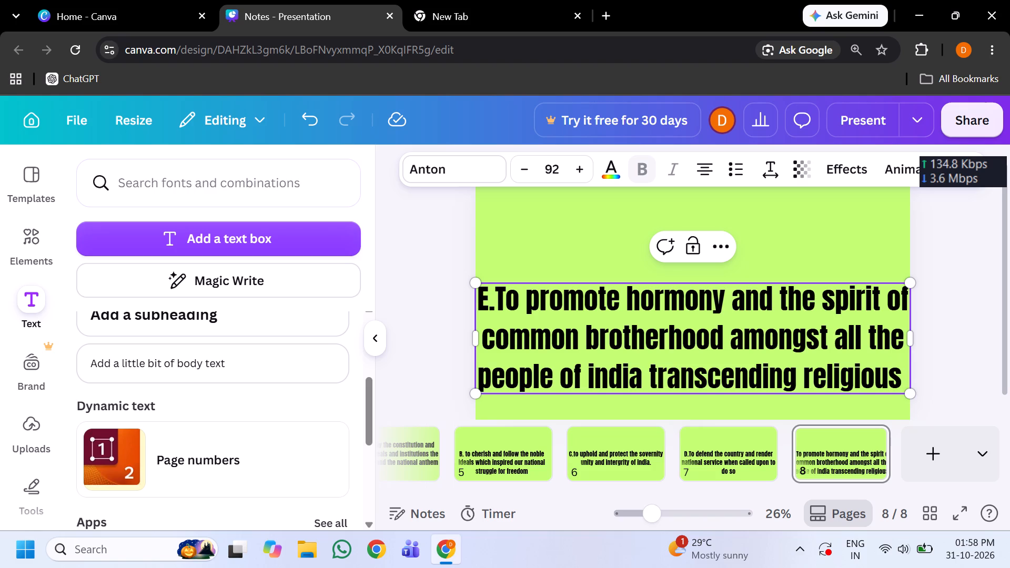
key(comma)
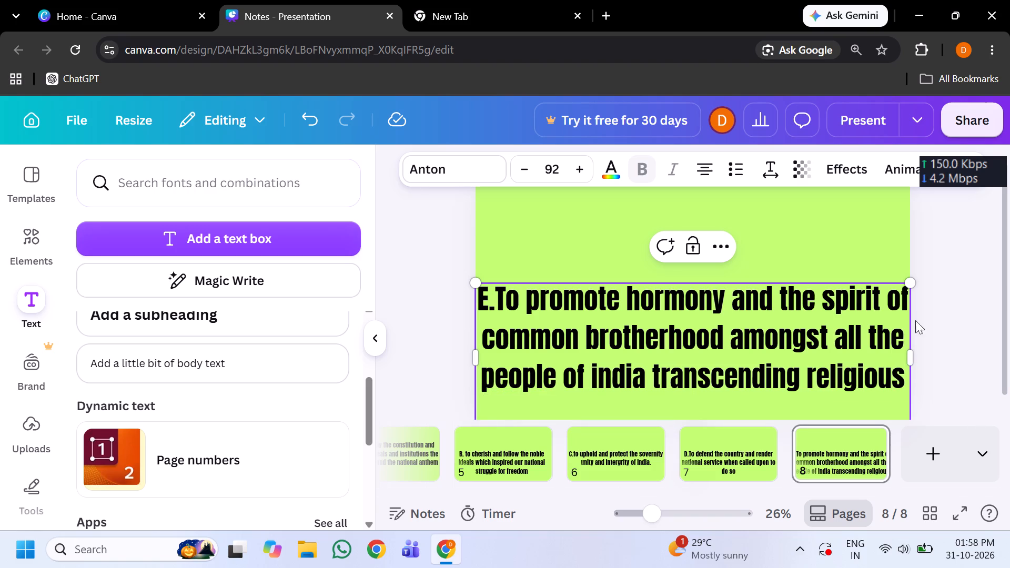
Scale page 8's text down to size 79, move it higher on the page, and resume editing at its end.
drag(764, 362, 726, 311)
click(812, 227)
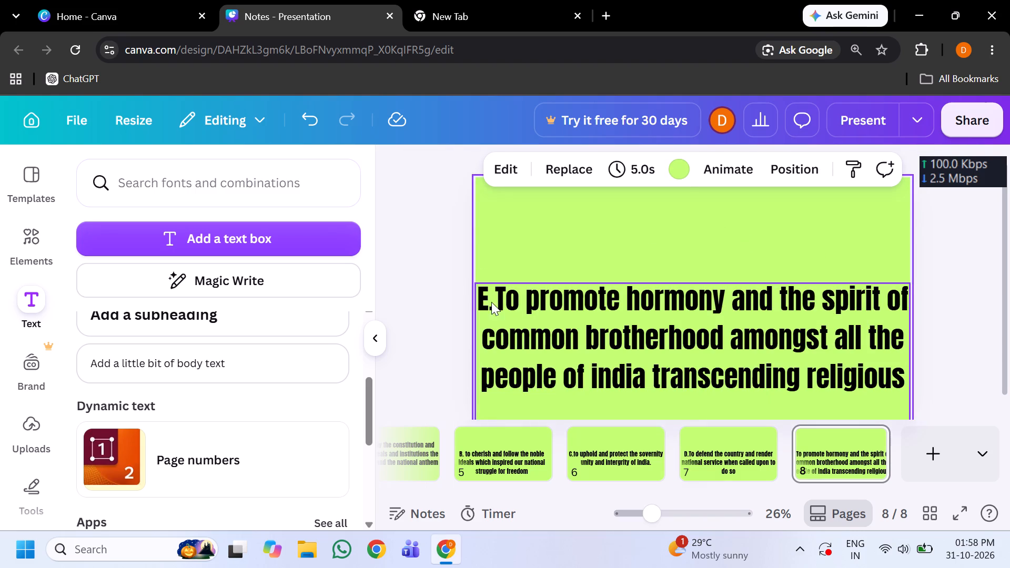
click(504, 310)
drag(476, 283, 532, 319)
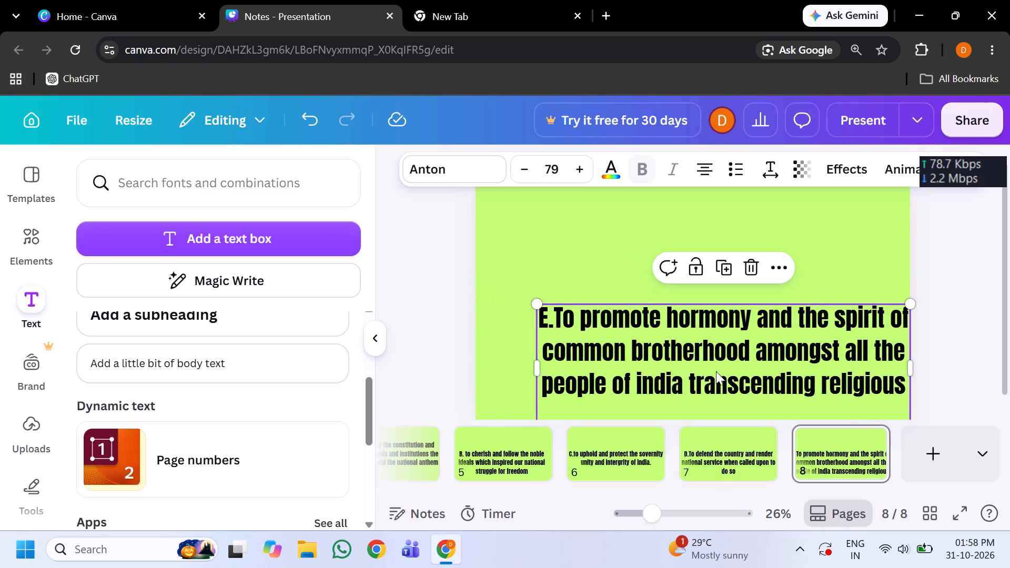
drag(747, 366, 711, 324)
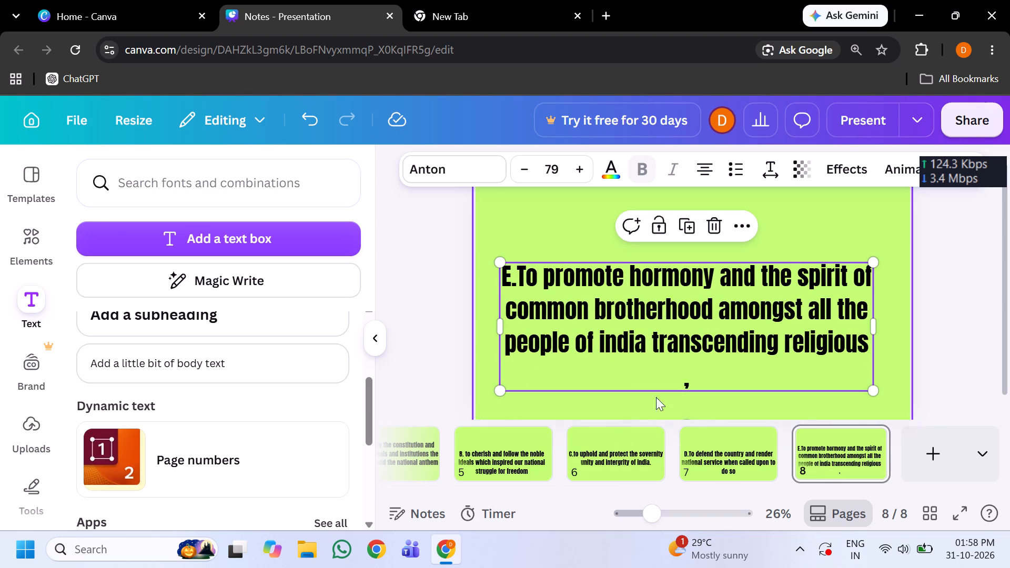
drag(722, 357, 718, 362)
click(704, 391)
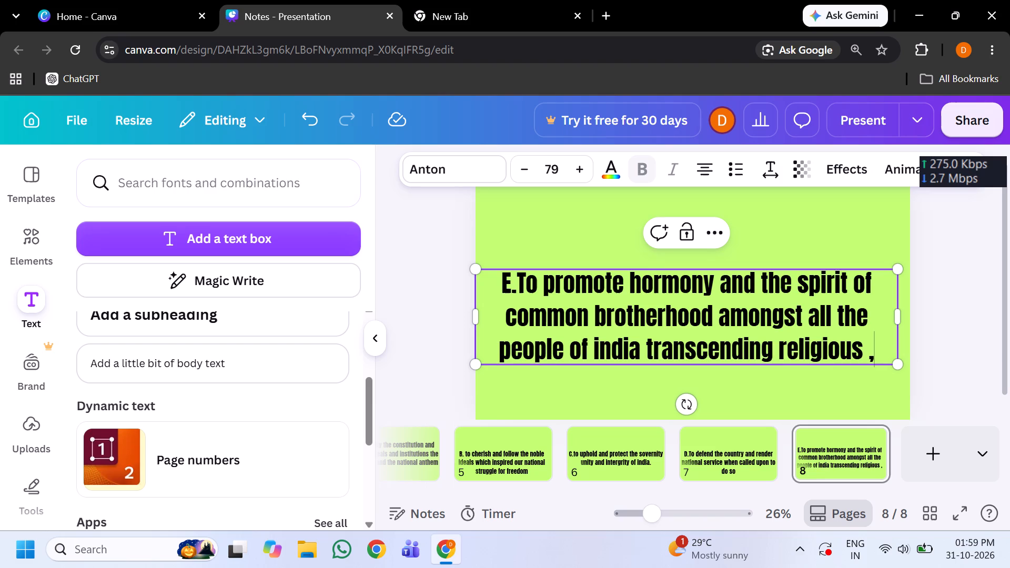
Continue page 8's sentence after the comma with "lingustic and", fixing the missing space between the words.
text(lingu)
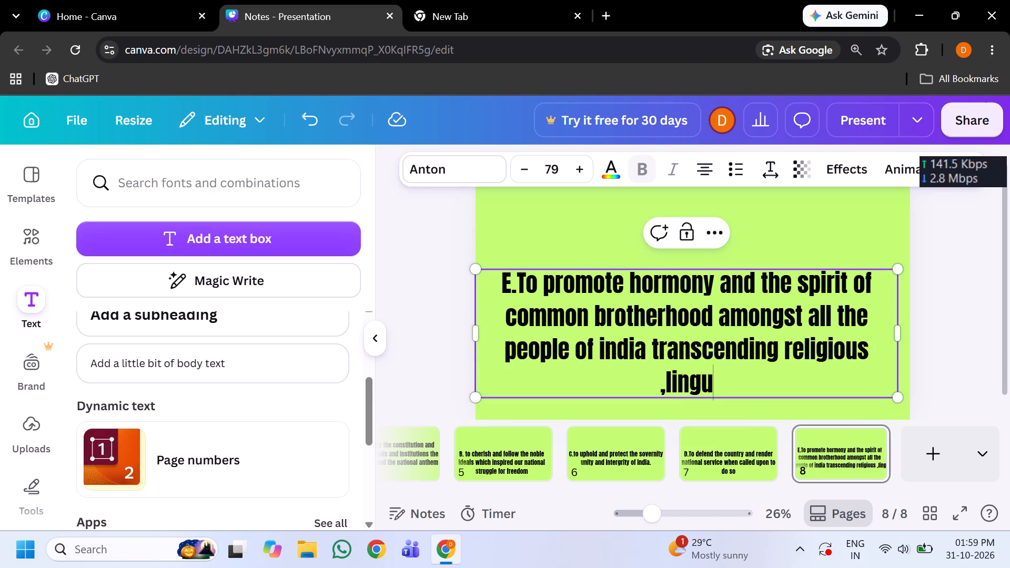
text(stic)
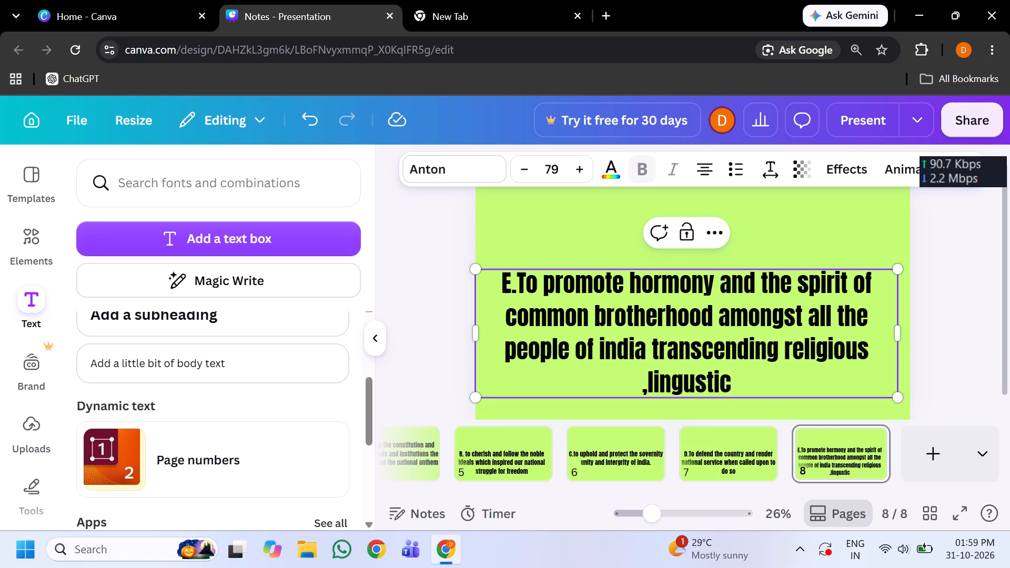
text(and)
key(space)
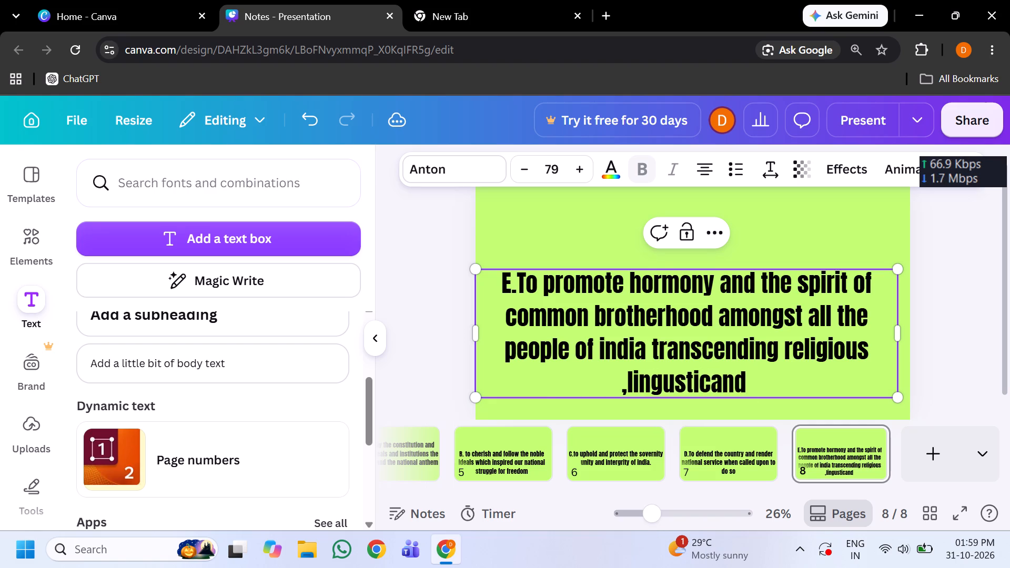
key(BackSpace)
key(BackSpace)
key(BackSpace)
key(BackSpace)
key(BackSpace)
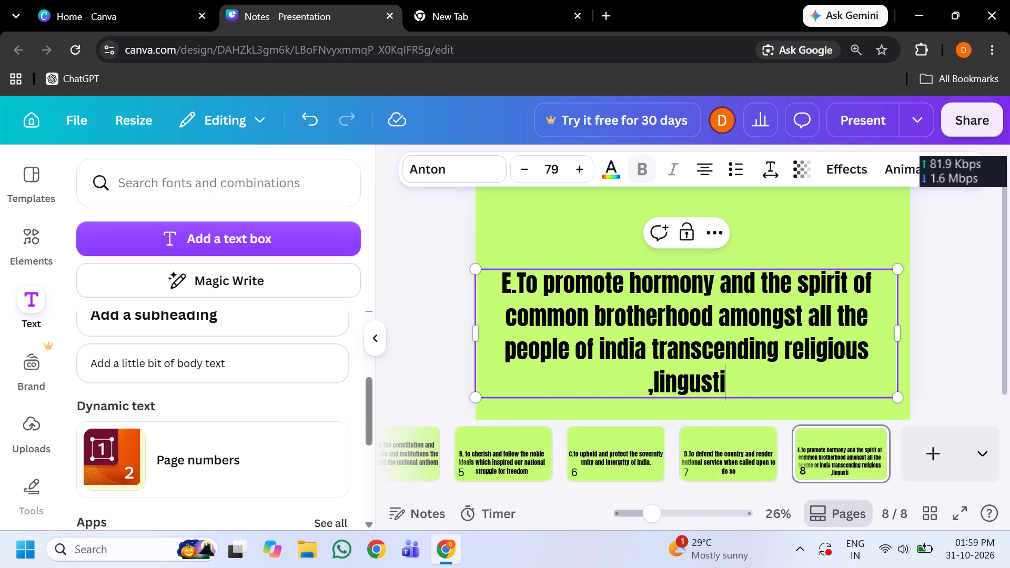
text(c and)
key(space)
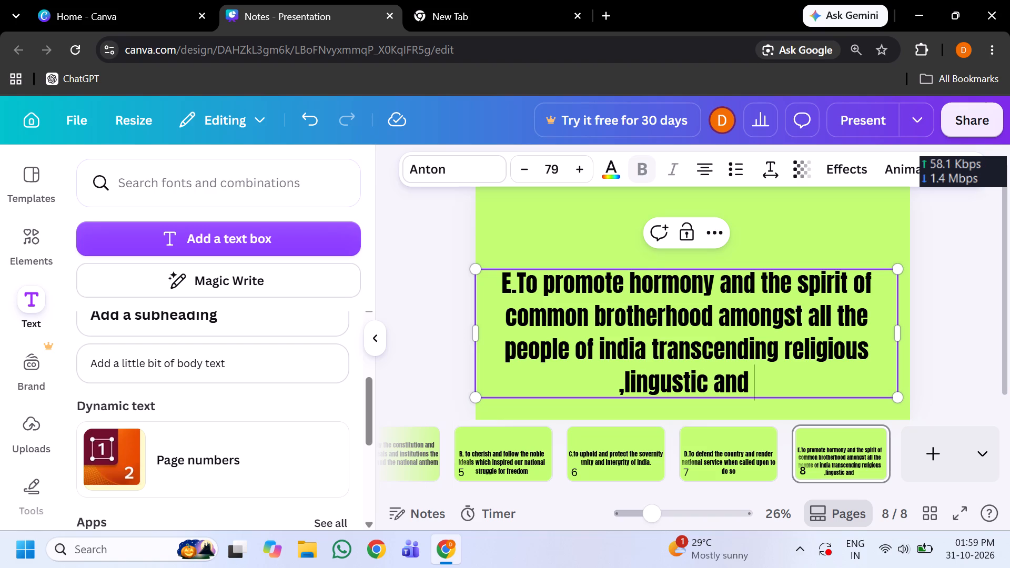
Finish page 8's sentence with "regional or sectional diversities", removing stray letters along the way.
text(regional)
key(space)
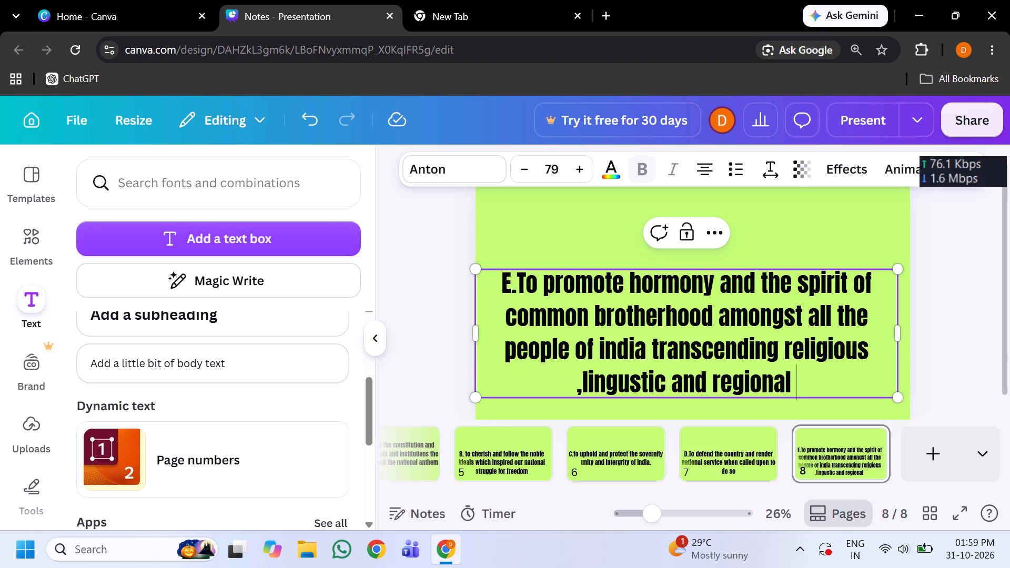
text(or)
key(space)
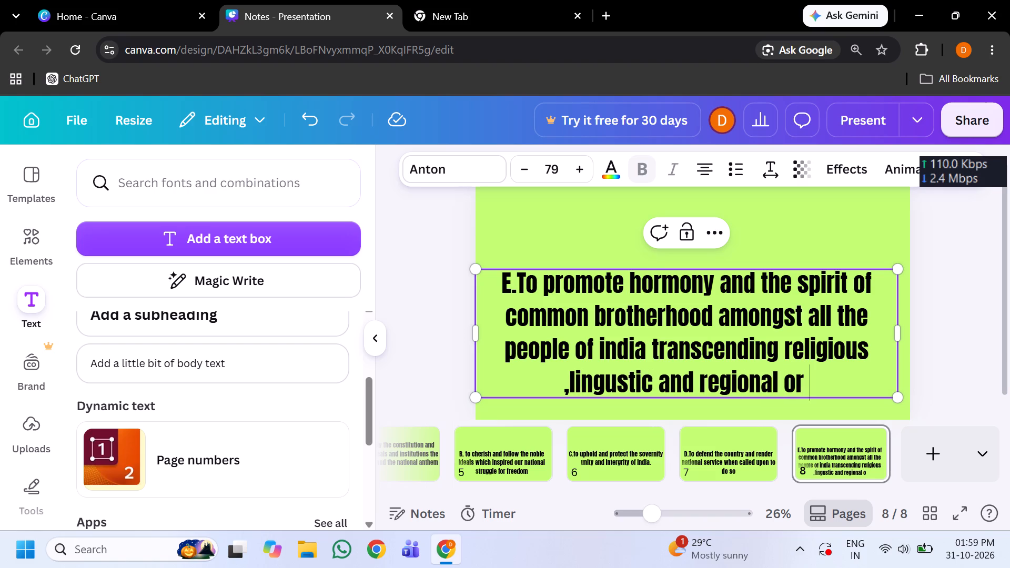
key(e)
key(BackSpace)
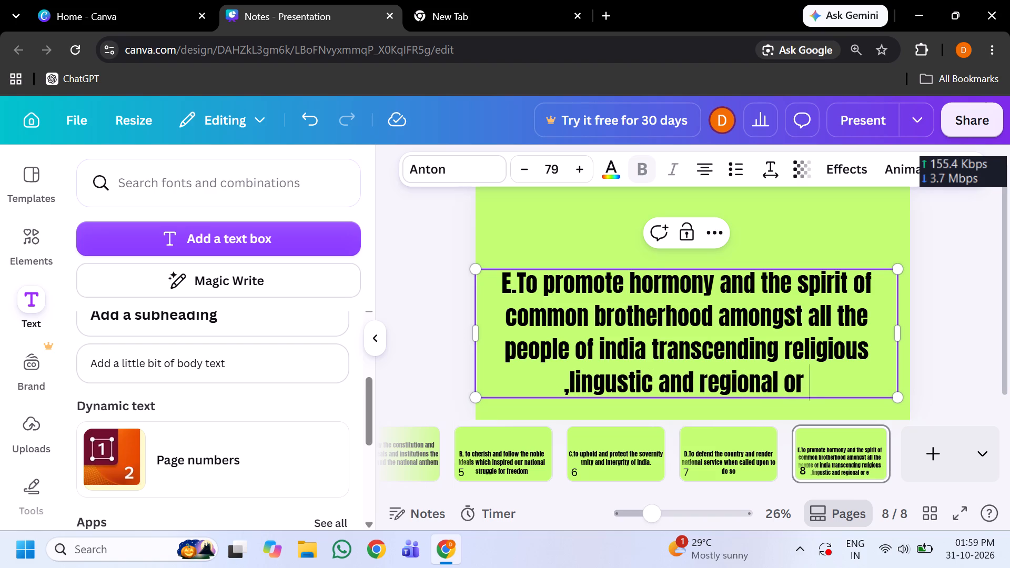
key(s)
text(ectionalm)
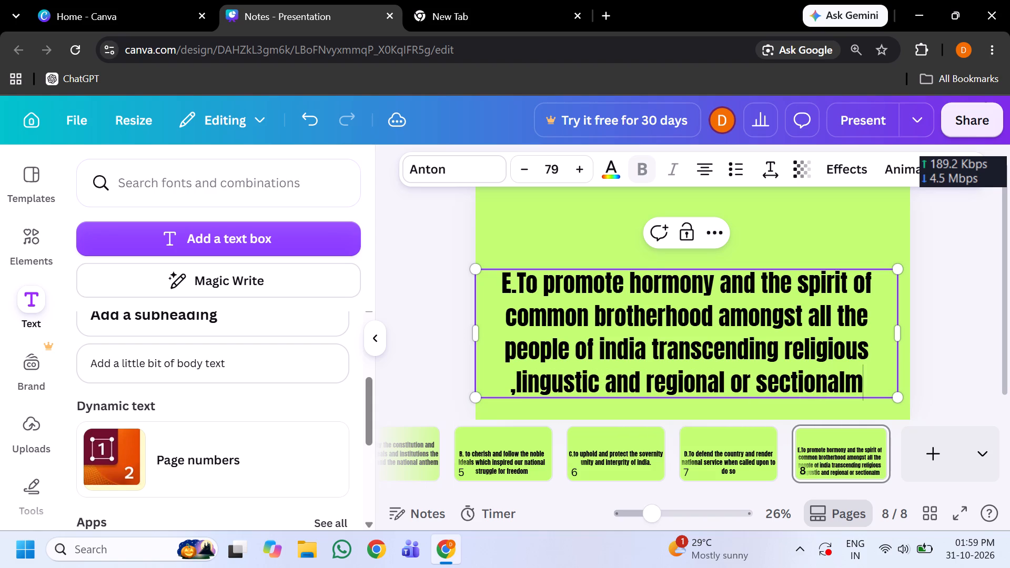
key(BackSpace)
key(space)
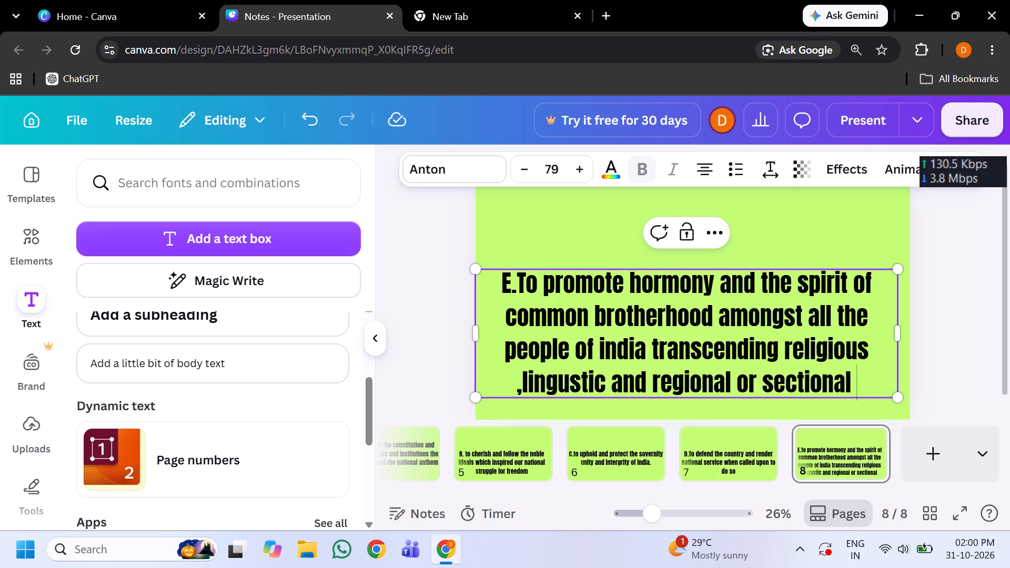
text(diver)
text(sities)
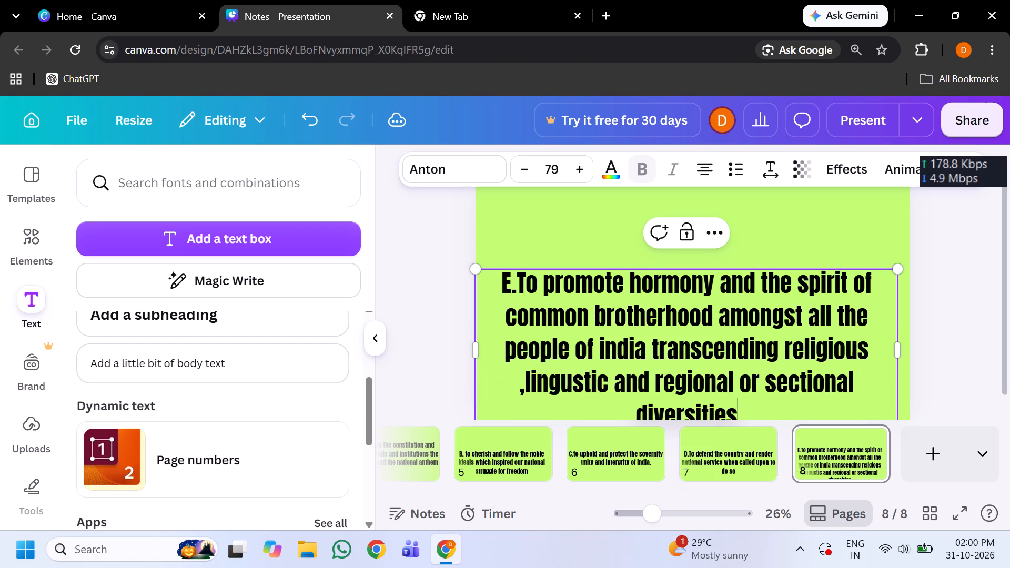
click(855, 379)
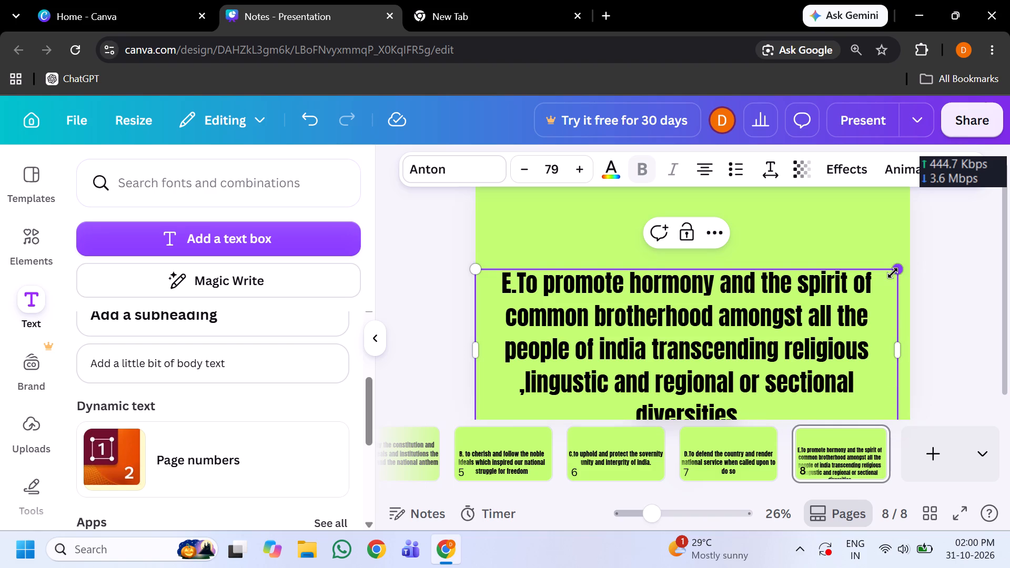
drag(895, 272, 870, 293)
drag(666, 355, 708, 309)
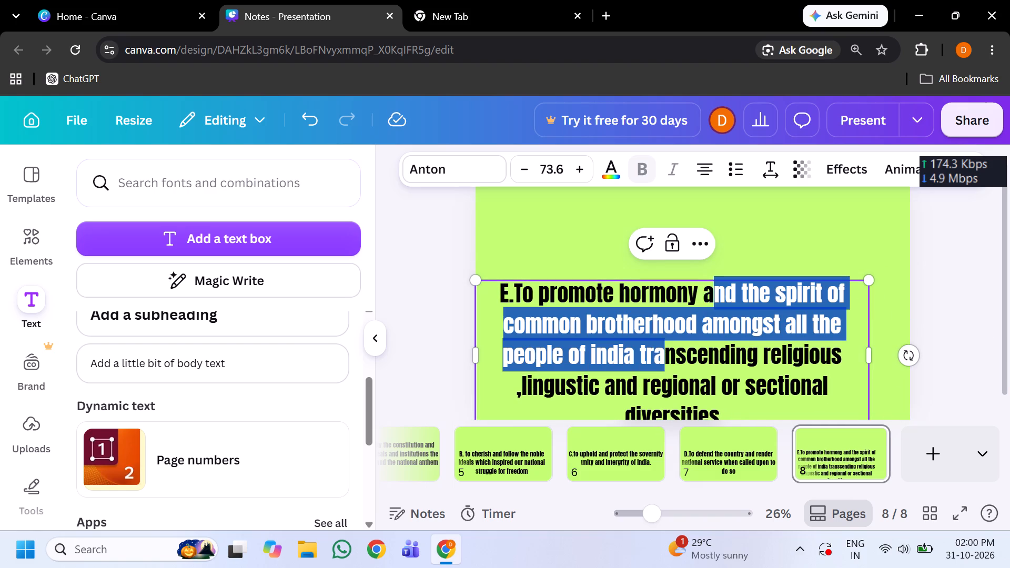
drag(708, 309, 705, 311)
drag(819, 389, 826, 390)
click(853, 399)
drag(855, 404, 871, 387)
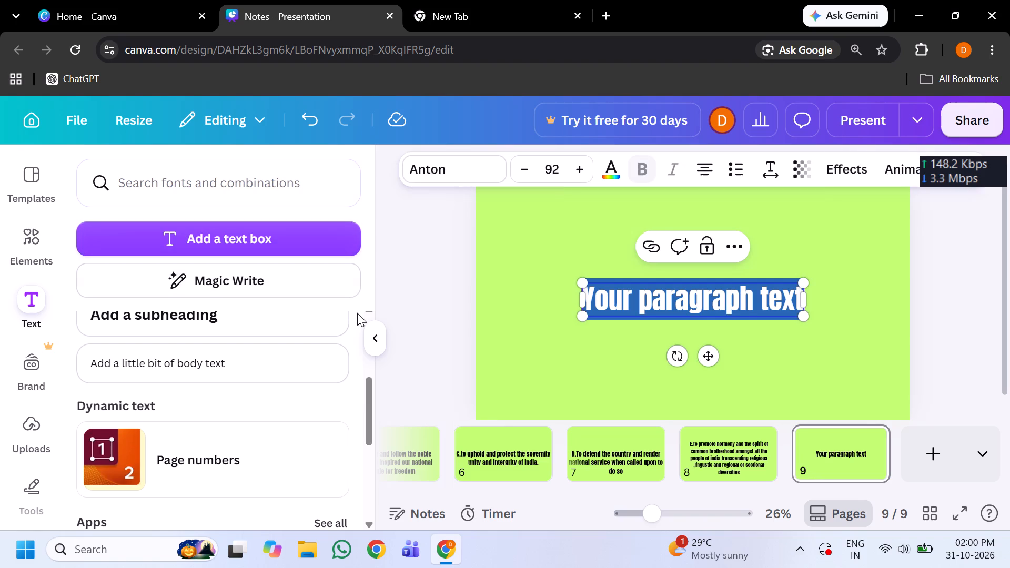
key(shift+f)
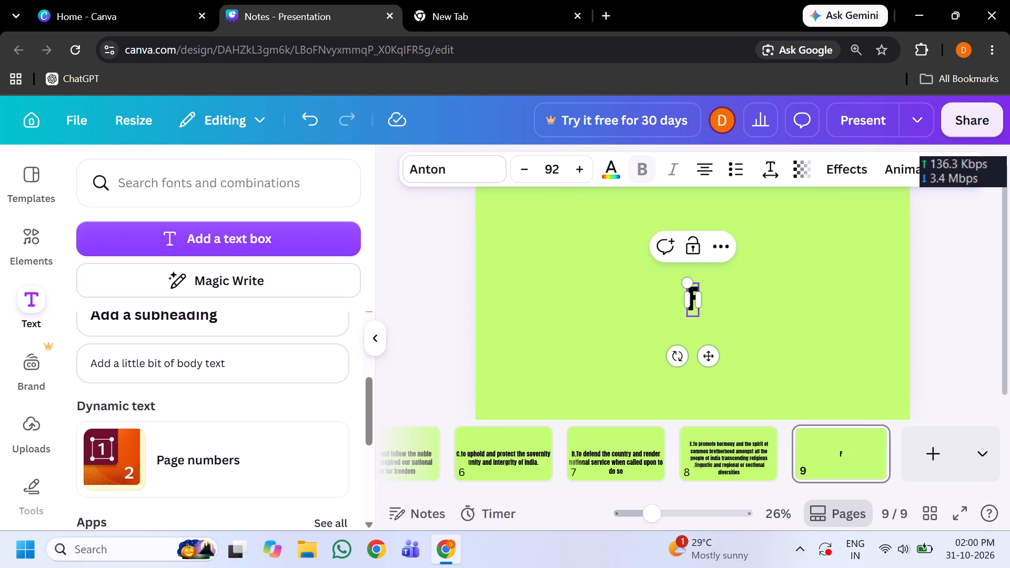
key(period)
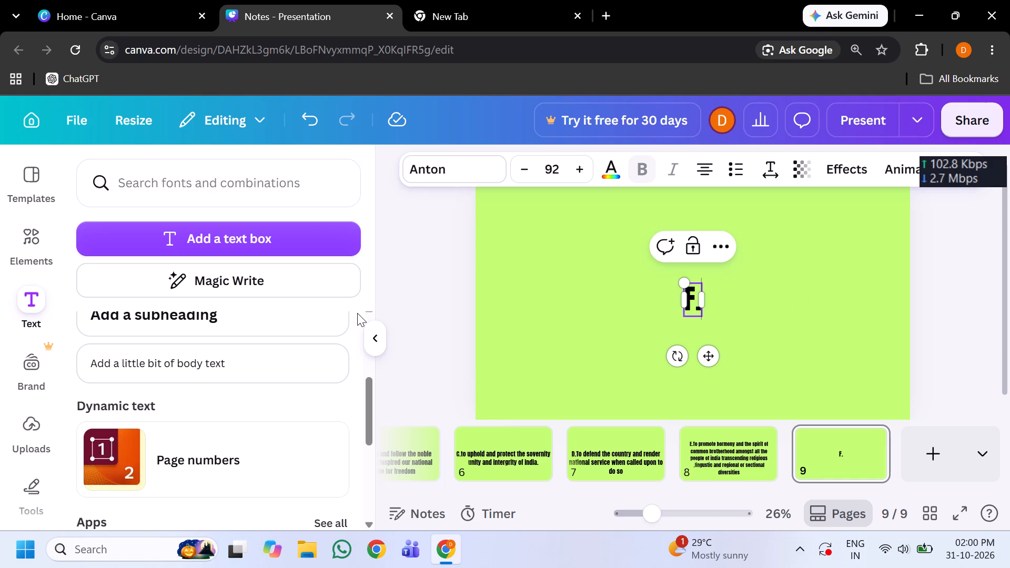
text(to)
key(space)
text(value)
key(space)
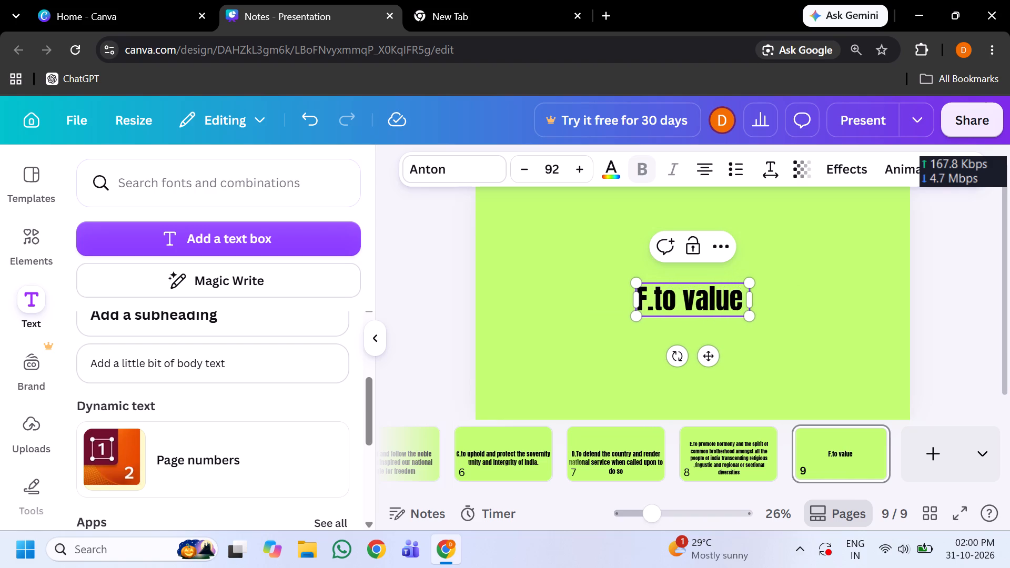
text(and)
key(space)
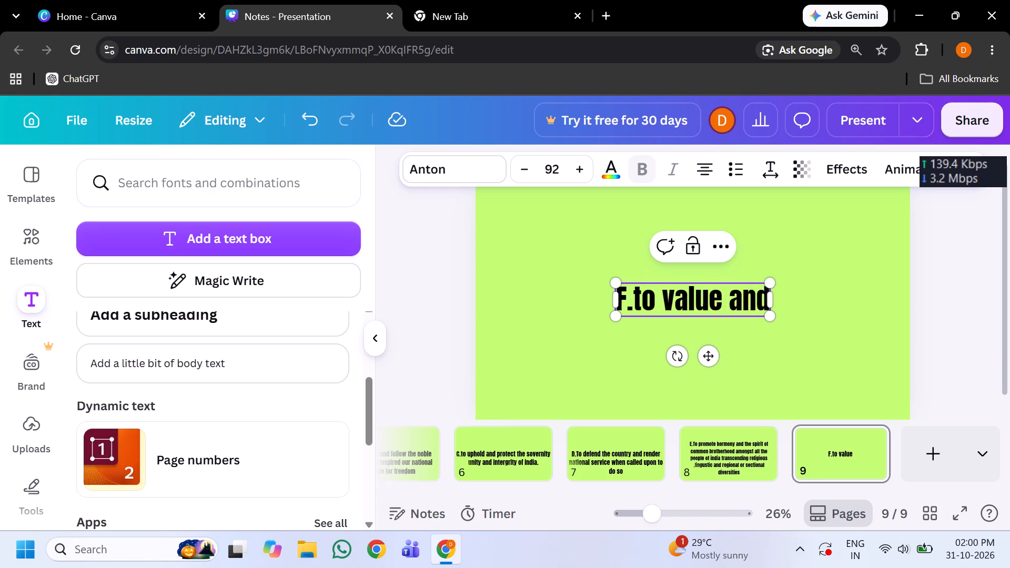
text(pre)
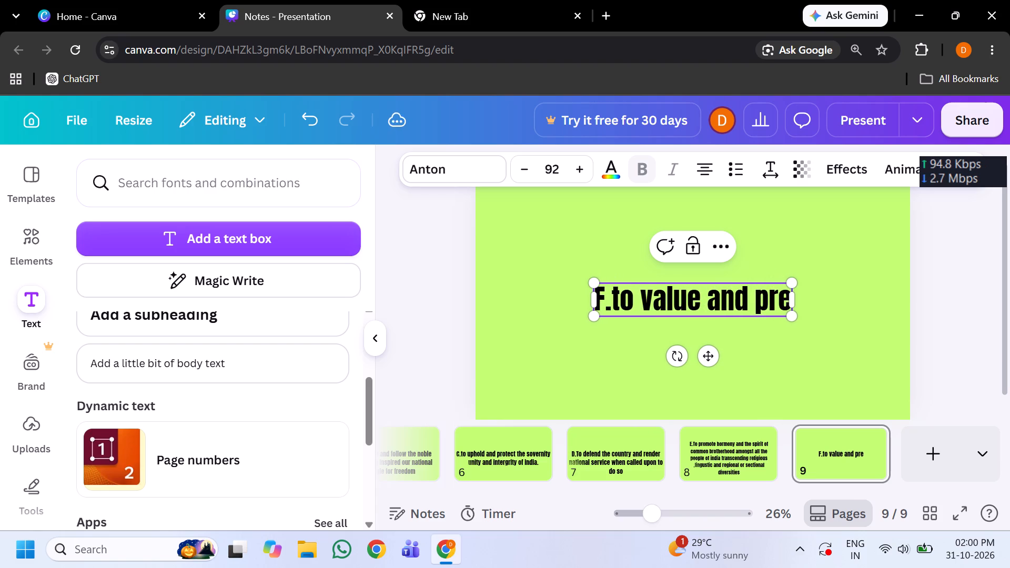
text(serve)
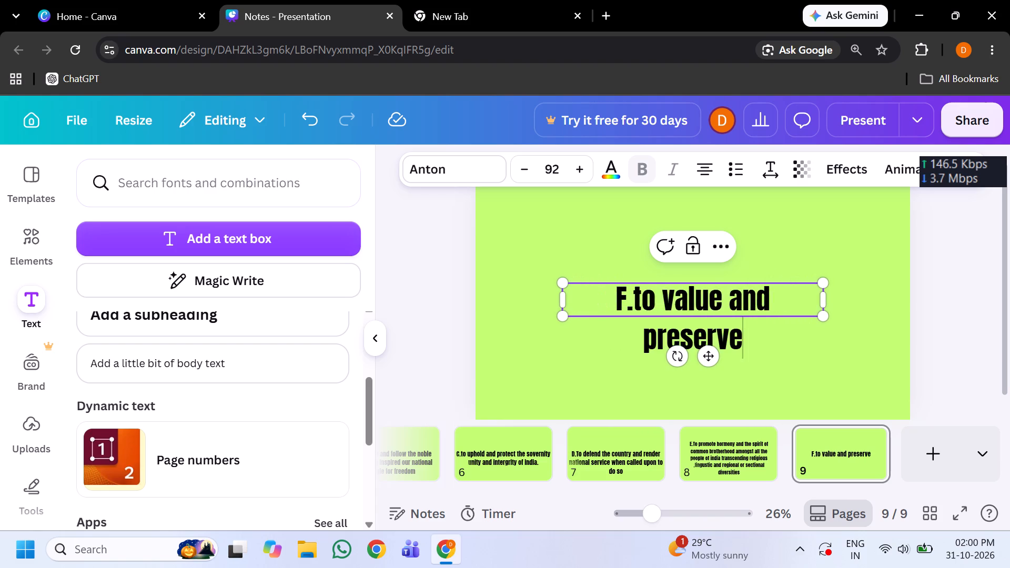
key(space)
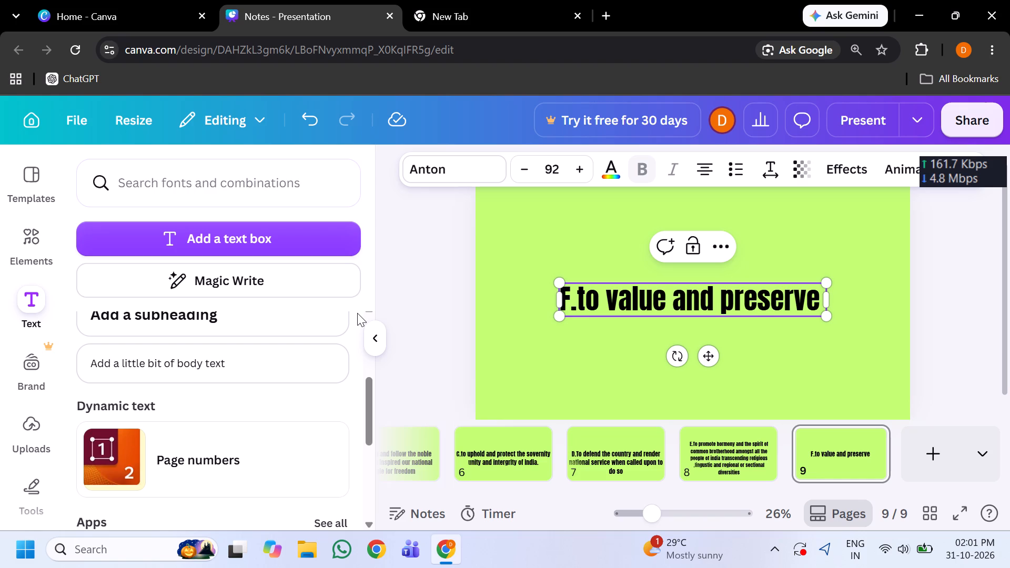
Continue page 9's sentence with "the rich heritage".
text(the)
key(space)
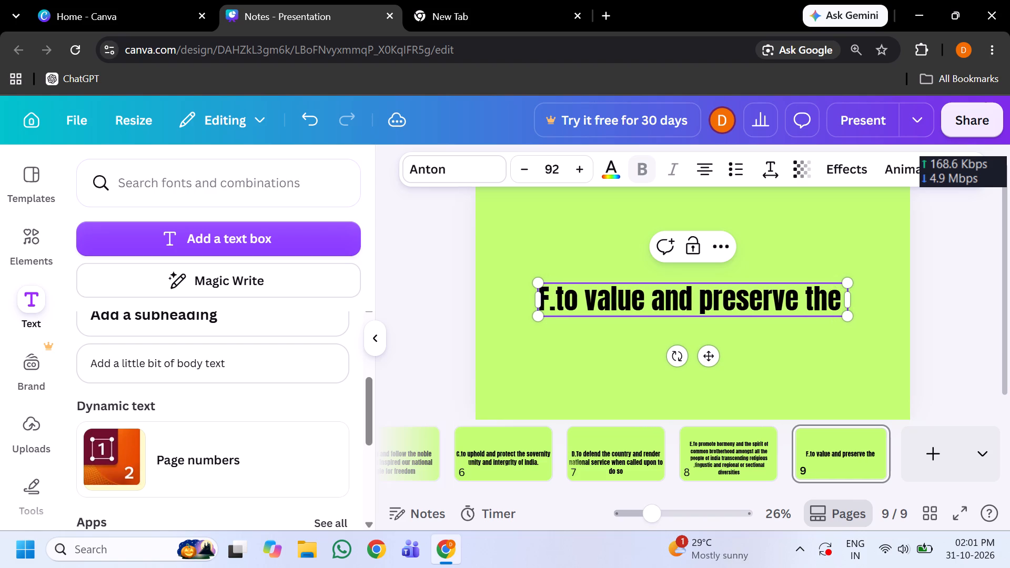
text(rich)
key(space)
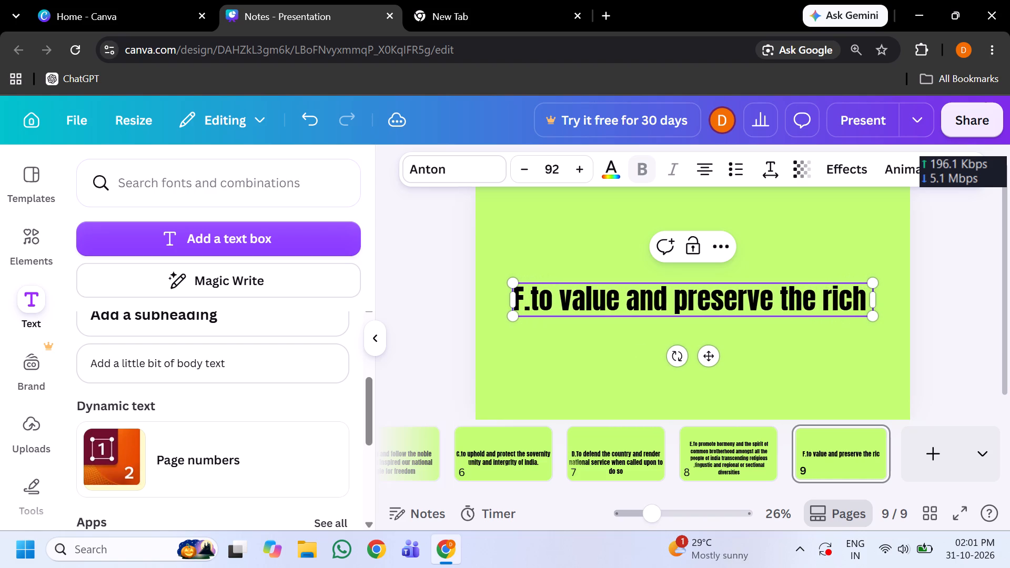
text(heritage)
key(space)
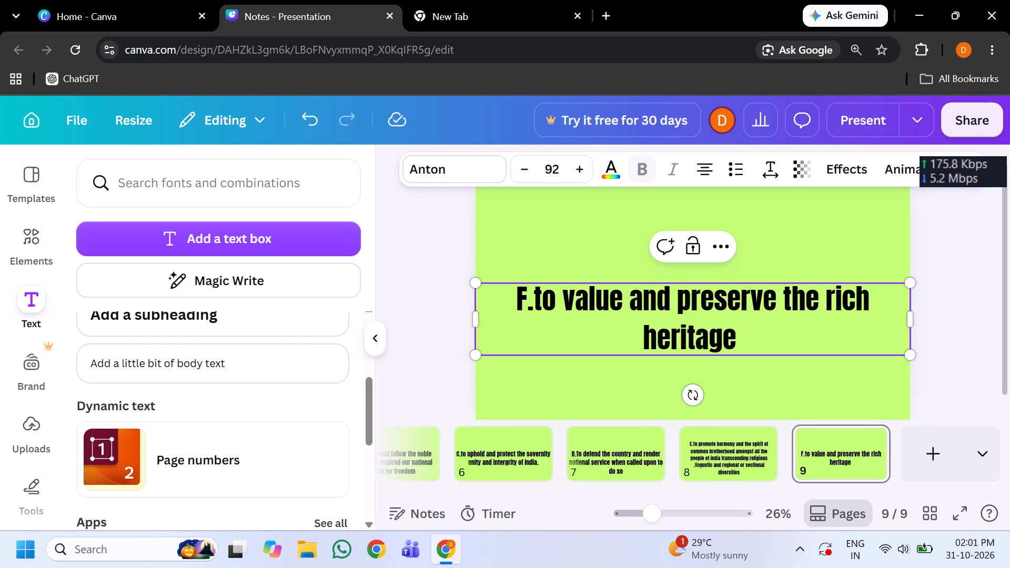
Finish page 9's sentence with "of our composite culture", correcting the misspelled "our" along the way.
text(of)
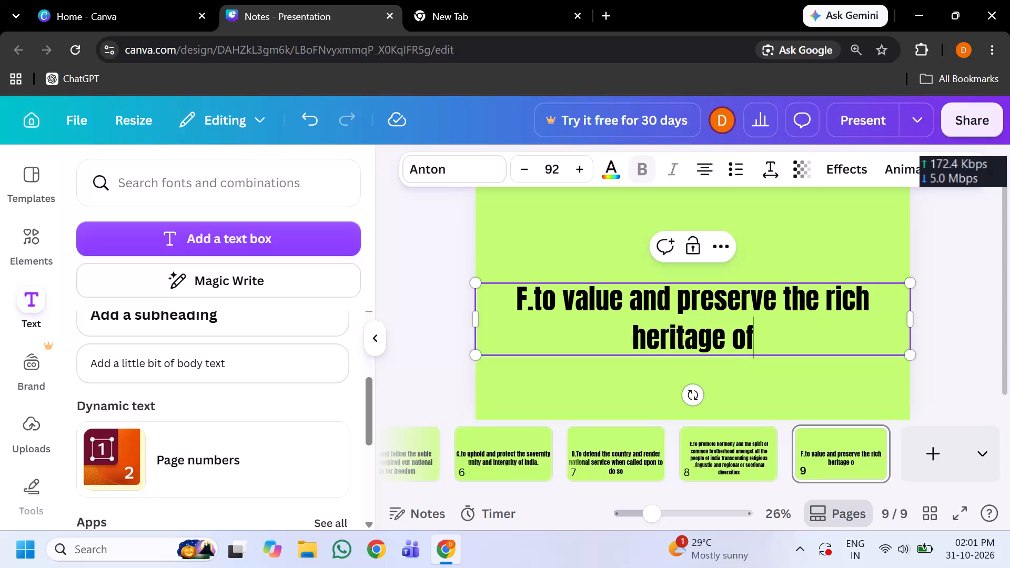
key(space)
text(oue)
key(space)
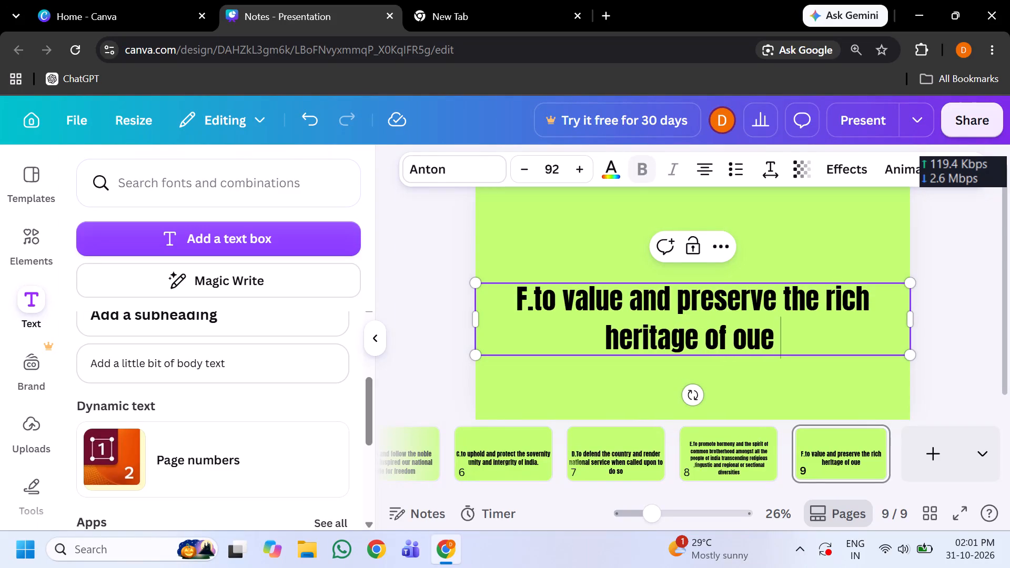
key(BackSpace)
key(BackSpace)
text(r)
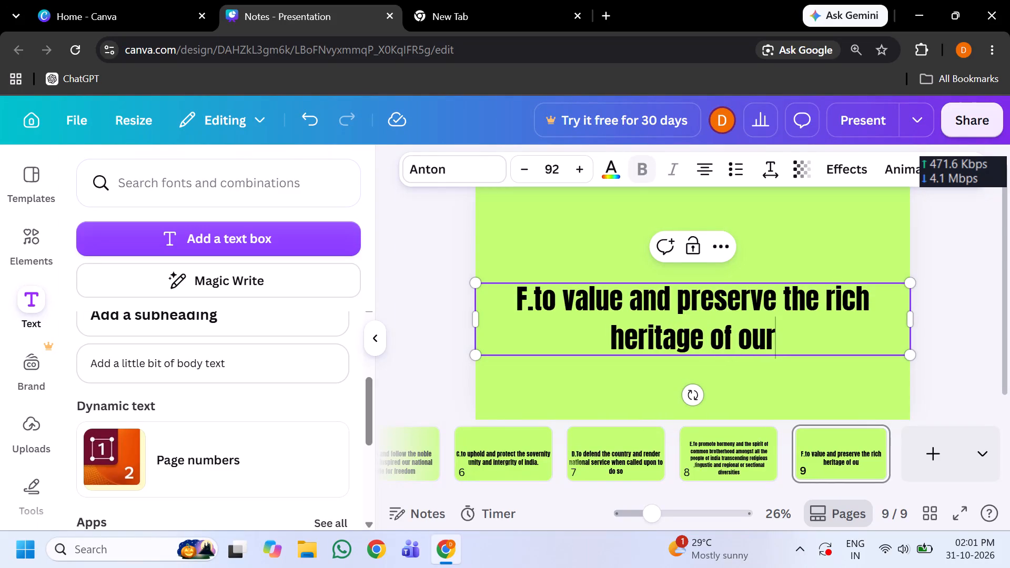
key(space)
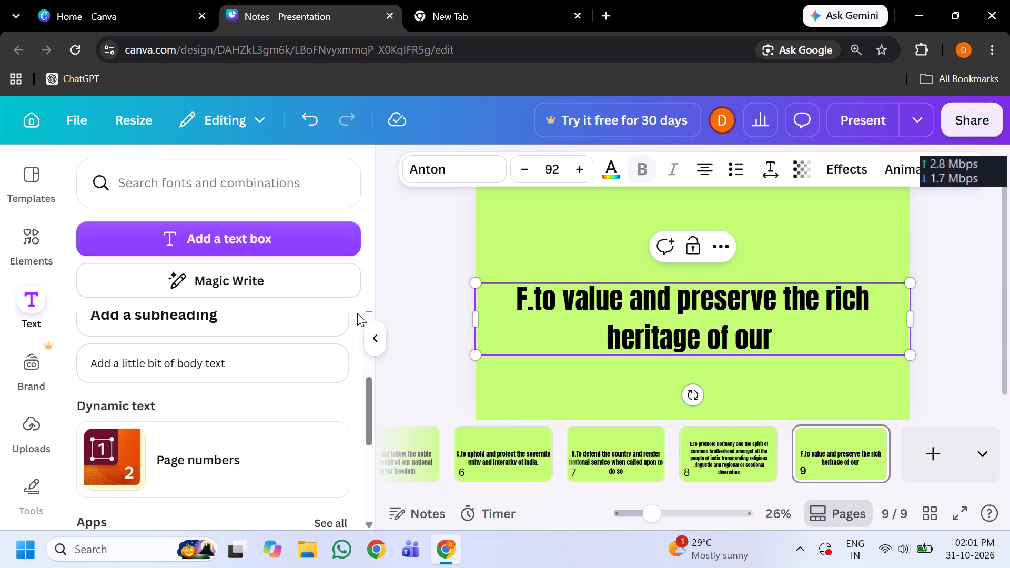
text(composite)
key(space)
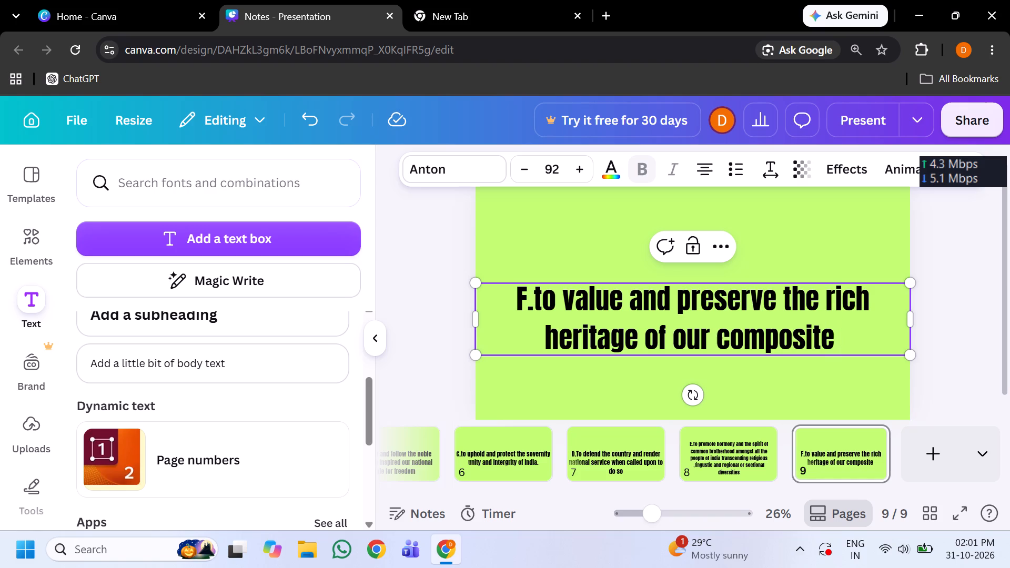
text(cul)
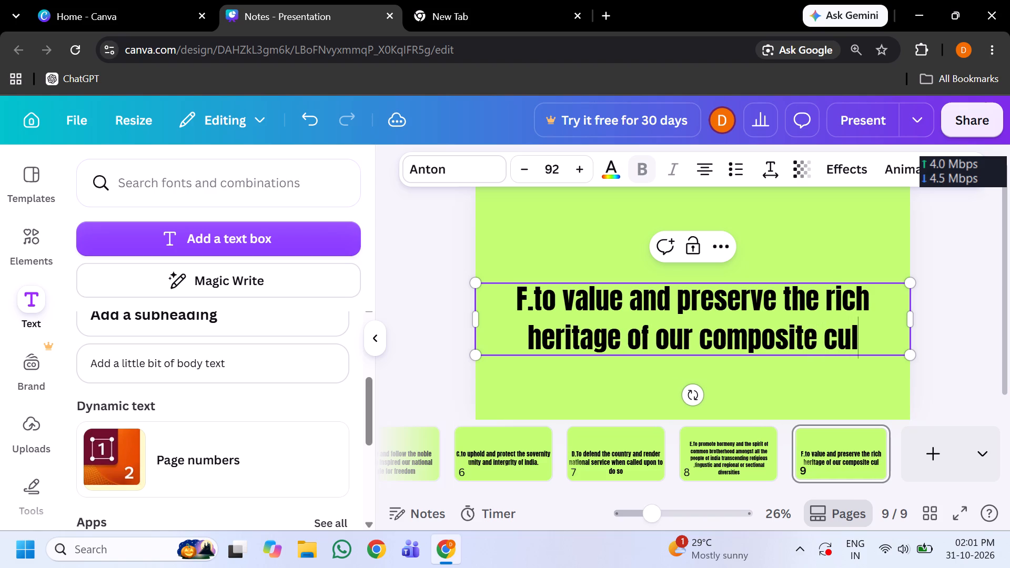
text(ture)
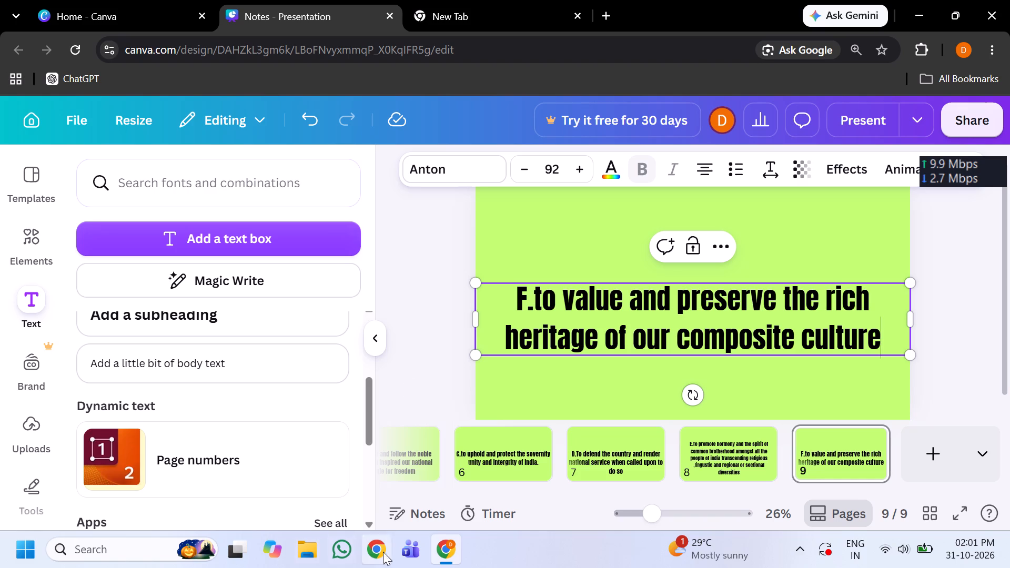
Add a blank page 10 after page 9.
click(930, 459)
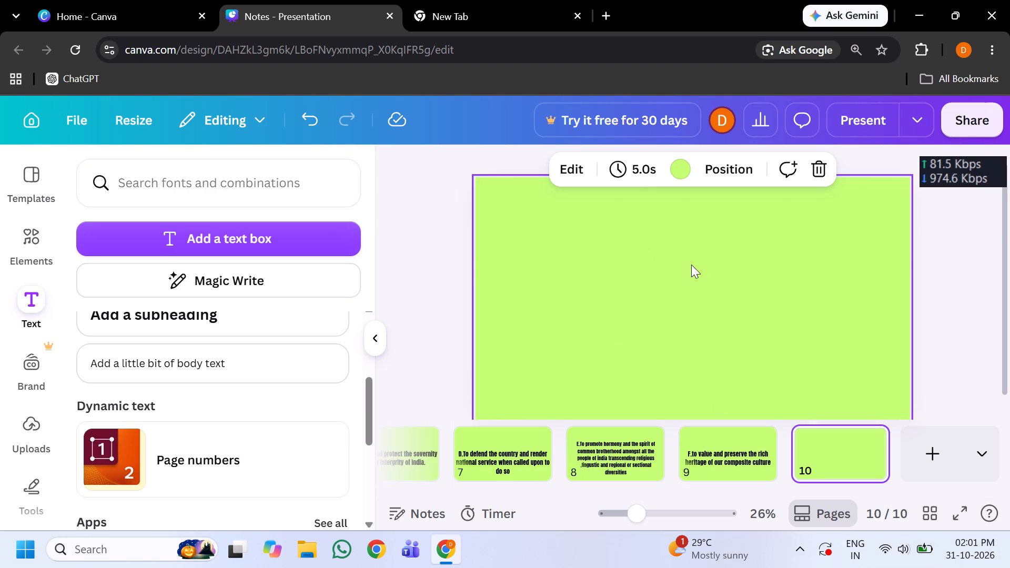
Add a text box on page 10 and start it with the capital duty label "G.", replacing the wrongly entered letters.
click(204, 241)
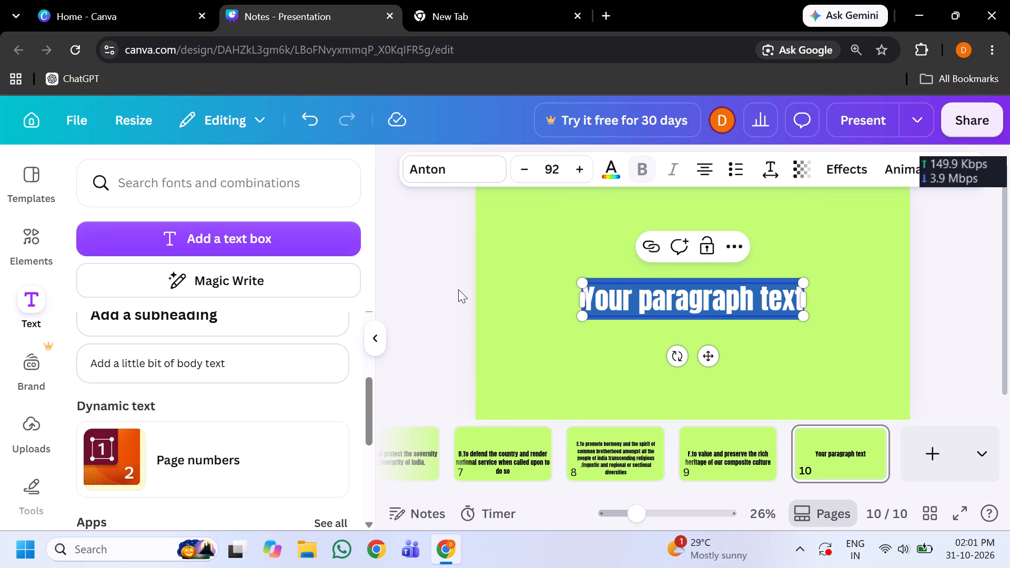
key(g)
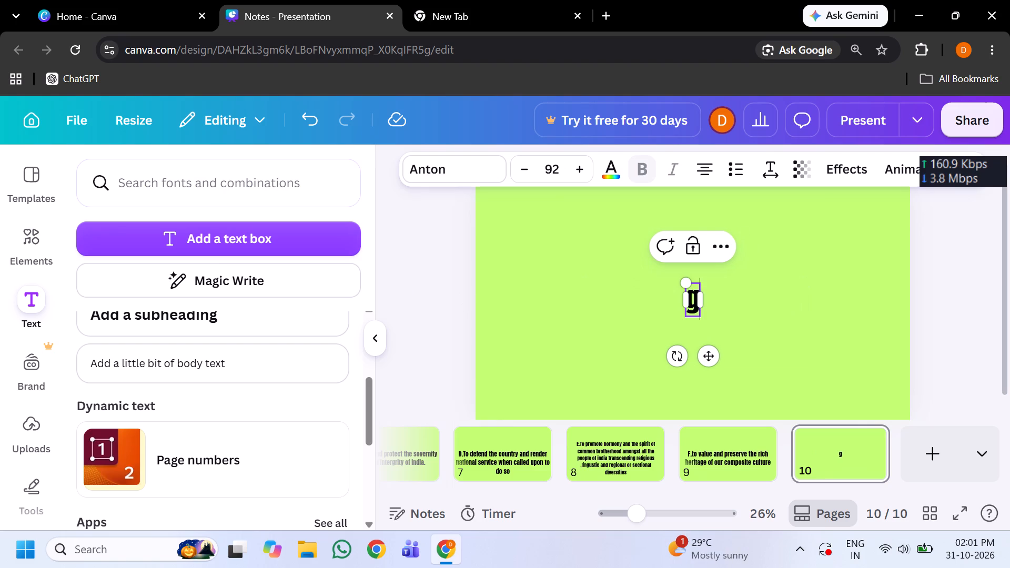
key(period)
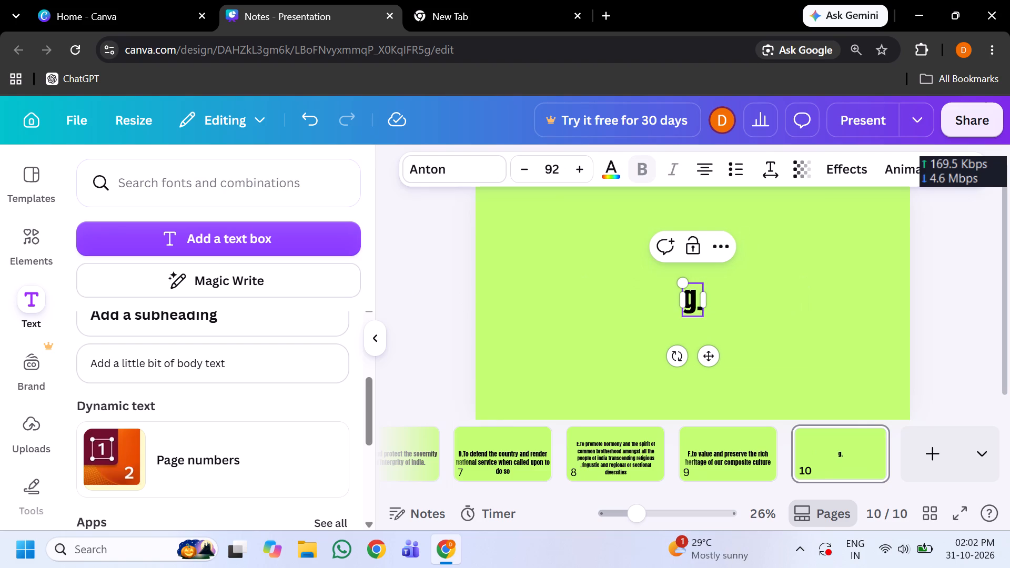
key(BackSpace)
key(BackSpace)
key(shift+f)
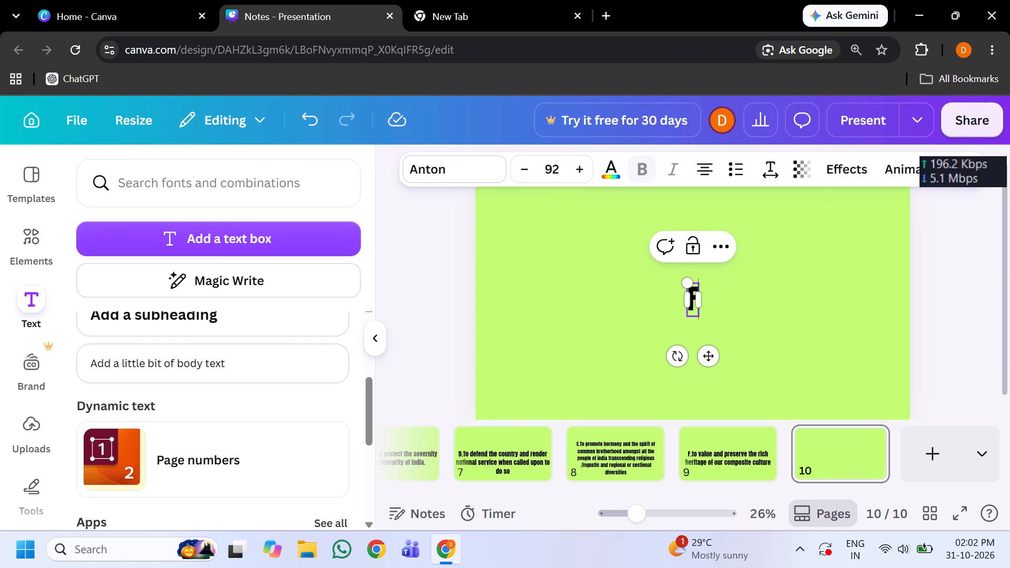
key(shift+BackSpace)
key(shift+g)
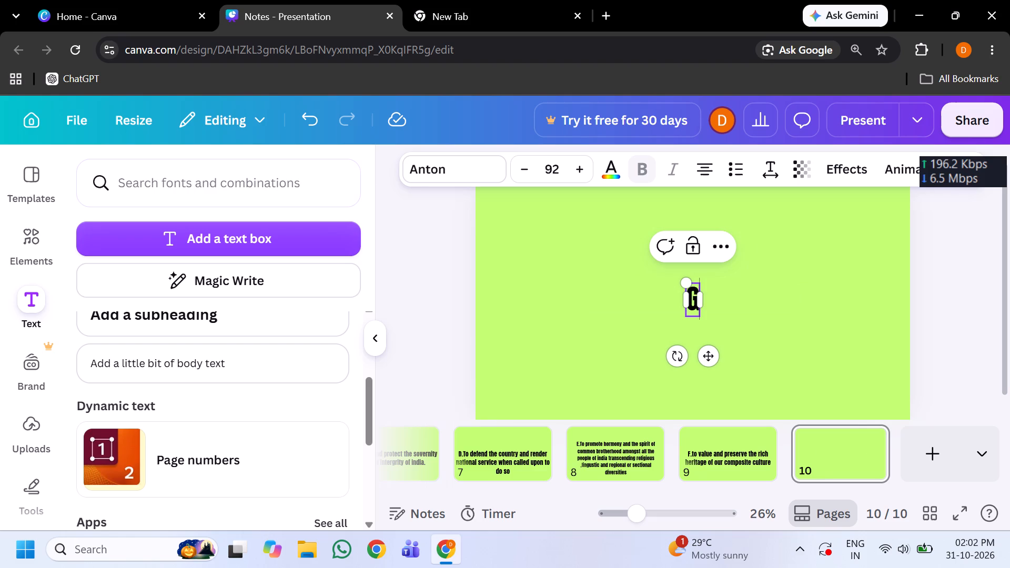
key(period)
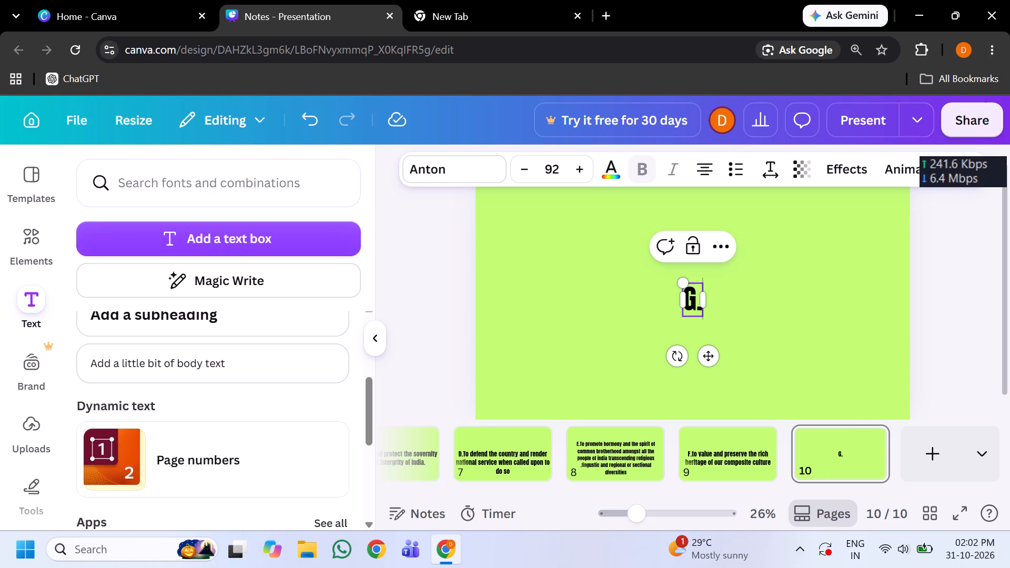
Continue page 10's text after the label with "To protect and improve".
text(To)
key(space)
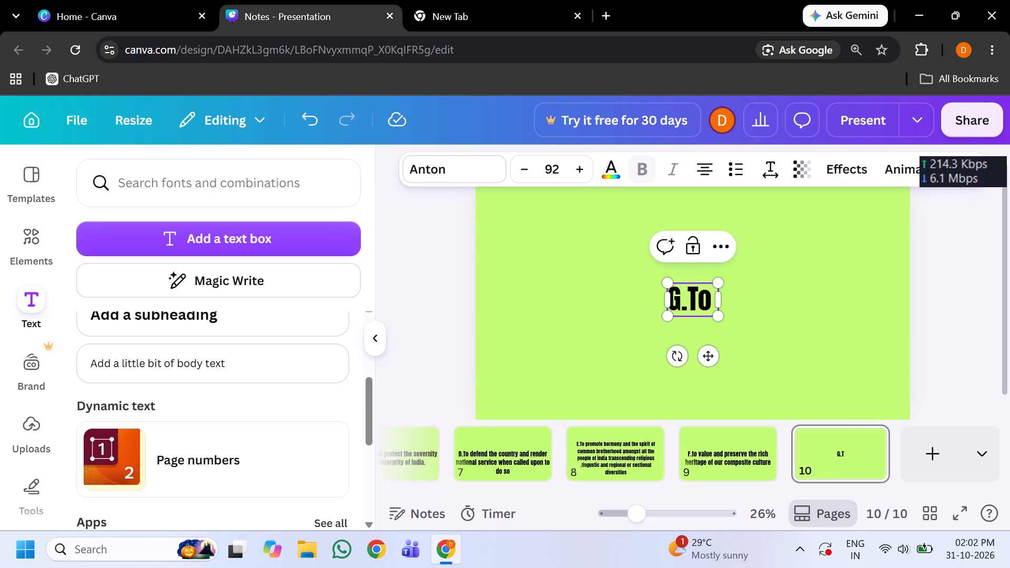
key(p)
text(ro)
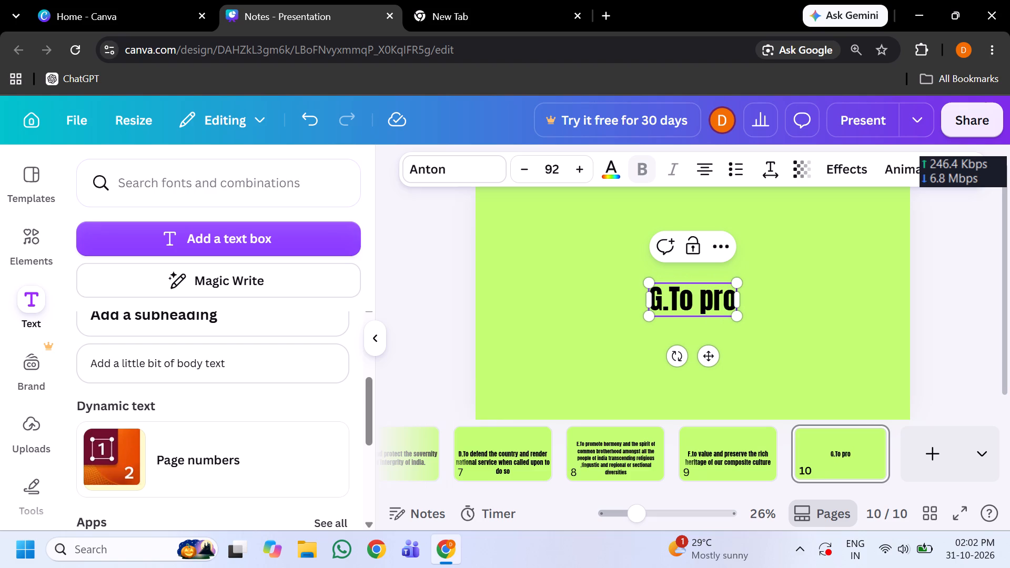
text(tect)
key(space)
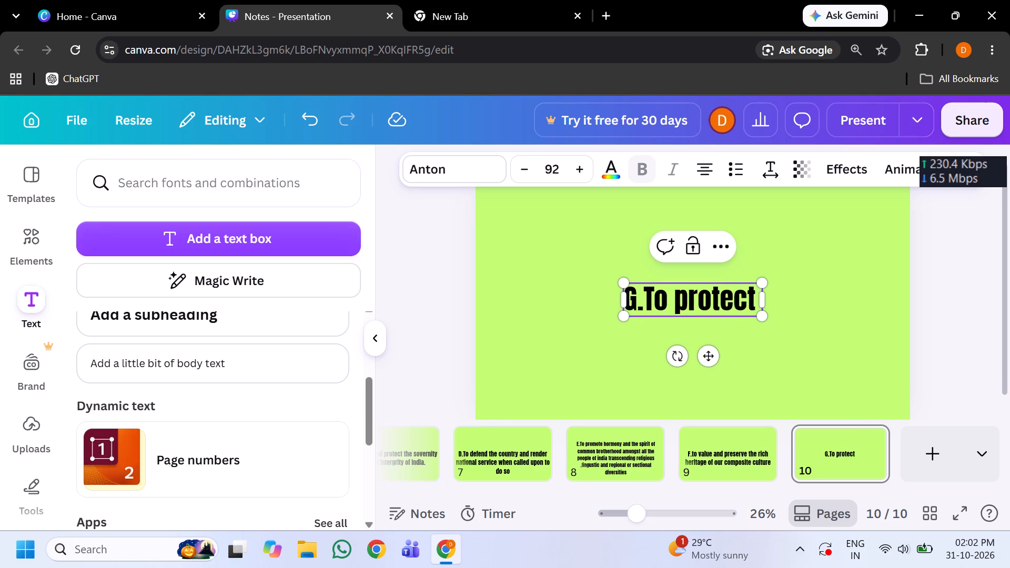
text(and)
key(space)
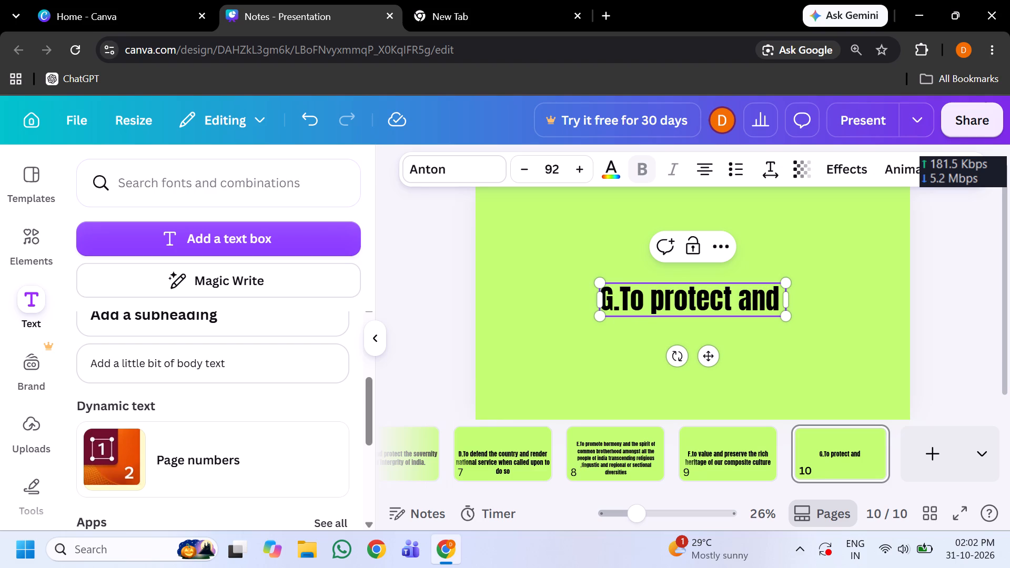
text(improve)
key(space)
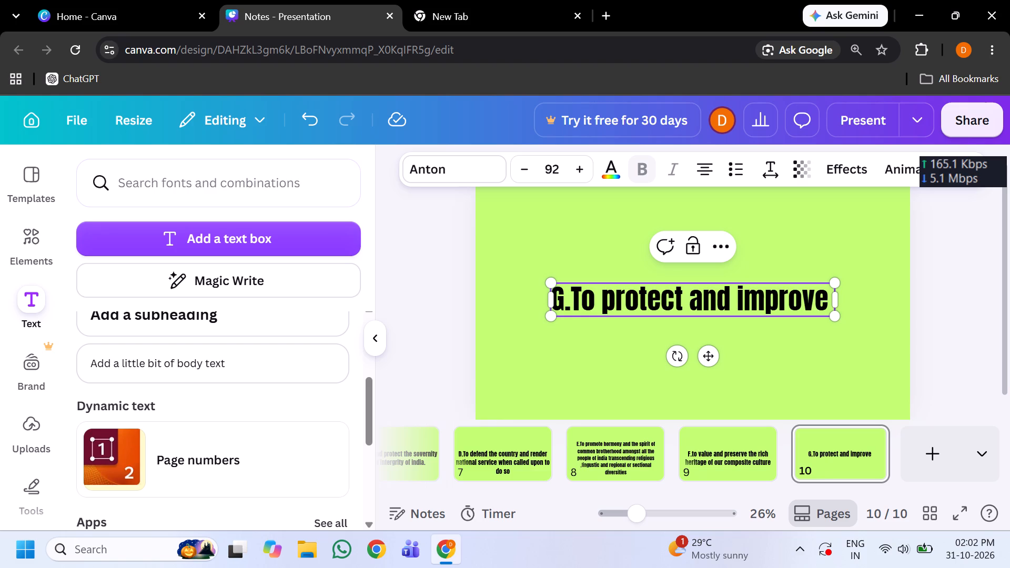
Finish page 10's sentence with "the natural enviornment".
text(the)
key(space)
text(natural)
key(space)
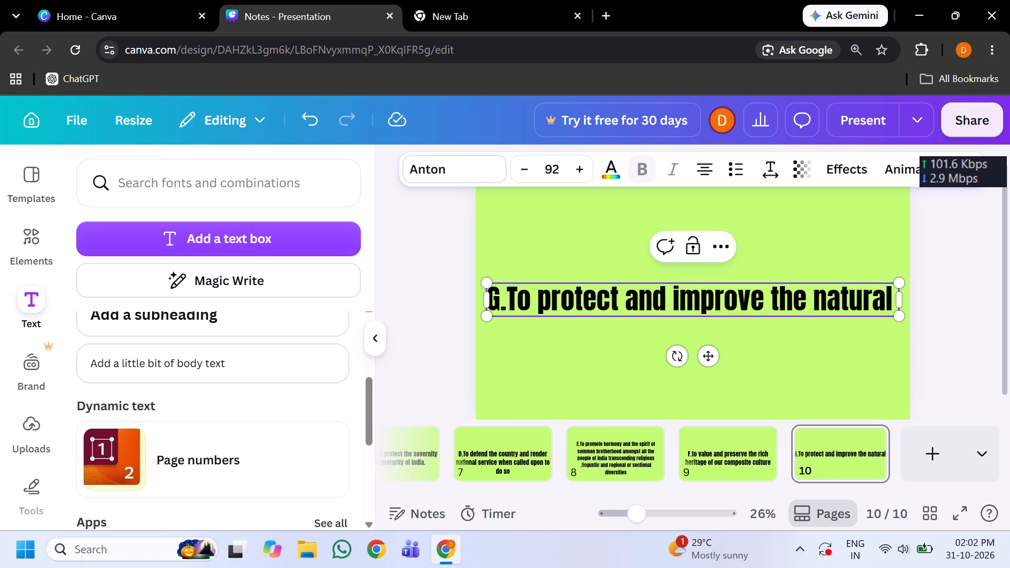
key(e)
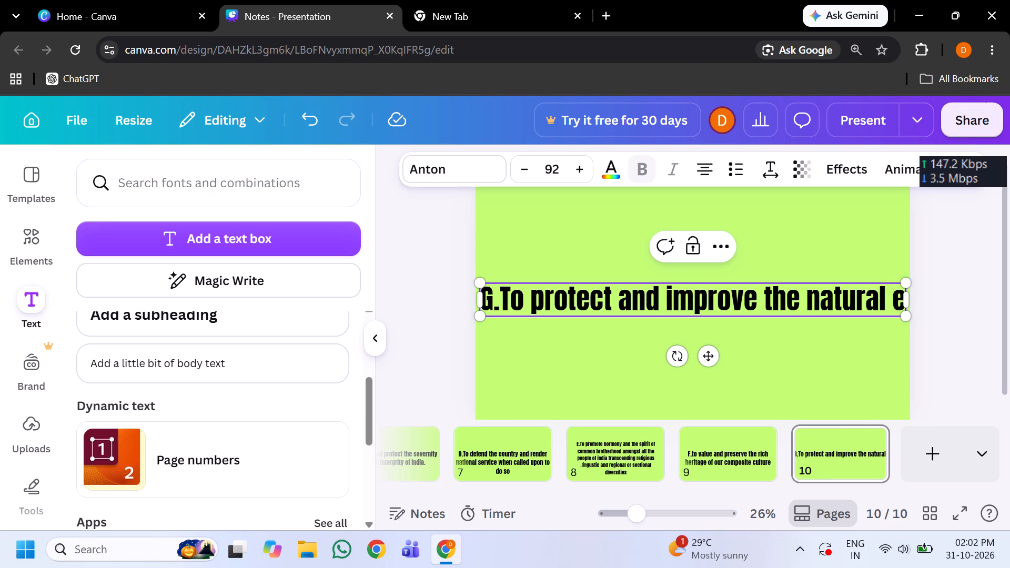
text(nvi)
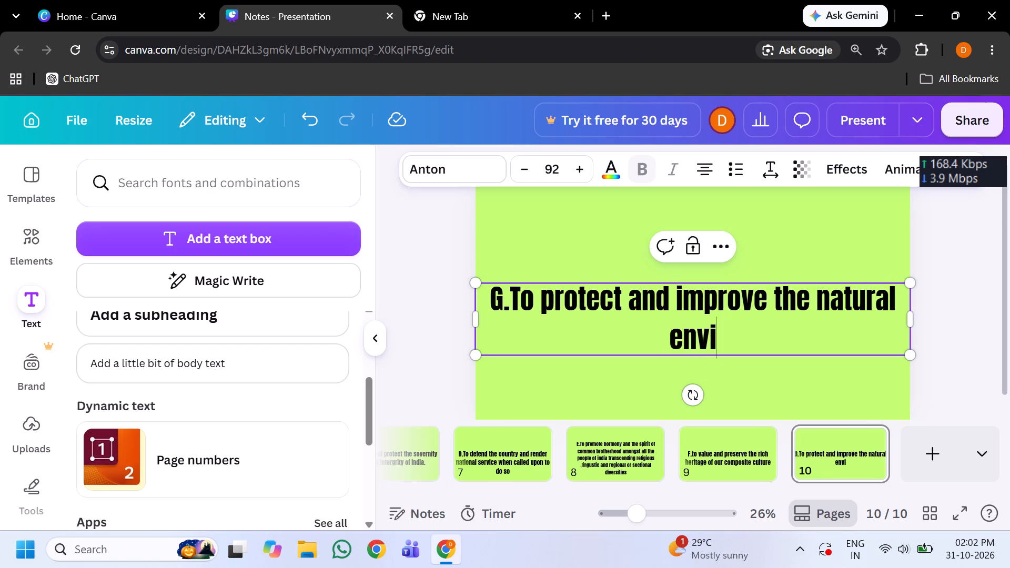
text(ornment)
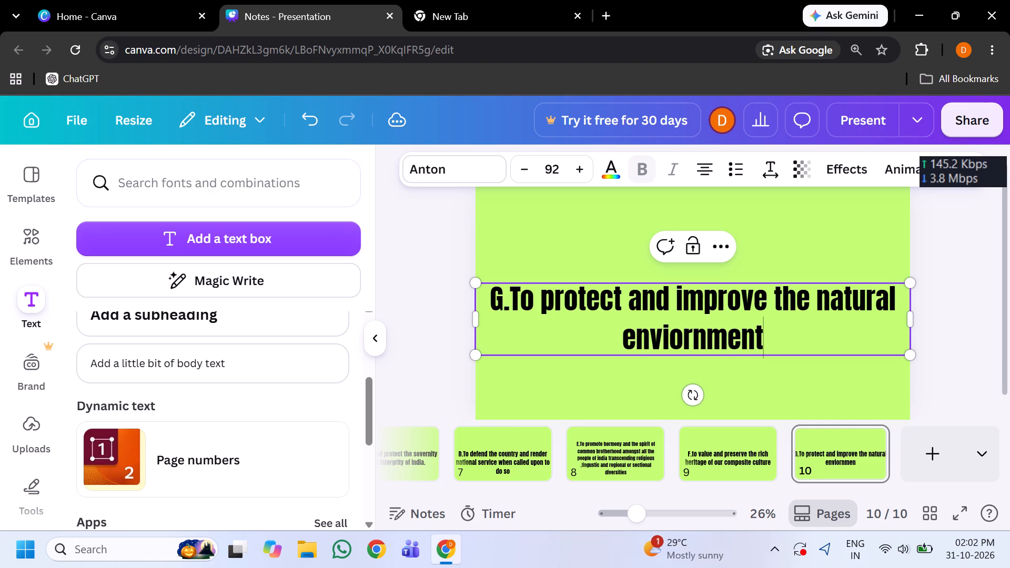
key(space)
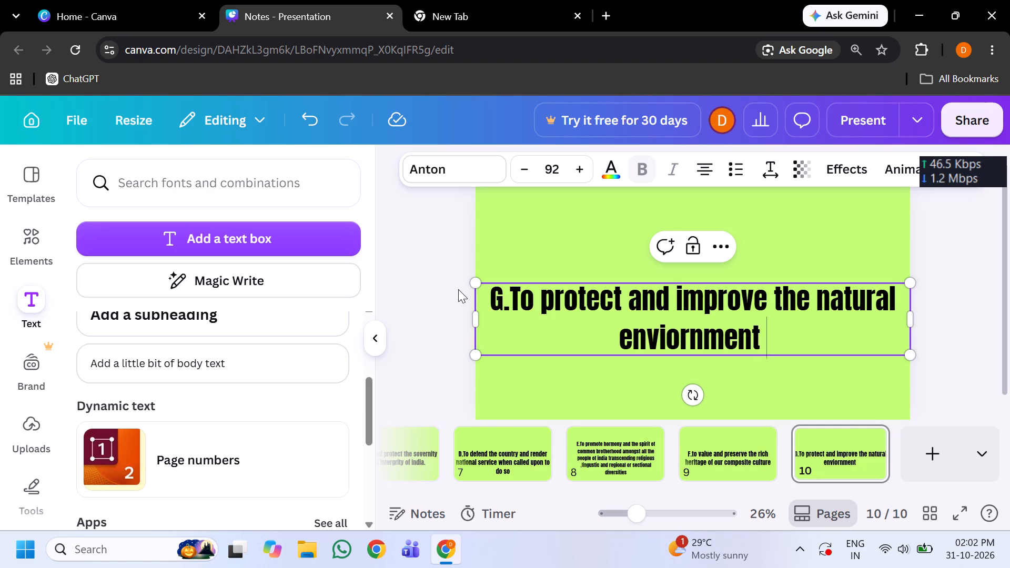
Add a blank page 11 after page 10.
click(908, 453)
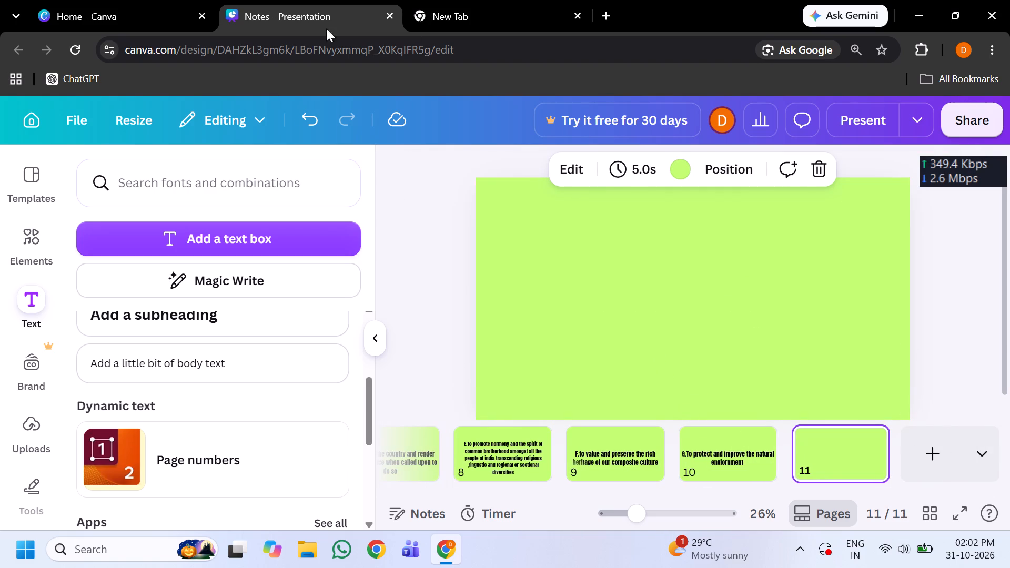
Add a text box on page 11 and start it with "H.To devlop".
click(281, 232)
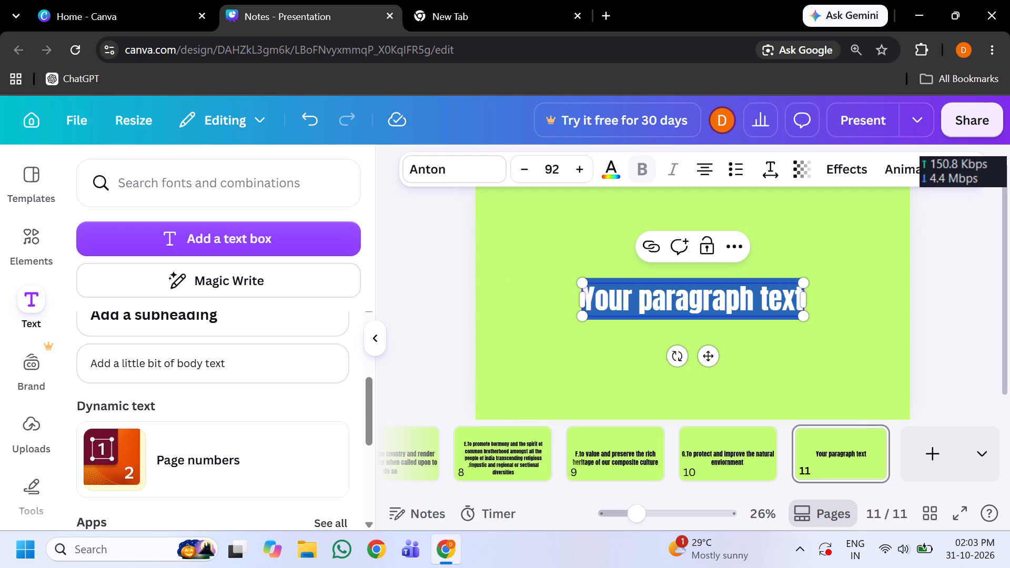
key(shift+h)
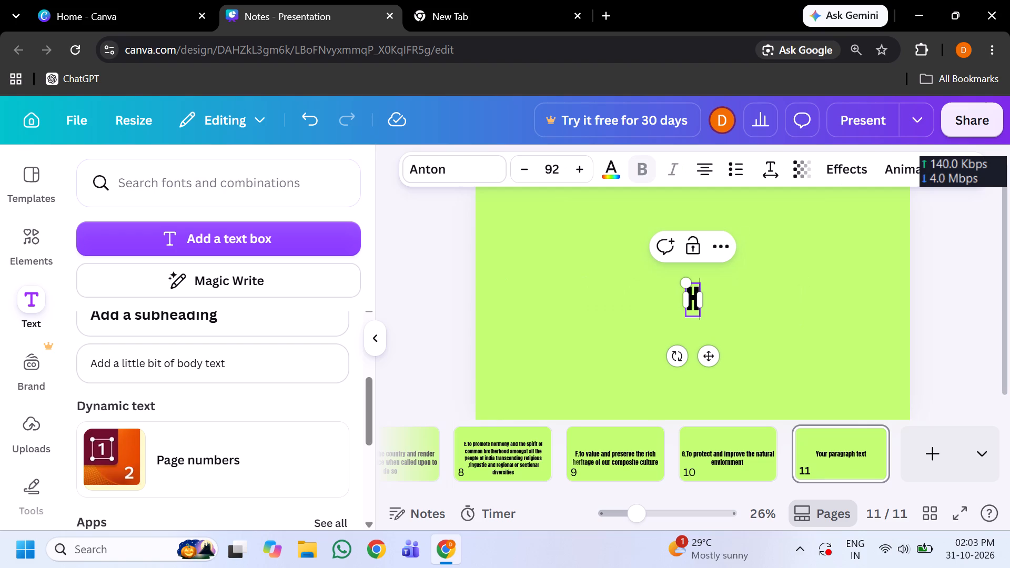
key(period)
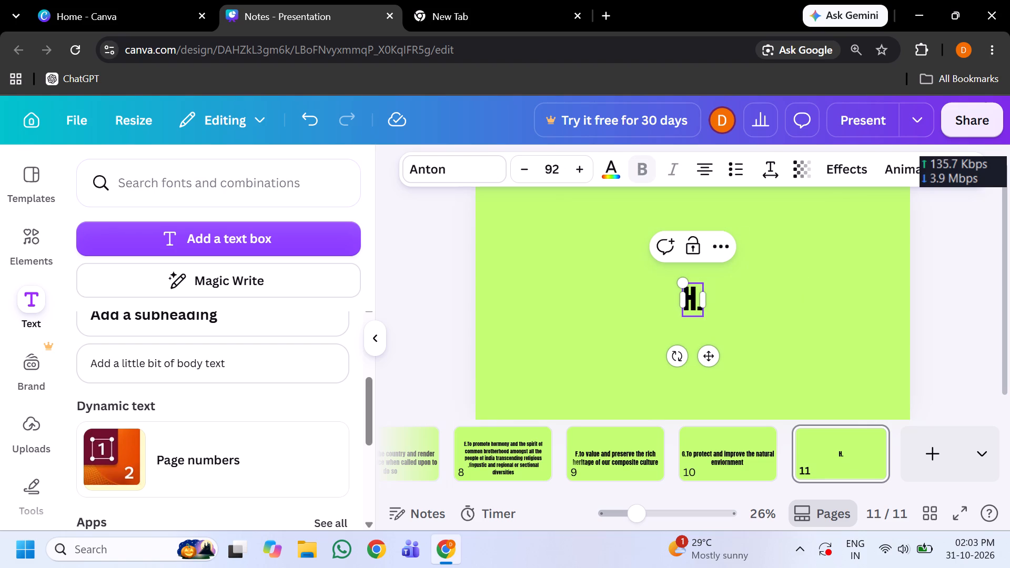
text(To)
key(space)
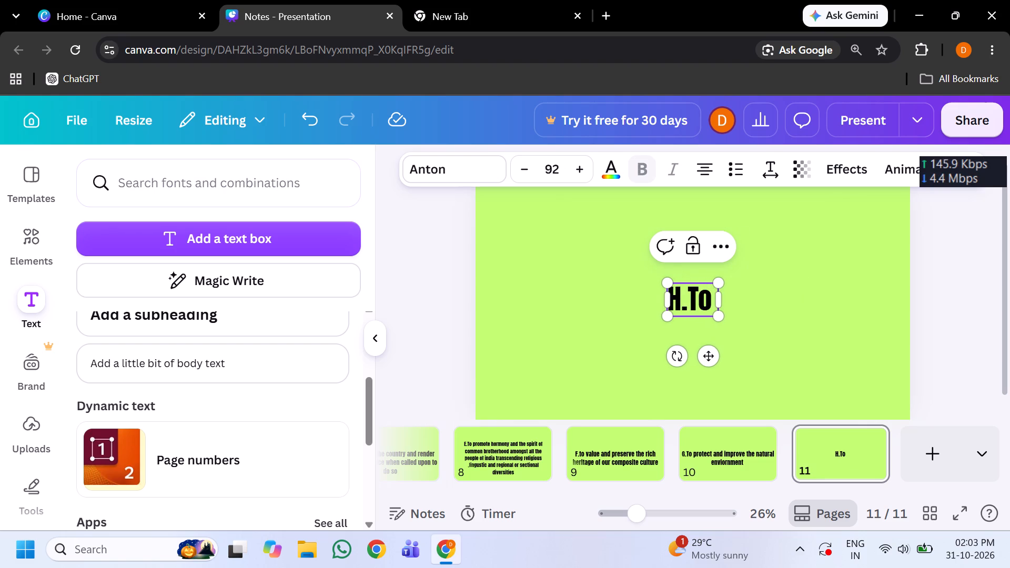
text(de)
key(l)
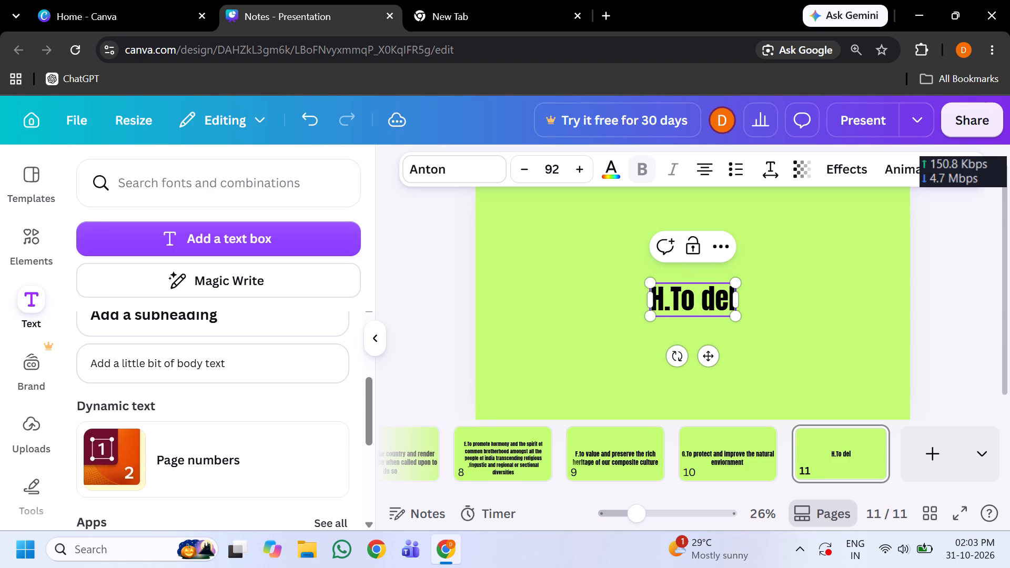
key(BackSpace)
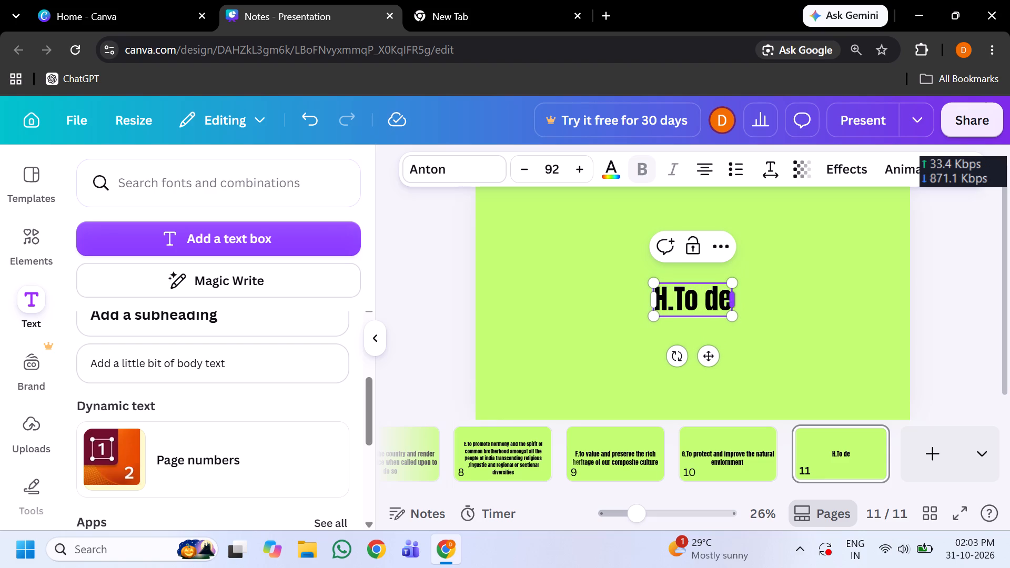
text(vlop)
key(space)
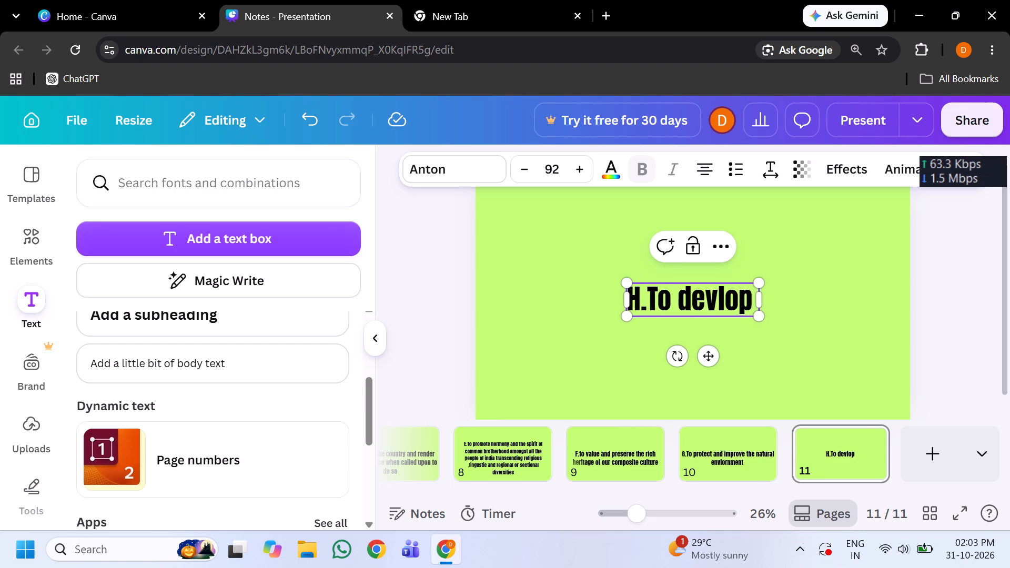
Continue page 11's sentence with "the scientific temper".
text(th)
key(space)
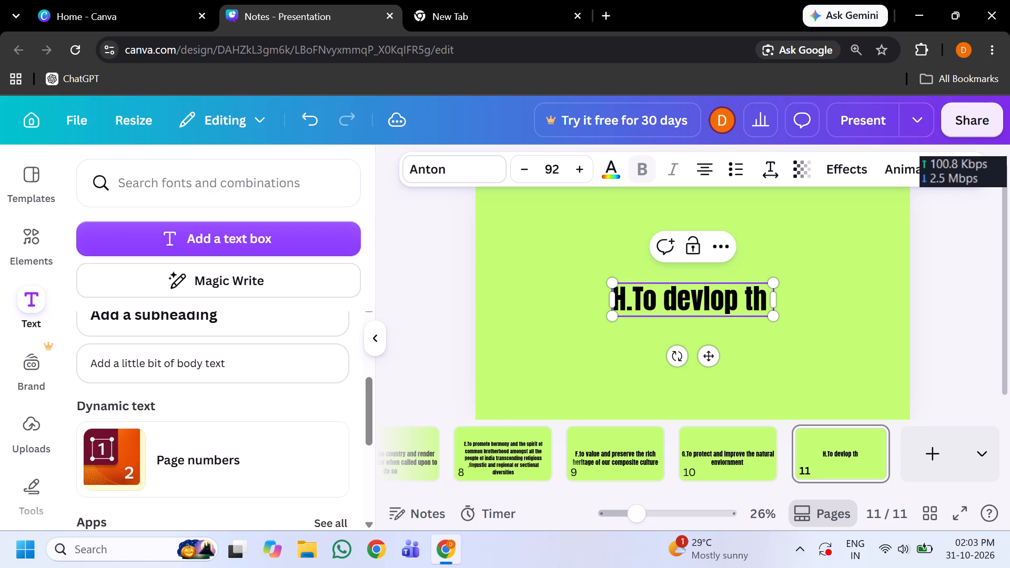
key(BackSpace)
text(e sci)
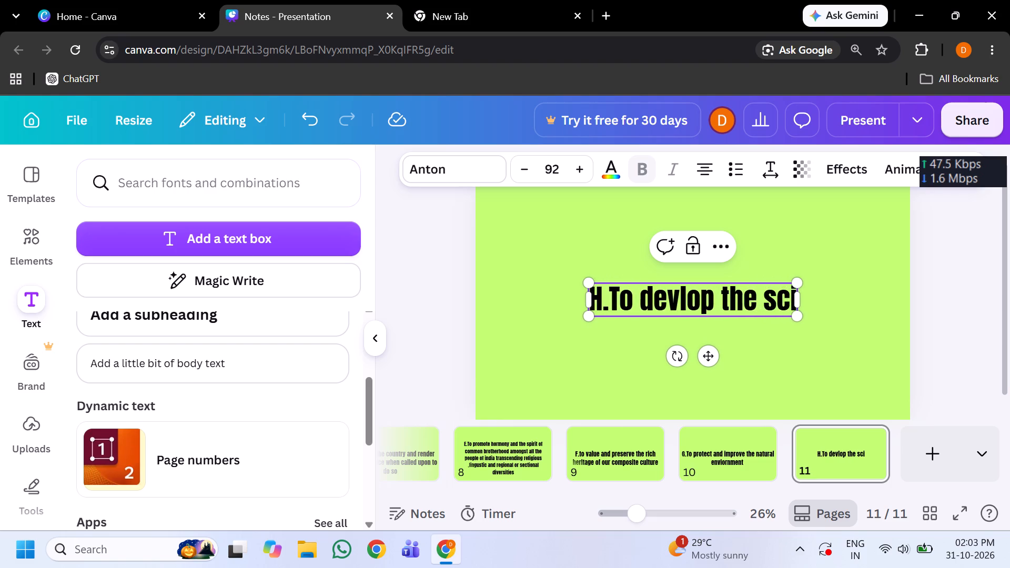
text(entific)
key(space)
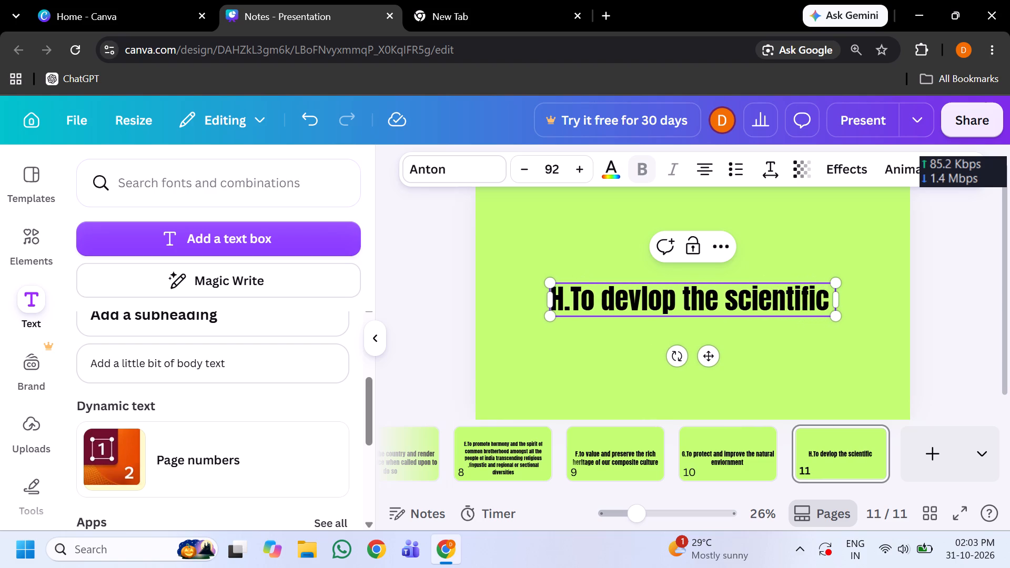
text(temper)
key(space)
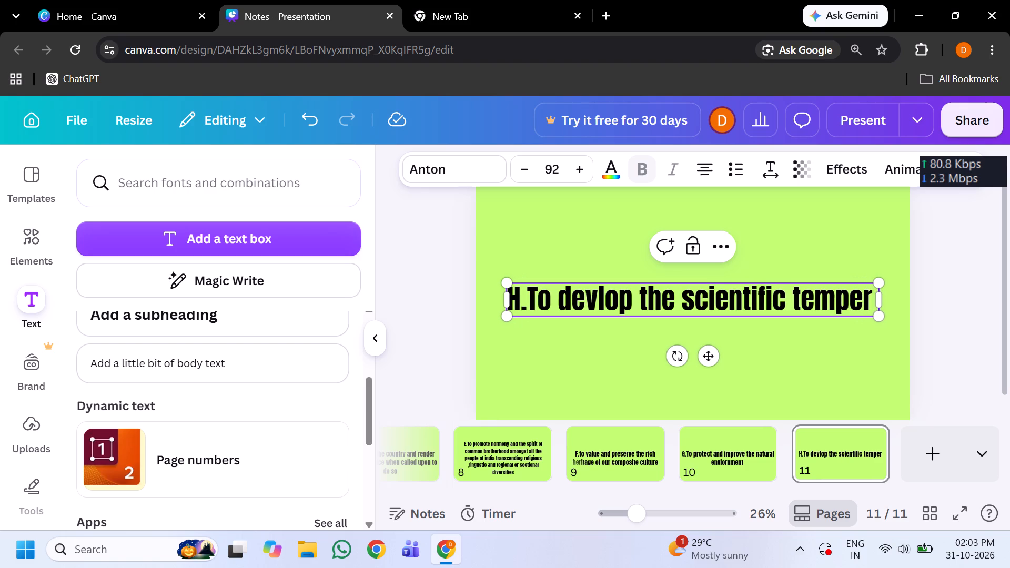
Finish page 11's sentence with "humanism and the spirit of inquiry and reform".
text(human)
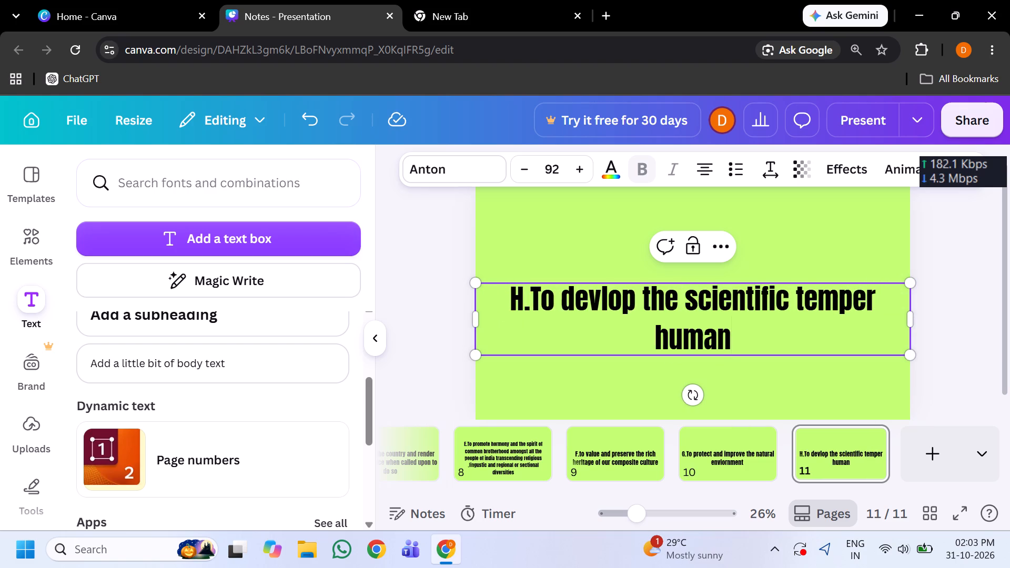
text(ism)
key(space)
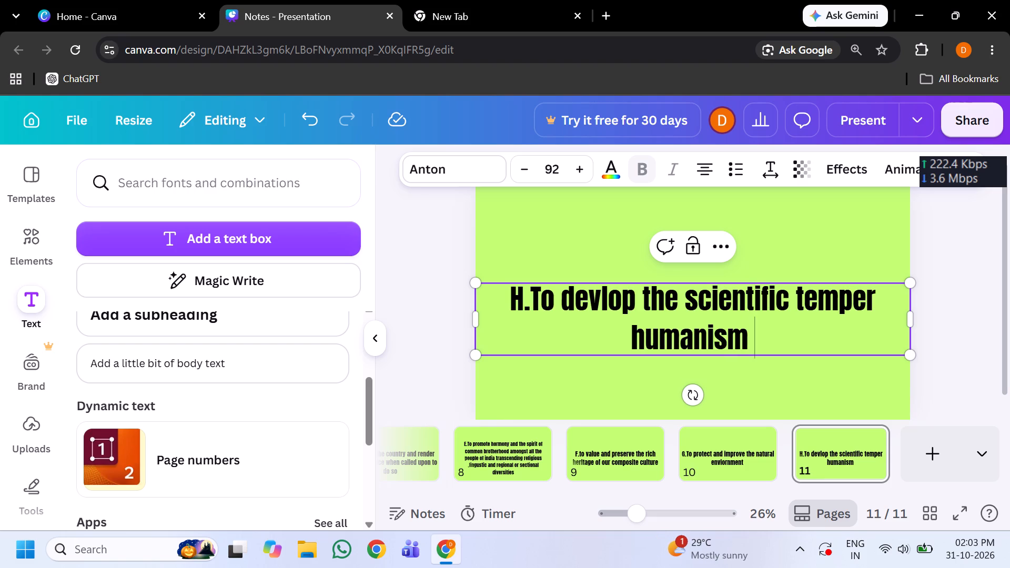
key(a)
text(nd the)
key(space)
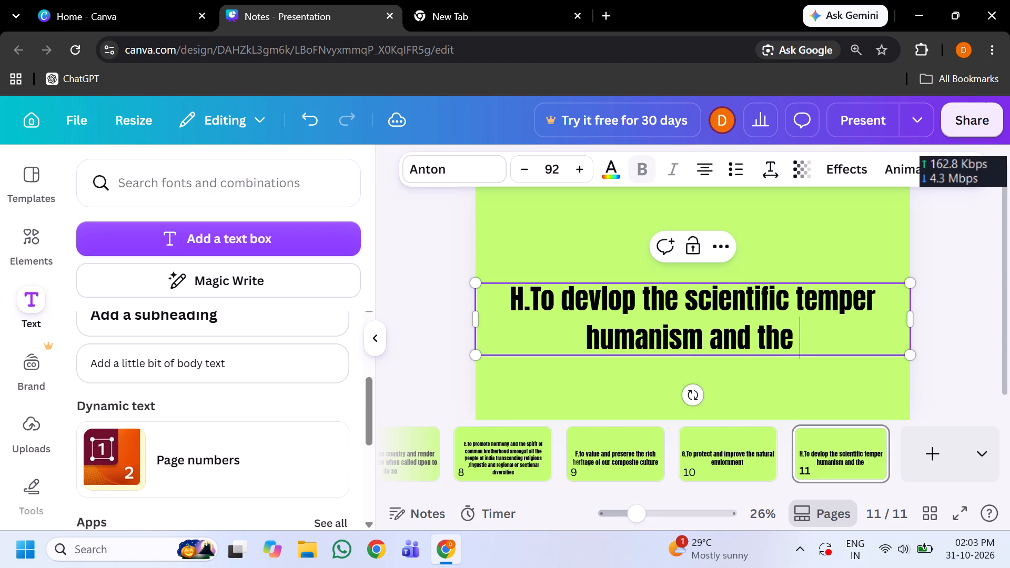
text(spirit)
key(space)
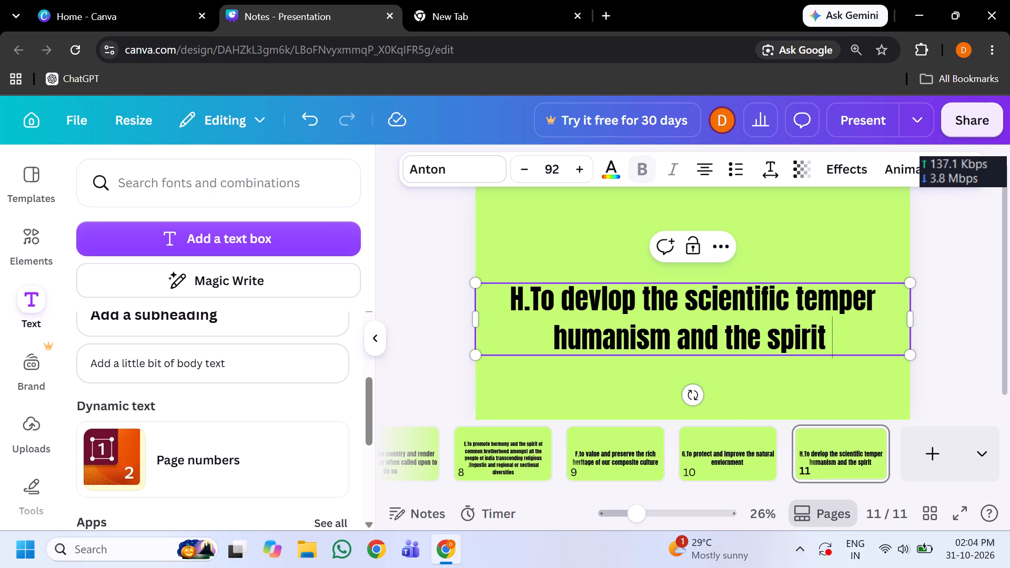
text(of inquiry)
key(space)
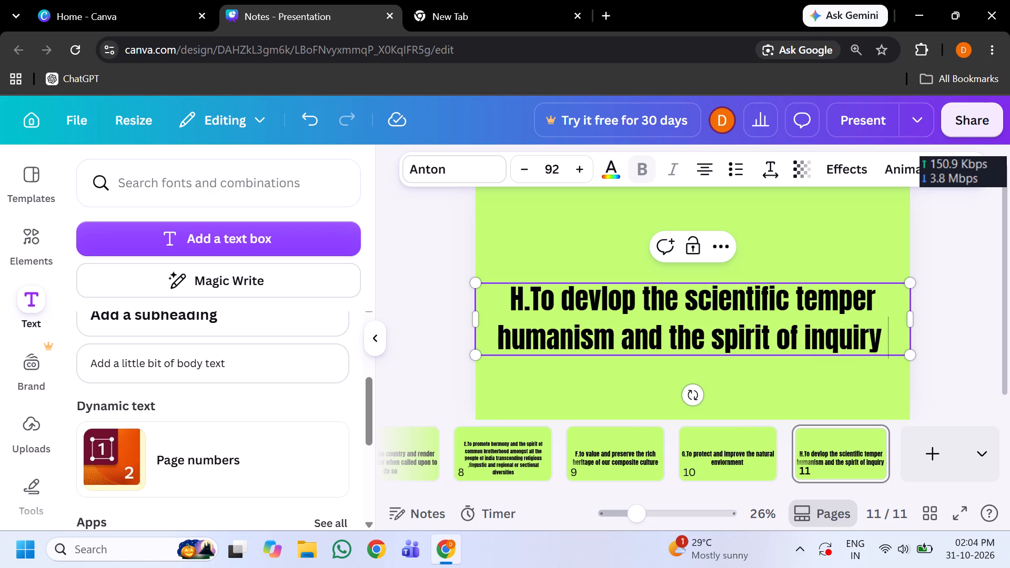
text(and reform)
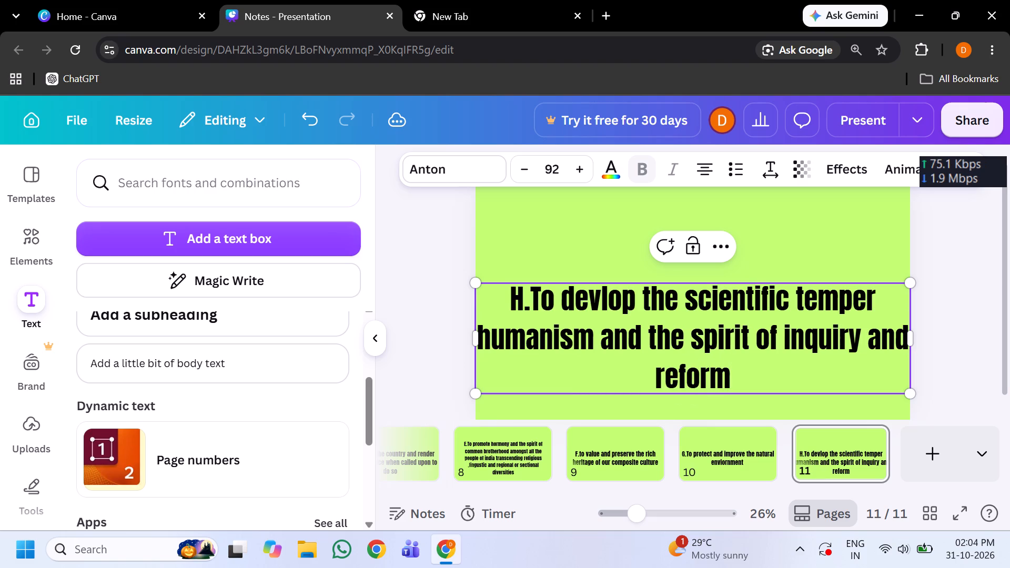
Add a blank page 12 after page 11.
click(926, 452)
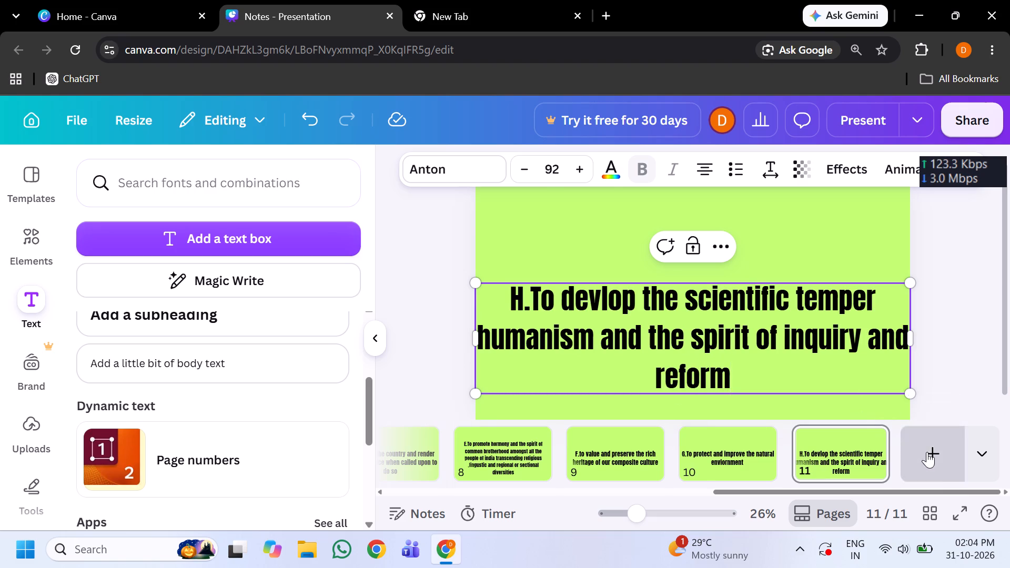
Add a text box on page 12 and start it with "I.to".
click(276, 235)
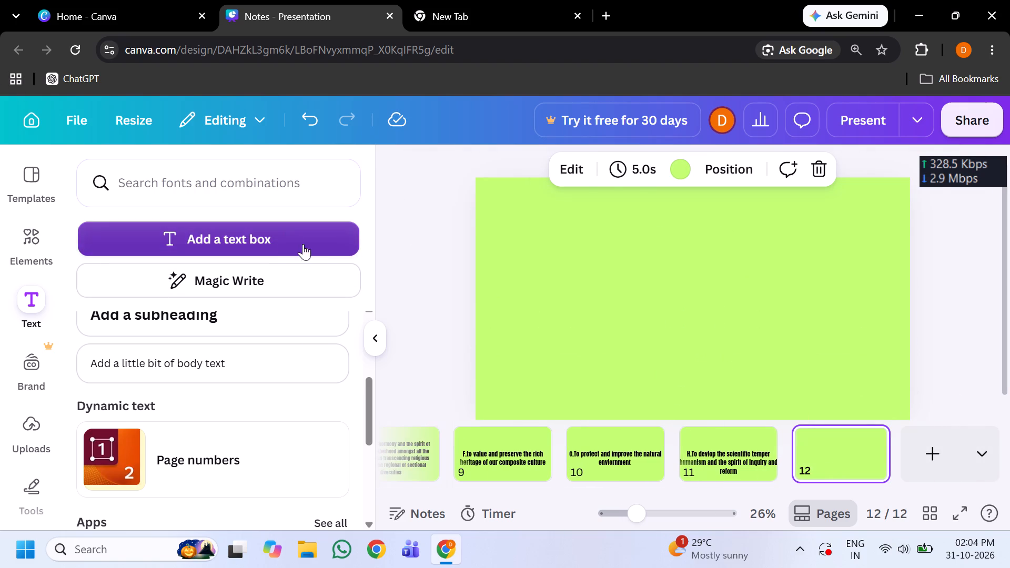
click(776, 303)
click(795, 297)
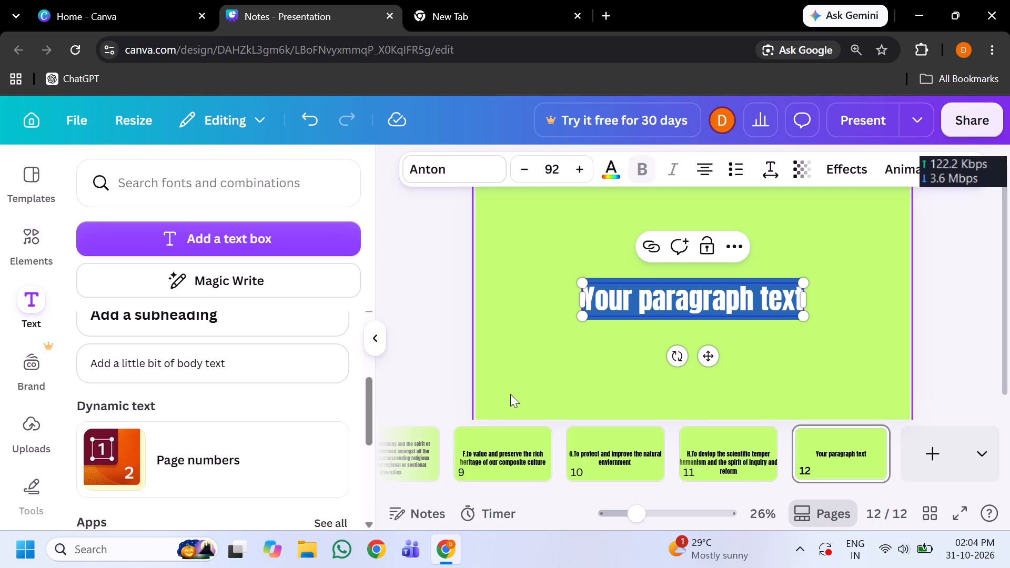
key(shift+i)
key(period)
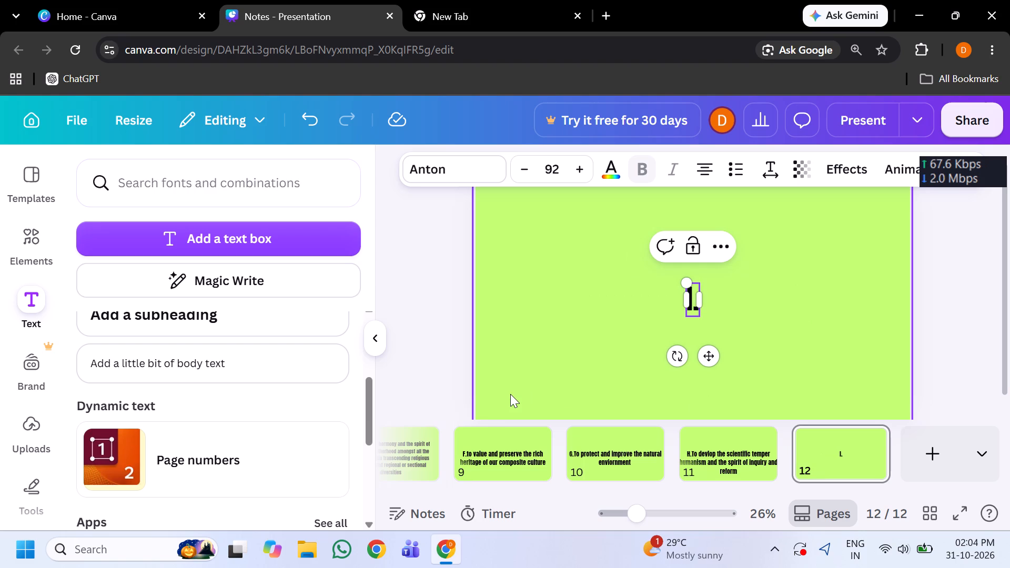
text(ti)
key(BackSpace)
text(o)
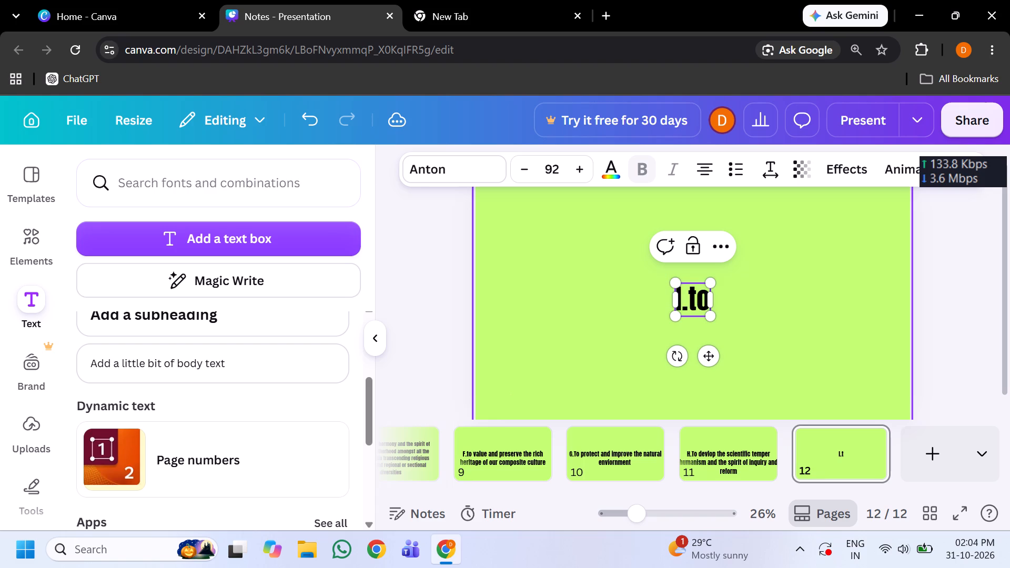
key(space)
Continue page 12's sentence with "safegauord public proprty and".
text(safegau)
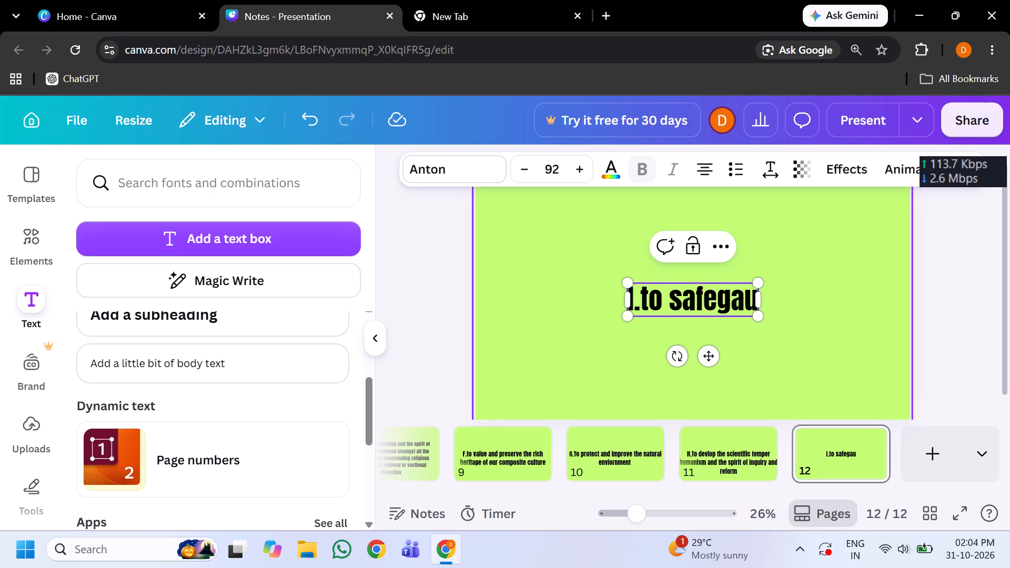
key(o)
text(rd)
key(space)
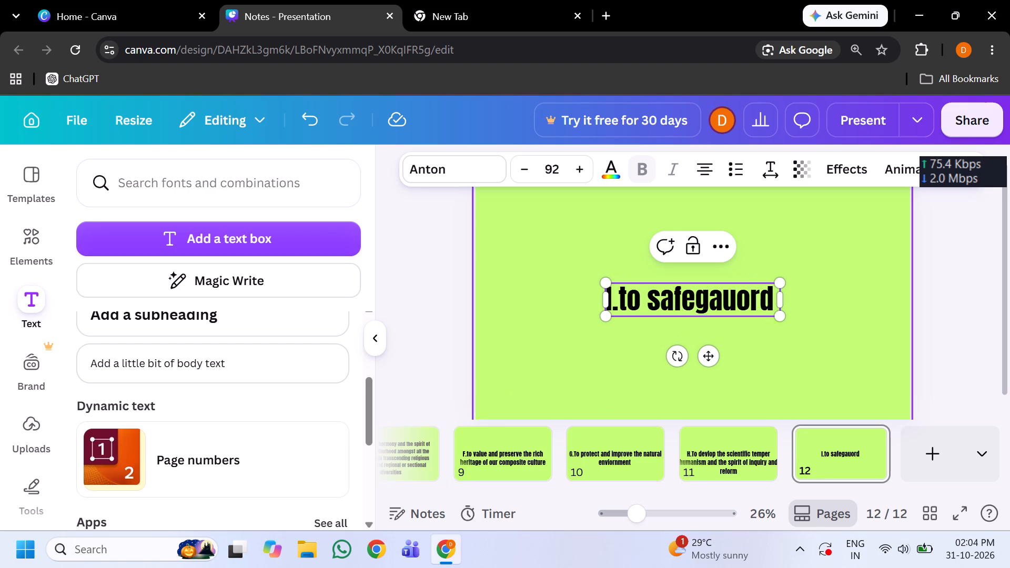
text(public)
key(space)
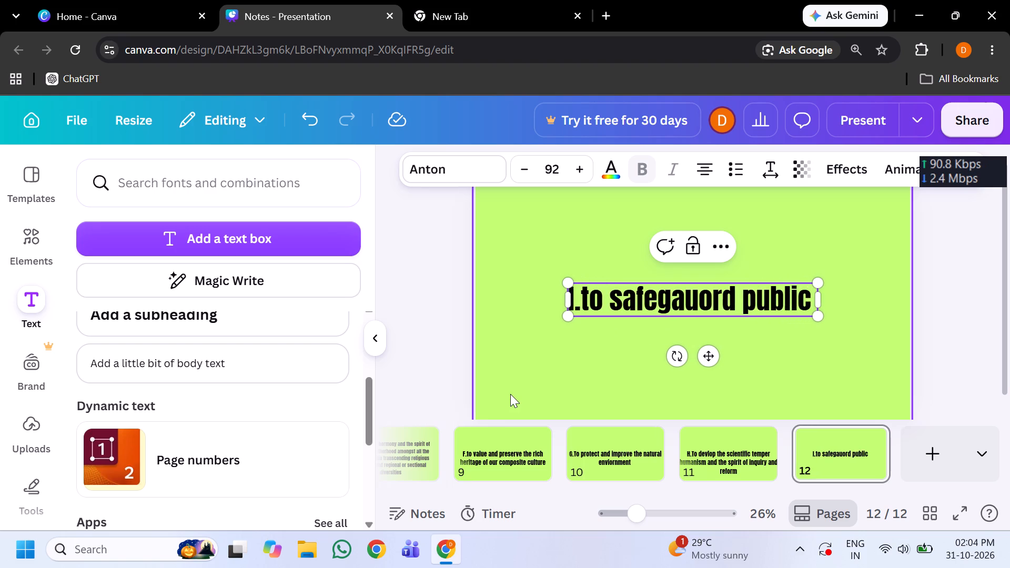
text(proprty)
key(space)
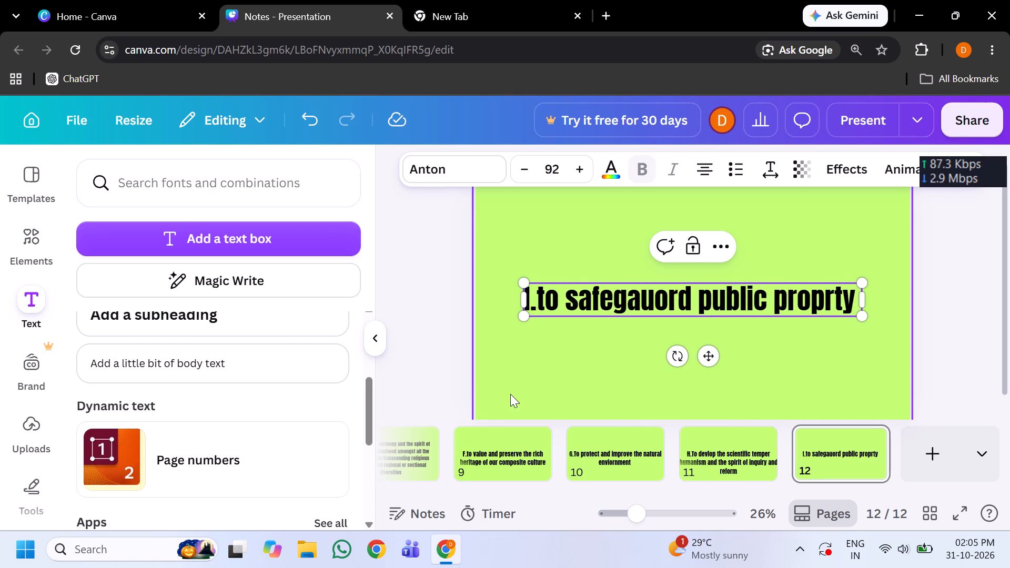
text(and)
key(space)
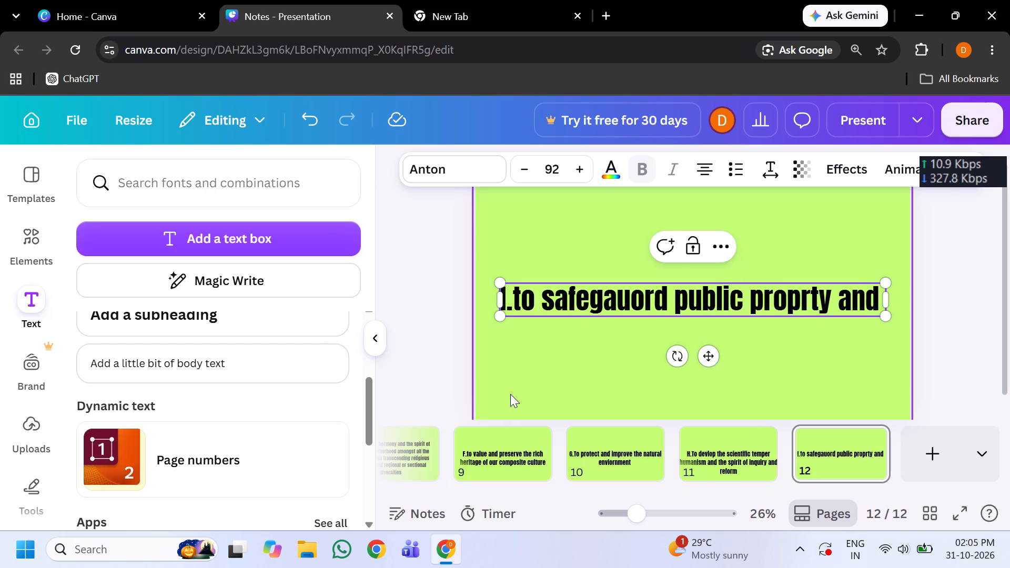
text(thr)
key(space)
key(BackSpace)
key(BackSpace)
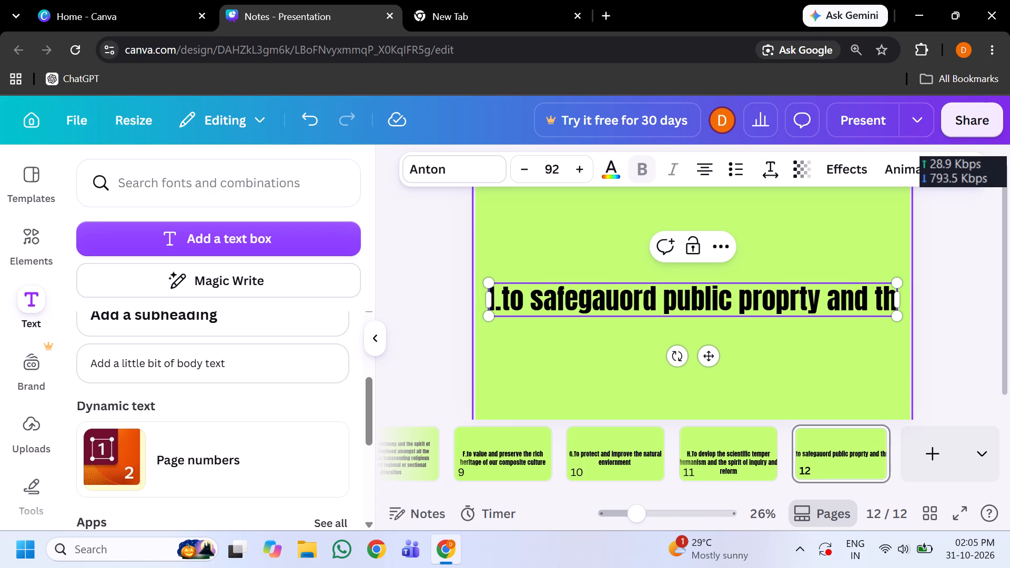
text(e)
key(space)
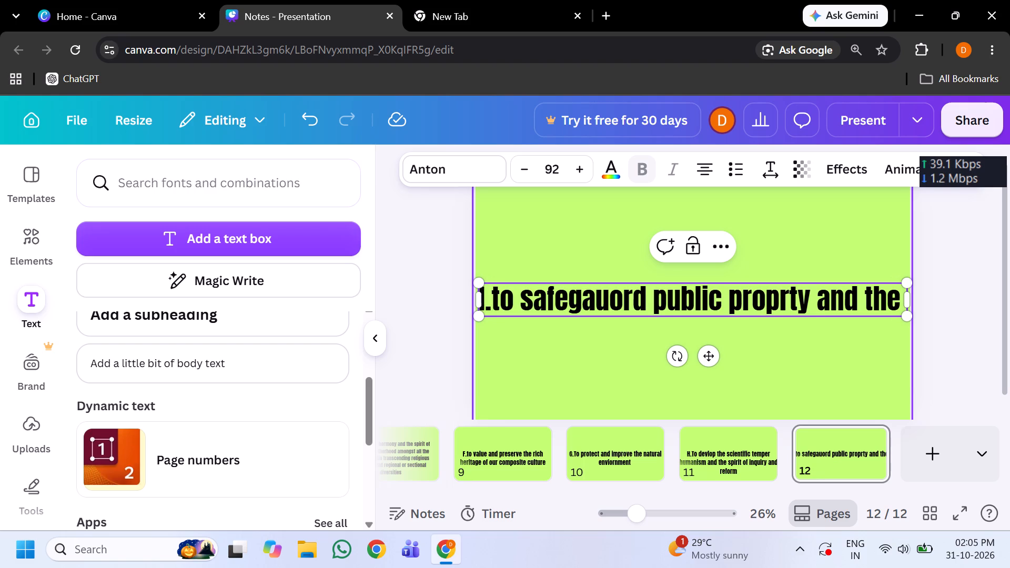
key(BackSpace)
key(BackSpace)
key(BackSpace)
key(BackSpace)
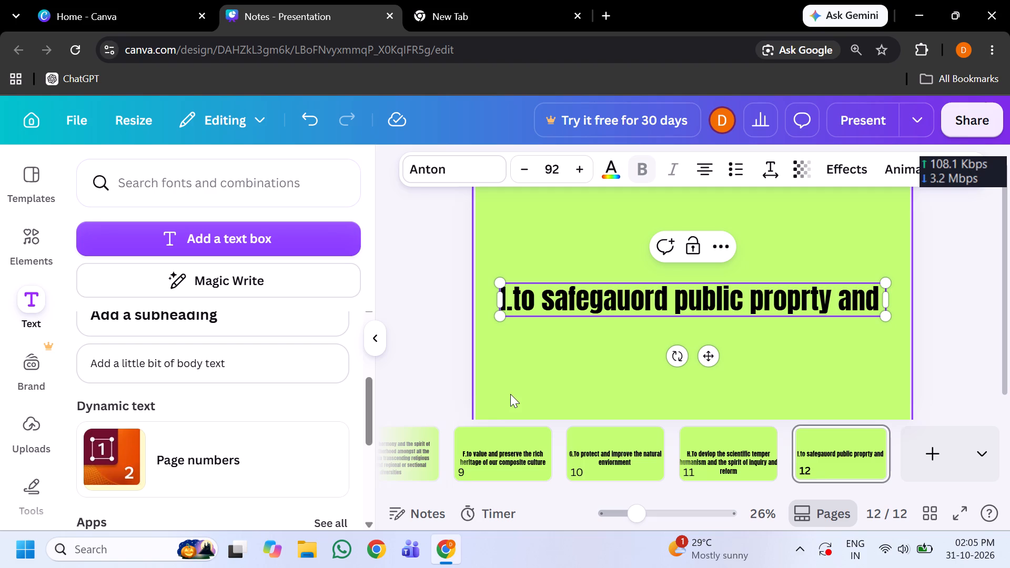
Finish page 12's sentence with "to adjure violence".
text(to adjure)
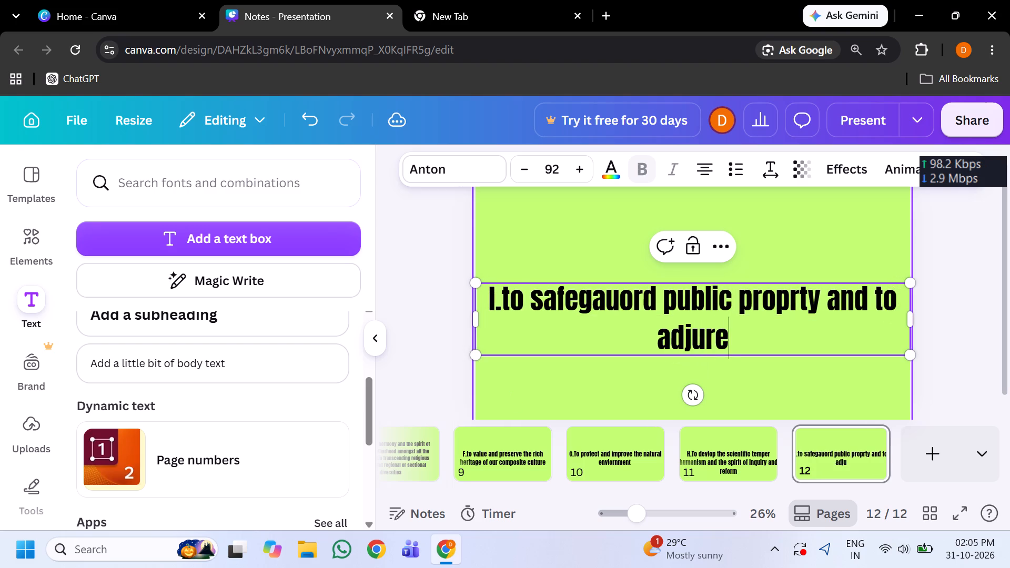
key(space)
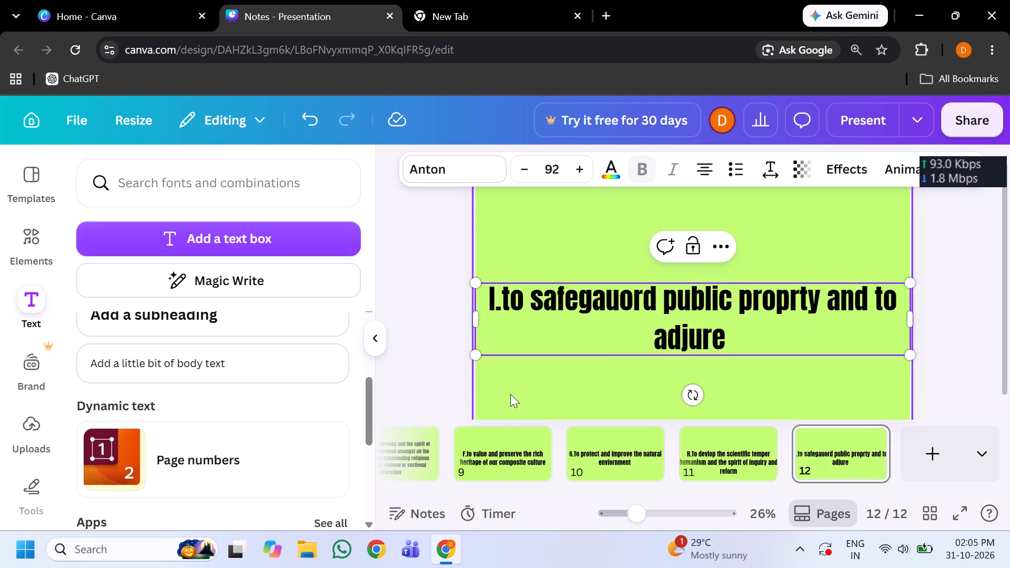
text(vo)
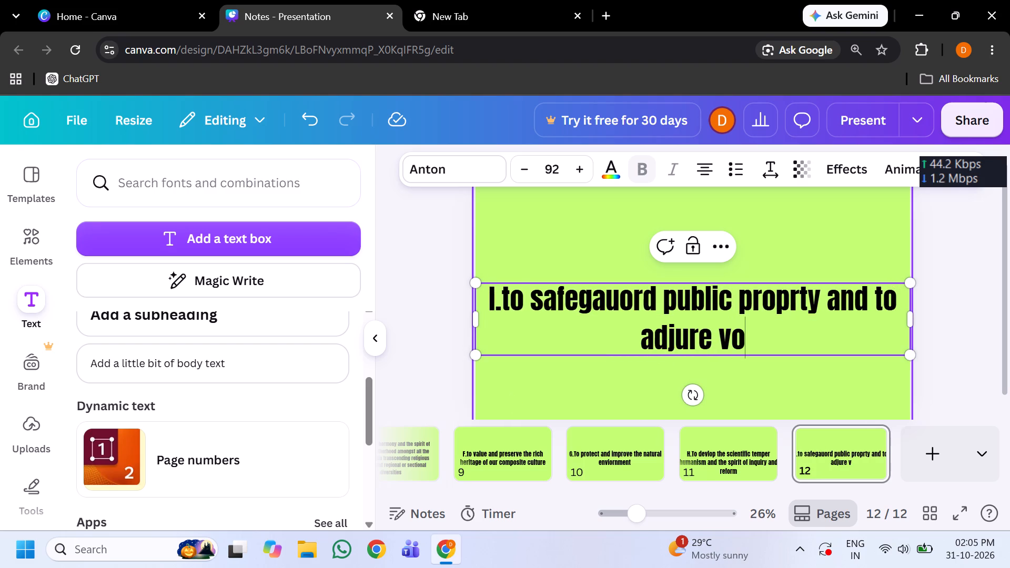
key(BackSpace)
text(iolence)
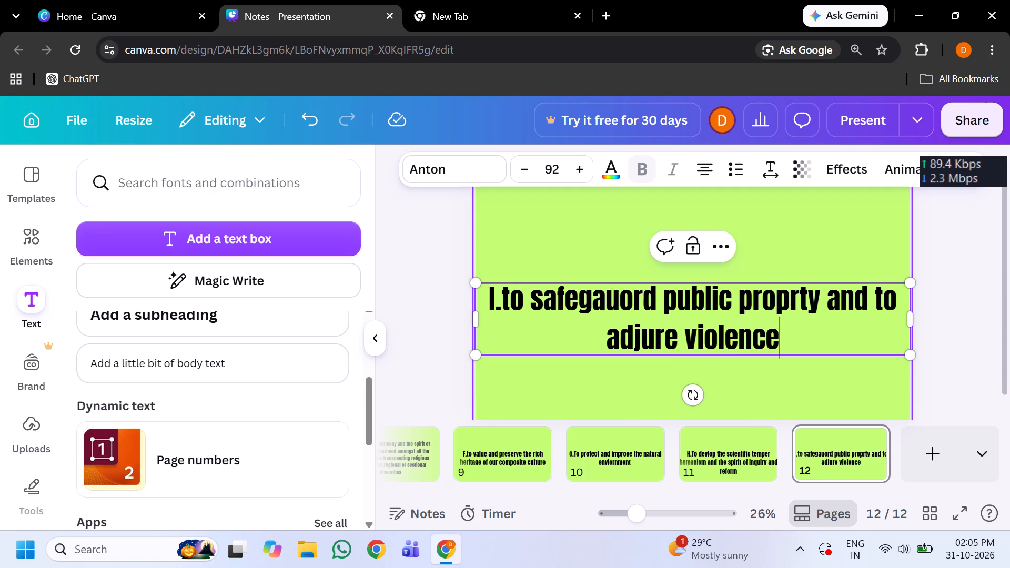
Add a blank page 13 after page 12.
click(934, 458)
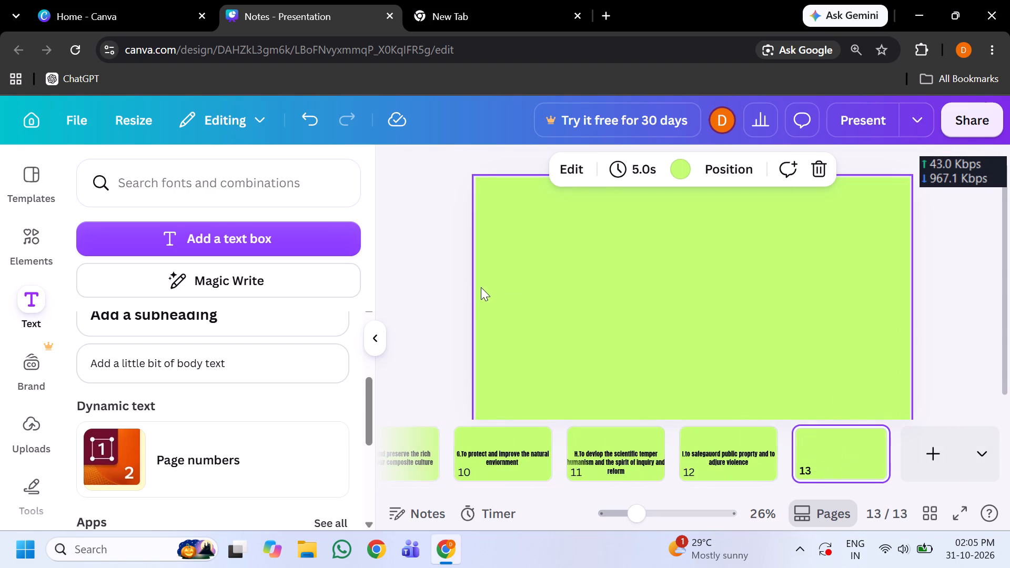
Add a text box on page 13 and start it with "J.To strive".
click(241, 227)
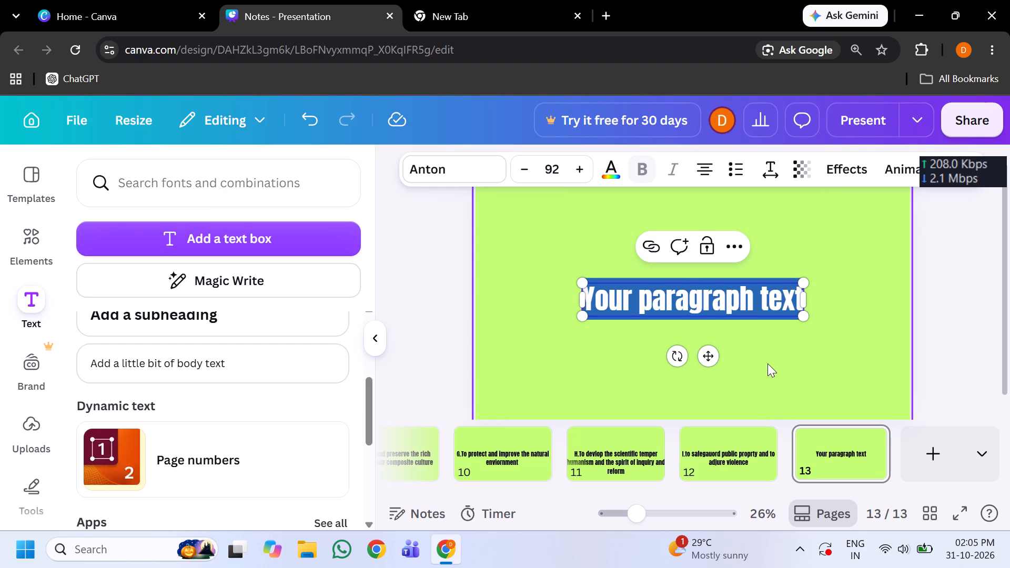
key(shift+j)
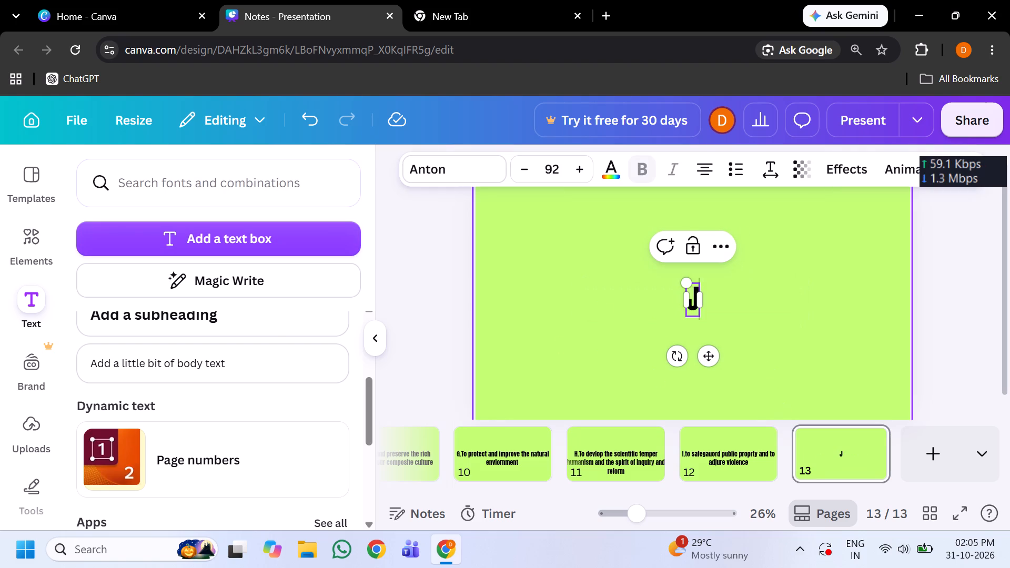
key(period)
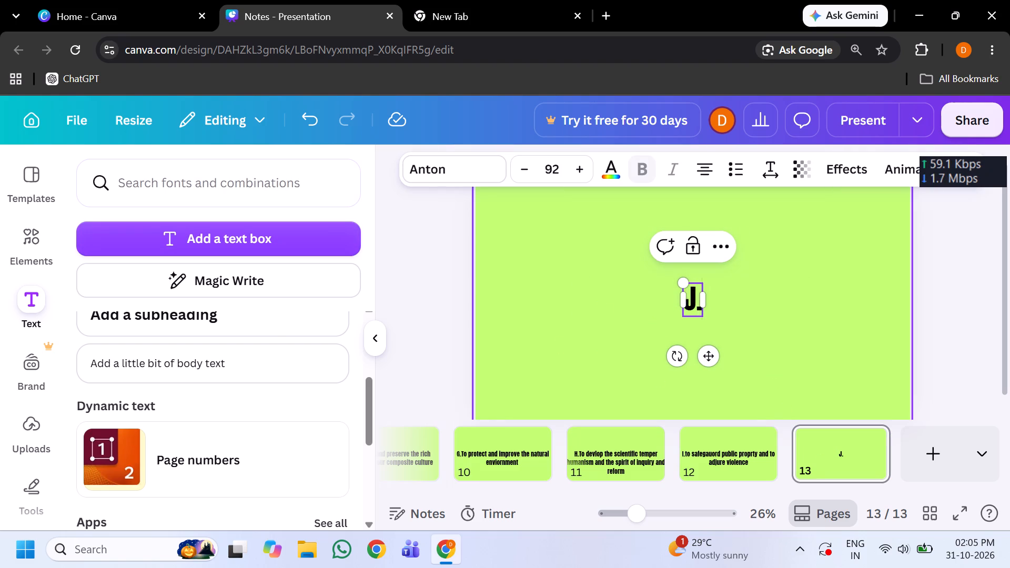
text(To)
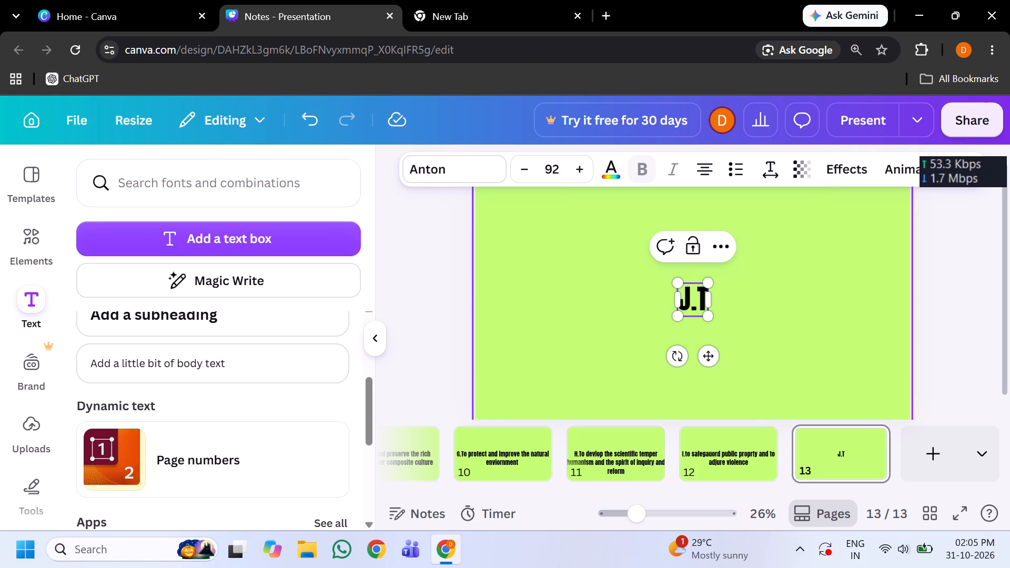
key(space)
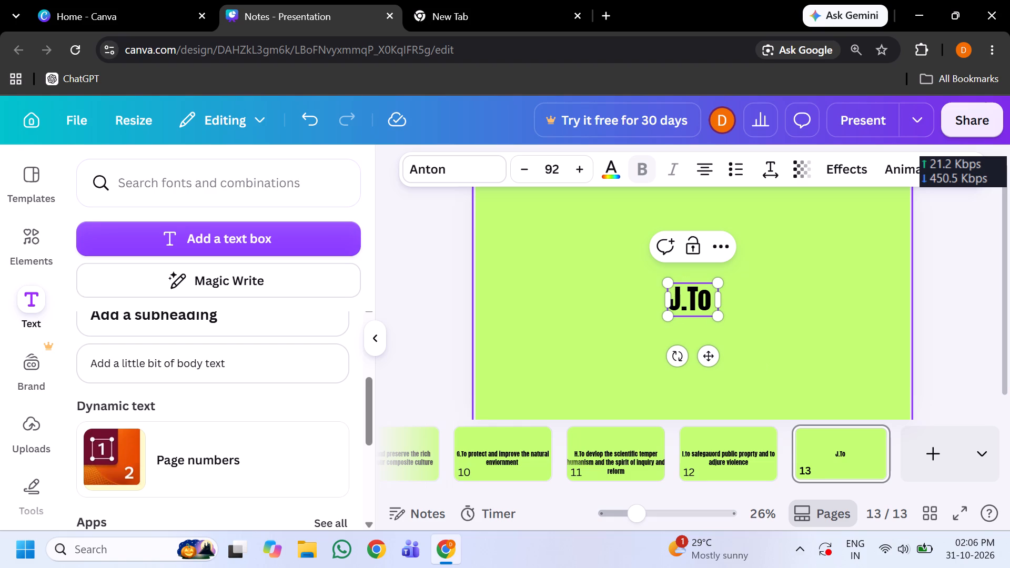
text(stive)
key(space)
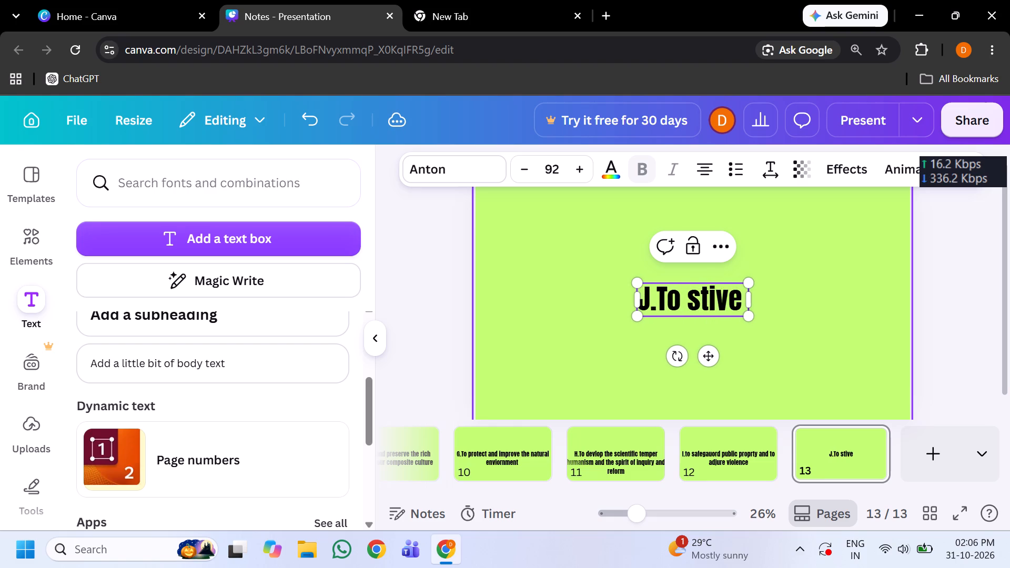
key(BackSpace)
key(BackSpace)
key(BackSpace)
key(BackSpace)
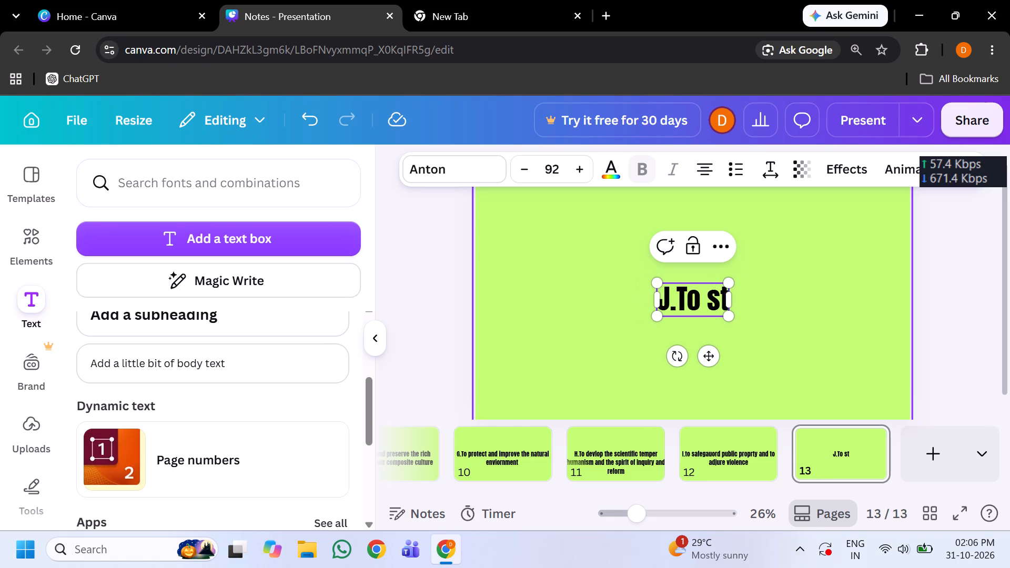
text(rive)
key(space)
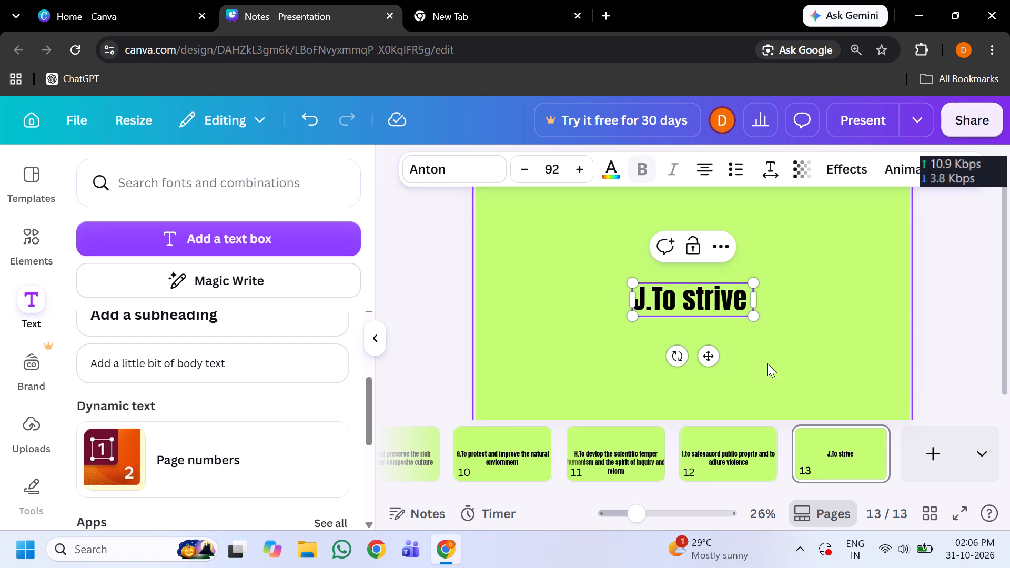
Complete page 13's sentence with "towards excelllence in all sphere of individuals".
text(to)
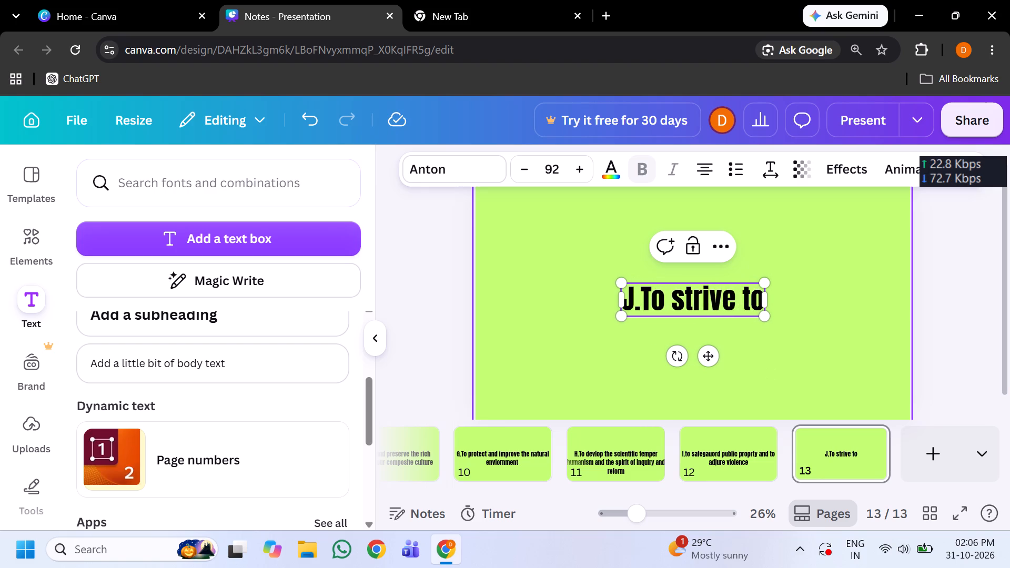
text(wards)
key(space)
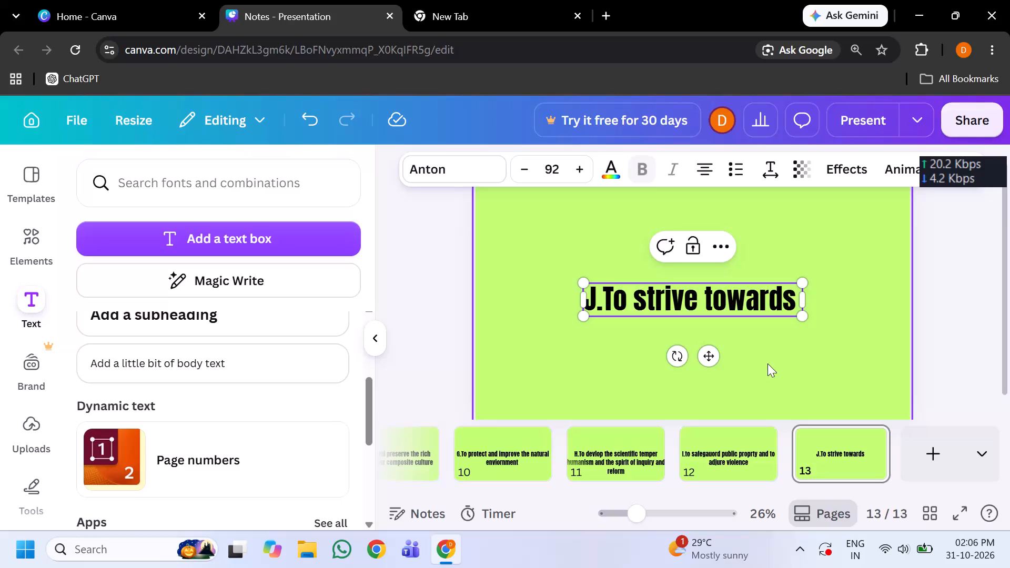
key(e)
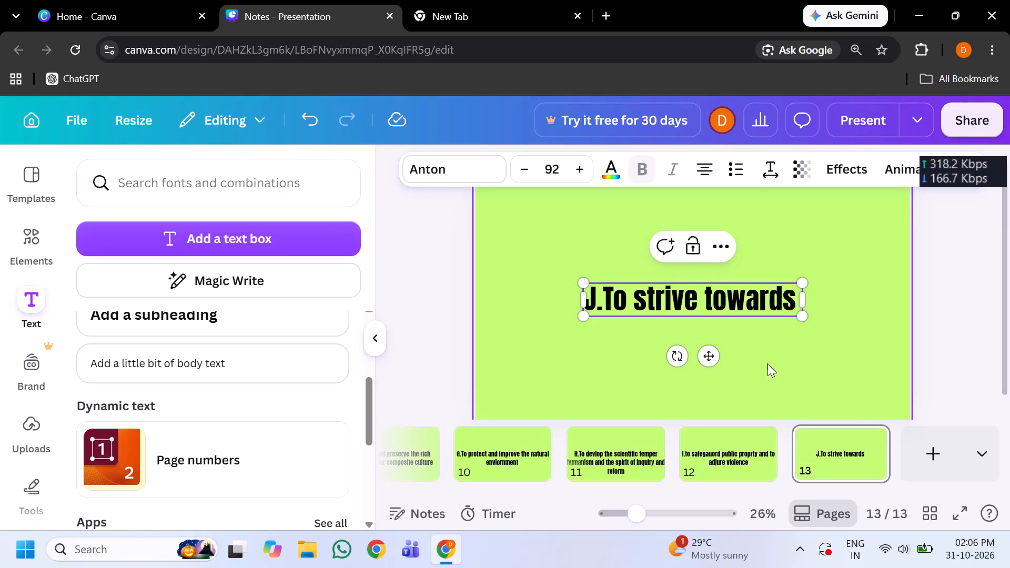
text(xcelllence)
key(space)
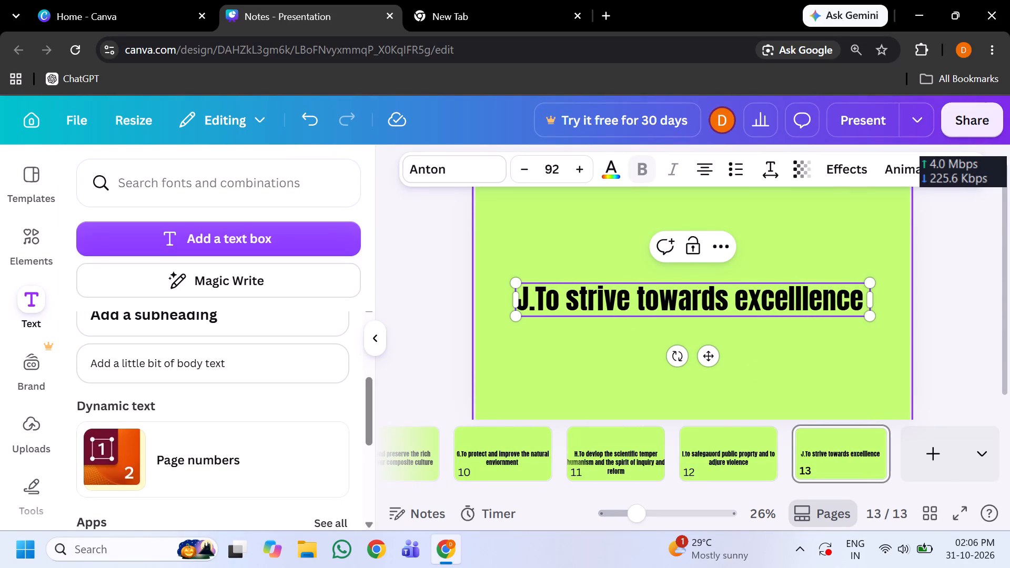
text(in all)
key(space)
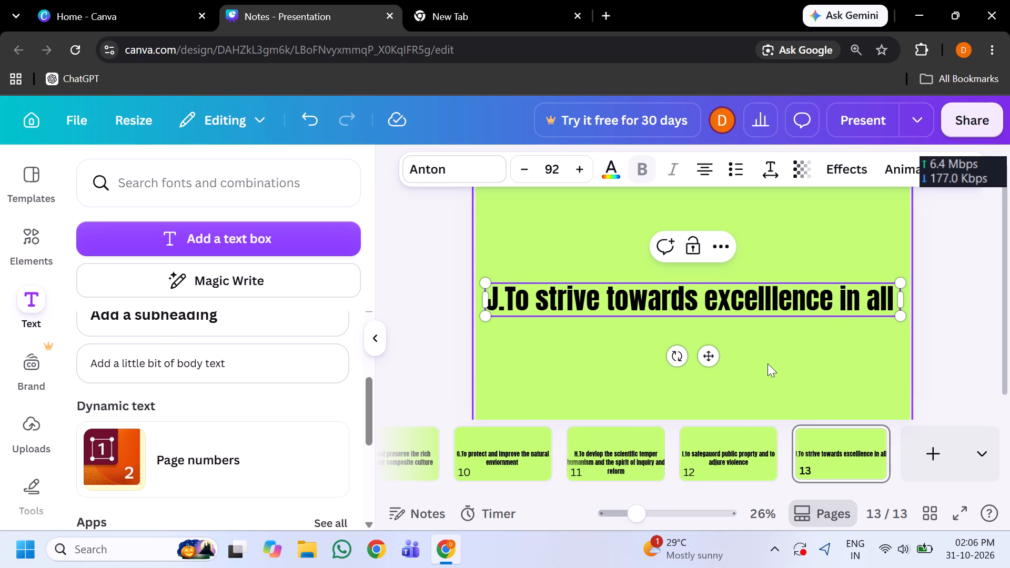
text(sphere)
key(space)
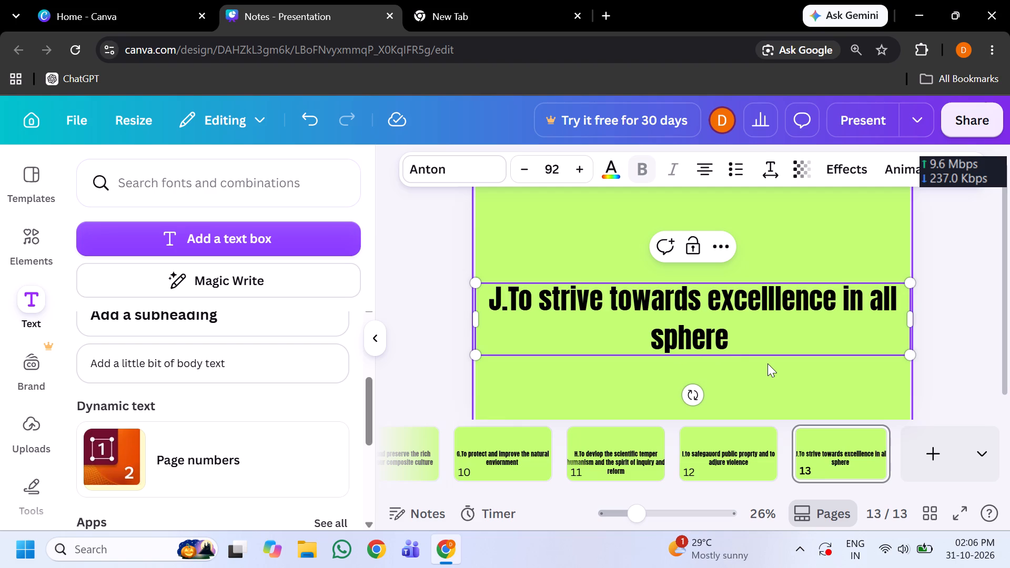
text(of individual)
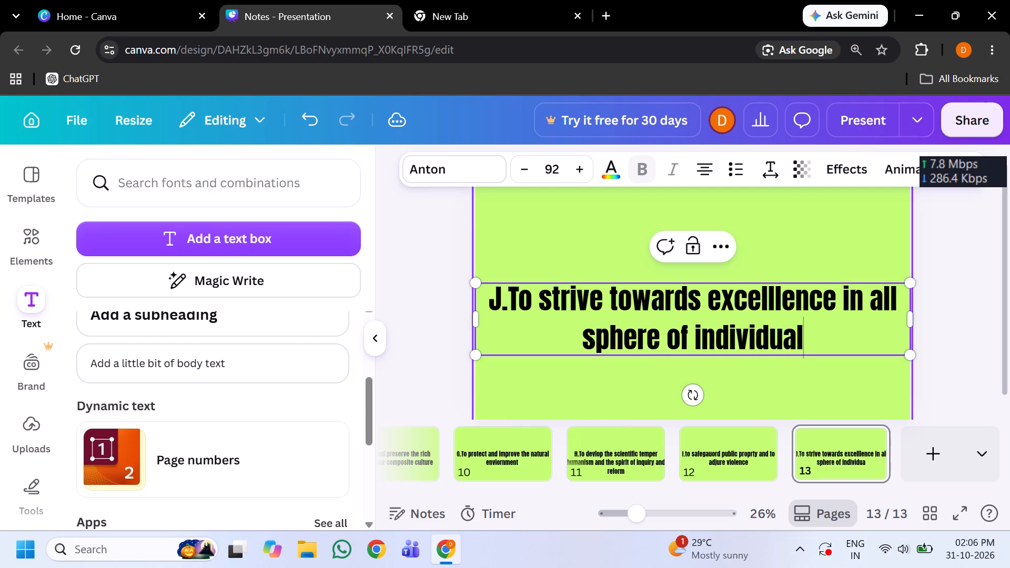
text(s)
key(space)
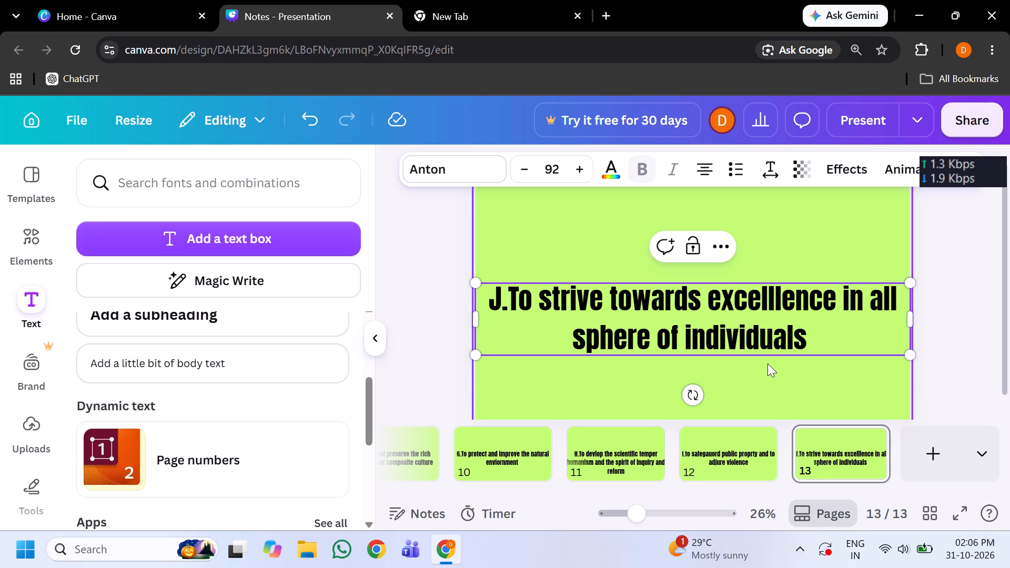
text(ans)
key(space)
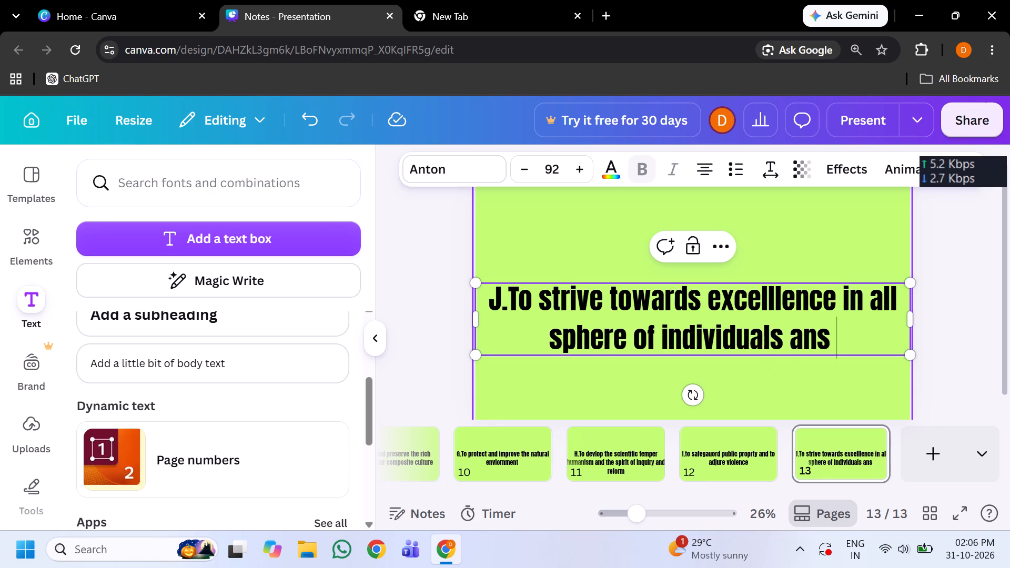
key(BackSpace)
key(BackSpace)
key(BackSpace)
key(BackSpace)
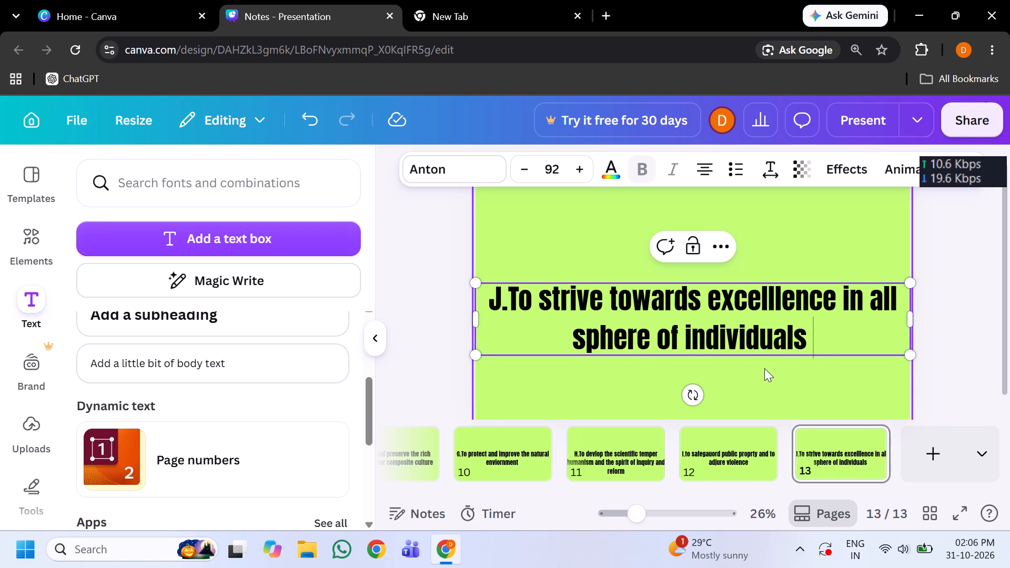
Add a blank page 14 after page 13.
click(923, 447)
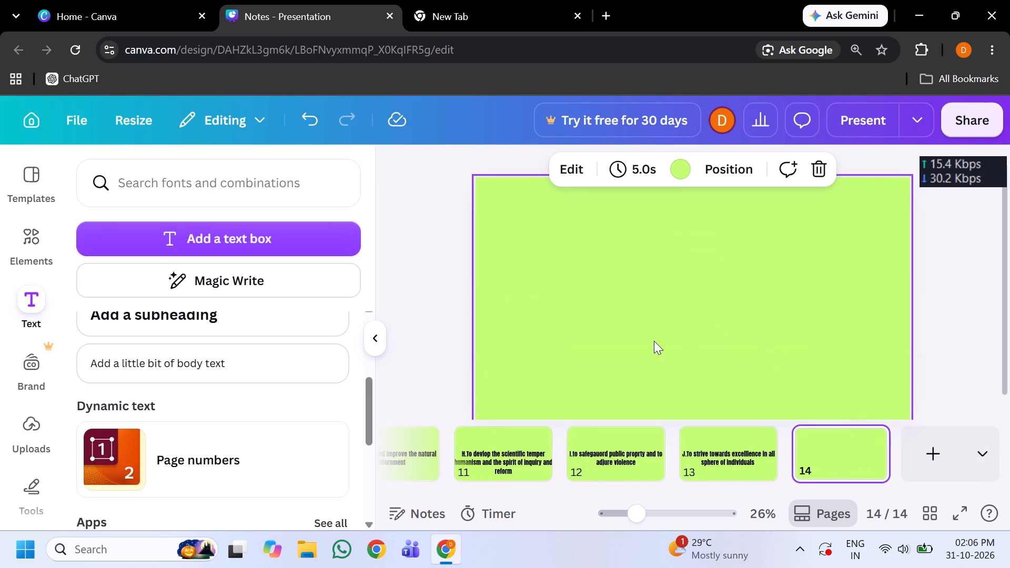
Add a text box on page 14, replacing its placeholder with the opening words "K.Who is a parent".
click(196, 248)
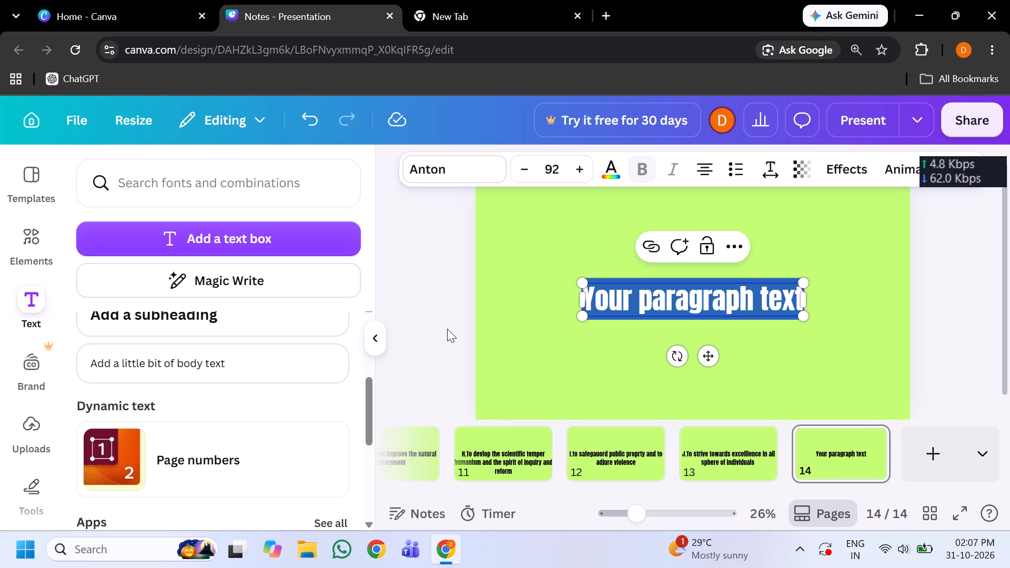
key(BackSpace)
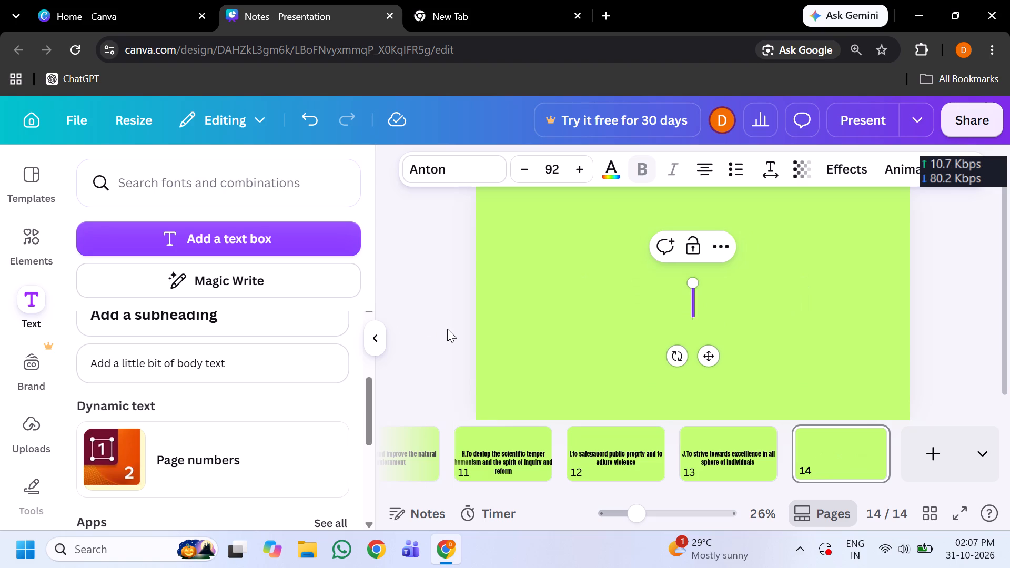
key(l)
key(BackSpace)
key(k)
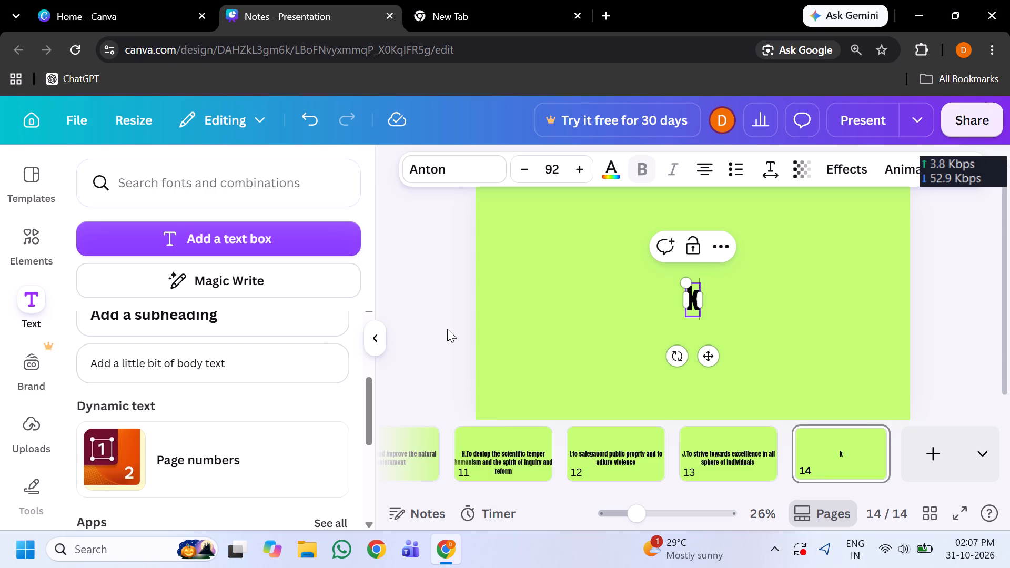
key(BackSpace)
key(shift+k)
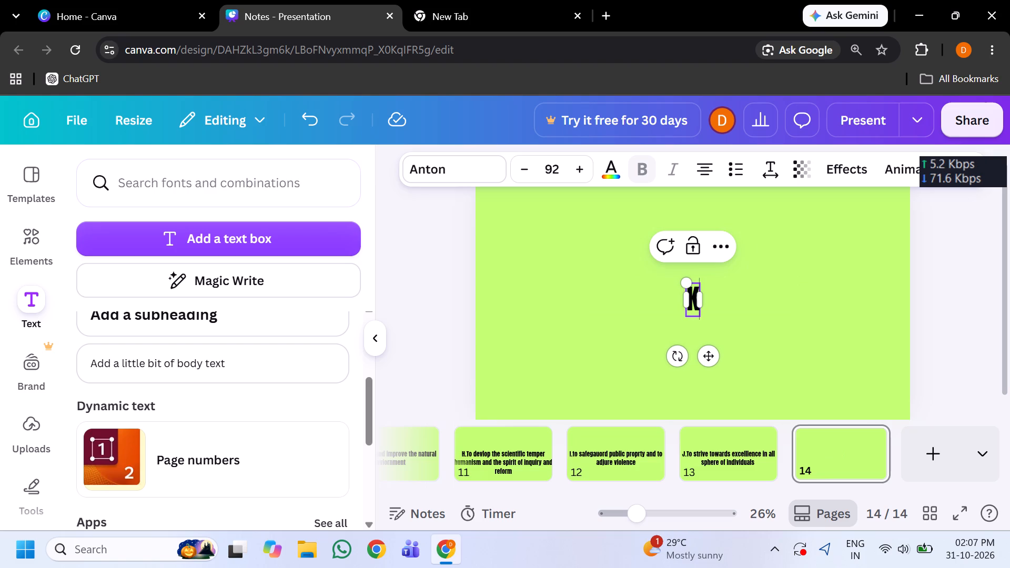
key(period)
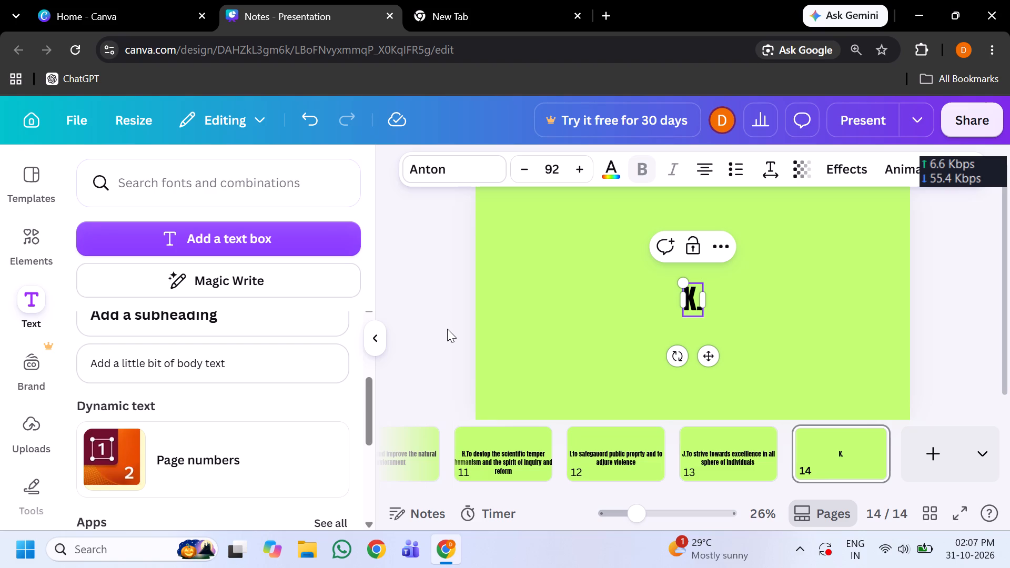
text(Who is)
key(space)
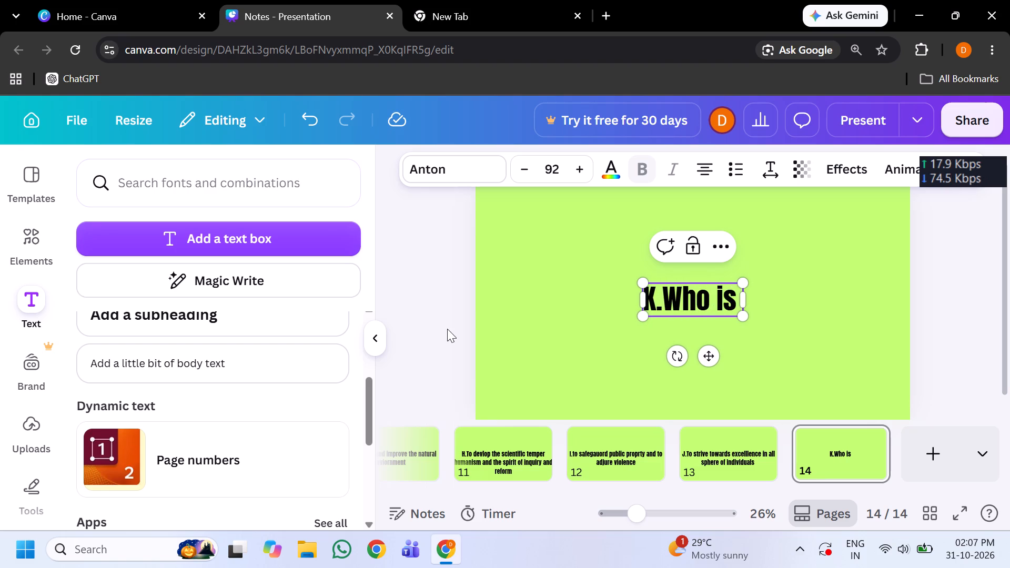
text(a parent)
key(space)
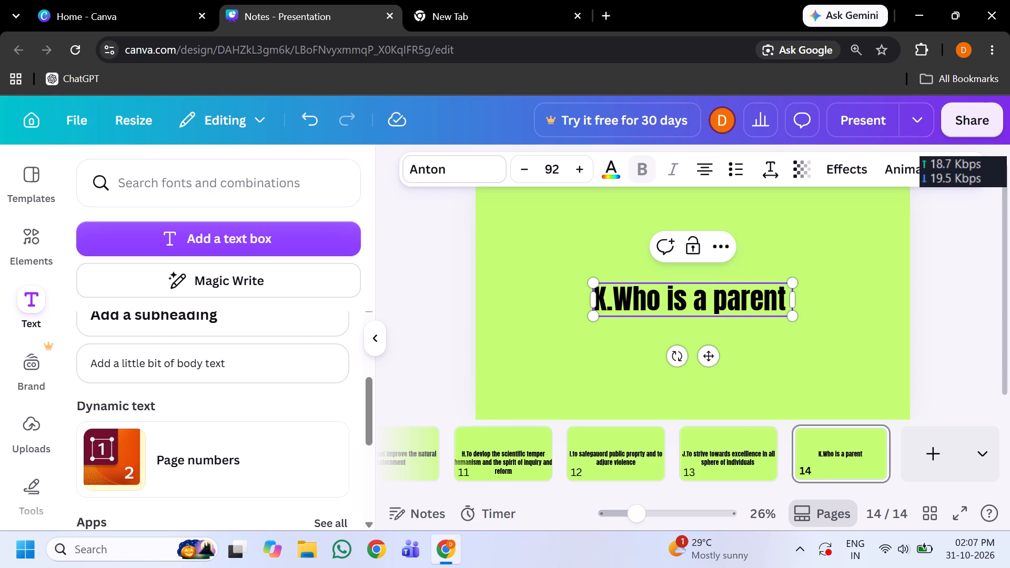
Continue page 14's sentence with "or guardian" after "K.Who is a parent".
text(or g)
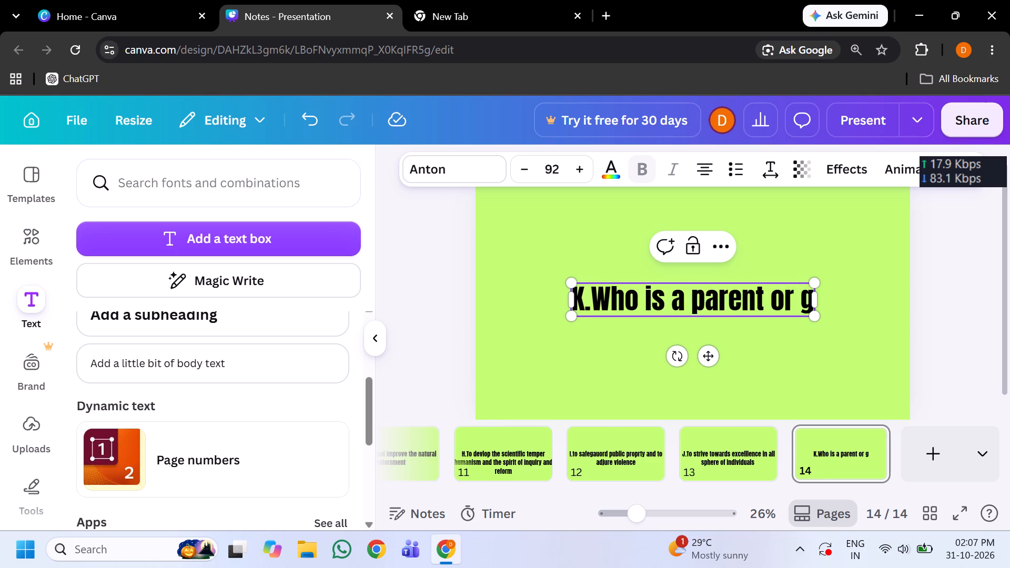
text(ua)
text(rdiam)
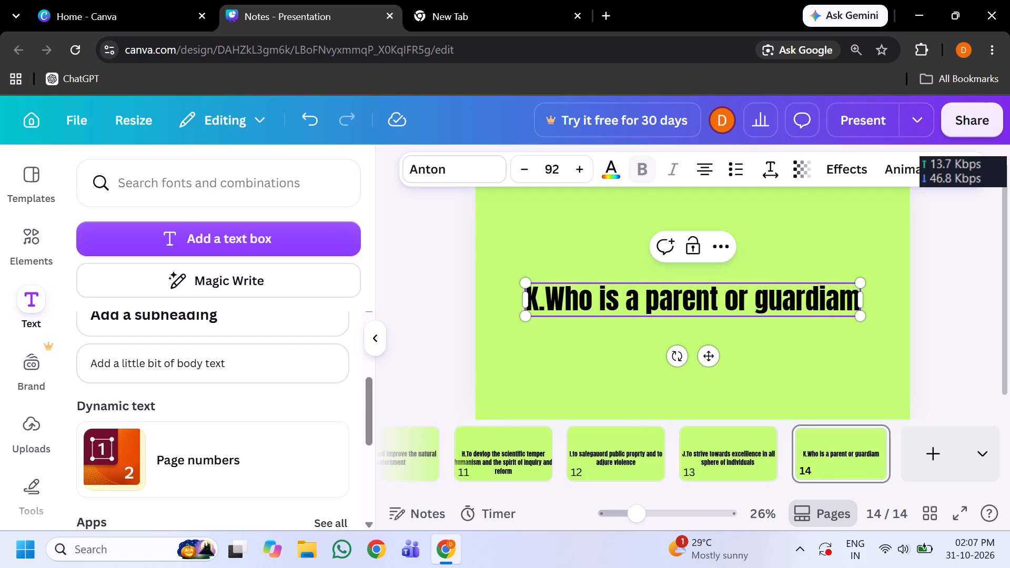
key(BackSpace)
key(m)
key(BackSpace)
text(n)
key(space)
key(space)
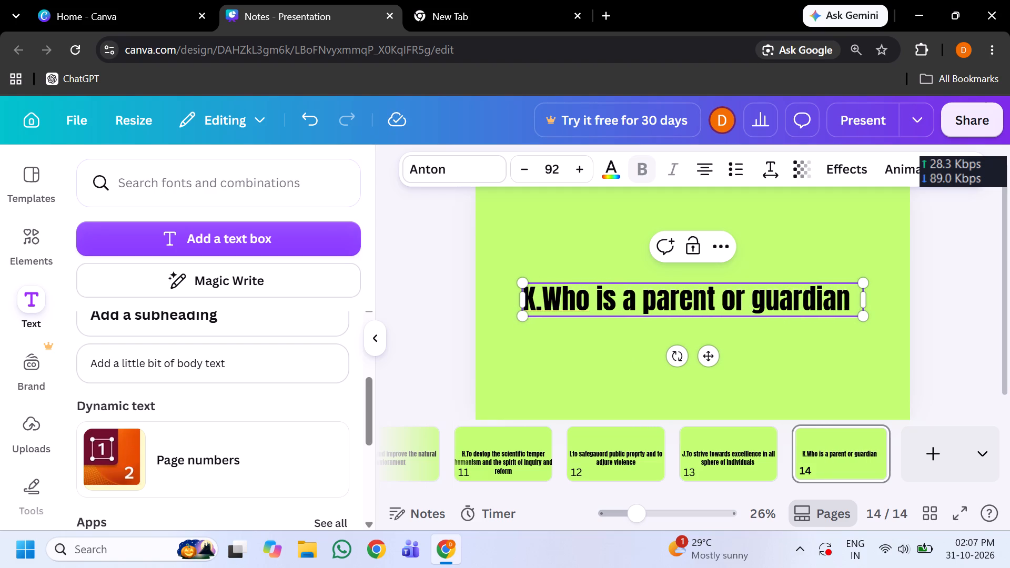
Extend page 14's sentence with "to provide opportunities for education".
text(to)
key(space)
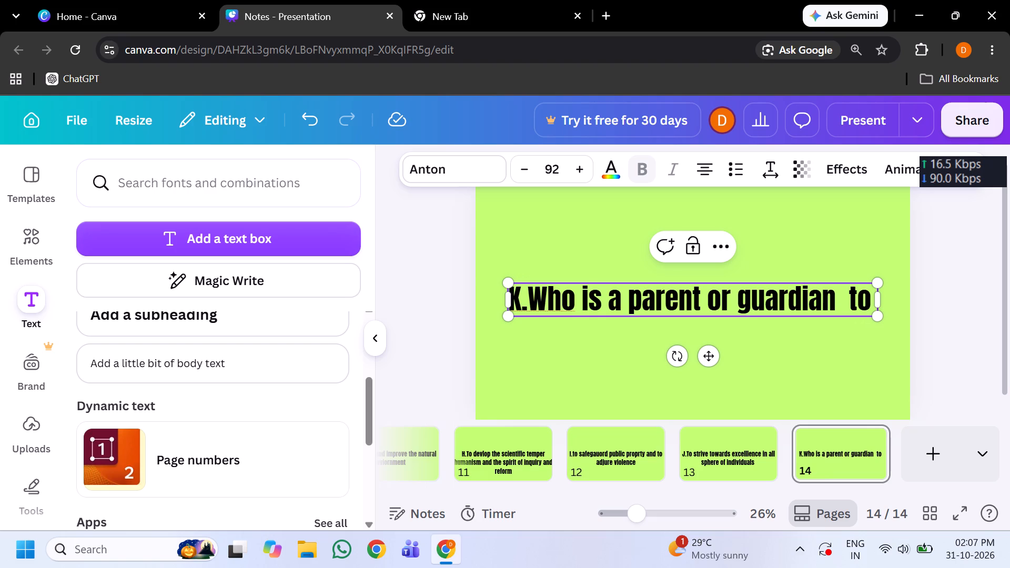
text(provide)
key(space)
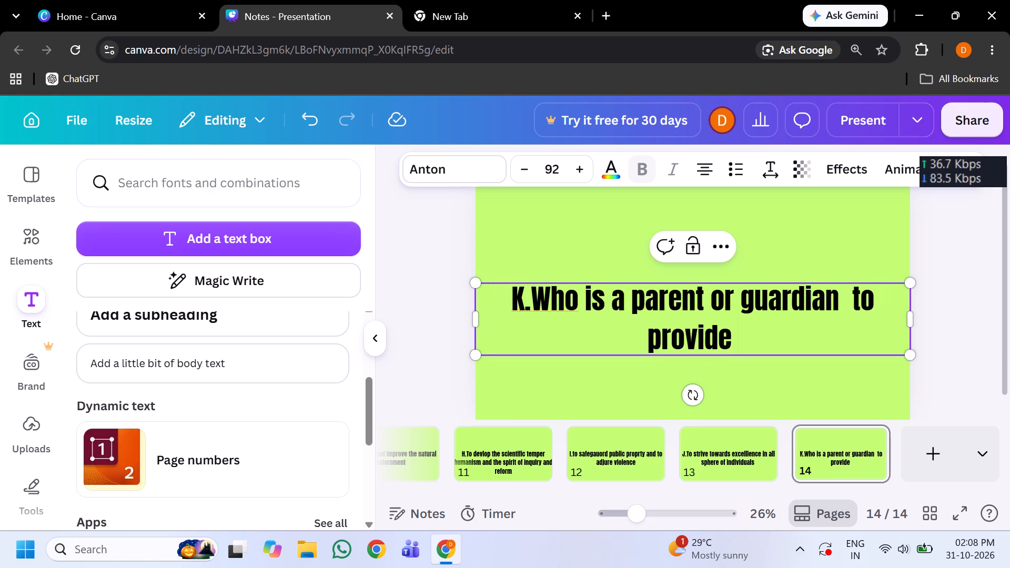
text(oppo)
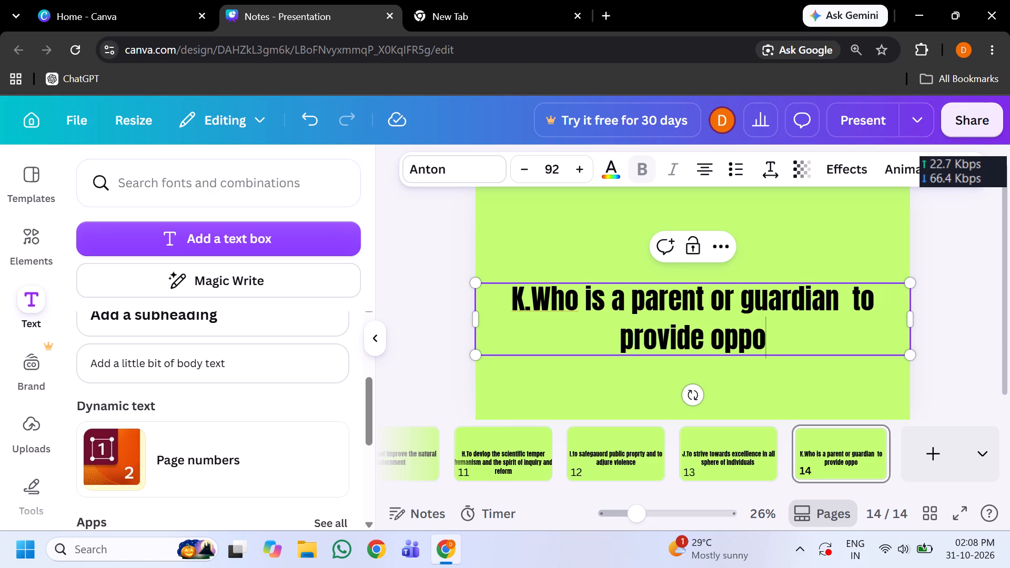
text(rtuniti)
text(es)
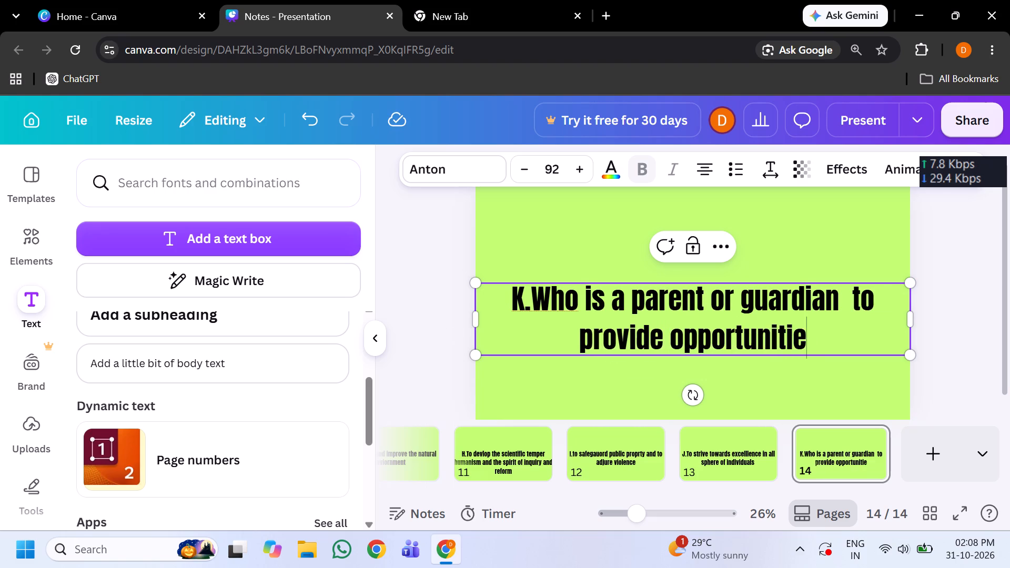
key(space)
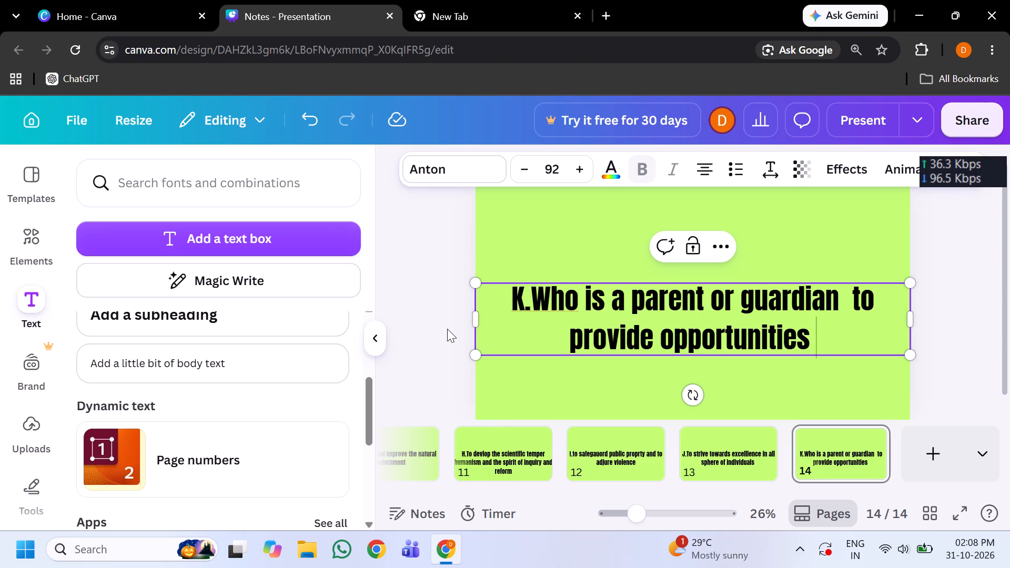
text(for education)
key(space)
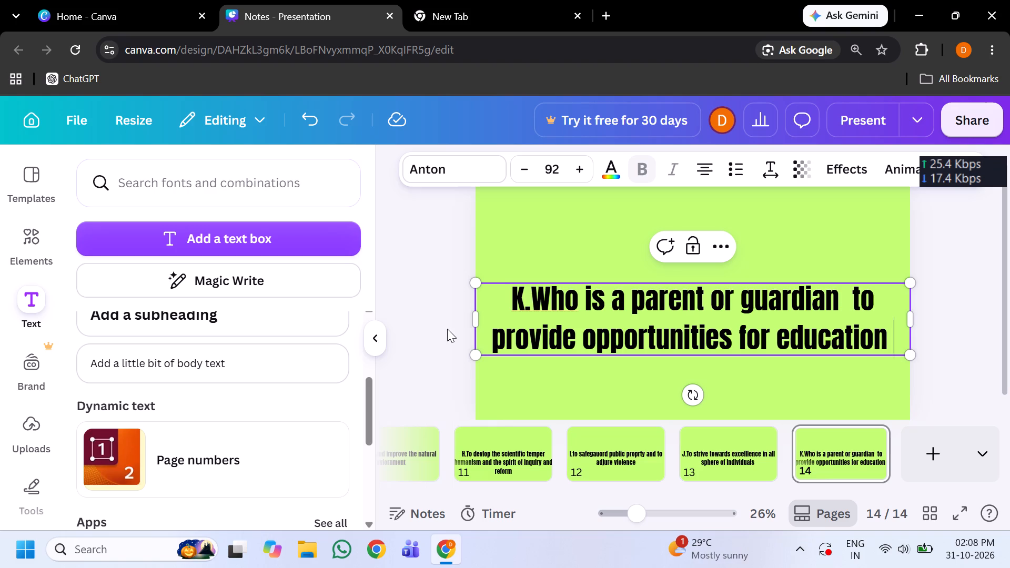
Continue the page 14 text with "to his child or as the case may be".
text(to his child)
key(space)
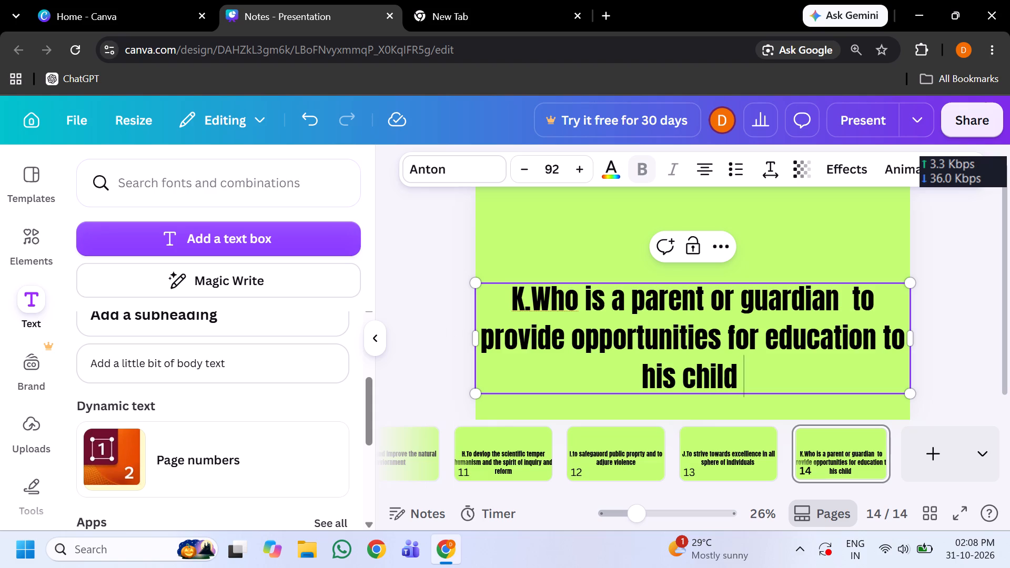
text(or as the)
key(space)
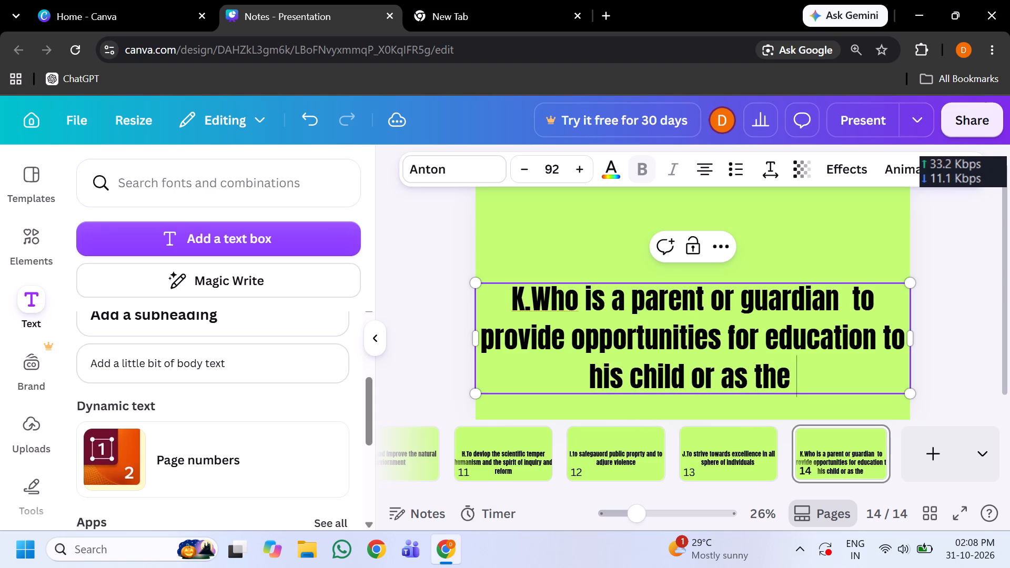
text(case may)
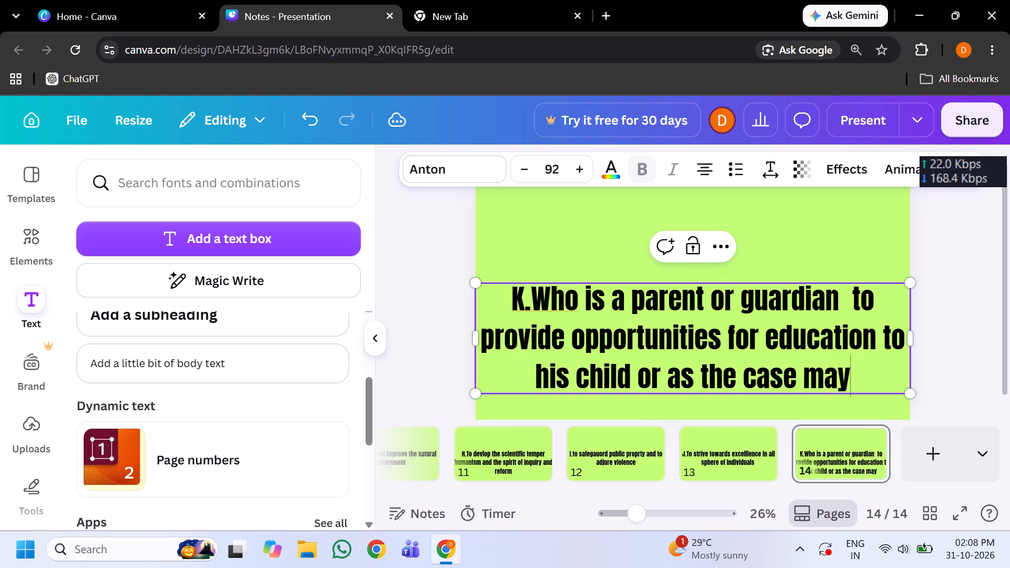
key(space)
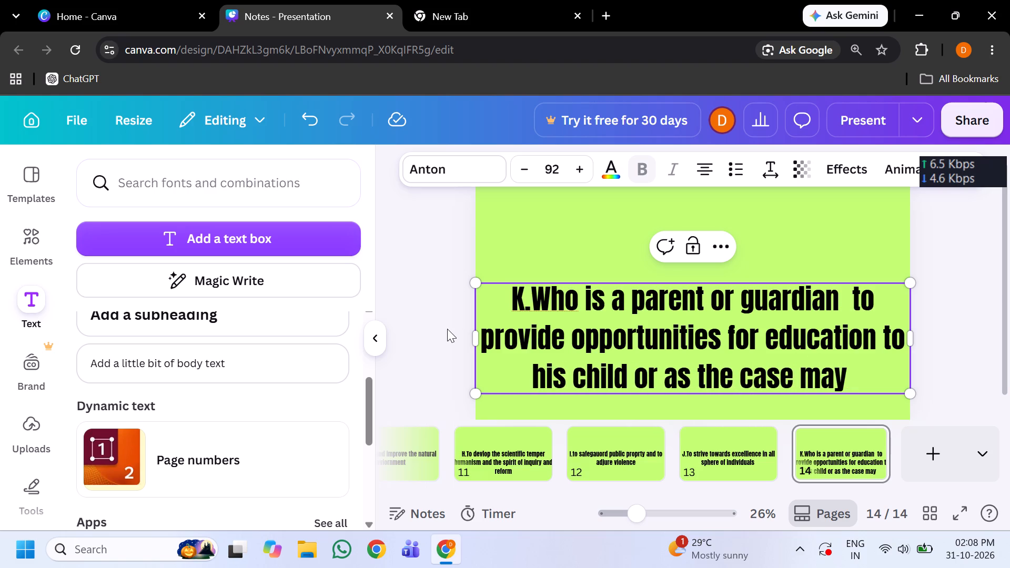
text(be)
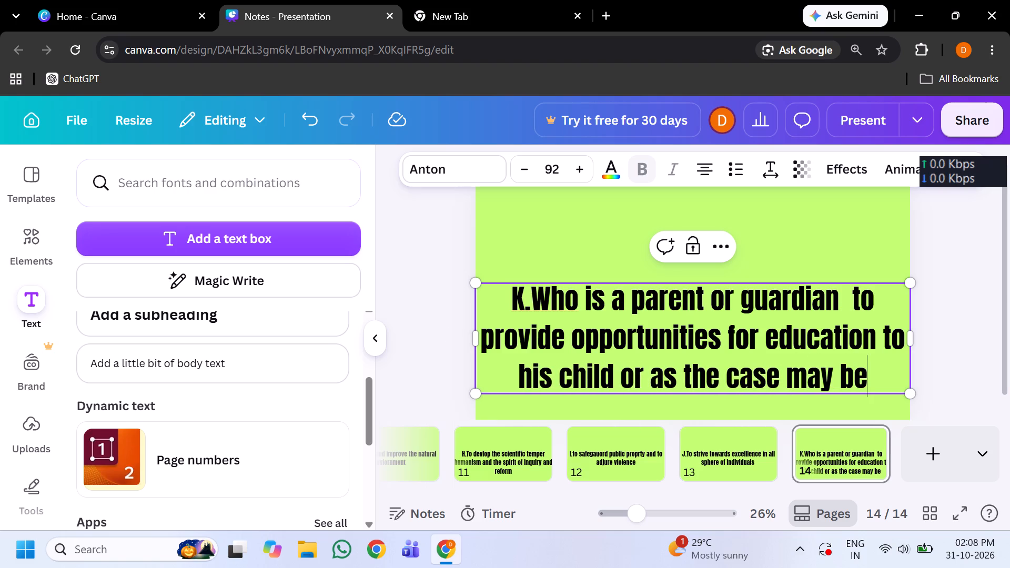
key(space)
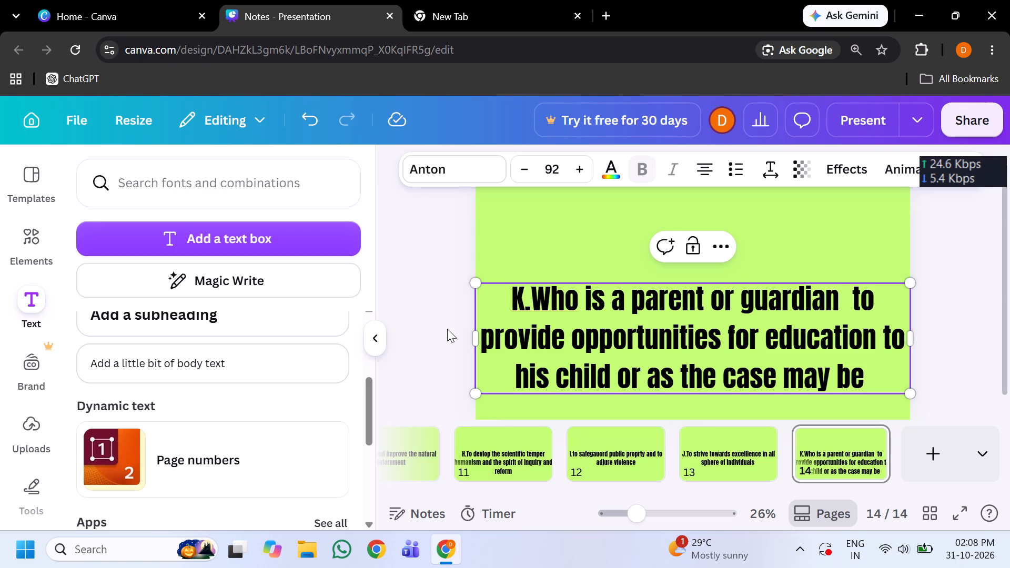
Add the word "ward" after "may be" in the page 14 text.
text(ard)
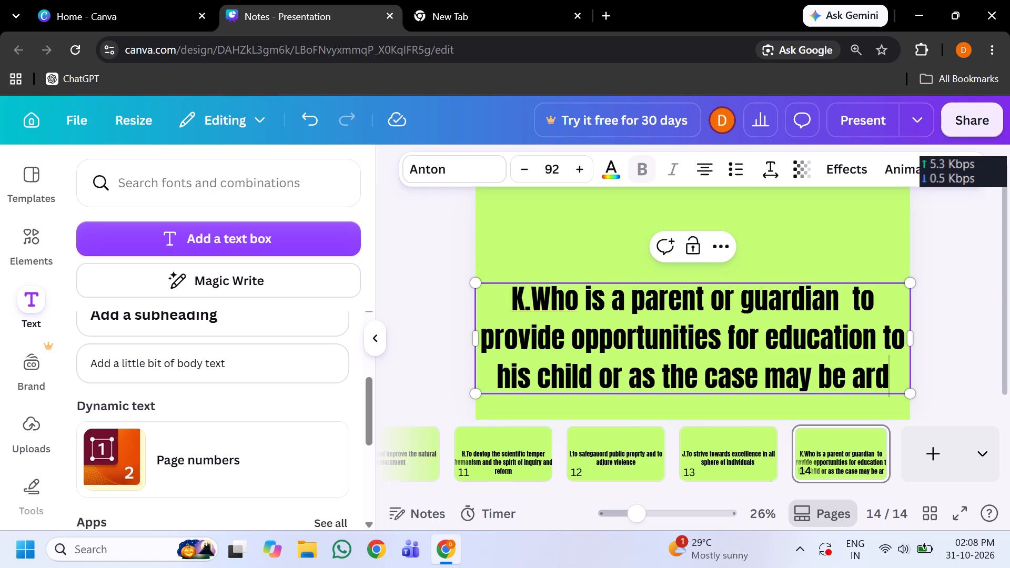
key(space)
key(BackSpace)
key(BackSpace)
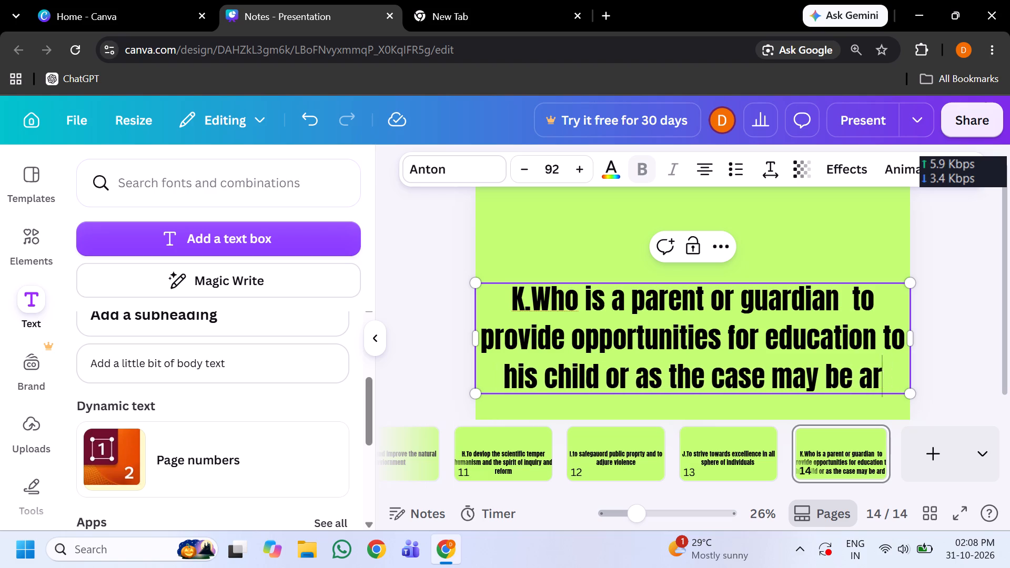
key(BackSpace)
key(BackSpace)
text(wad)
key(space)
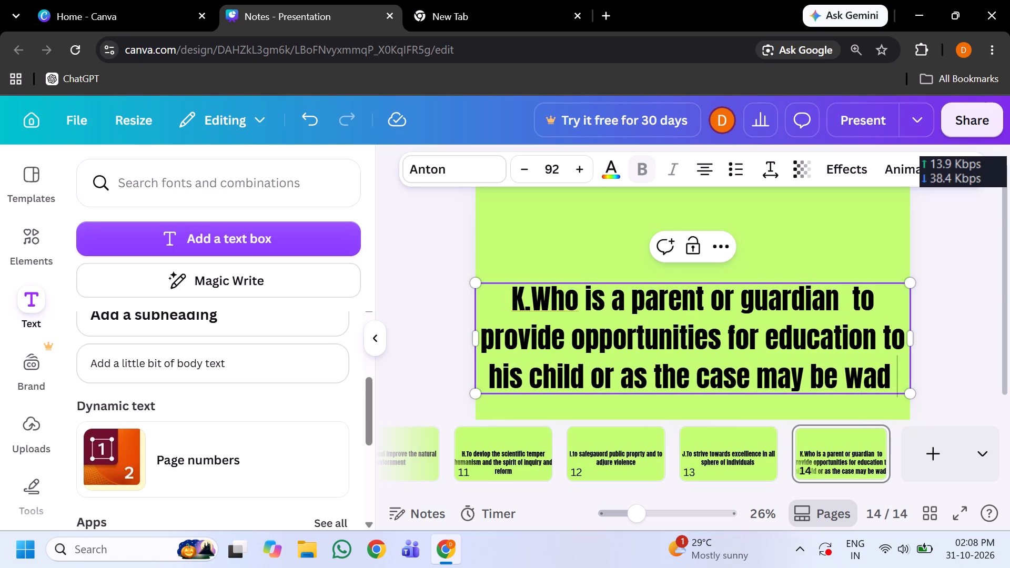
key(BackSpace)
key(BackSpace)
text(rd)
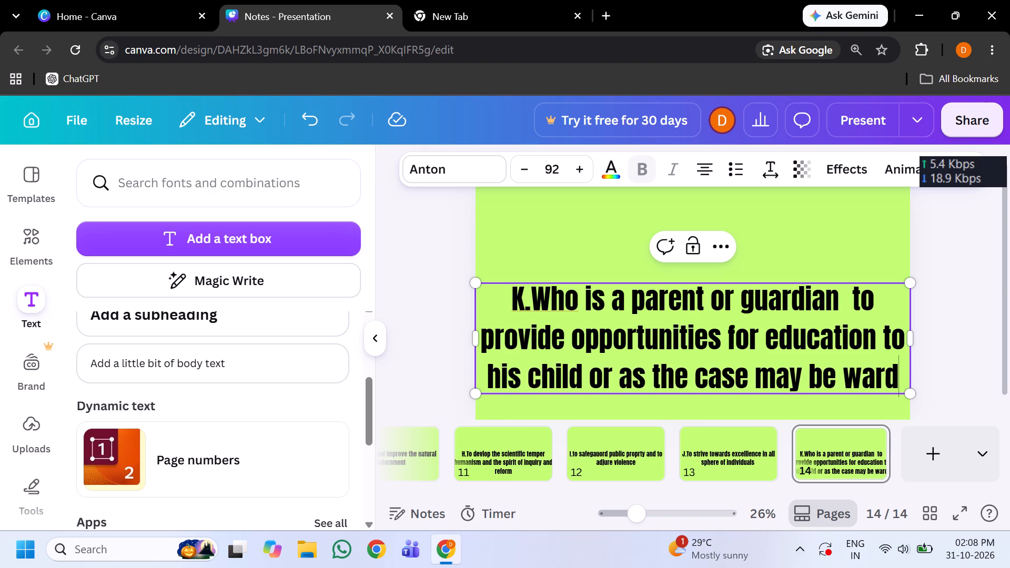
key(space)
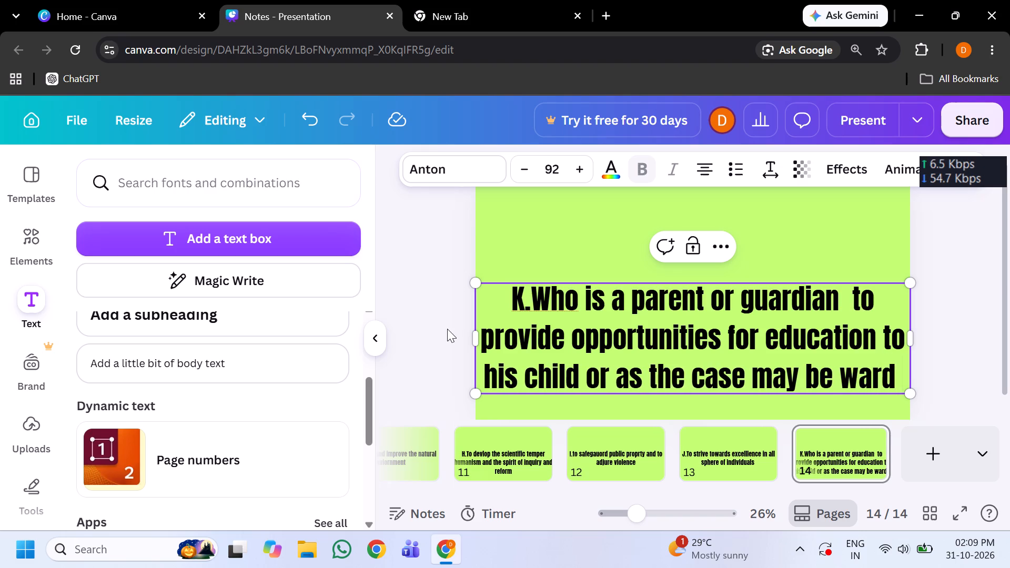
Continue the page 14 sentence with "between the age".
text(be)
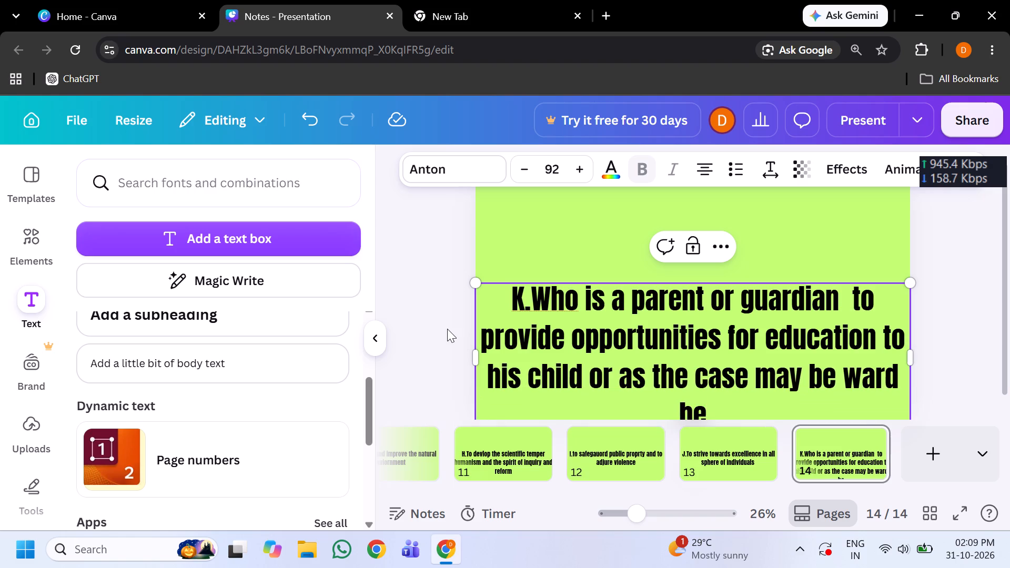
text(twee)
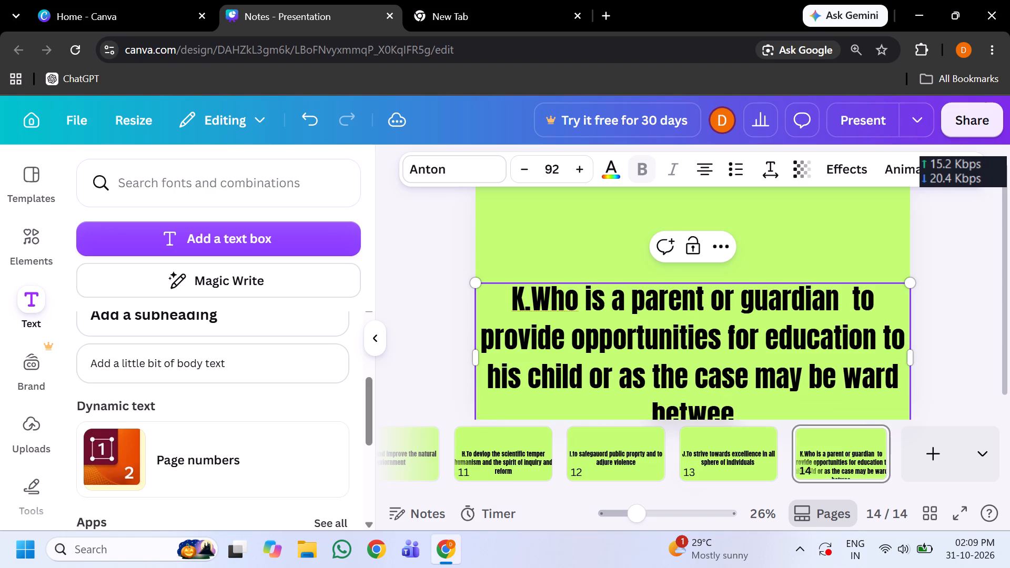
text(n)
key(space)
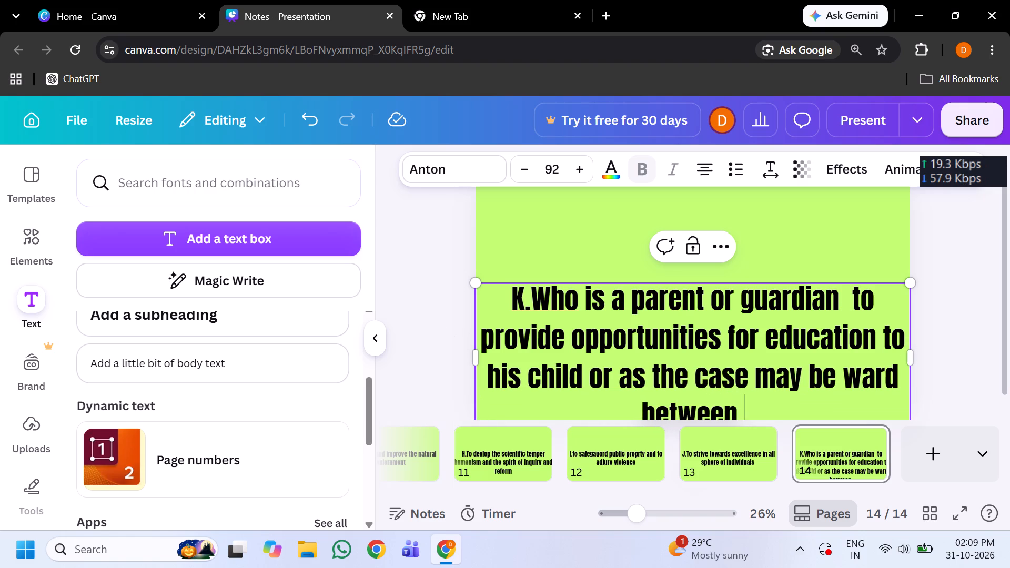
text(the)
key(space)
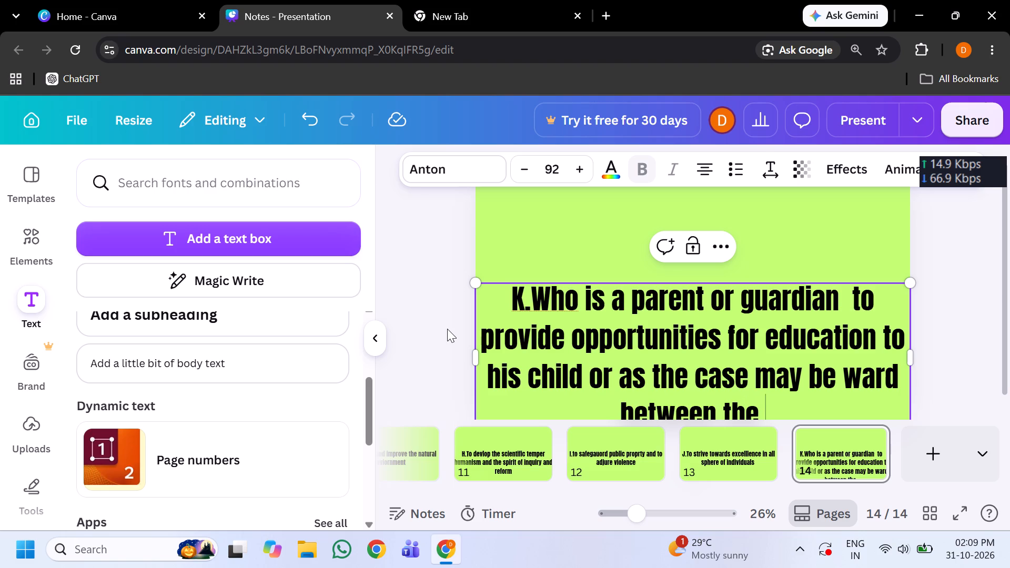
key(a)
text(gw)
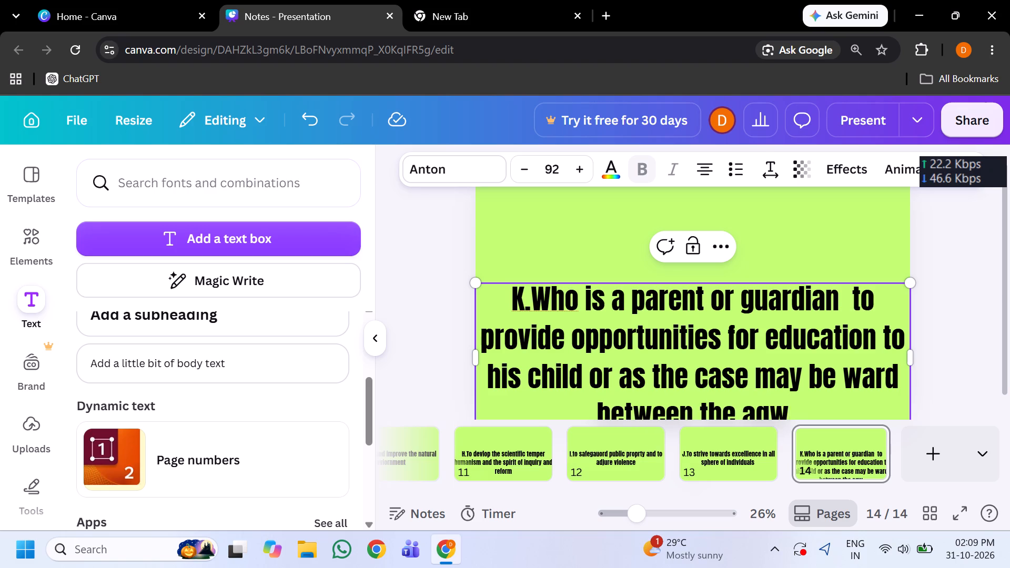
key(BackSpace)
text(e)
key(space)
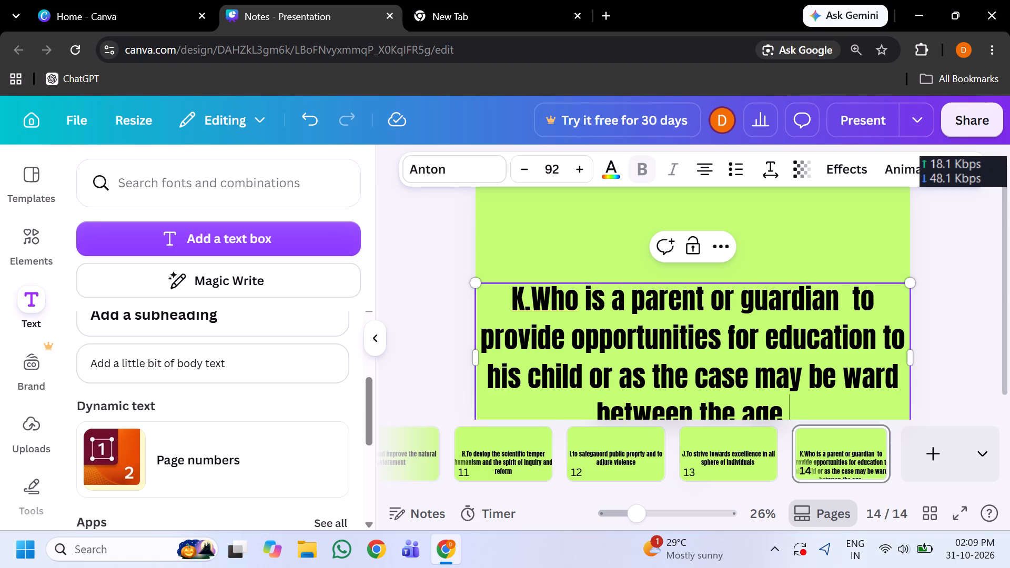
Extend the page 14 sentence with "of six and fourteen tesrd".
text(of)
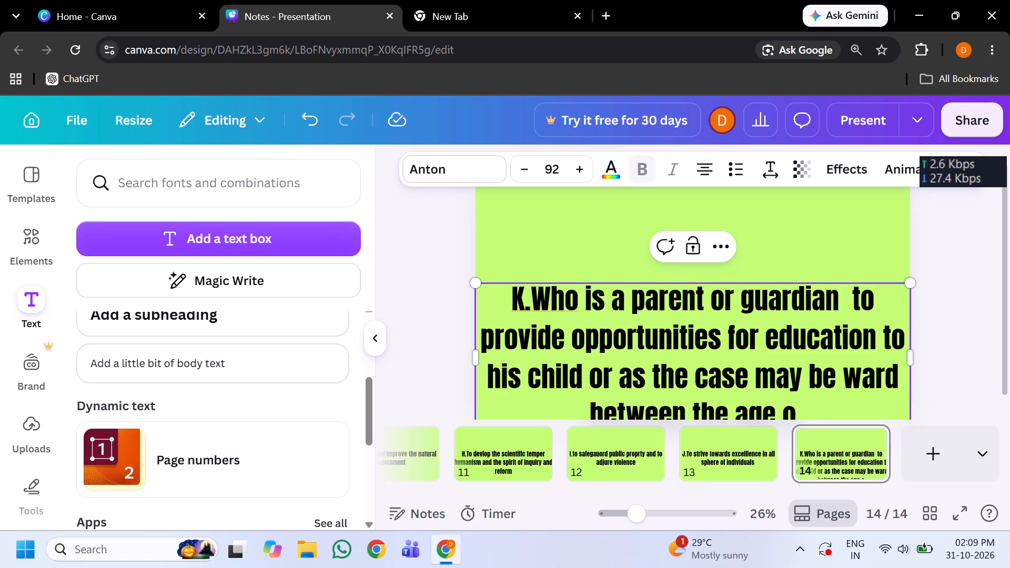
key(space)
text(six)
key(space)
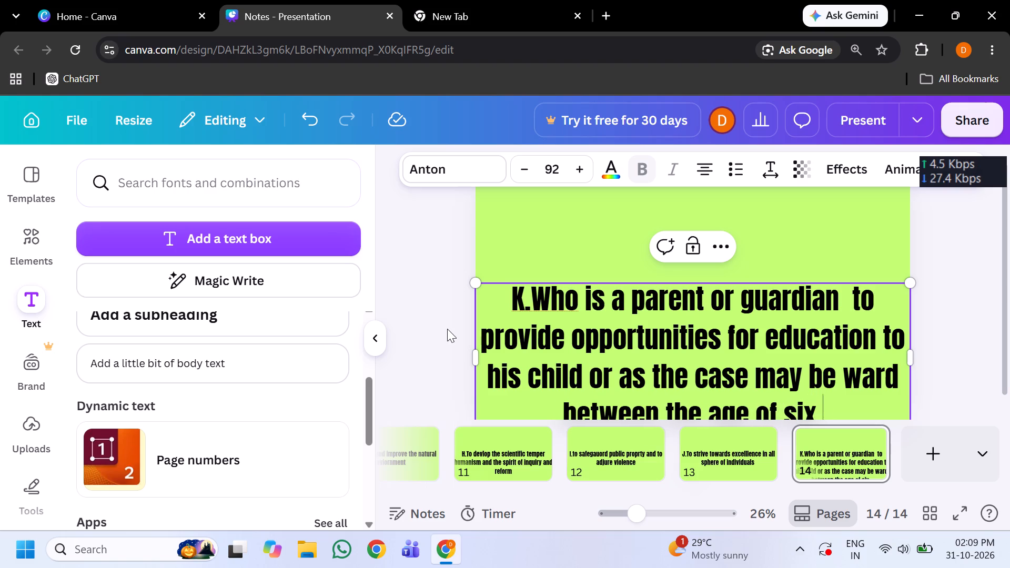
text(and)
key(space)
text(fourteen)
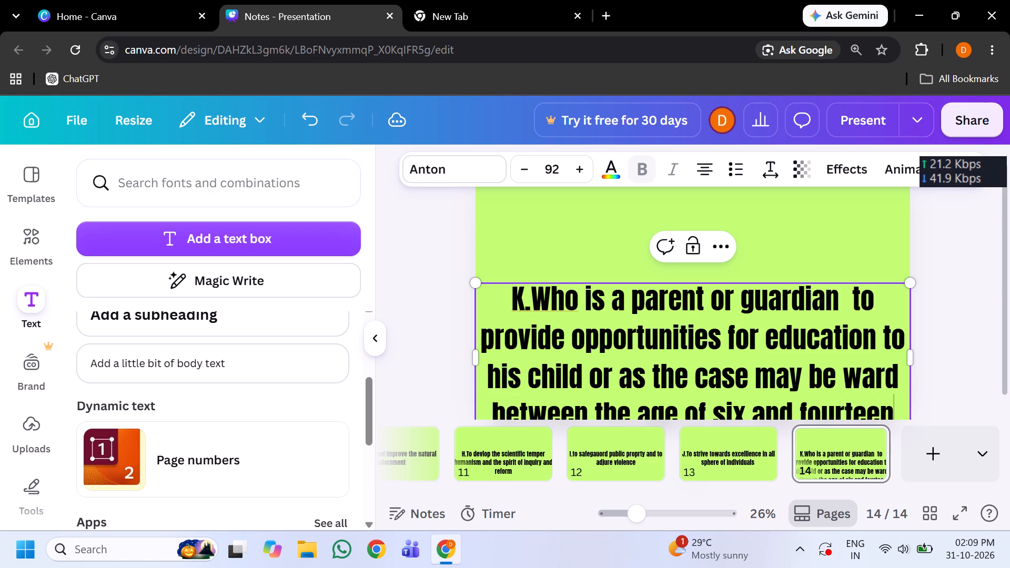
key(space)
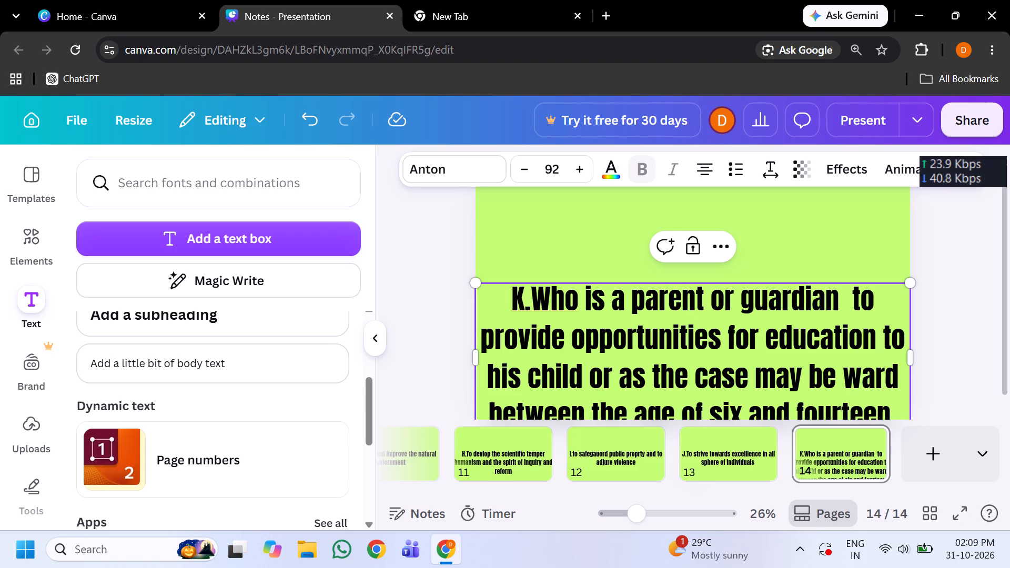
text(tesrd)
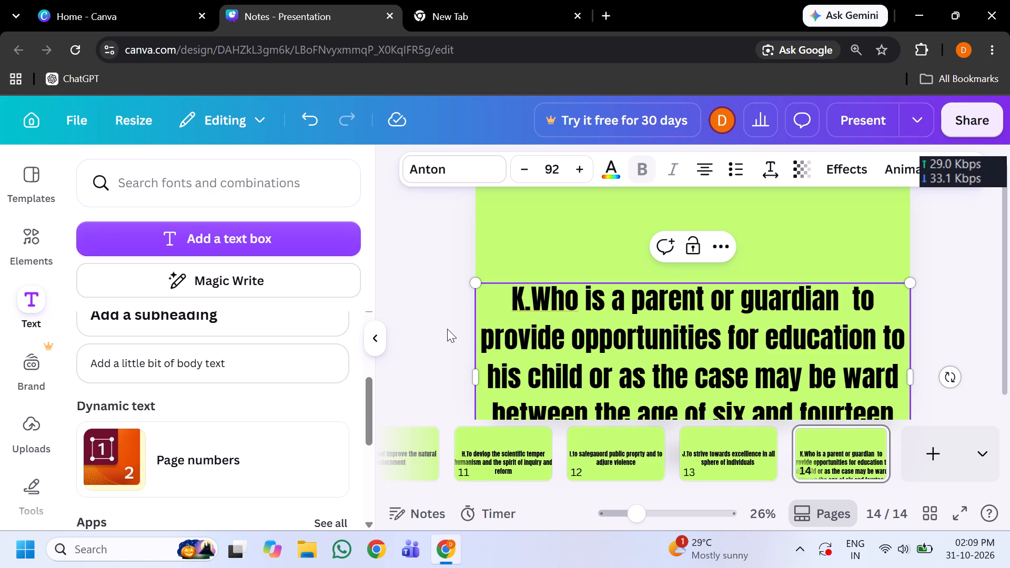
Move page 14's text box higher so that all five lines of text fit on the page.
drag(659, 335, 659, 295)
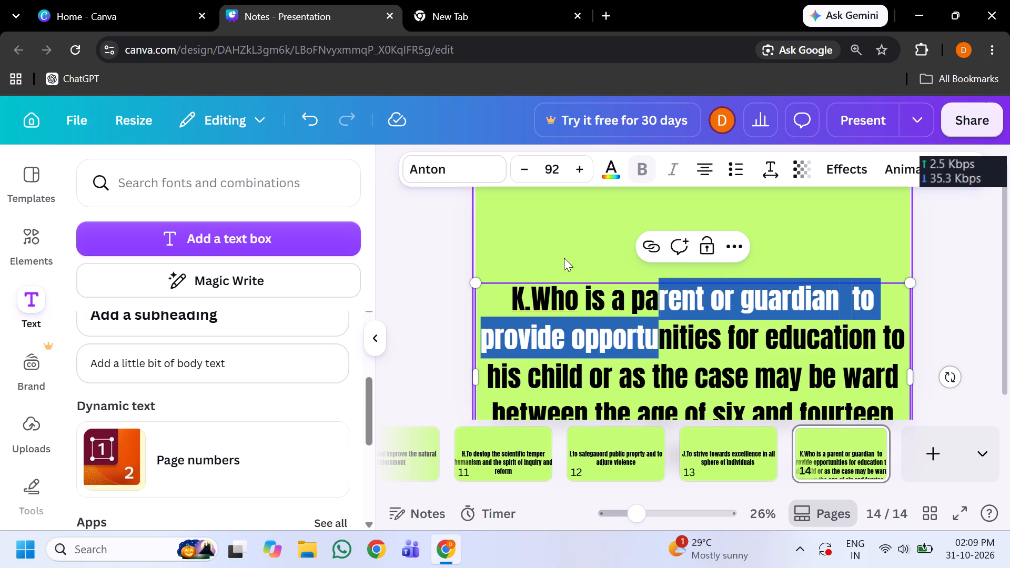
click(563, 257)
drag(669, 341, 679, 283)
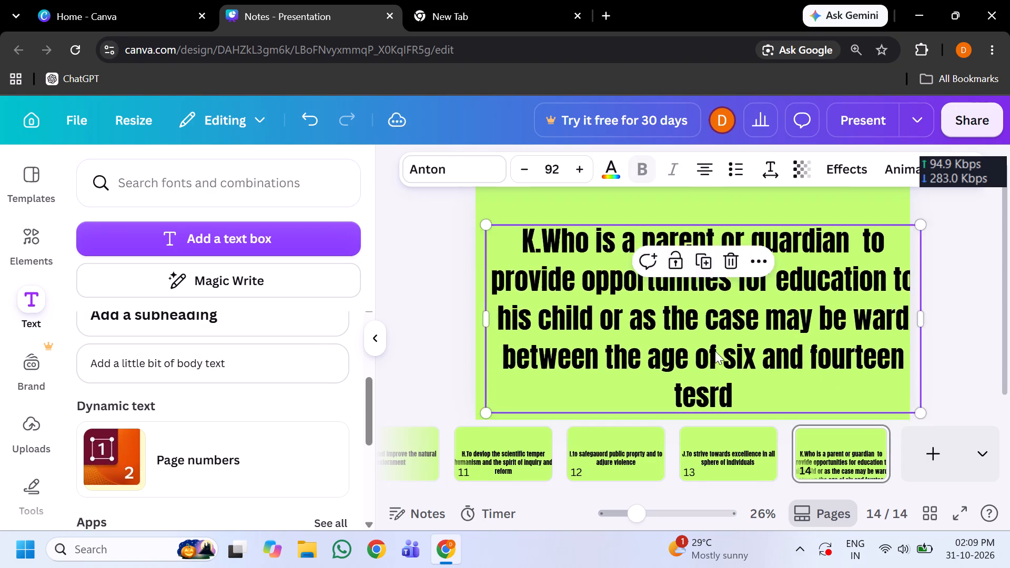
drag(791, 408, 782, 409)
drag(726, 401, 721, 397)
Replace the misspelled "tesrd" at the end of page 14's text with "years".
click(729, 394)
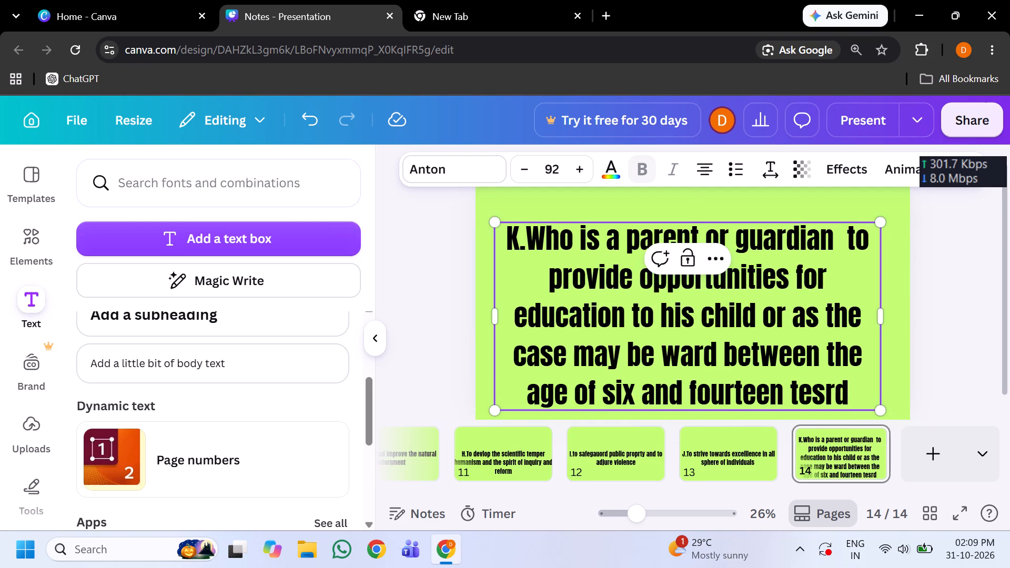
key(BackSpace)
key(BackSpace)
key(BackSpace)
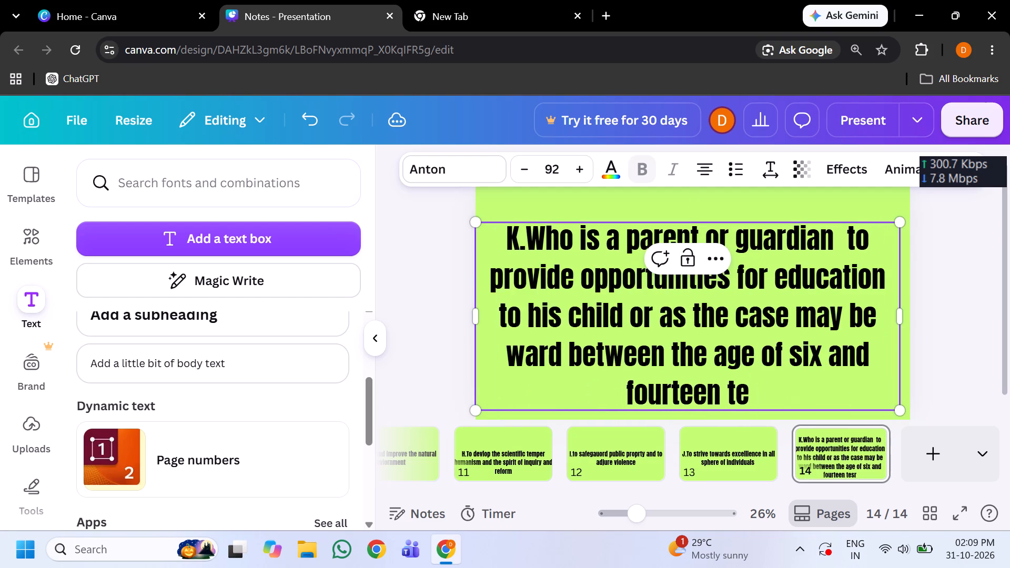
key(BackSpace)
key(BackSpace)
text(ye)
text(ars)
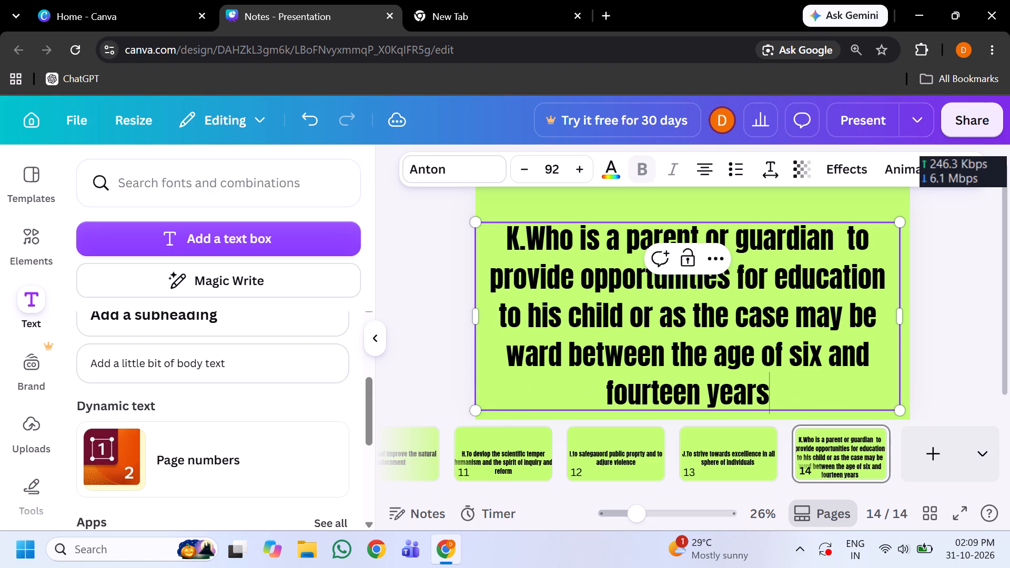
drag(433, 359, 442, 359)
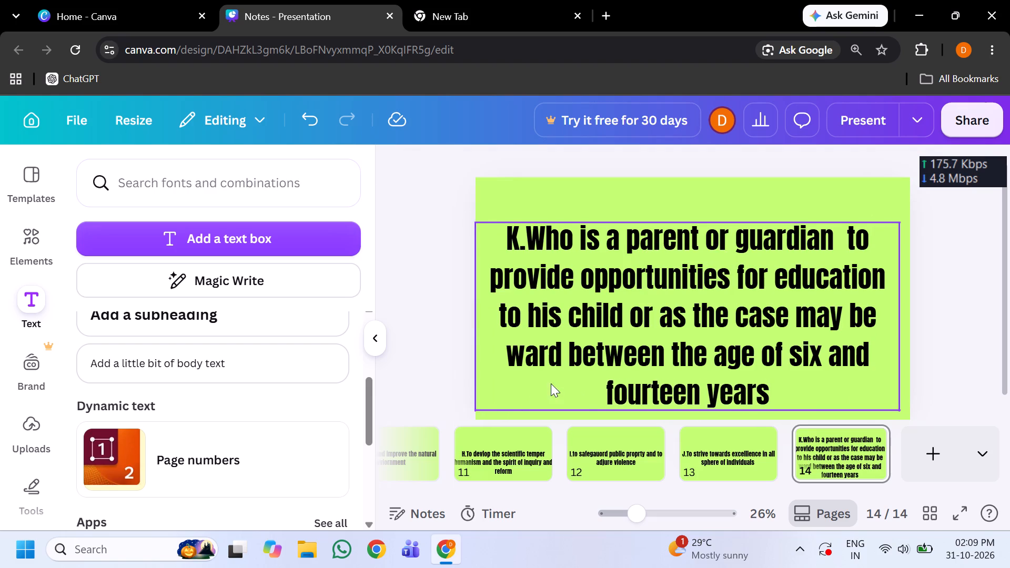
Review the finished duty pages from page 14 back to page 10.
scroll(559, 329, up, 2)
scroll(569, 342, down, 2)
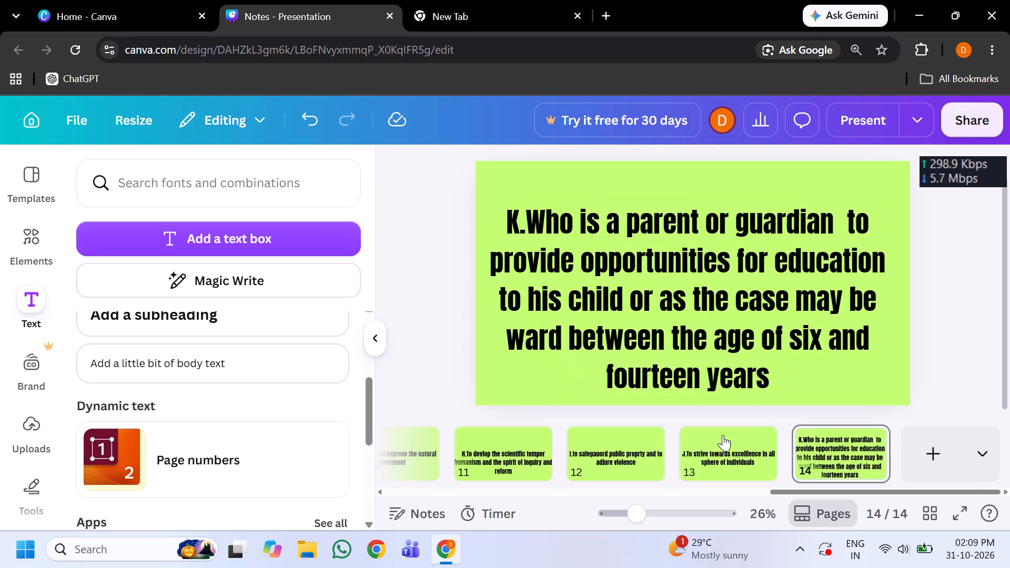
click(739, 451)
click(620, 458)
click(495, 444)
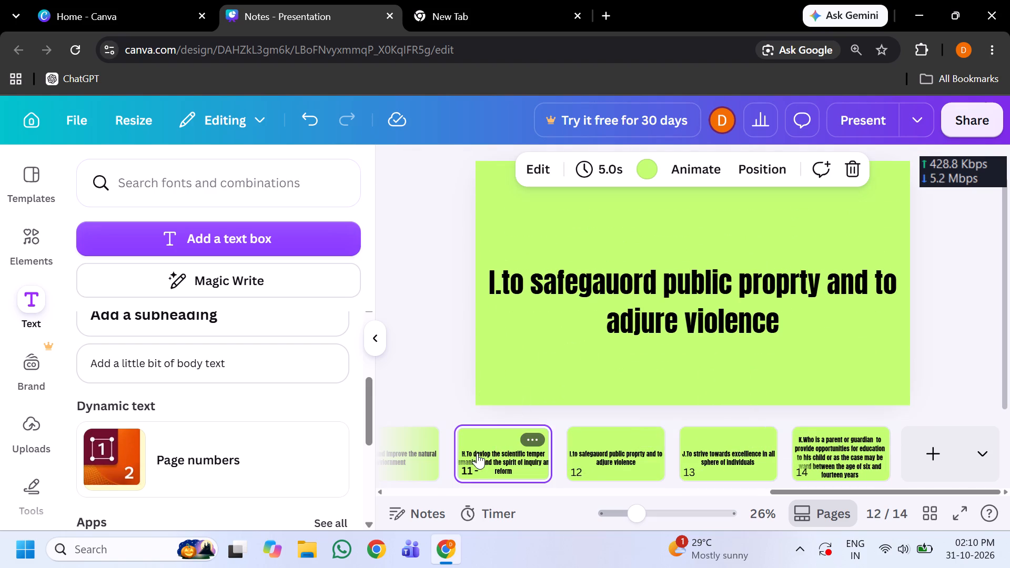
scroll(546, 354, down, 2)
click(424, 454)
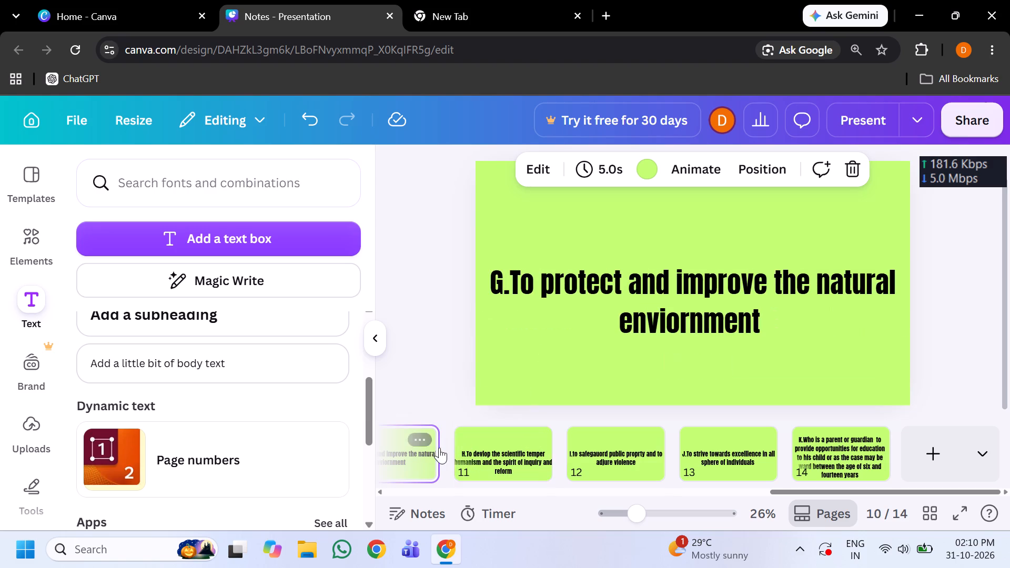
Download all pages of the Notes presentation as a PDF with the Digital preset.
click(981, 129)
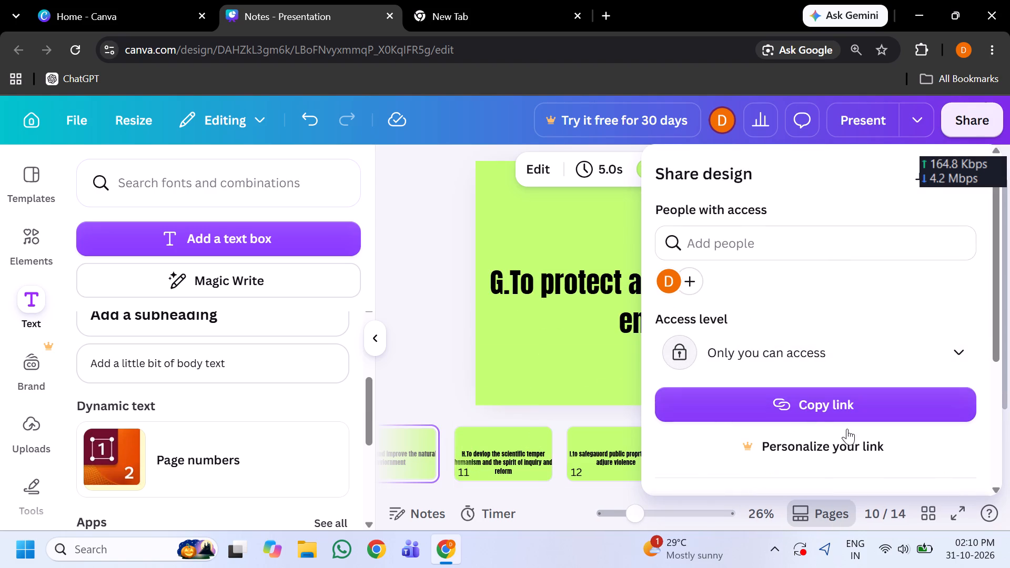
scroll(707, 312, down, 3)
click(678, 322)
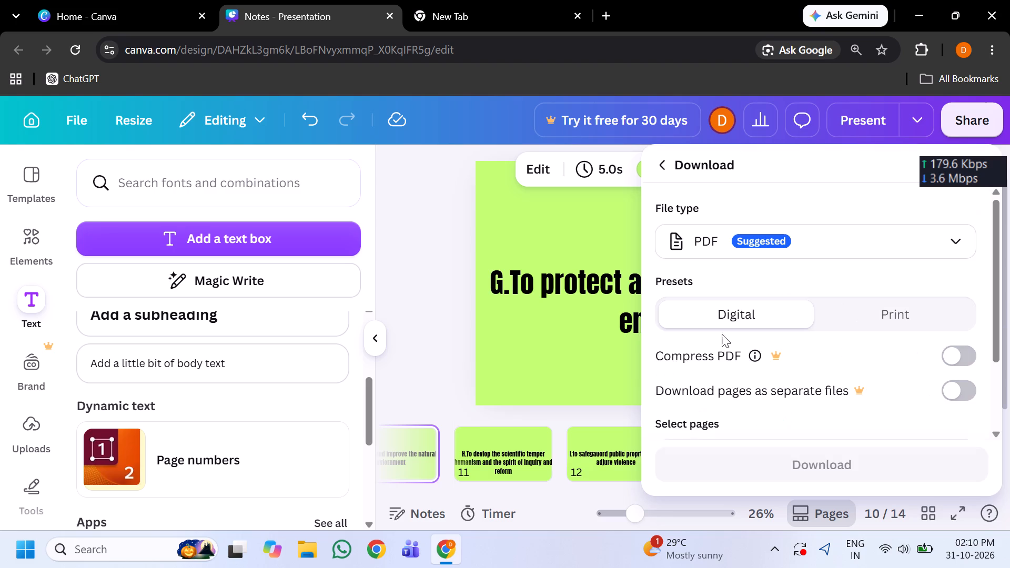
scroll(748, 303, down, 7)
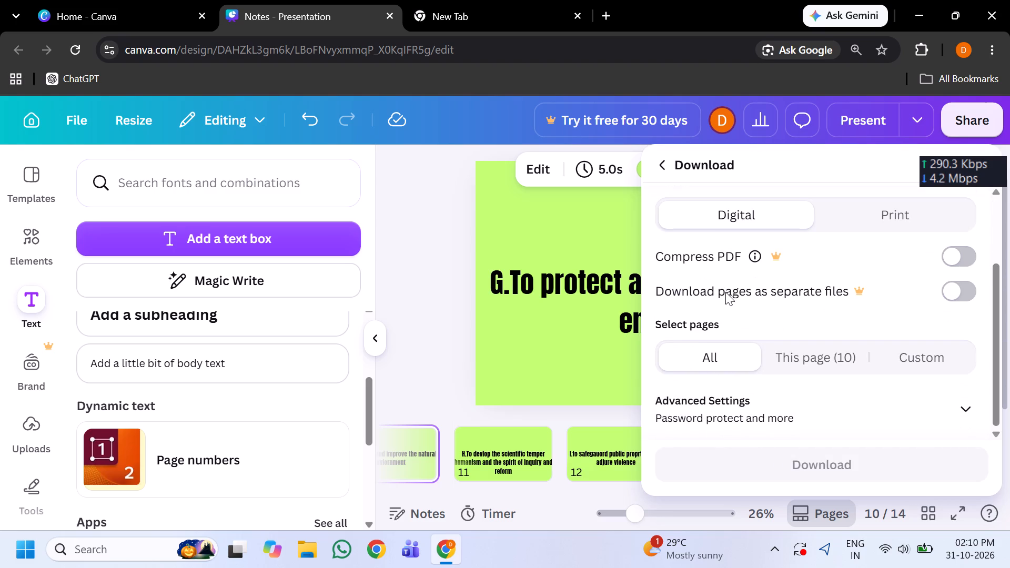
scroll(725, 292, down, 4)
scroll(741, 318, up, 3)
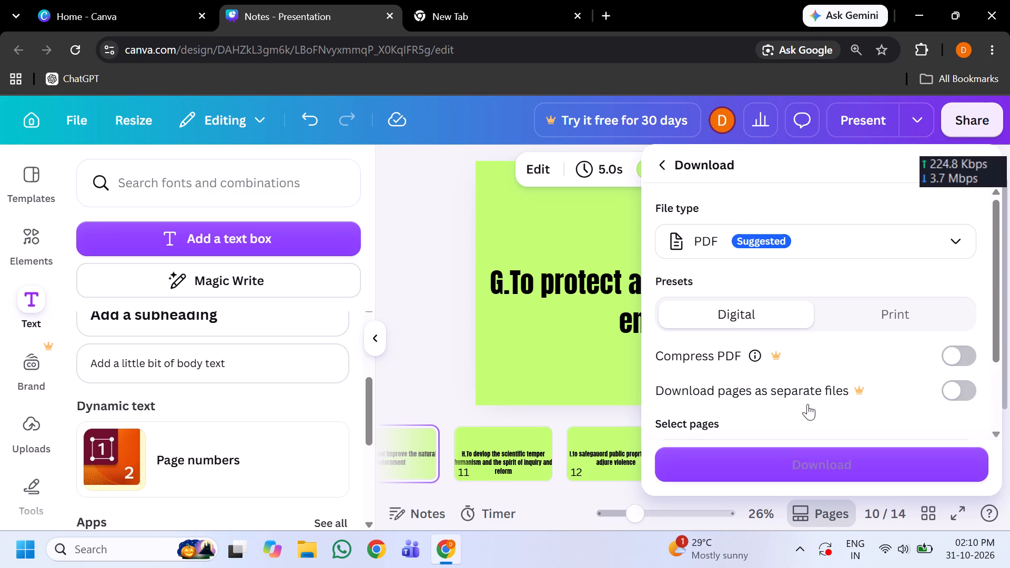
scroll(692, 266, down, 4)
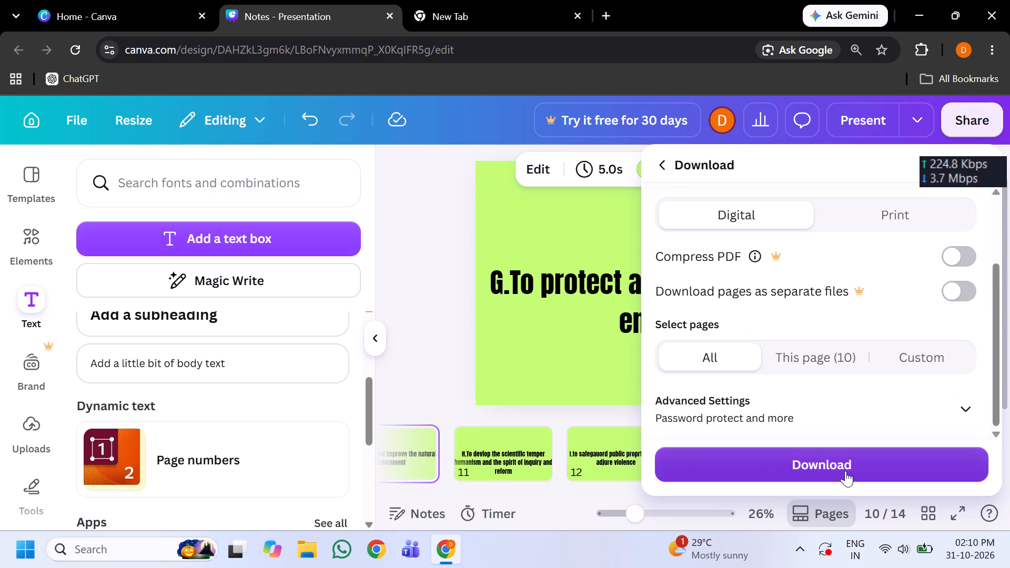
click(844, 468)
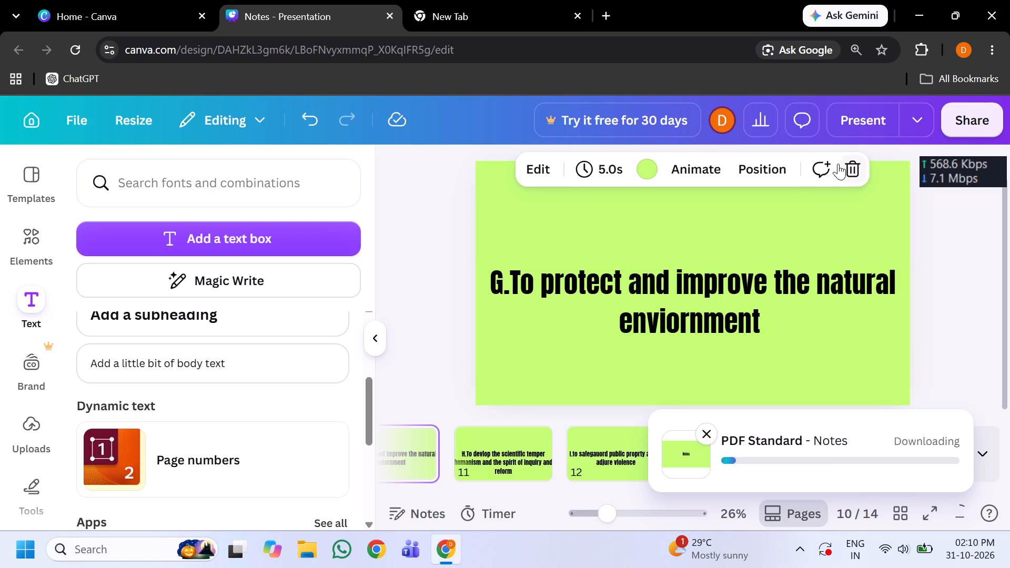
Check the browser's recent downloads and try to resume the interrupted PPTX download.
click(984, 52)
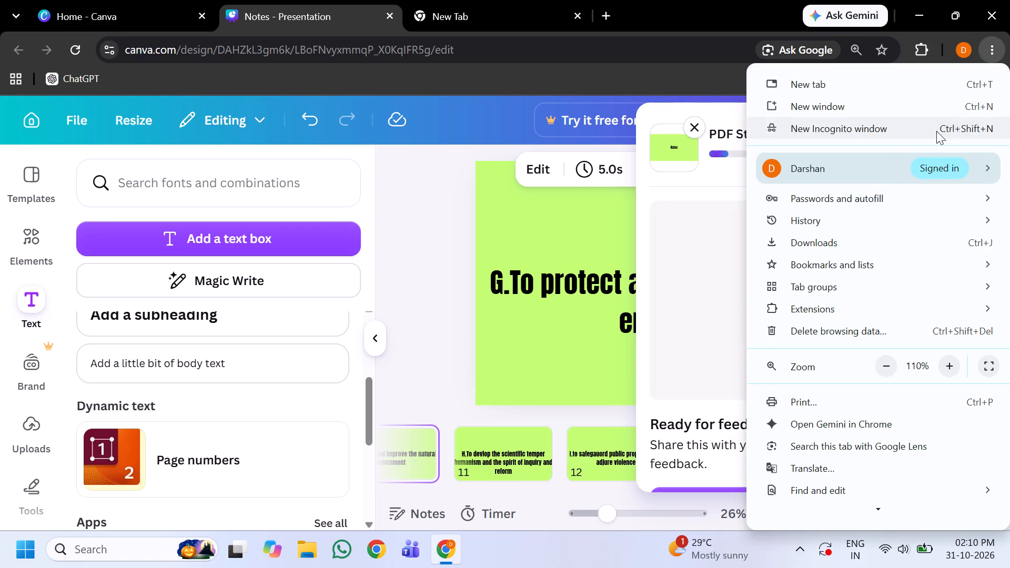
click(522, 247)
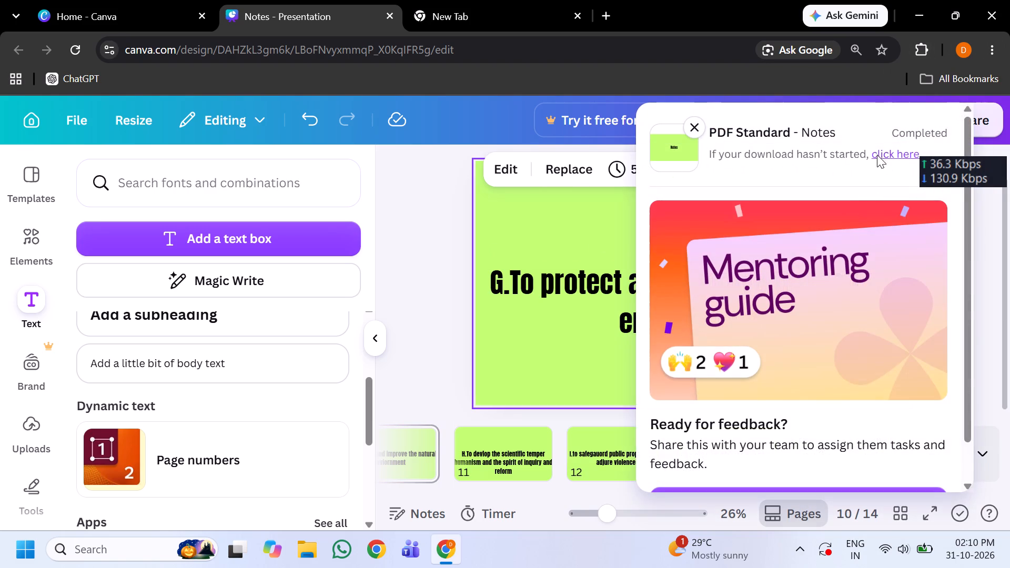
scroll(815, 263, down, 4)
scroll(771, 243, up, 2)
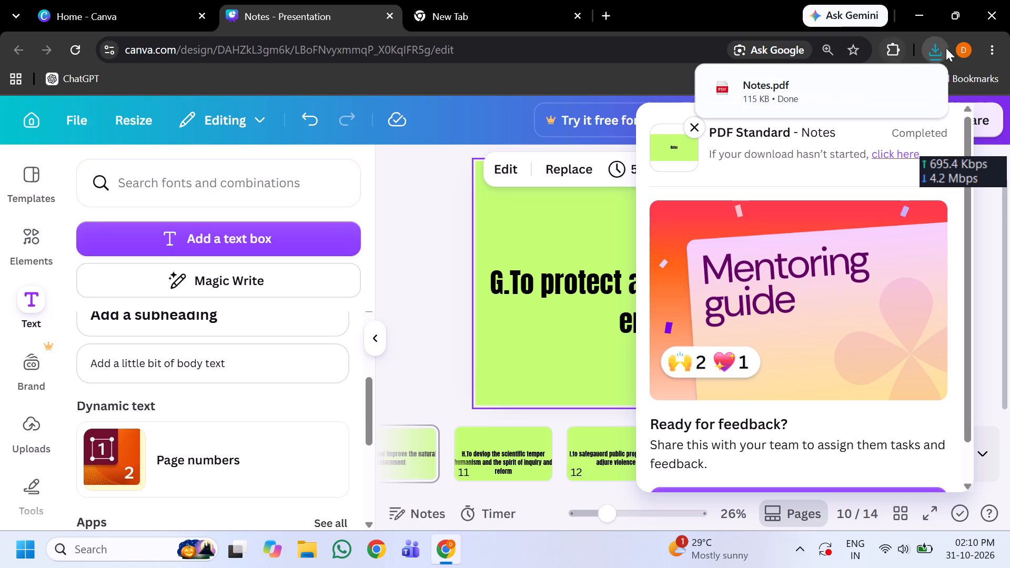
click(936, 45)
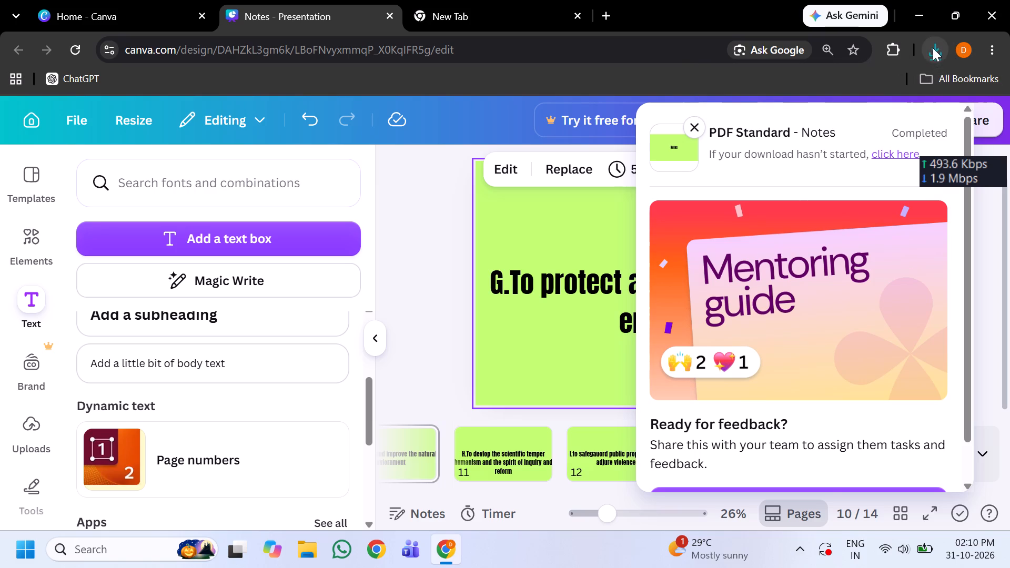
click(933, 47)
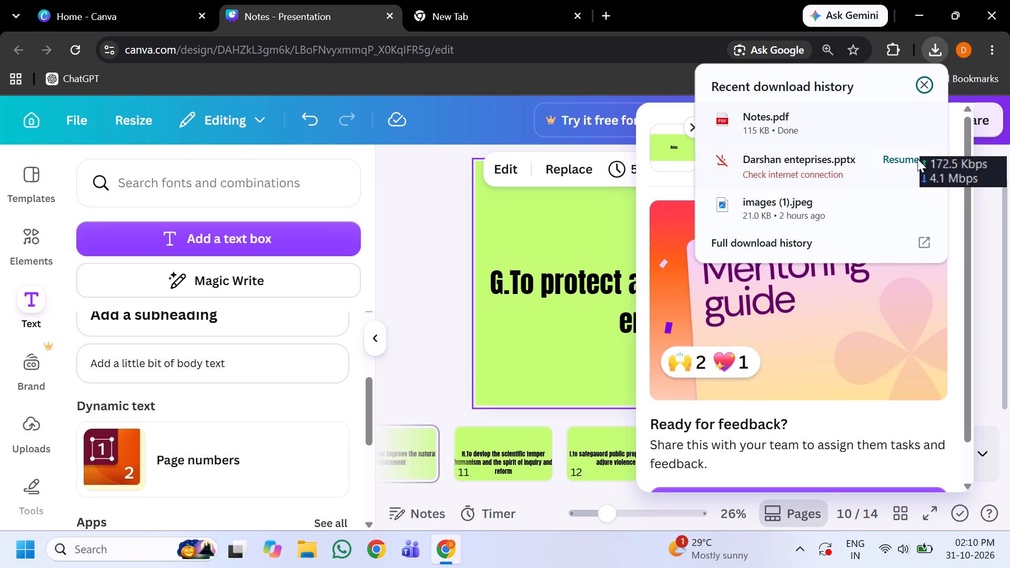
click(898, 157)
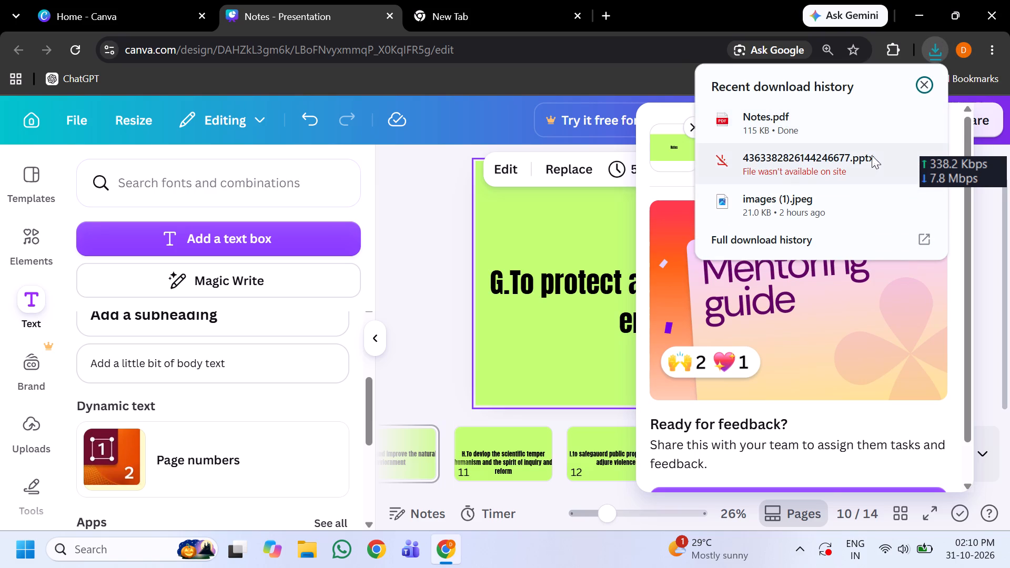
Move the network speed overlay off the download notice and download the Notes PDF again.
drag(956, 174, 492, 116)
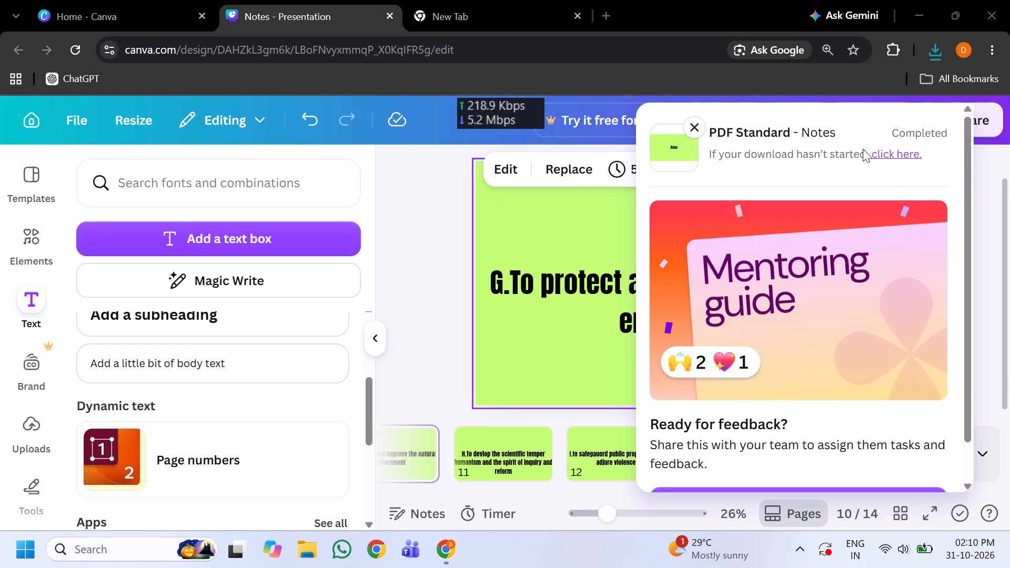
click(897, 153)
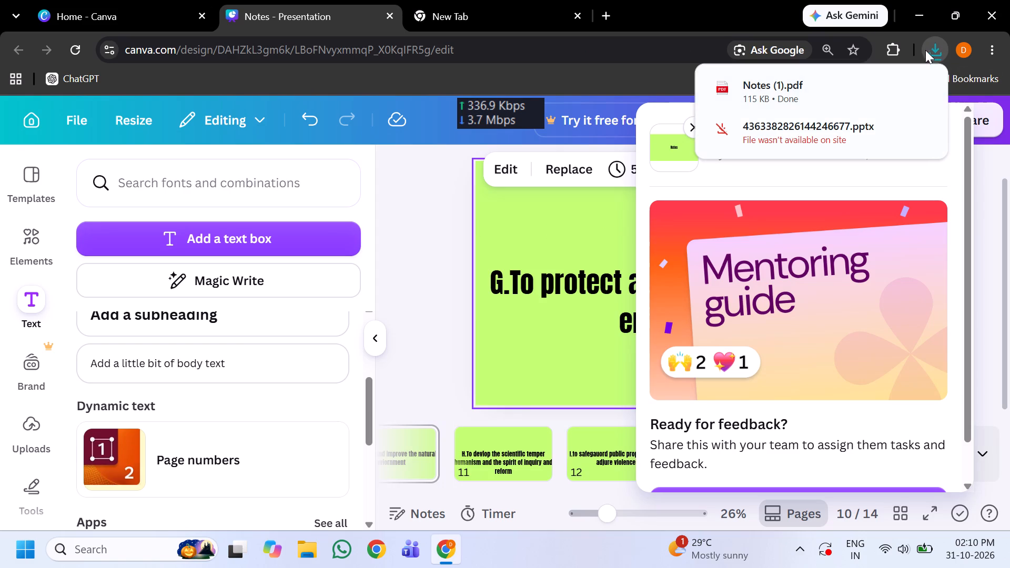
Open the downloaded Notes (1).pdf and look through its pages from the title page to duty B.
double_click(783, 93)
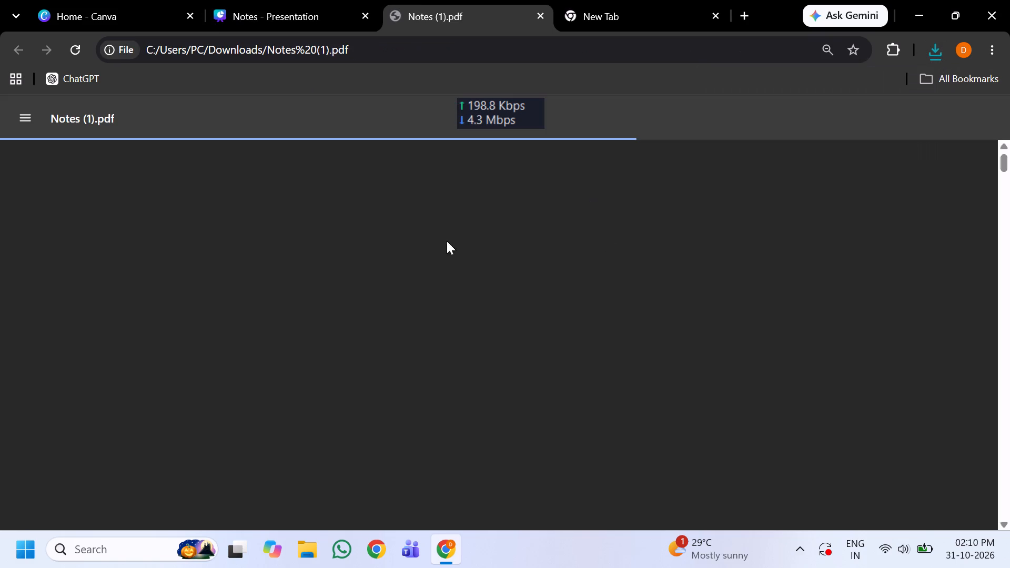
scroll(491, 249, down, 3)
scroll(585, 297, up, 2)
scroll(589, 300, down, 2)
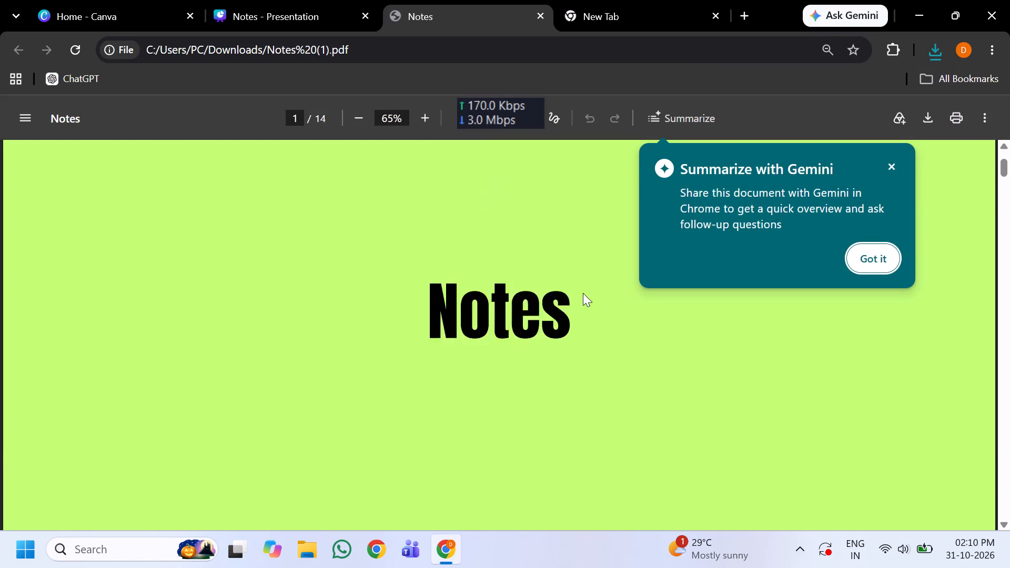
scroll(583, 293, down, 10)
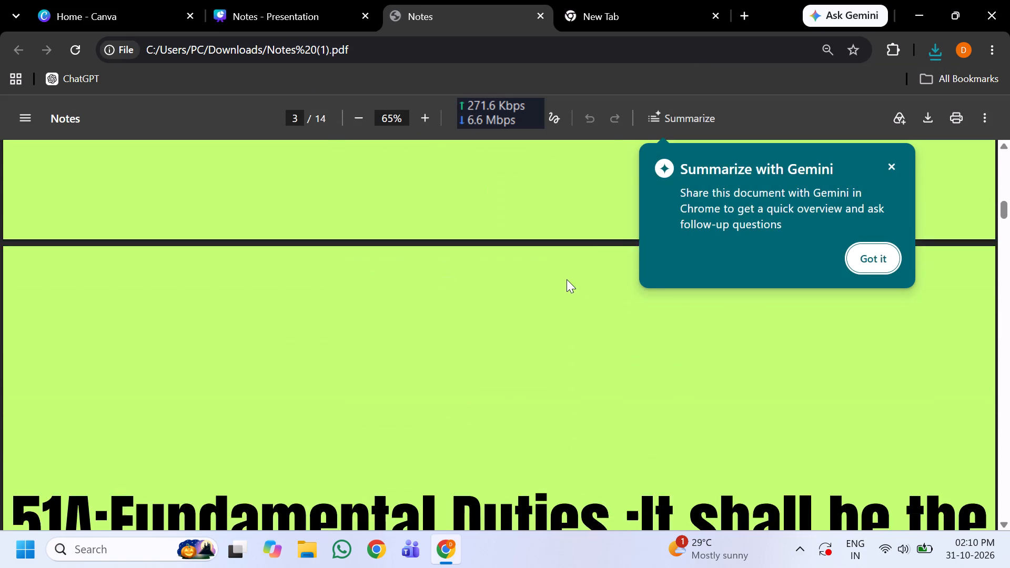
scroll(567, 279, down, 16)
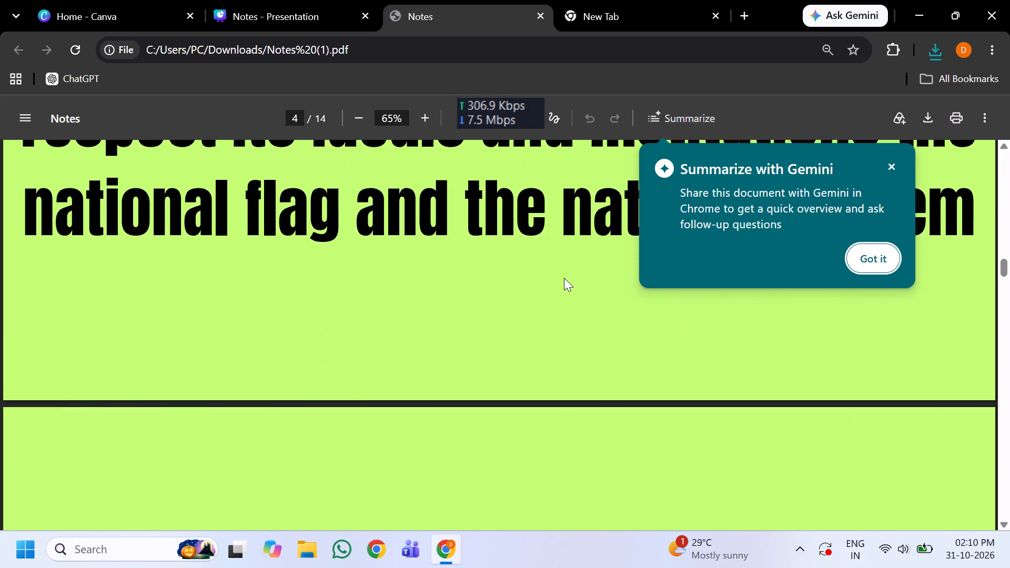
scroll(564, 278, down, 3)
Close the browser window.
click(994, 0)
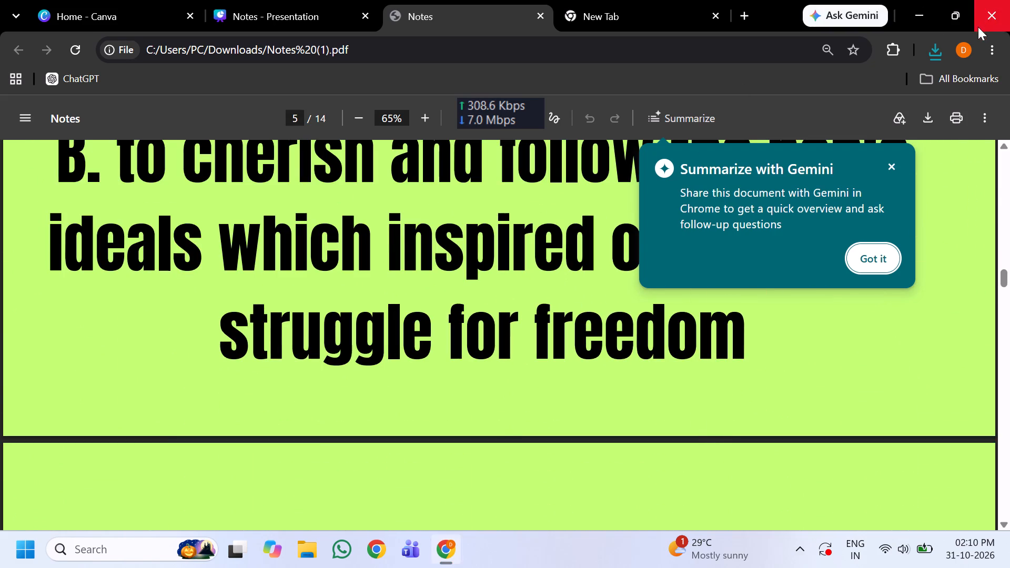
Launch Kuro from the desktop.
double_click(163, 94)
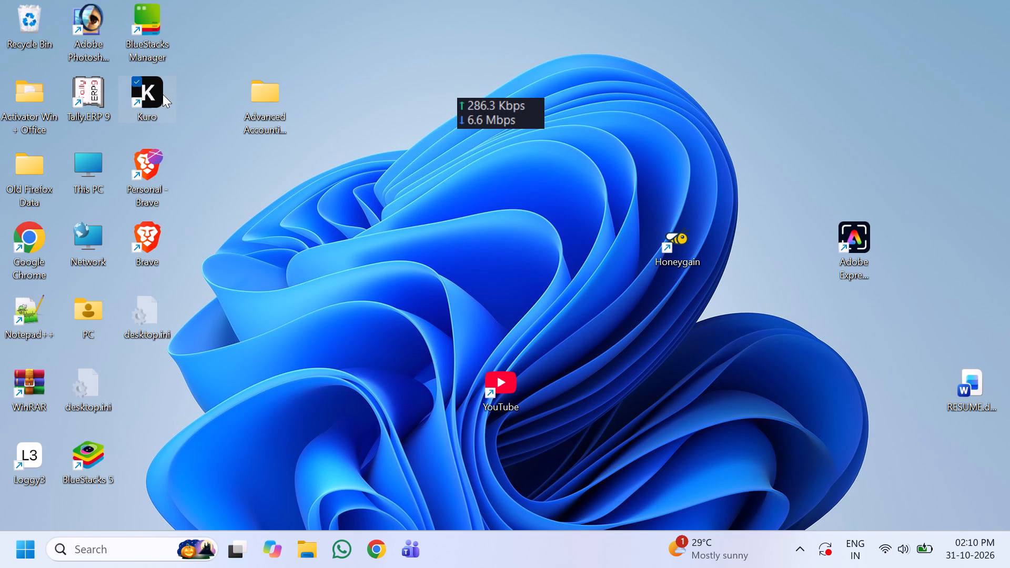
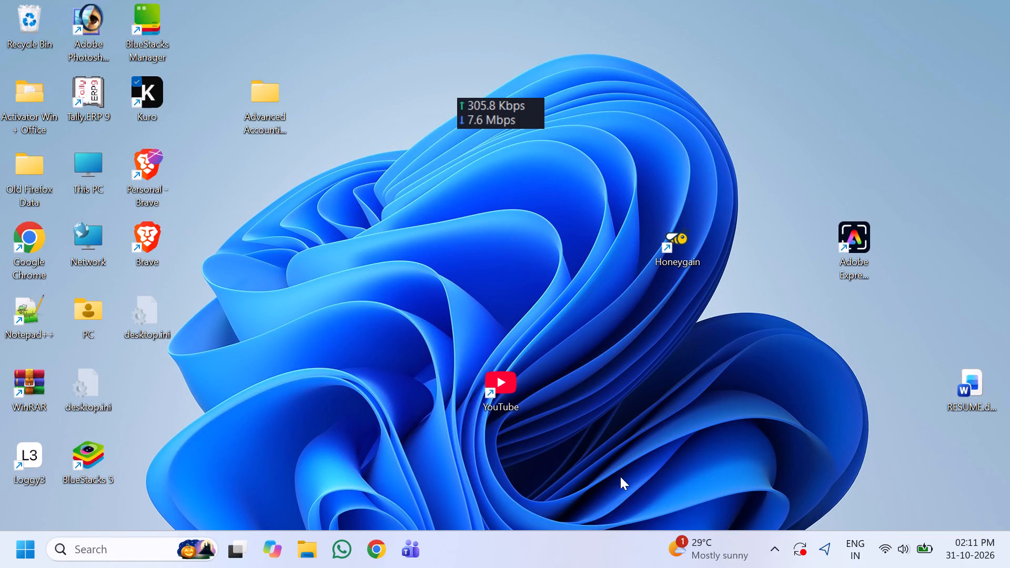
Switch to Chrome and bring up the Notes presentation in Canva at its Fundamental Duties page.
click(372, 545)
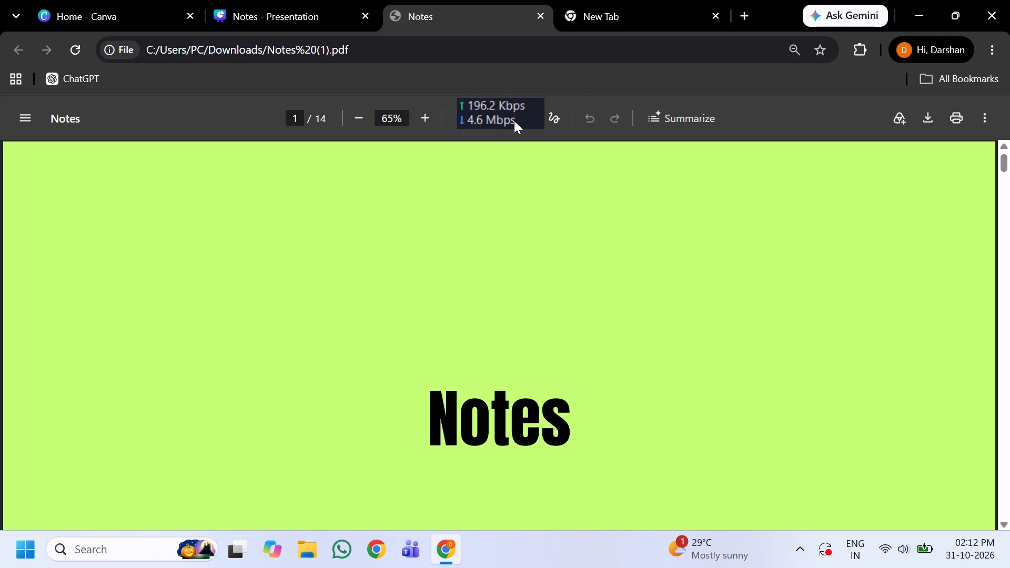
click(255, 8)
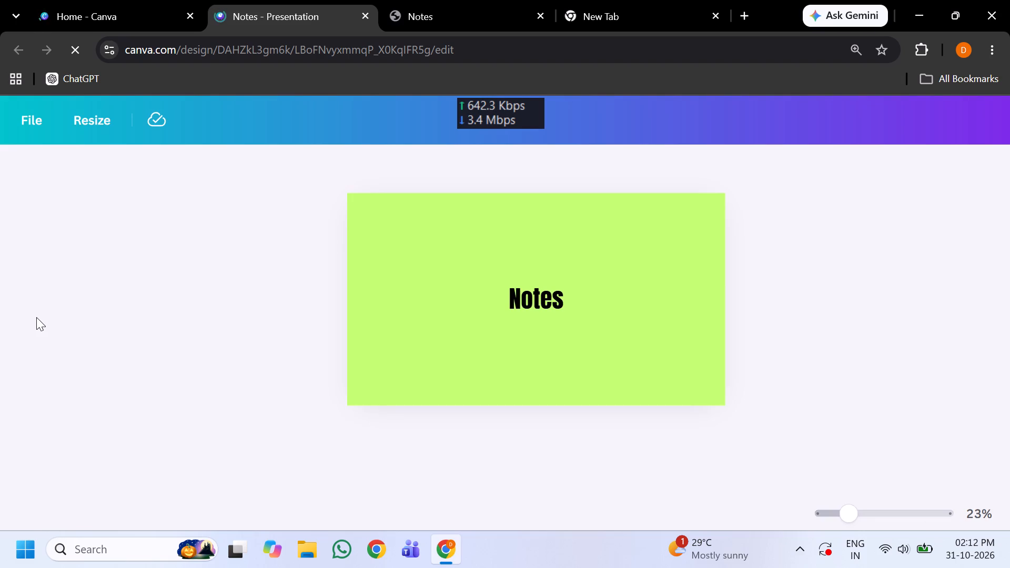
click(102, 10)
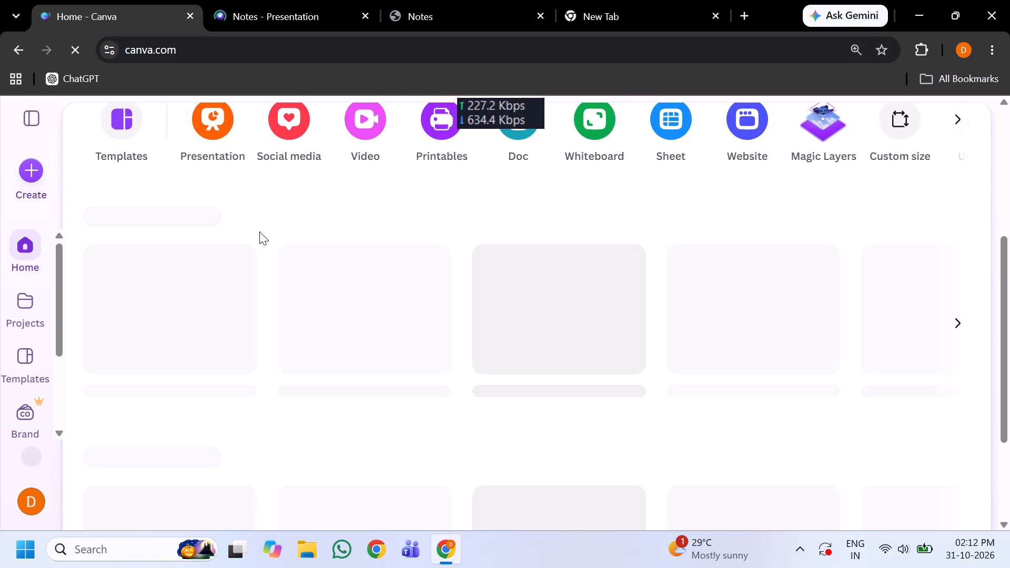
click(279, 0)
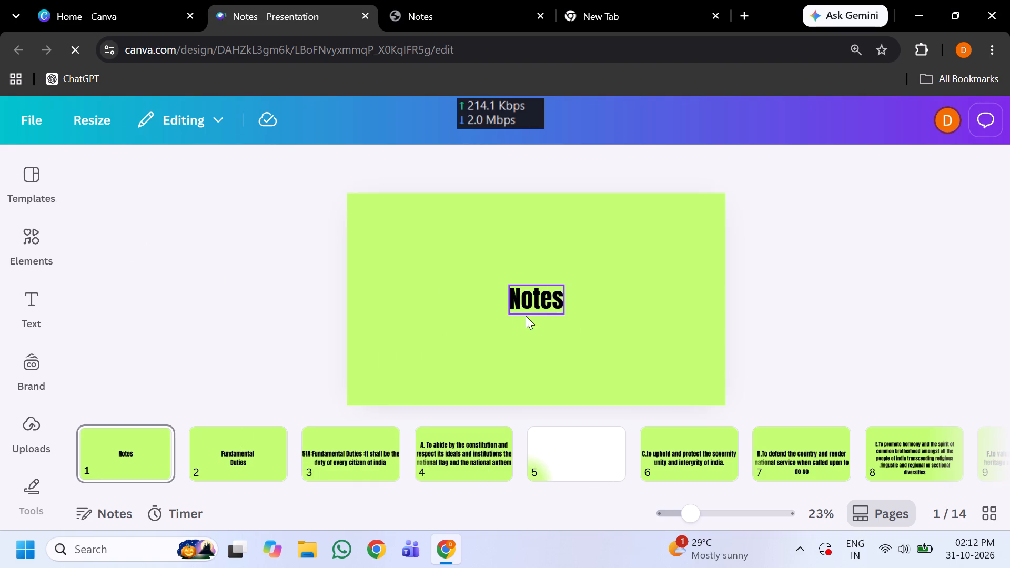
scroll(517, 313, down, 3)
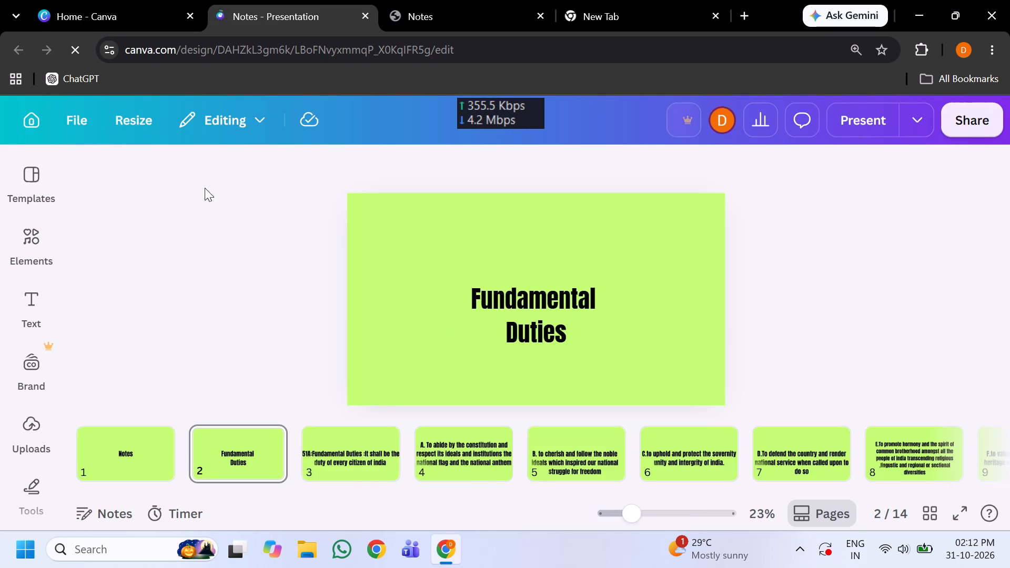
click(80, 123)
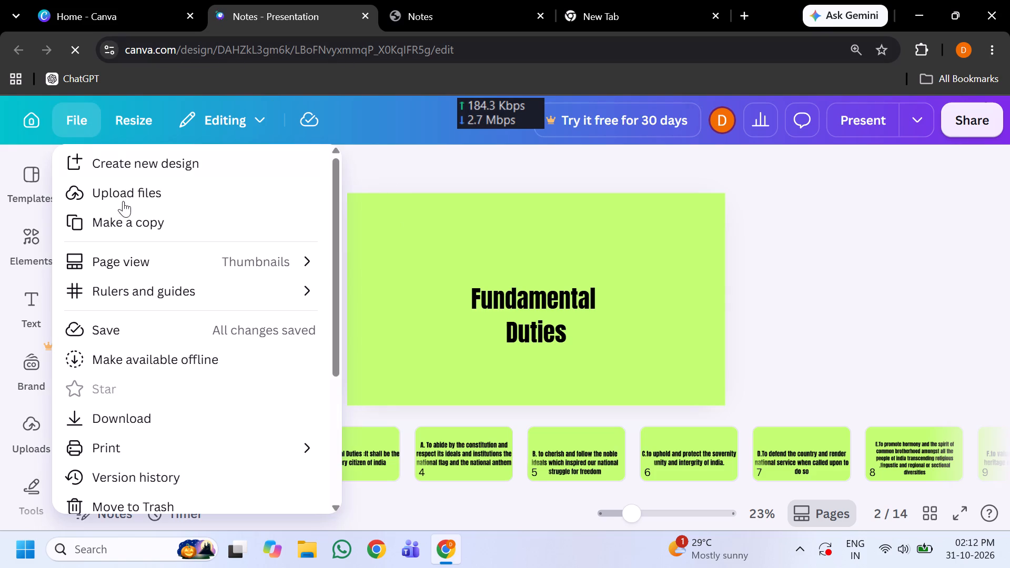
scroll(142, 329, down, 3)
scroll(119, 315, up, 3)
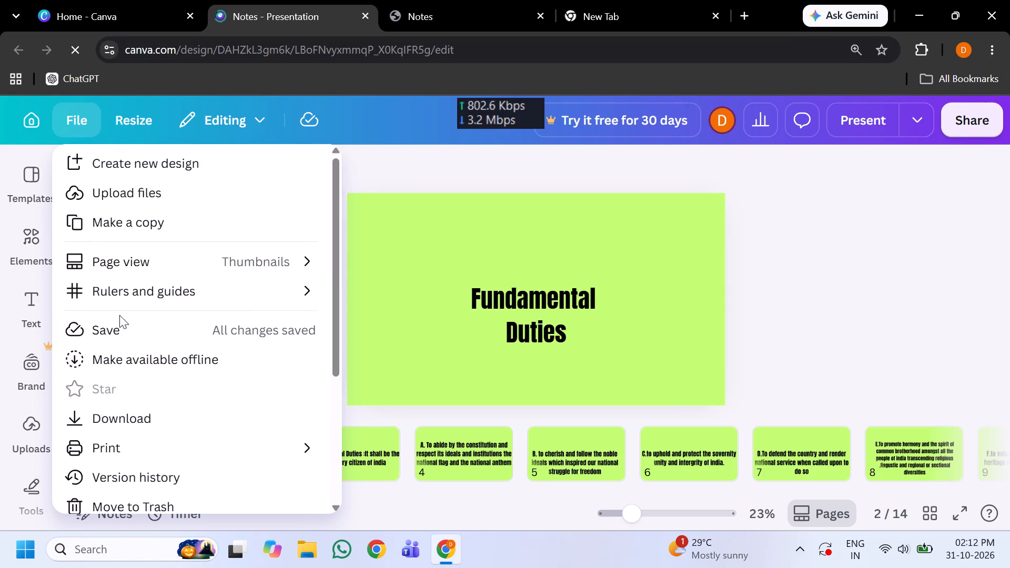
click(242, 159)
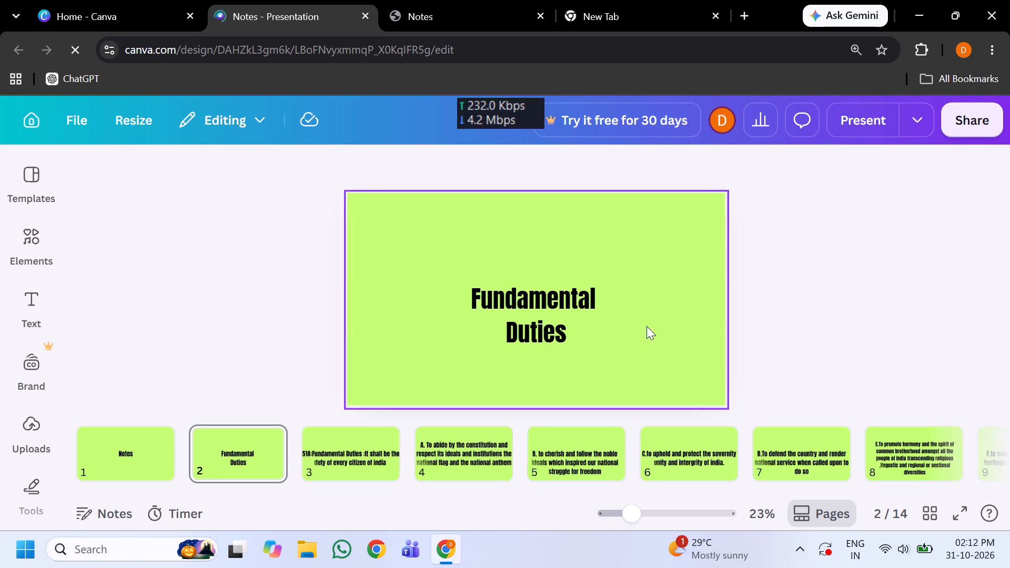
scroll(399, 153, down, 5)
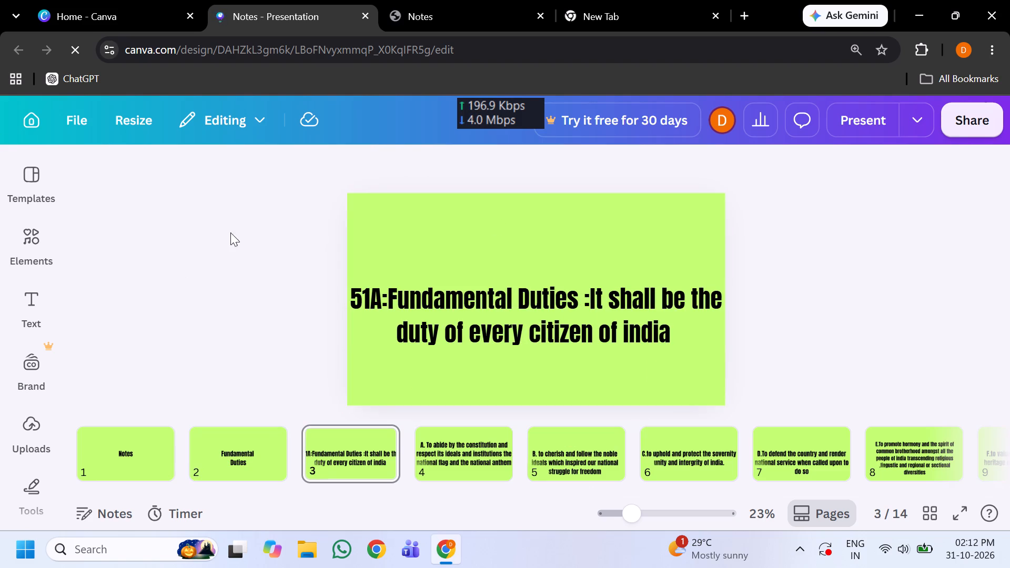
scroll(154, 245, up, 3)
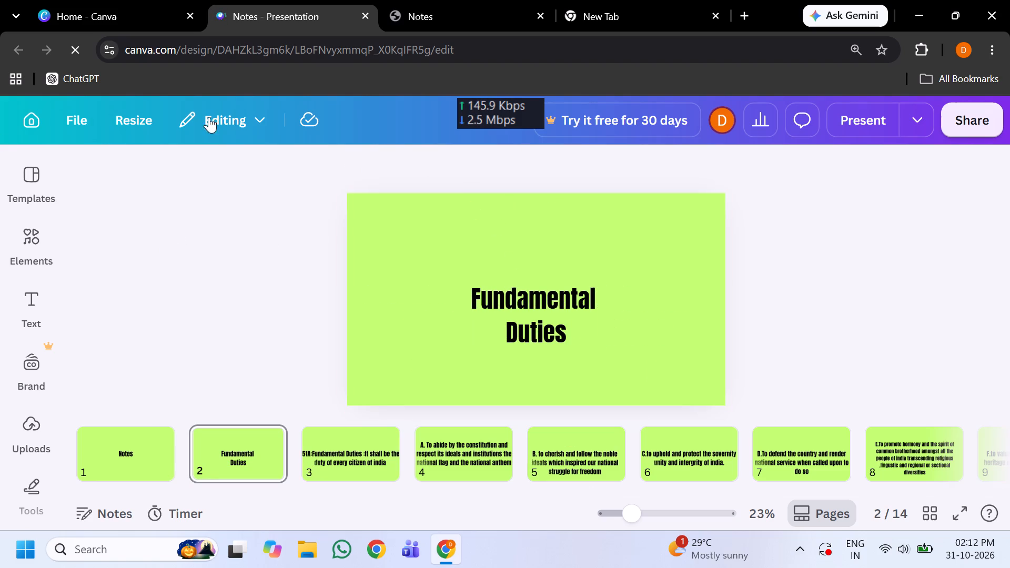
click(254, 121)
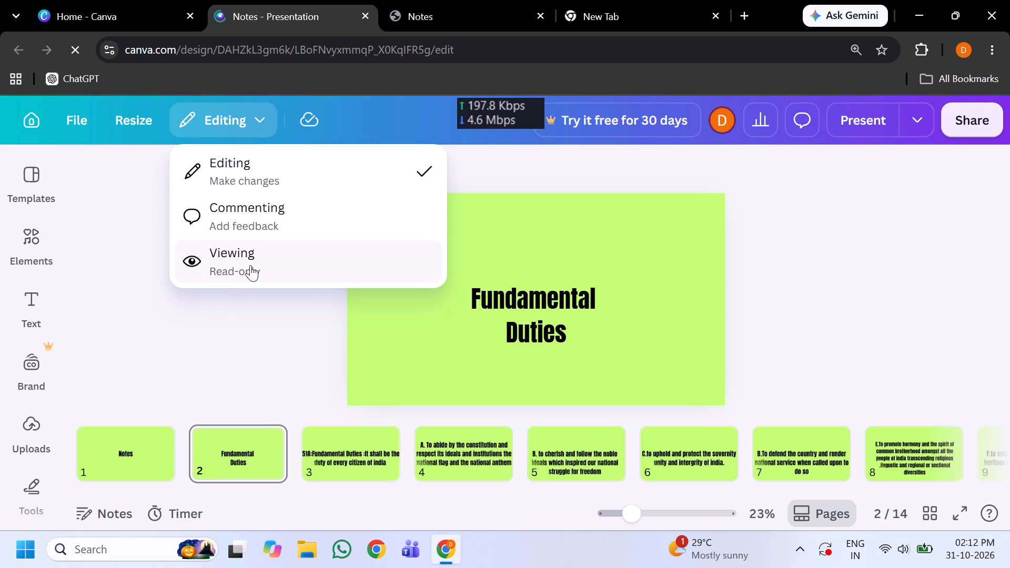
click(250, 265)
scroll(315, 240, down, 4)
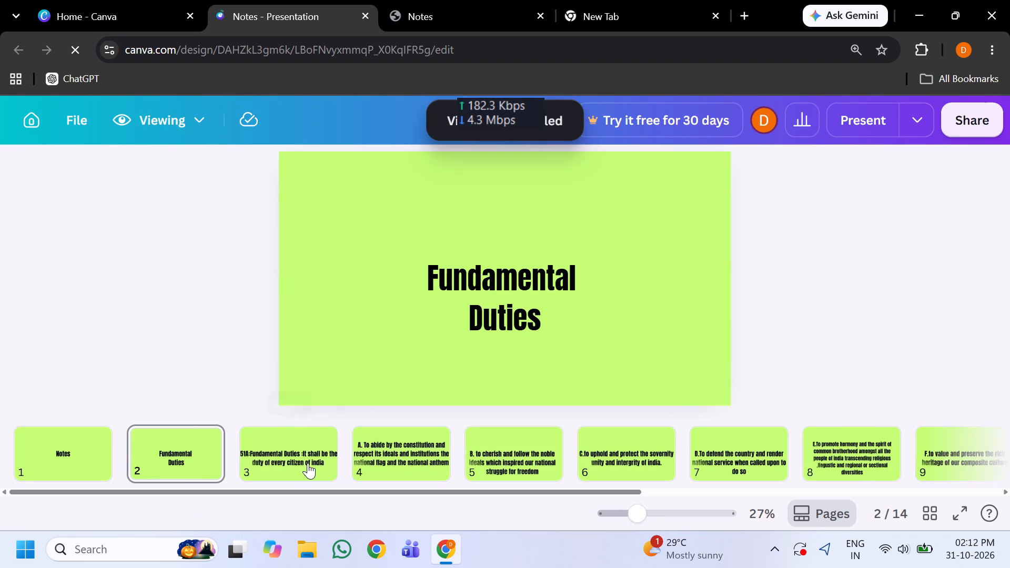
drag(308, 465, 317, 462)
drag(400, 449, 408, 452)
drag(473, 436, 479, 438)
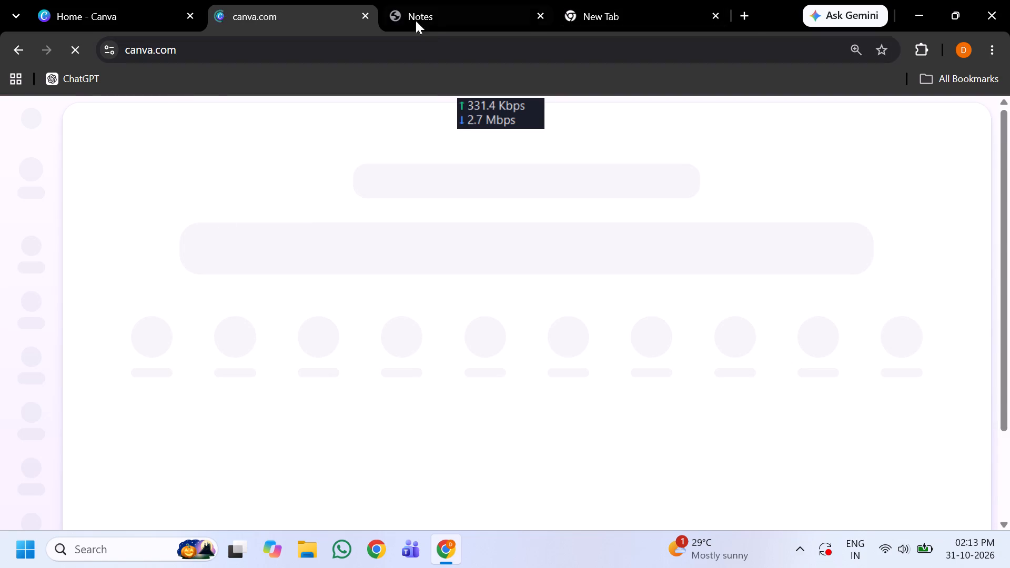
Close the browser tab showing the downloaded Notes PDF.
drag(430, 23, 428, 27)
click(542, 21)
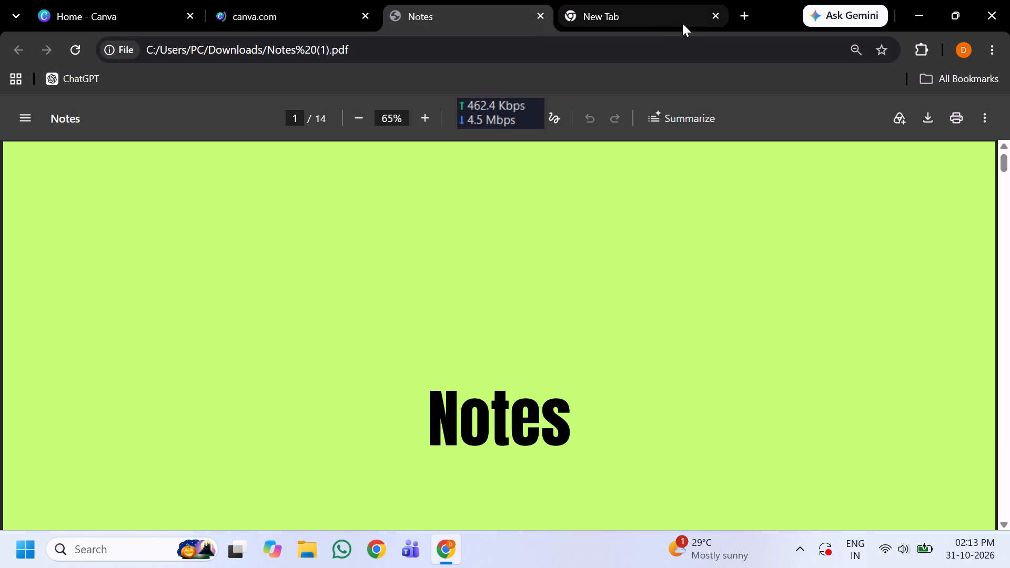
click(541, 17)
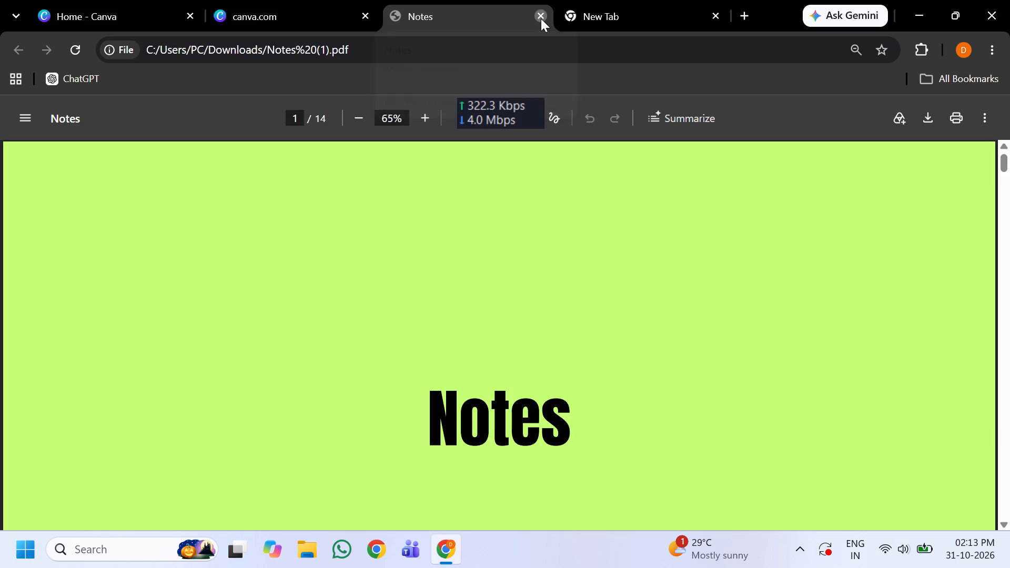
Look through the recent designs on the already open Canva home page.
click(132, 9)
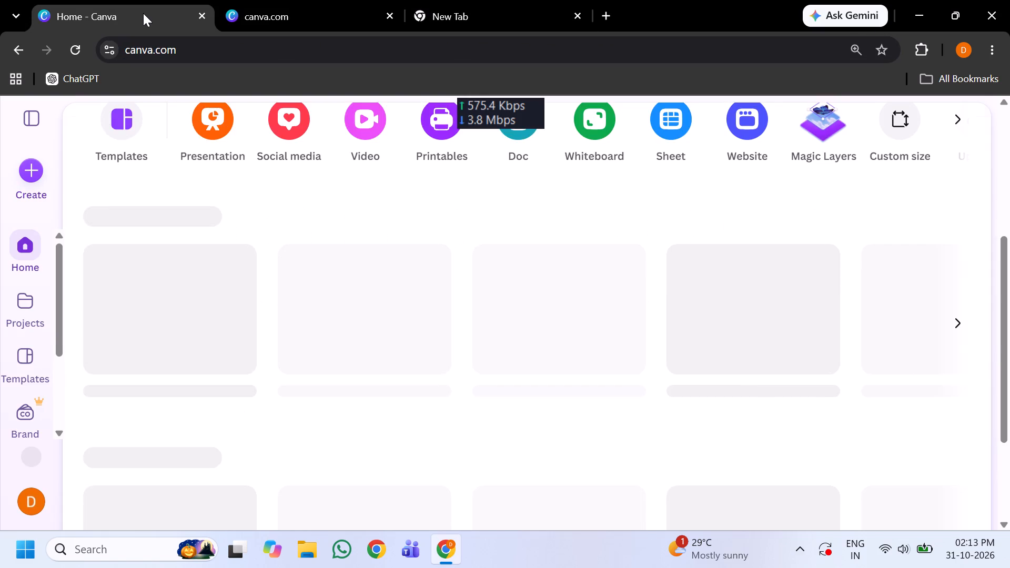
scroll(344, 270, down, 3)
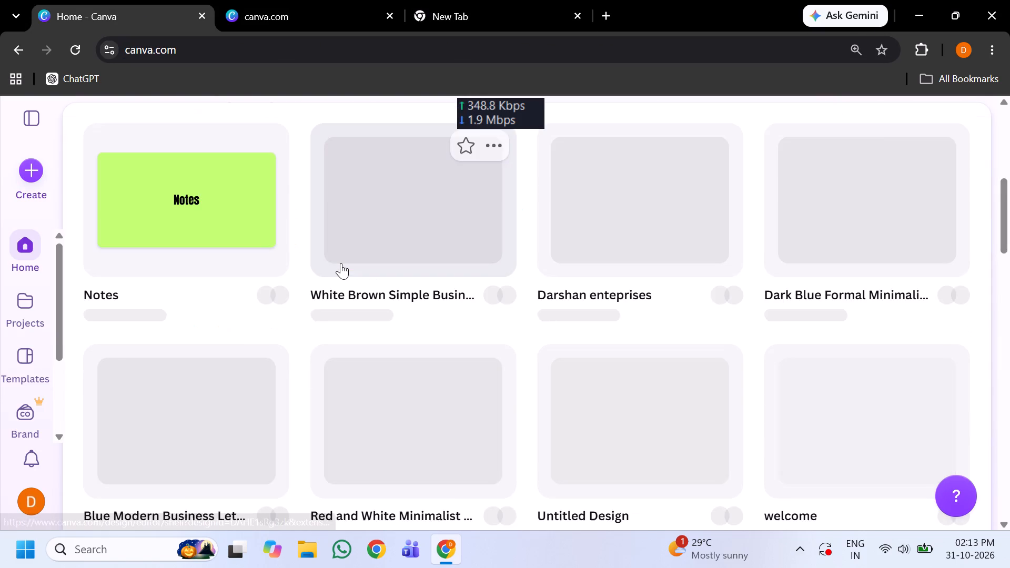
scroll(345, 255, down, 5)
scroll(345, 247, up, 5)
scroll(345, 246, down, 1)
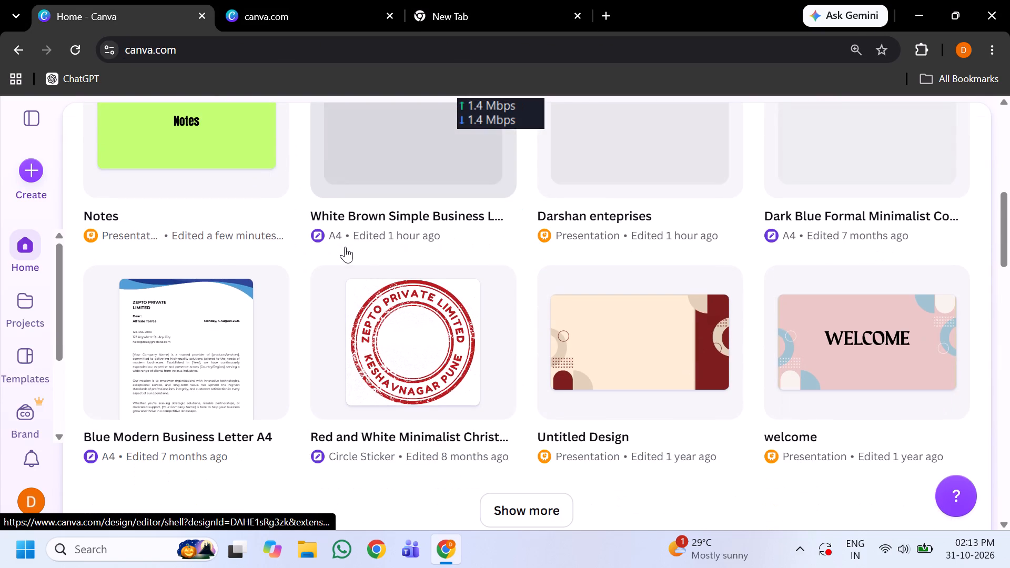
scroll(345, 247, up, 2)
scroll(346, 248, down, 5)
scroll(347, 250, up, 5)
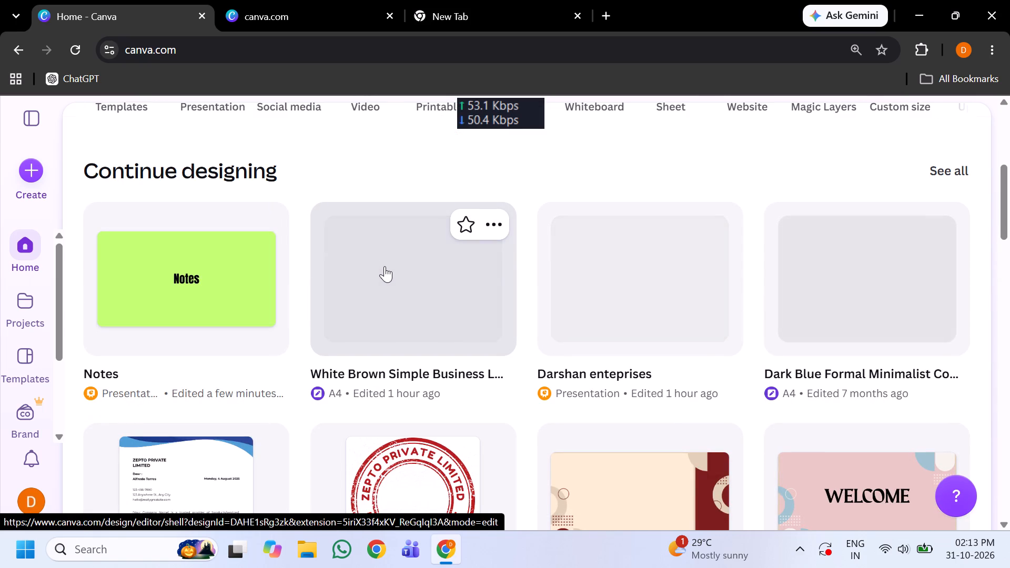
Create a new blank Presentation (16:9) design, 1920 × 1080 px.
click(37, 161)
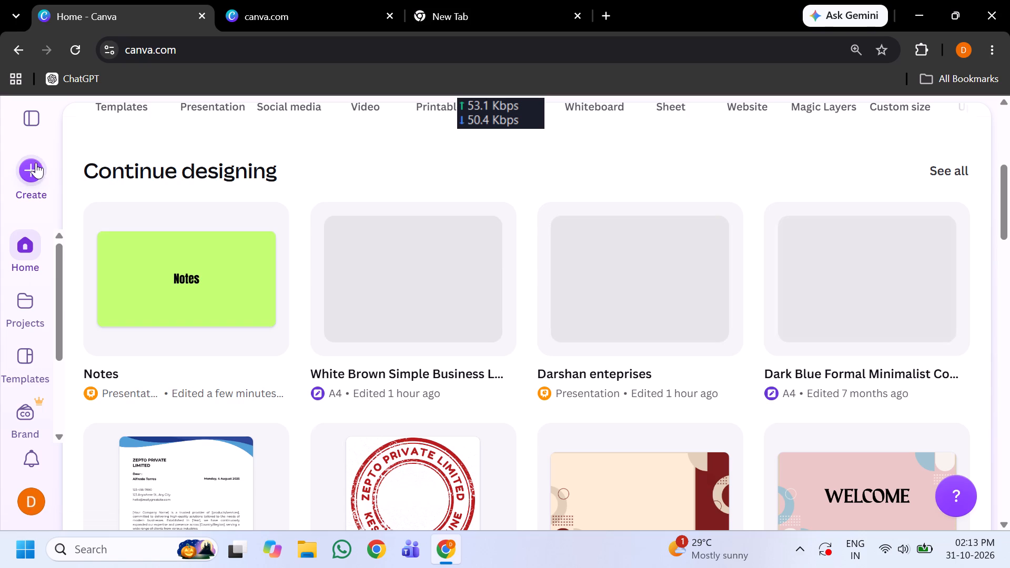
click(38, 178)
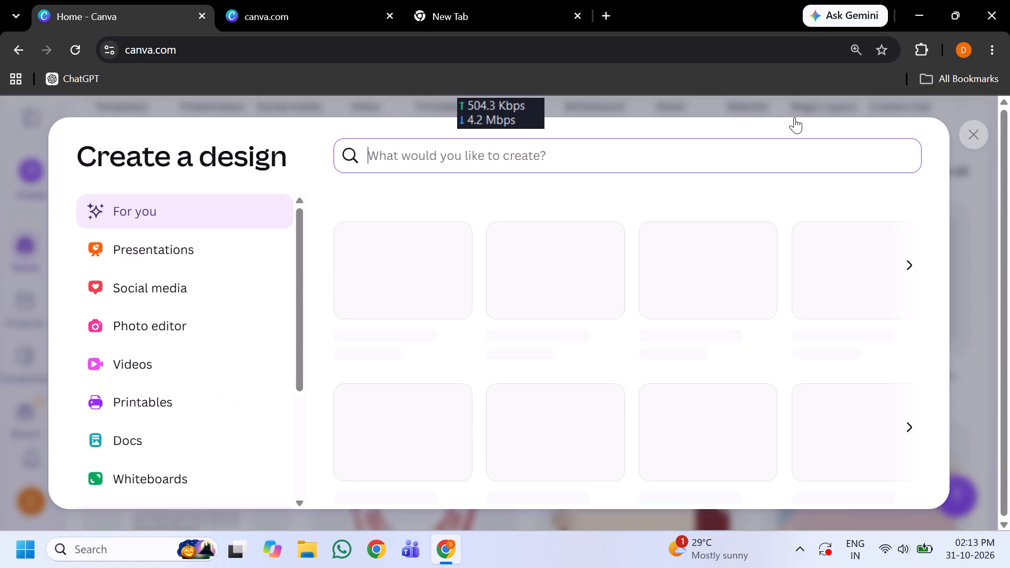
click(193, 259)
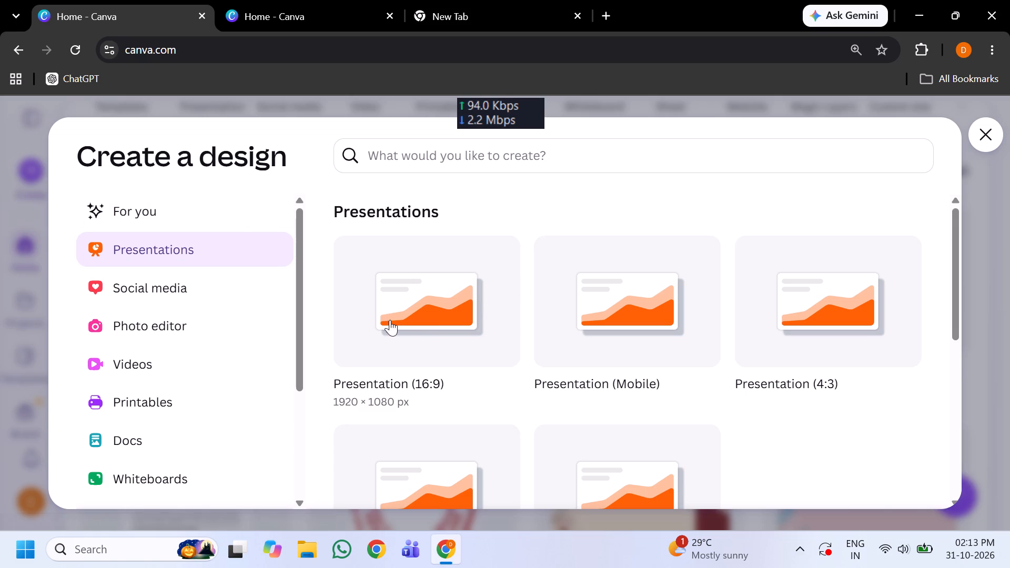
drag(393, 322, 398, 330)
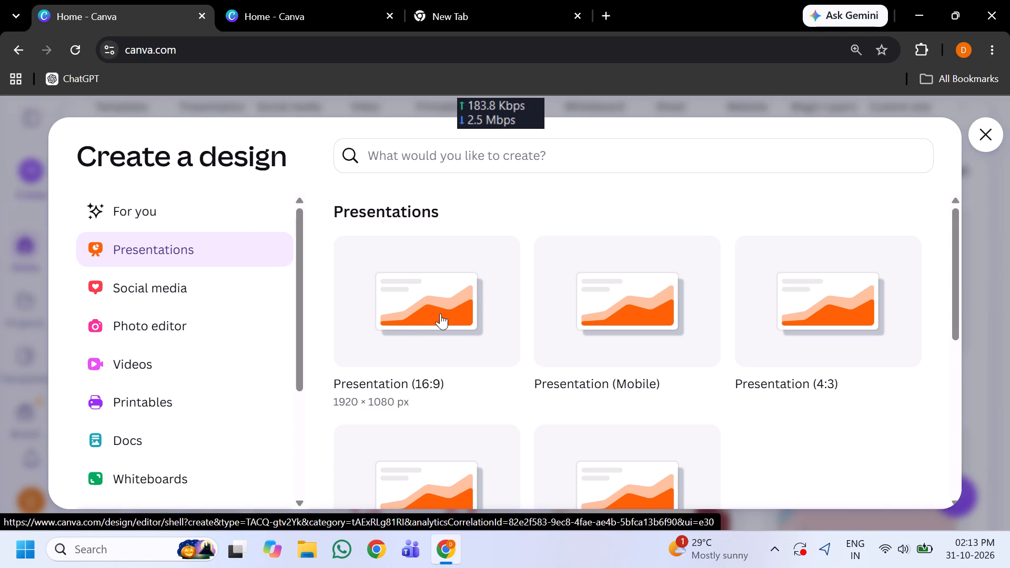
click(438, 309)
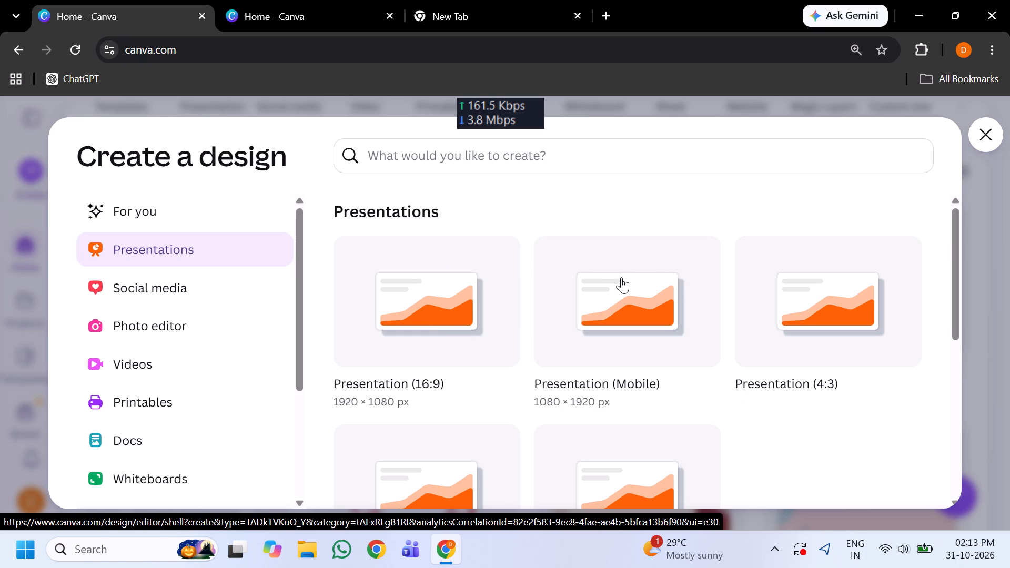
scroll(621, 276, down, 4)
scroll(592, 275, up, 6)
click(435, 340)
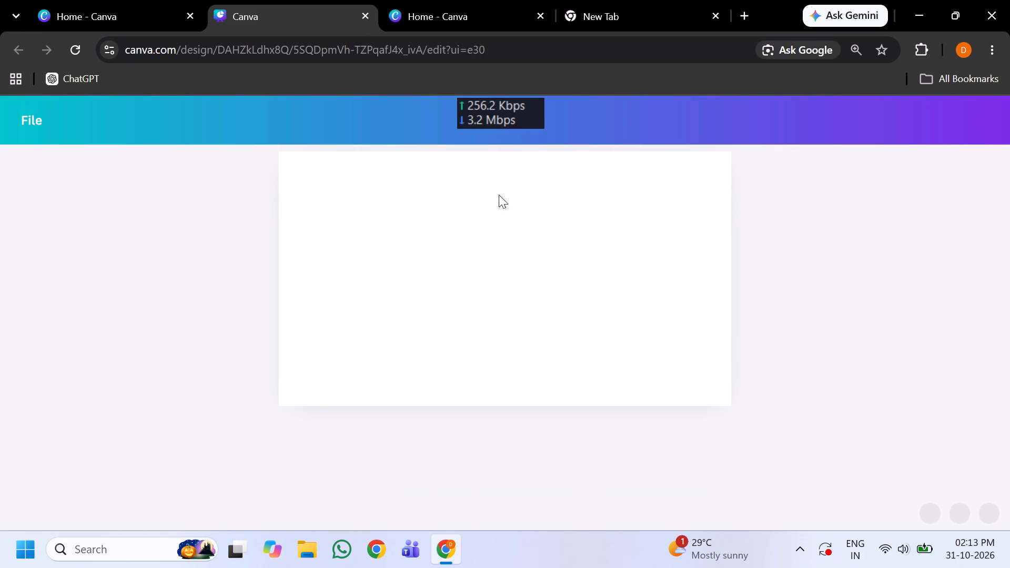
Move the network speed overlay off the Canva header to the far end of the bookmarks bar.
scroll(489, 329, up, 2)
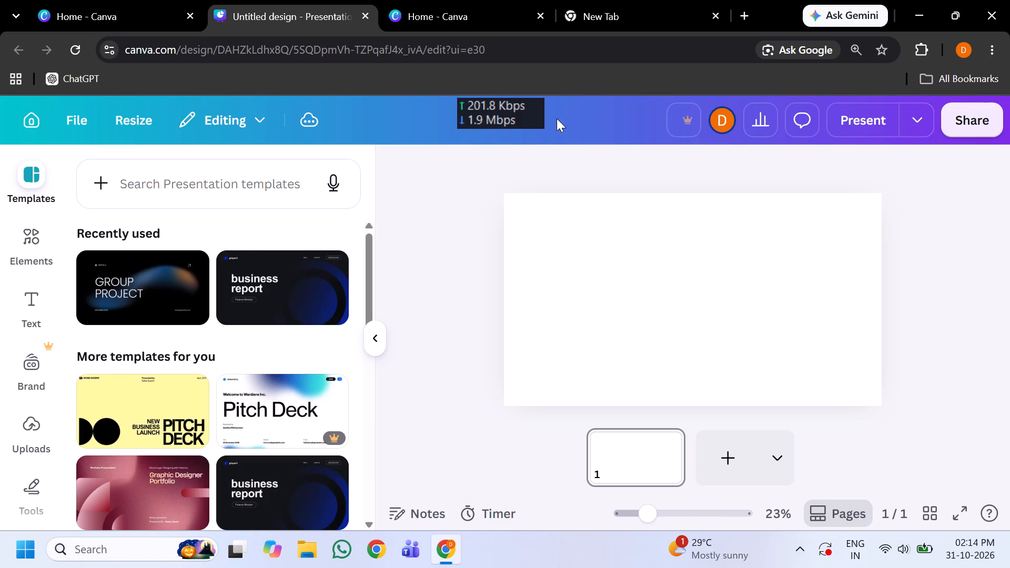
drag(509, 109, 953, 78)
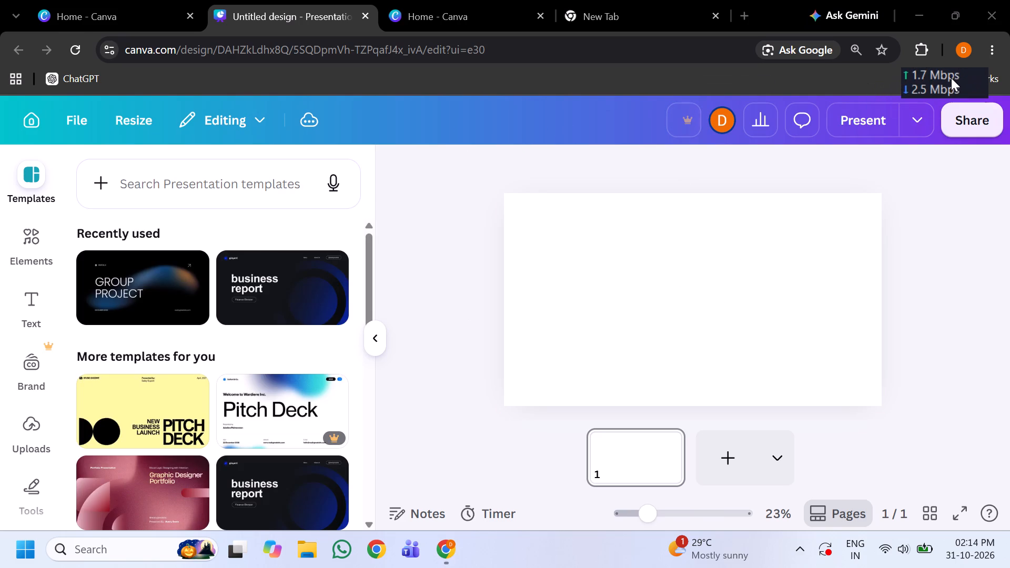
Select the blank page's background and look at its Arrange and Layers position options.
click(618, 322)
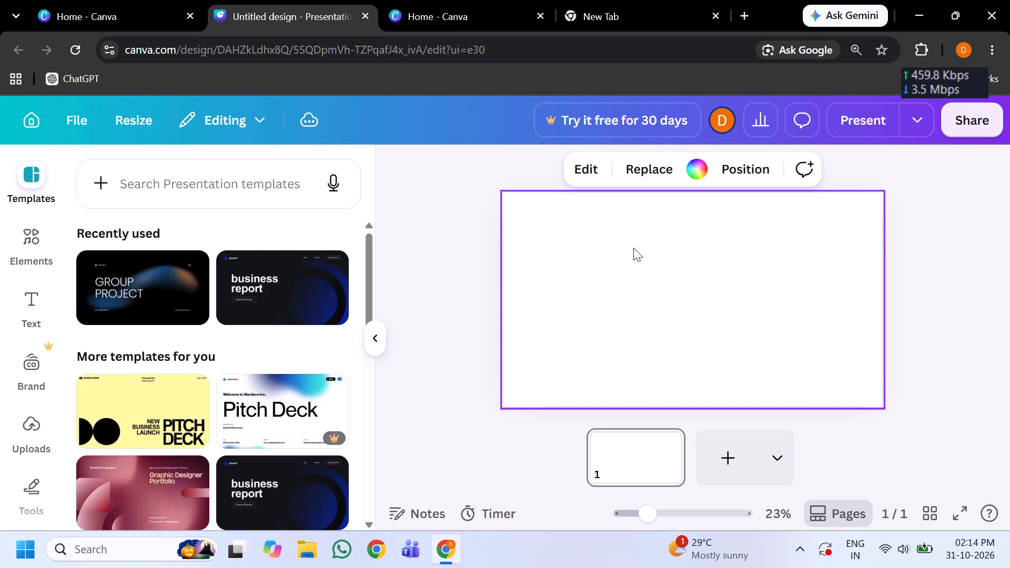
drag(720, 165, 722, 174)
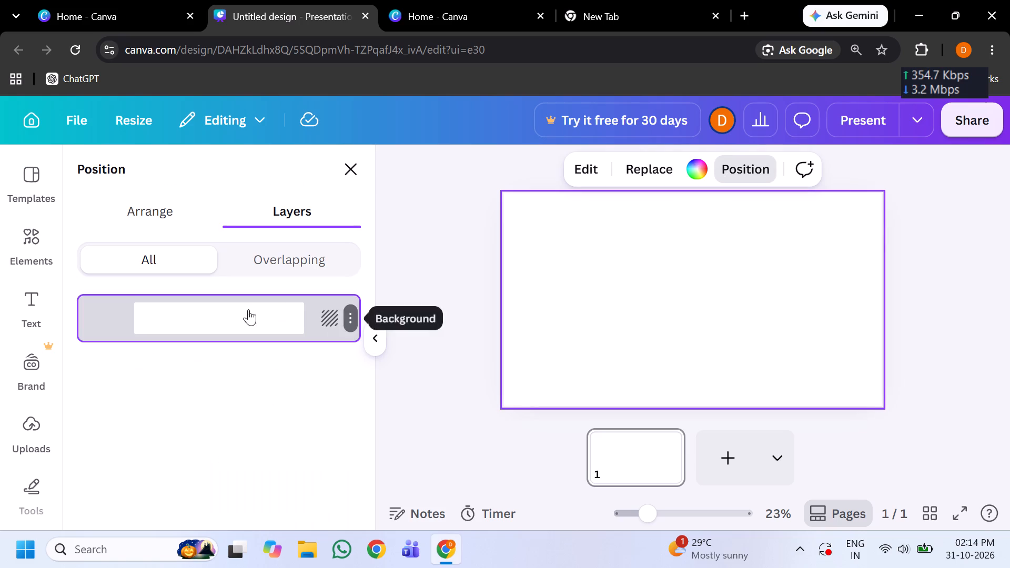
click(200, 211)
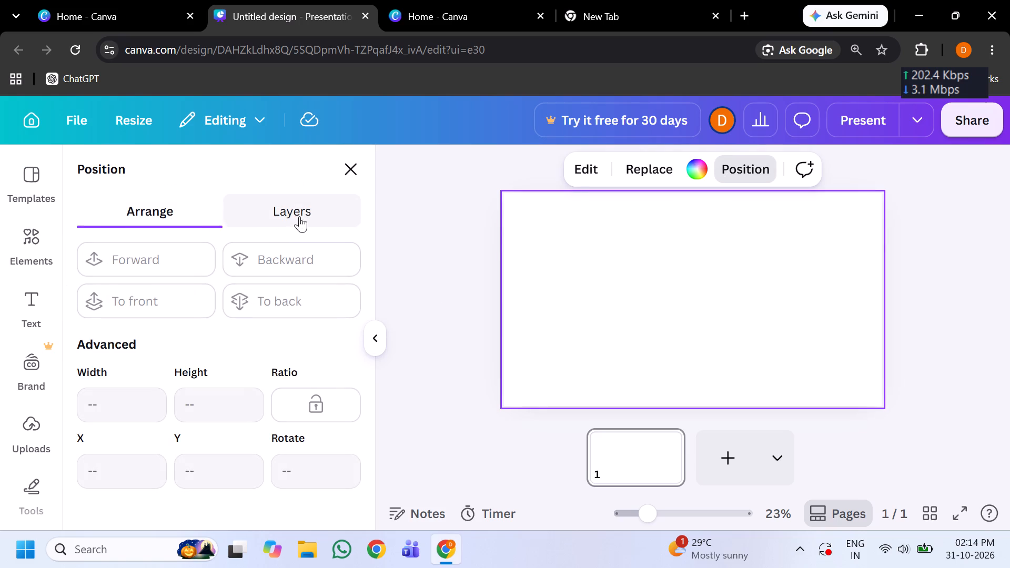
click(308, 217)
Set the blank page's background to the light blue from the default solid colors.
drag(698, 171, 694, 176)
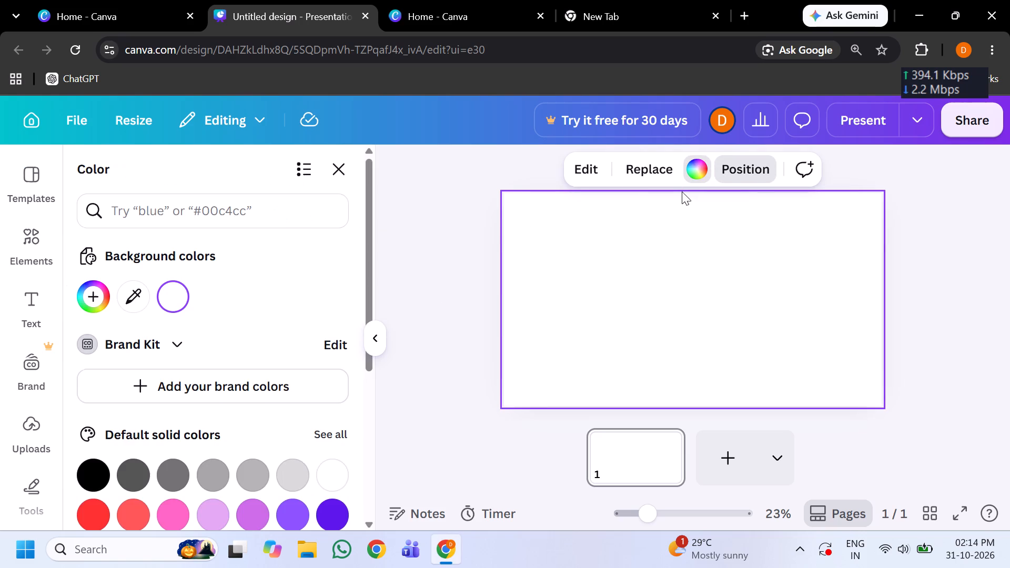
scroll(189, 390, down, 2)
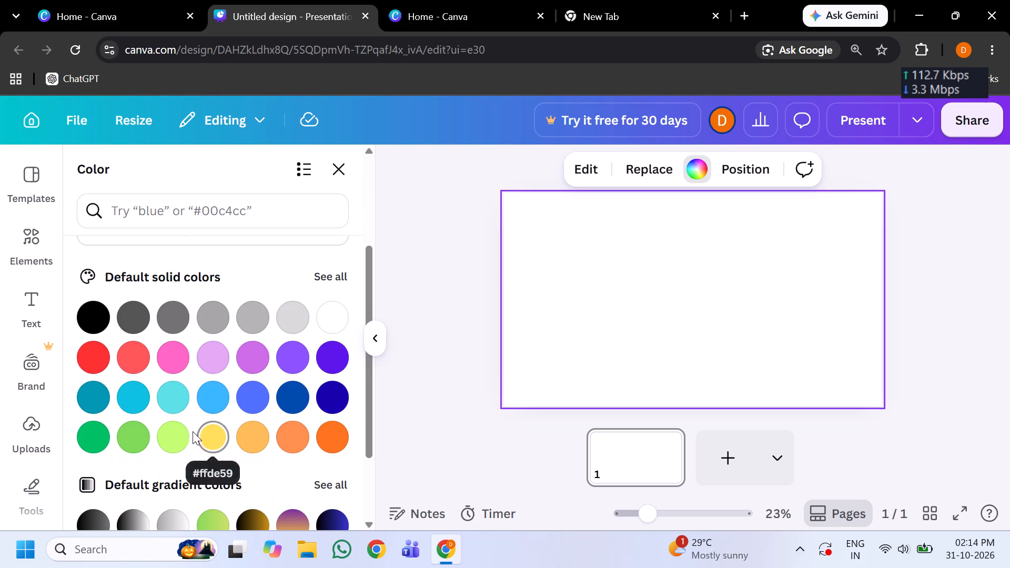
click(213, 398)
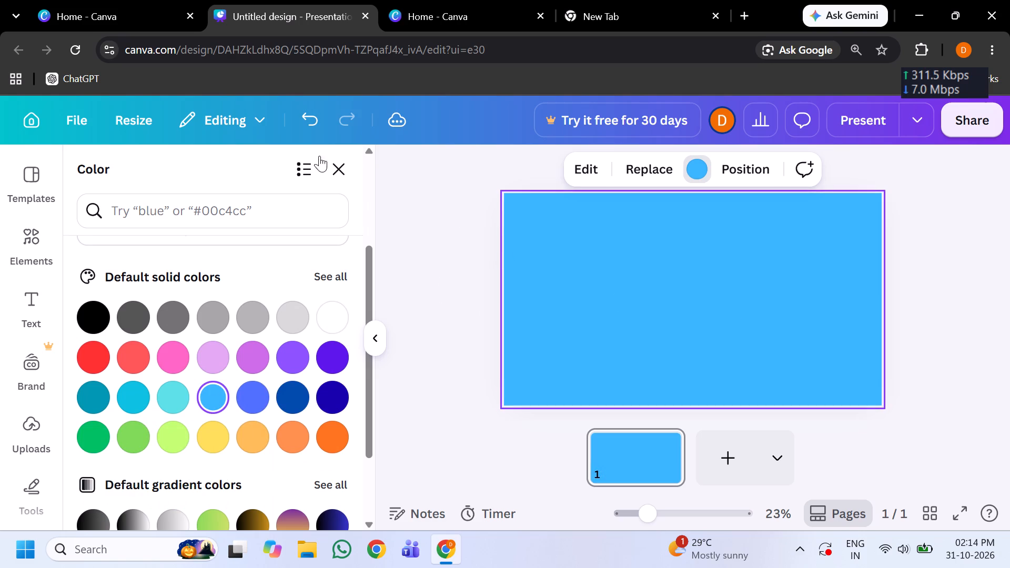
click(341, 178)
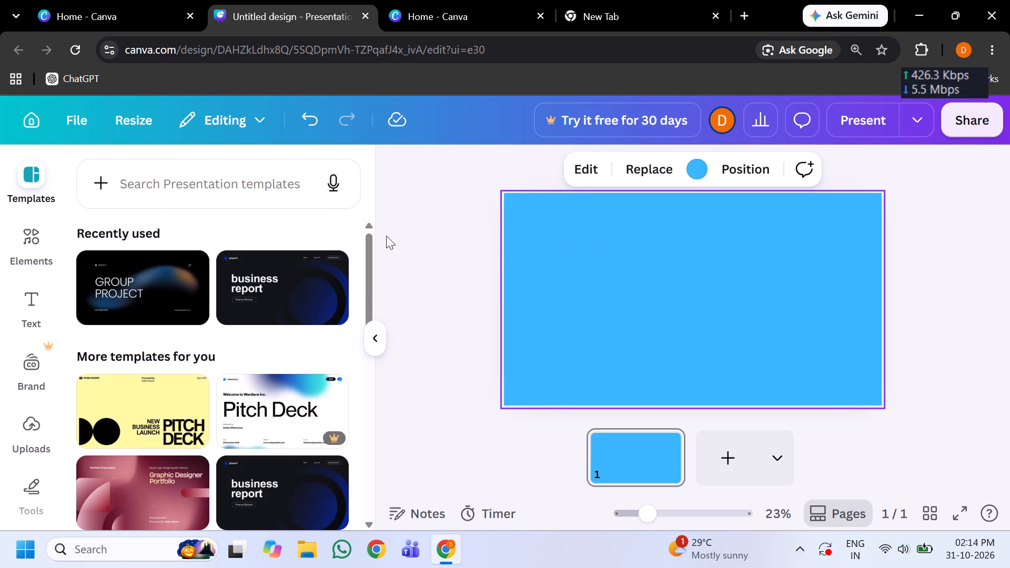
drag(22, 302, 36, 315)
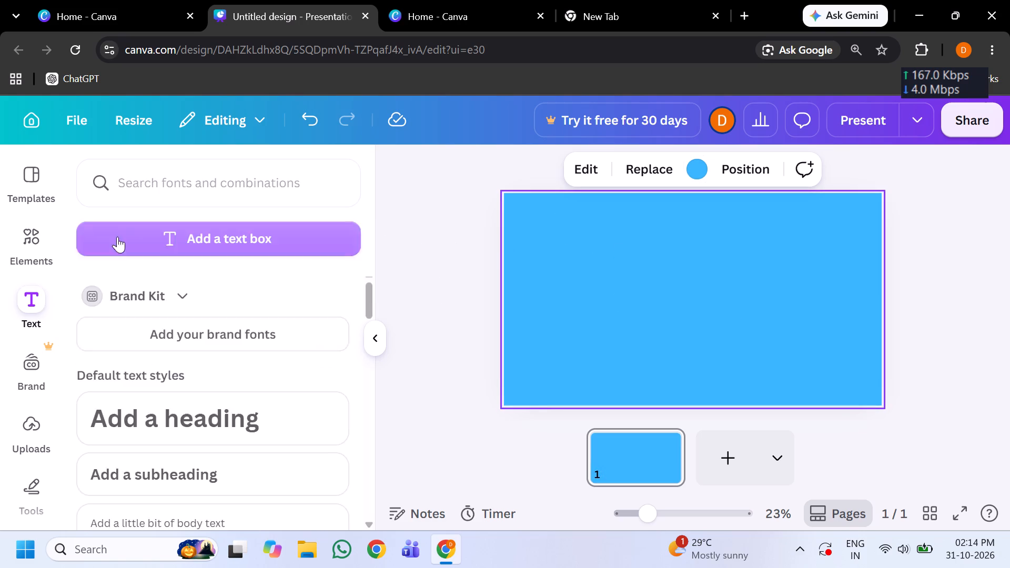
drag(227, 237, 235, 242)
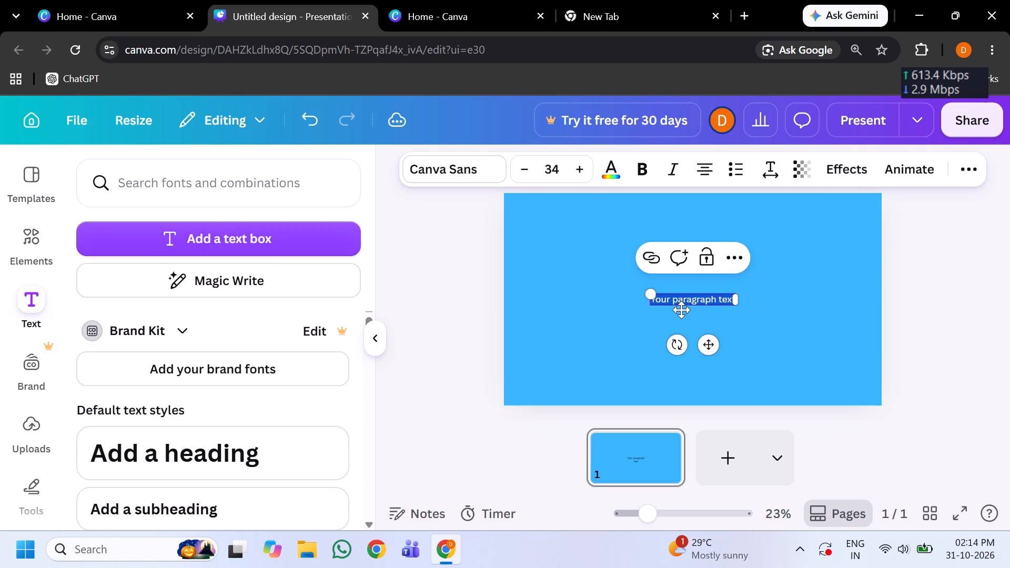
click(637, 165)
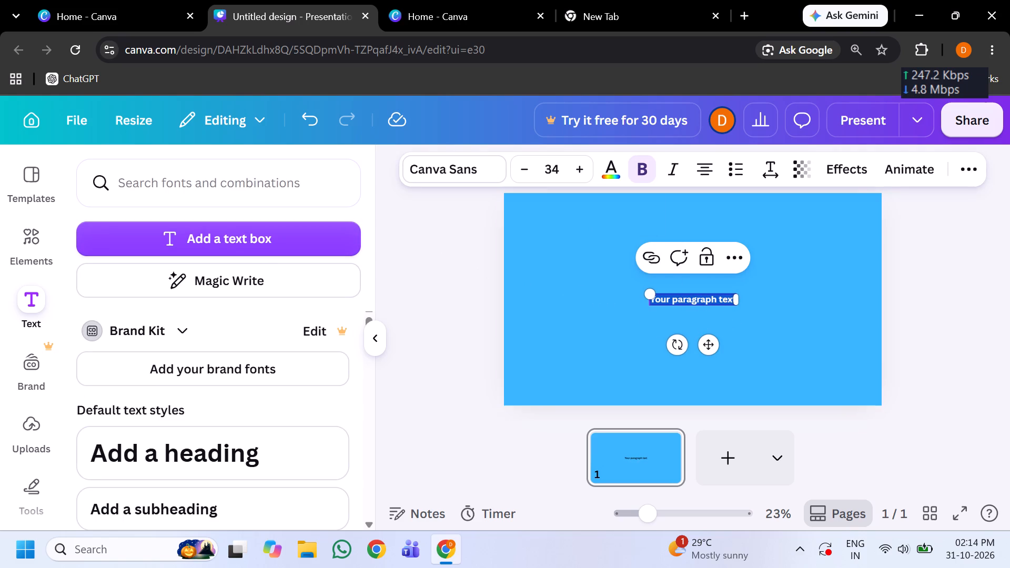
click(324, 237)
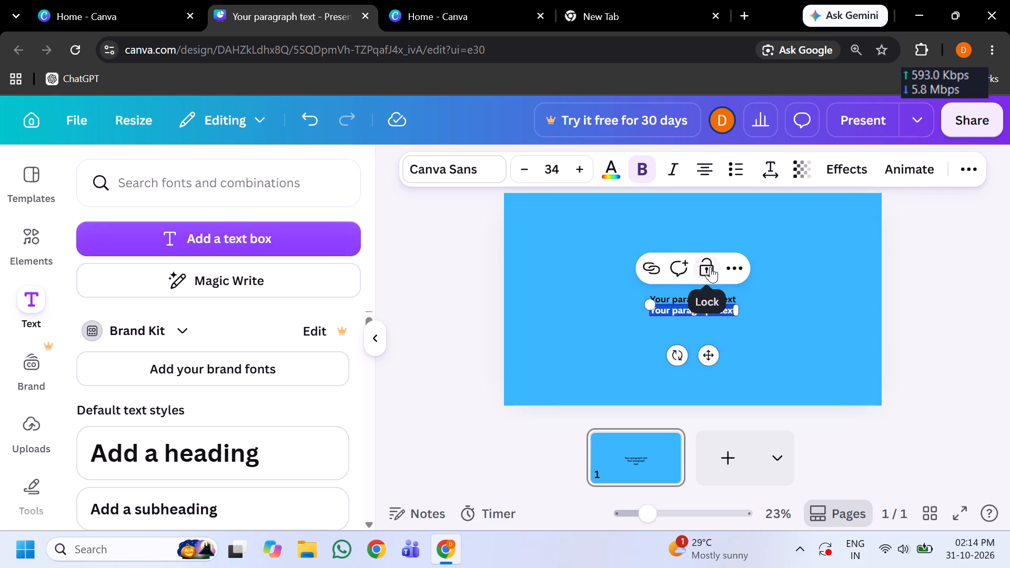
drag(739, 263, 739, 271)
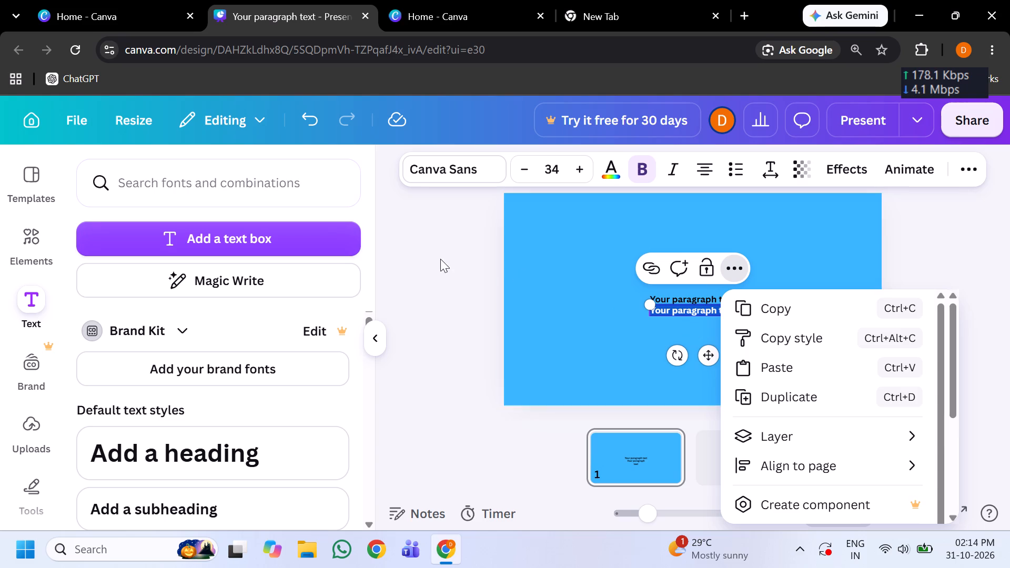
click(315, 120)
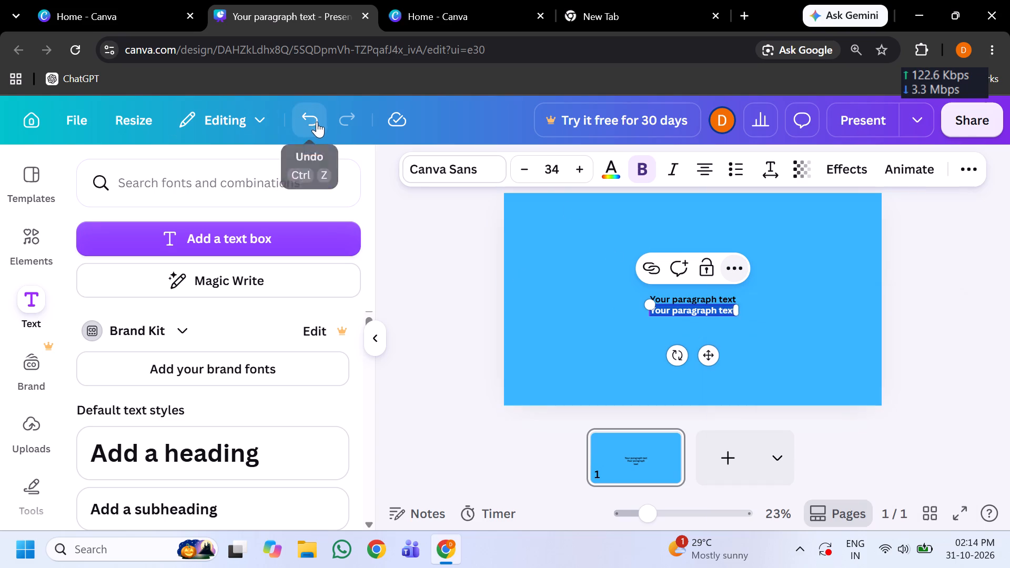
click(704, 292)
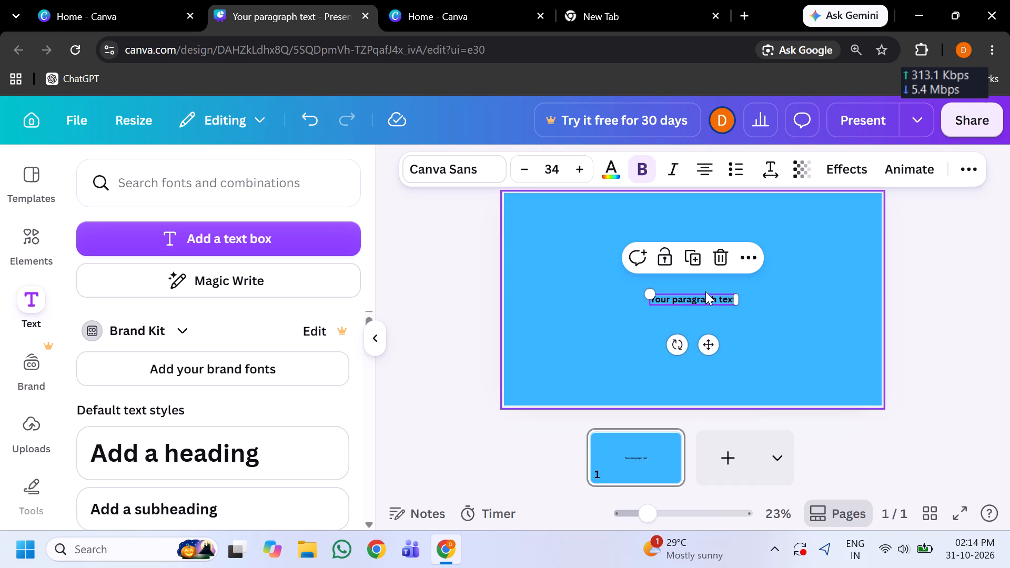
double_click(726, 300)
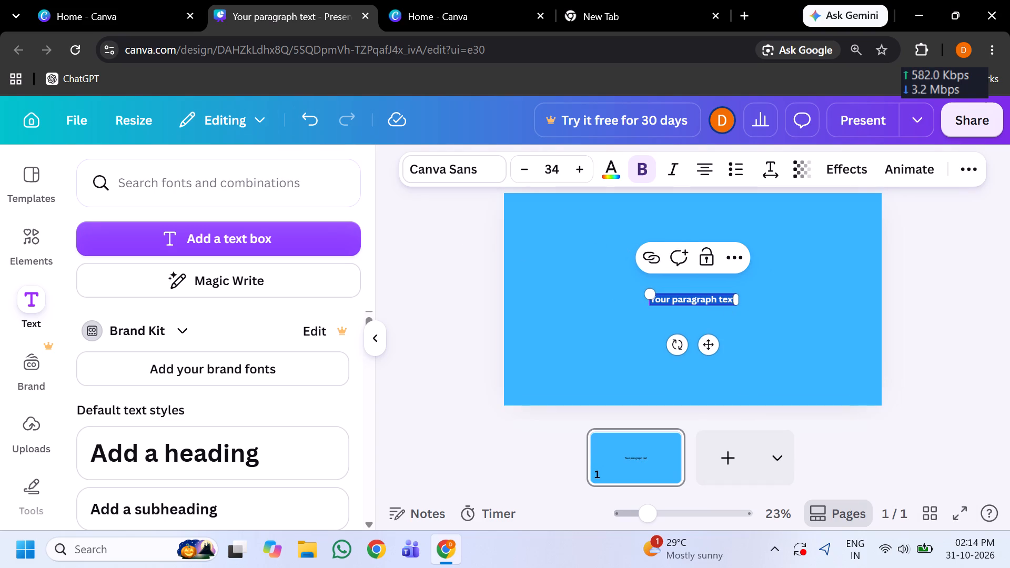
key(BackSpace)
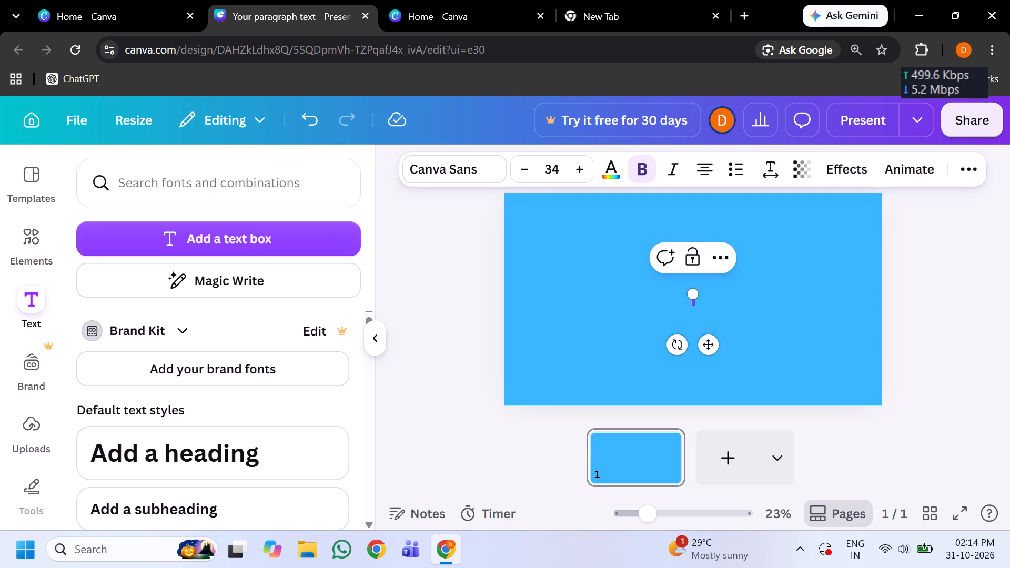
Add a heading to the page reading "Main Constitutional Commitees".
click(247, 452)
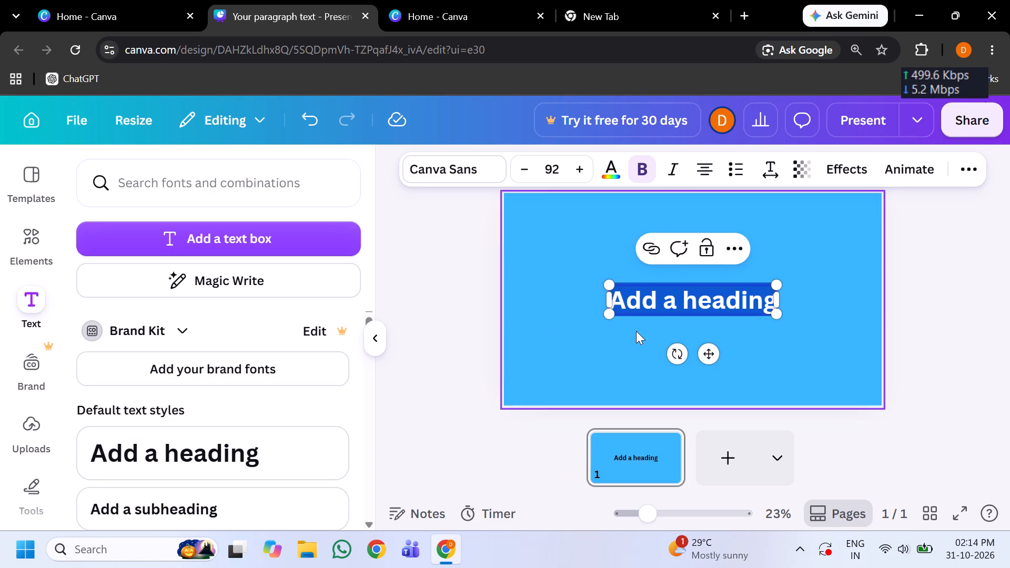
key(BackSpace)
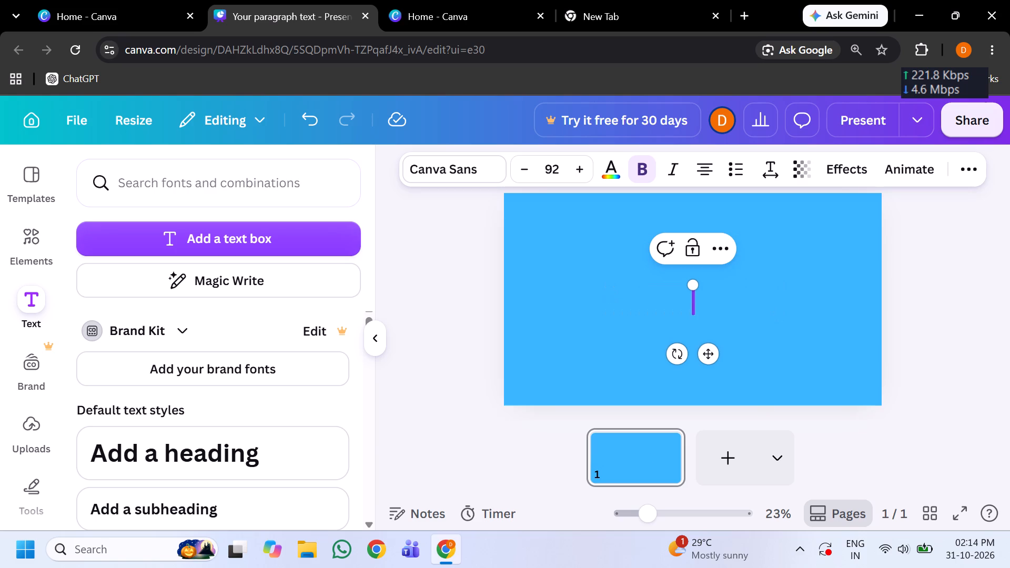
text(Main)
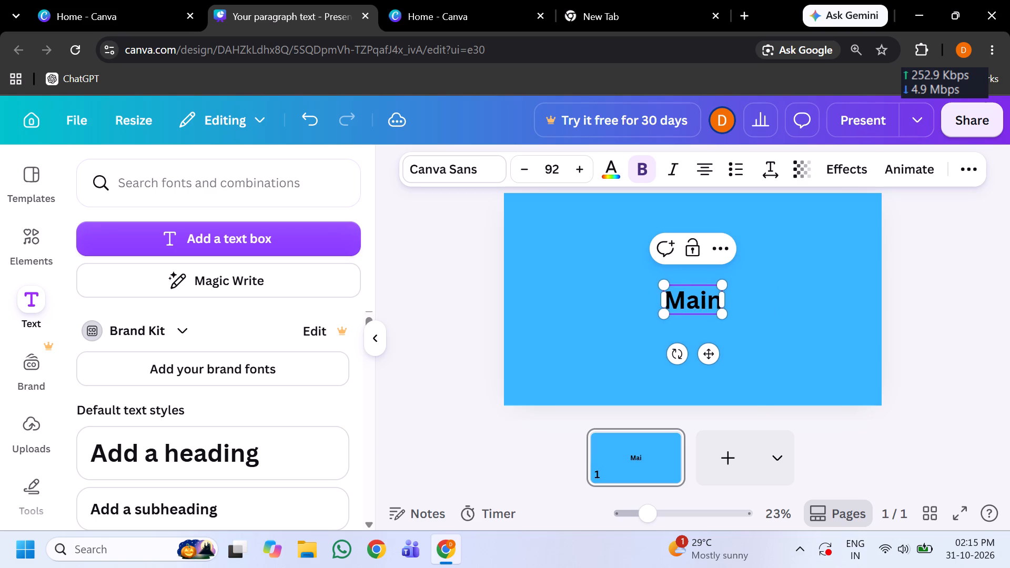
key(space)
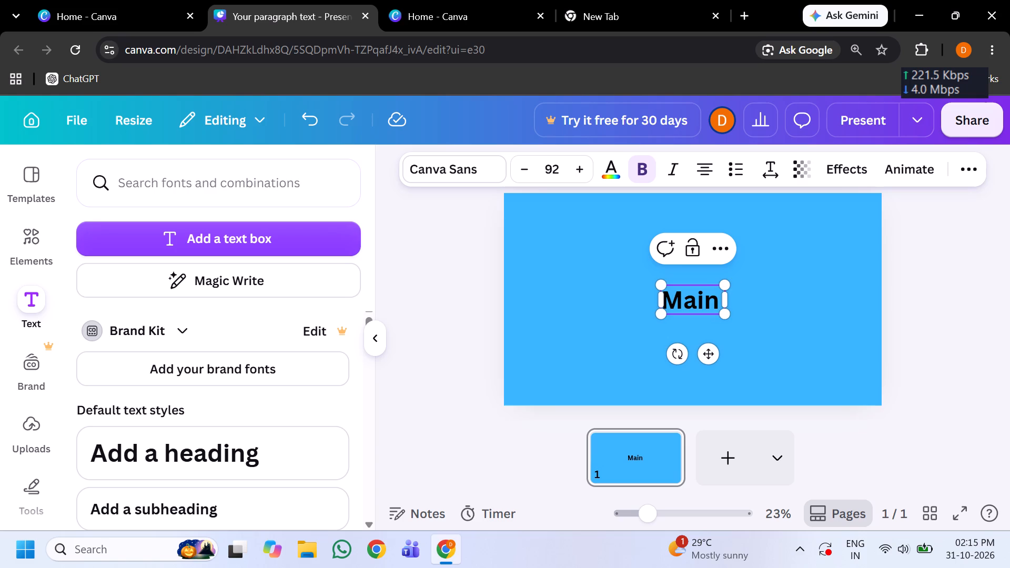
text(Con)
key(s)
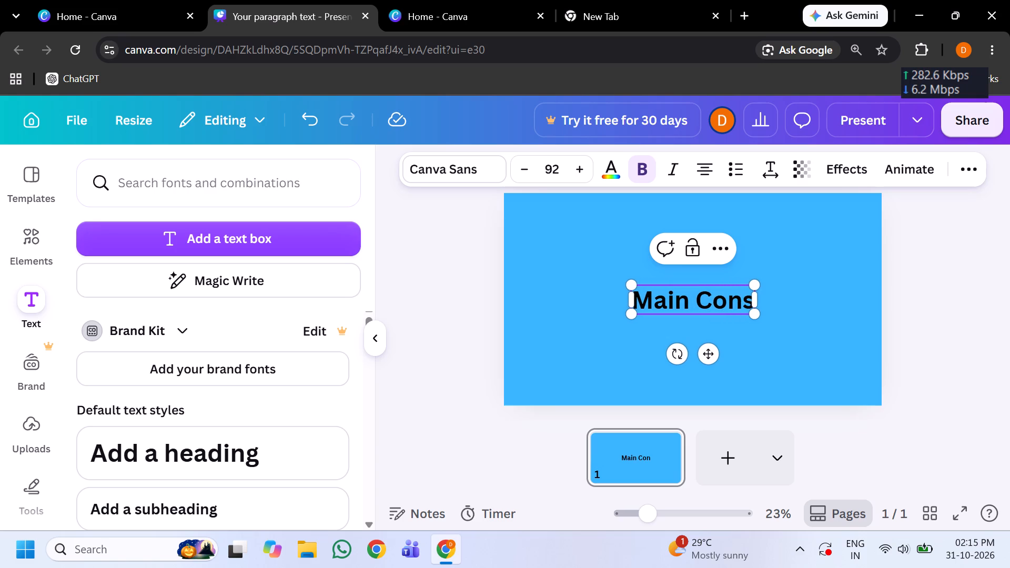
text(ti)
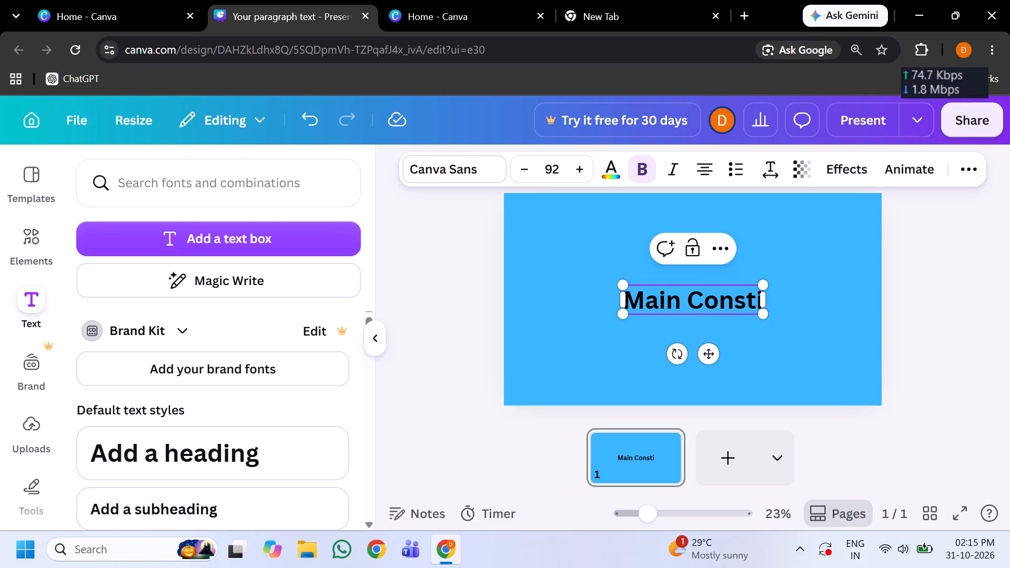
text(tutional)
key(space)
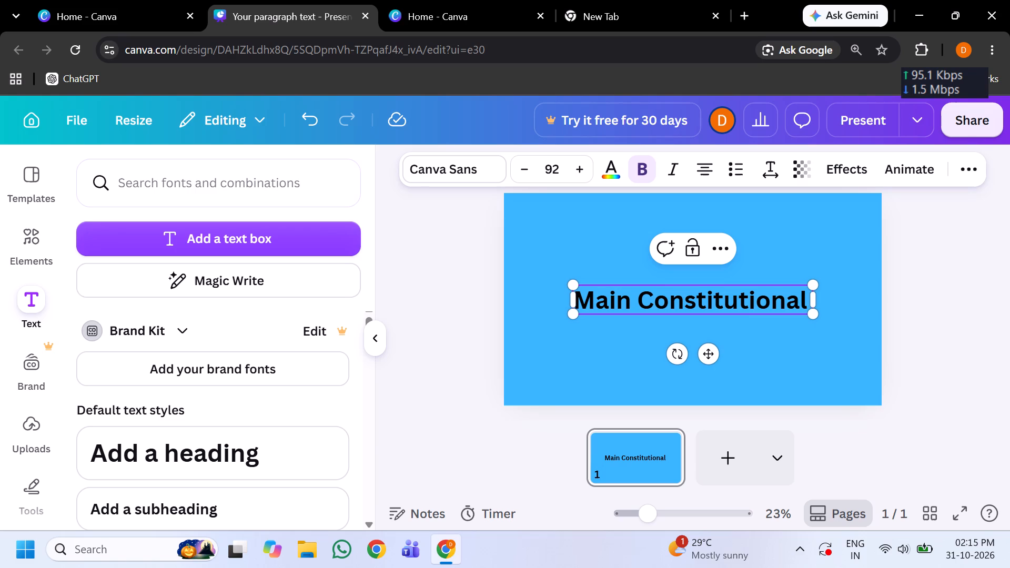
text(Comm)
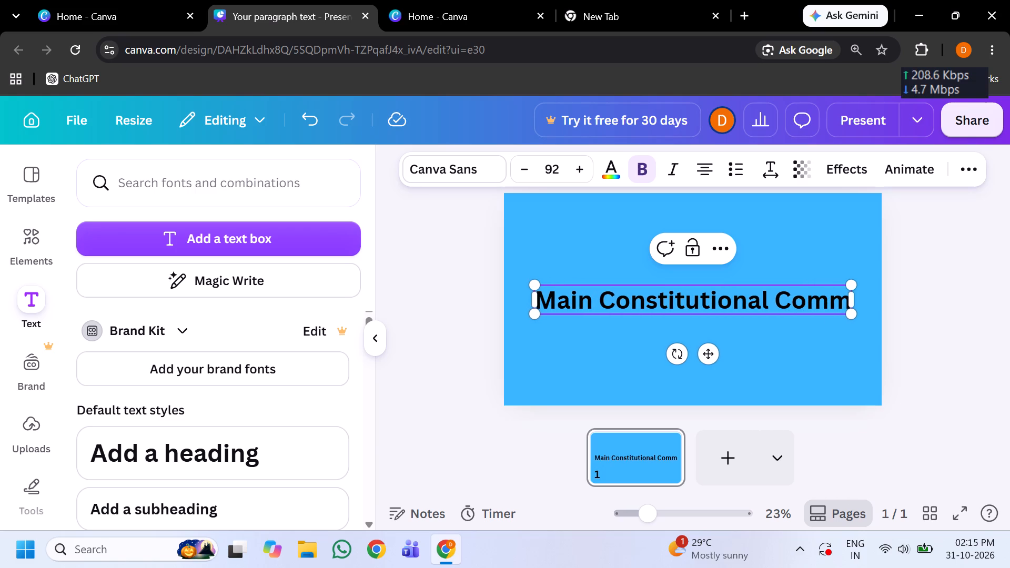
key(i)
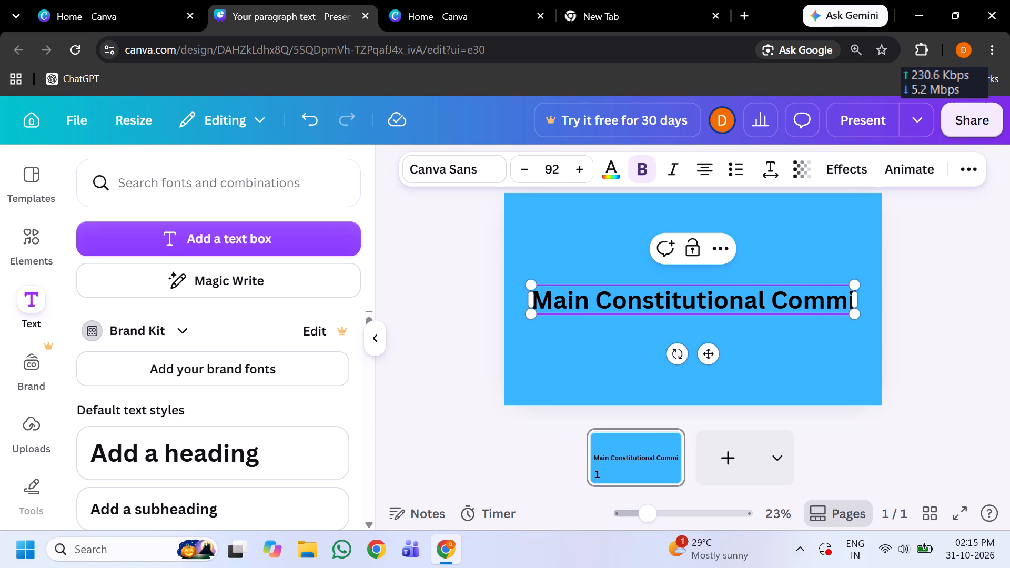
text(tees)
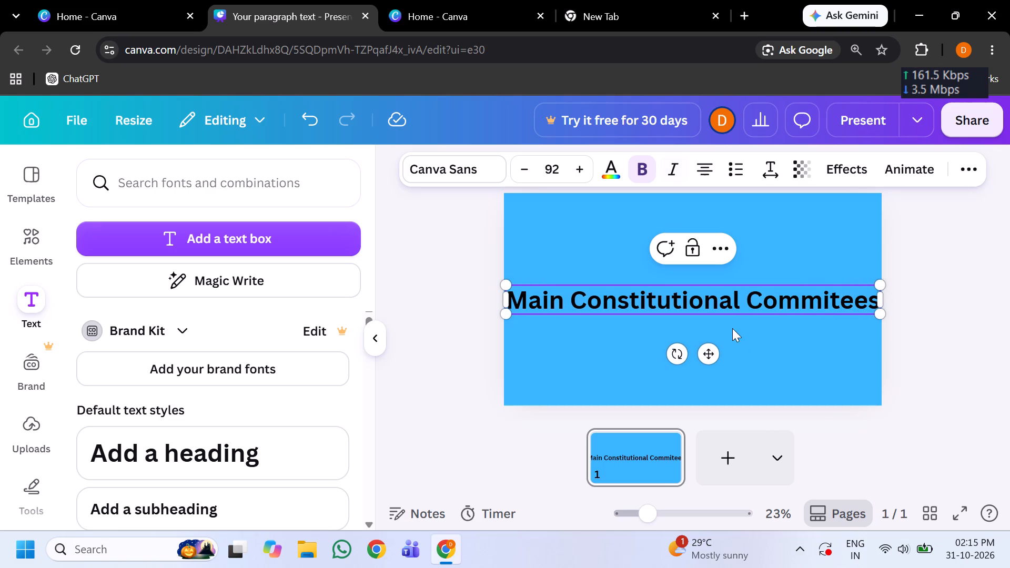
Break the heading into two lines so that "Commitees" starts the second line.
click(777, 277)
click(763, 298)
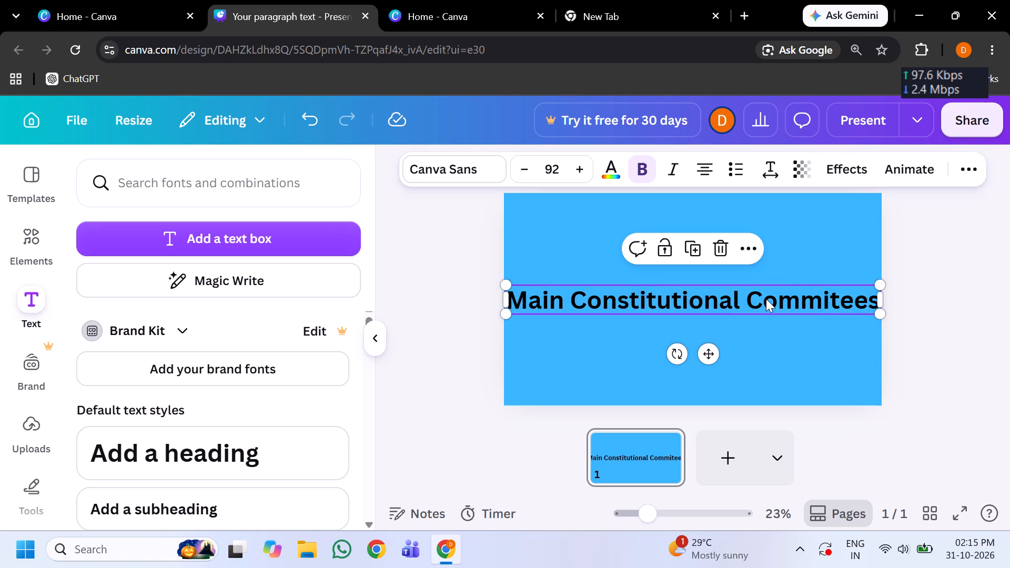
click(744, 296)
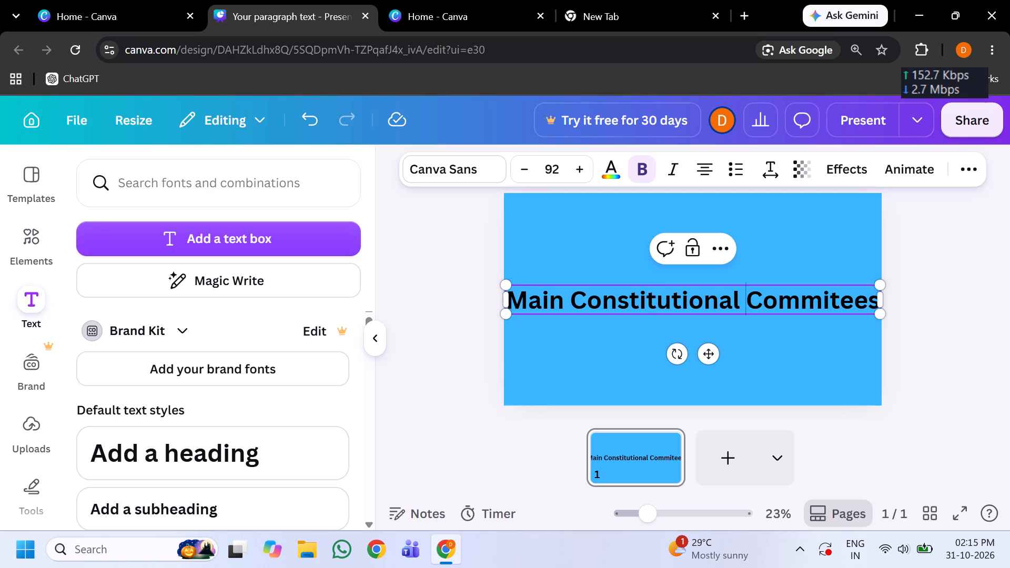
key(Return)
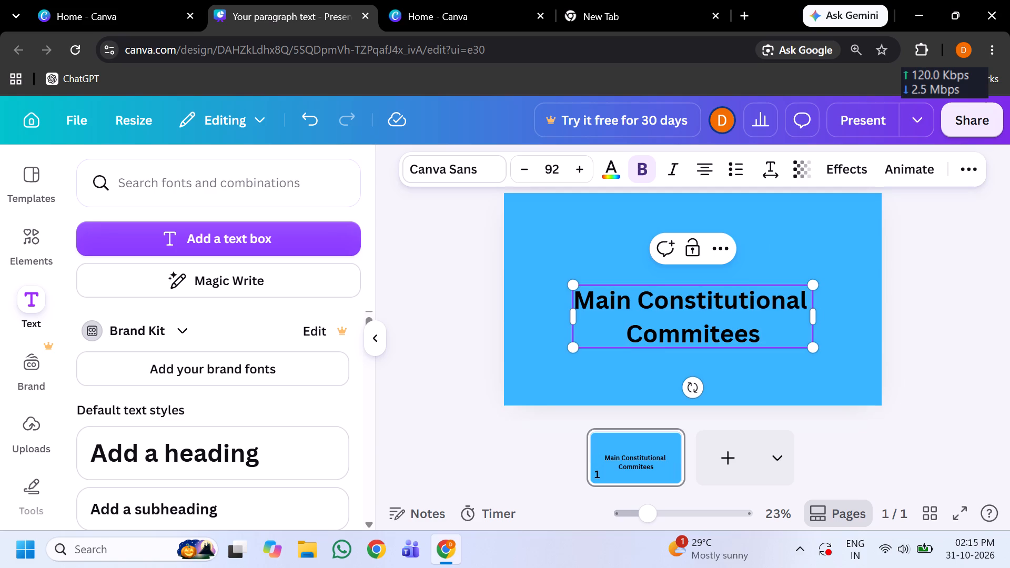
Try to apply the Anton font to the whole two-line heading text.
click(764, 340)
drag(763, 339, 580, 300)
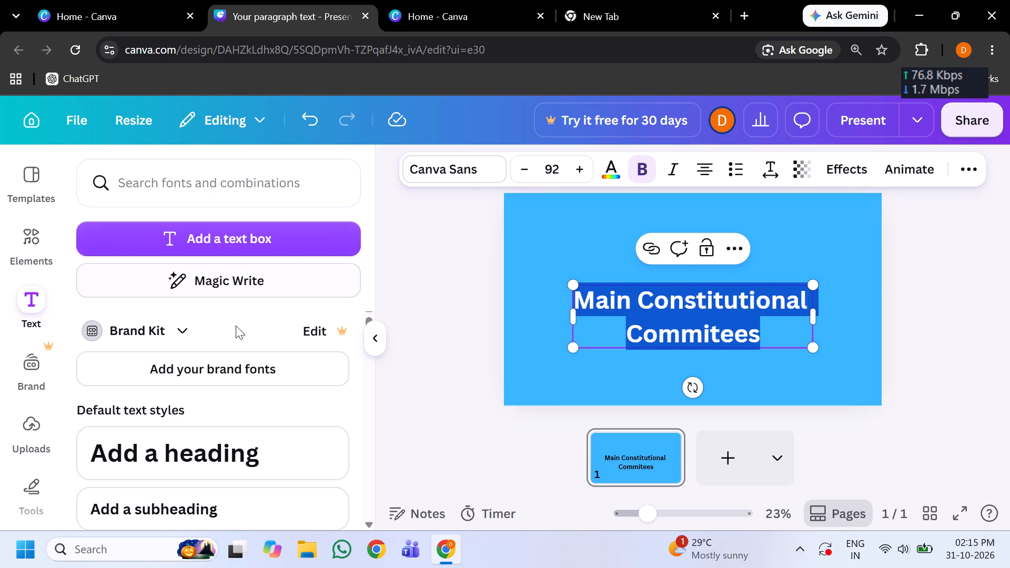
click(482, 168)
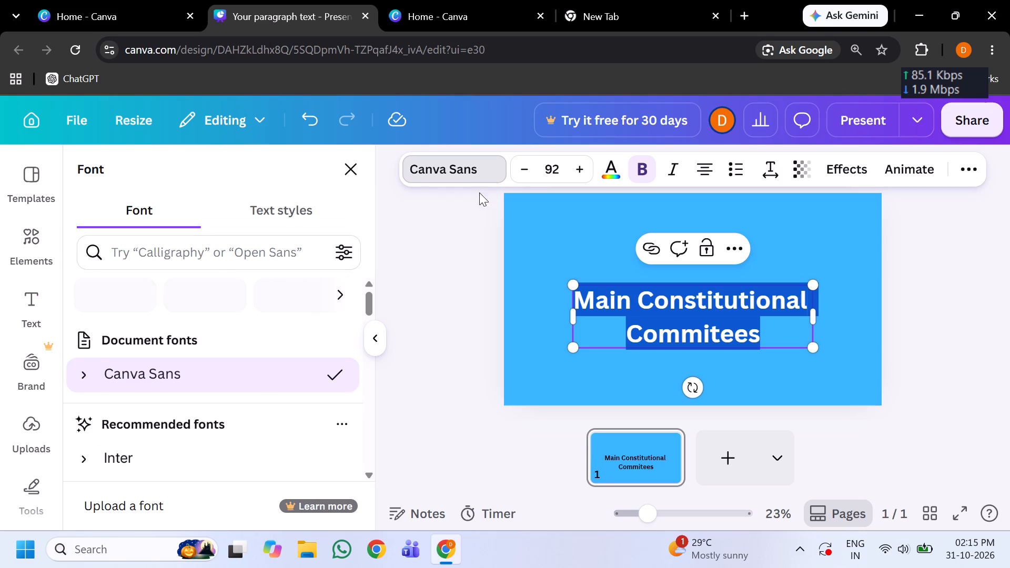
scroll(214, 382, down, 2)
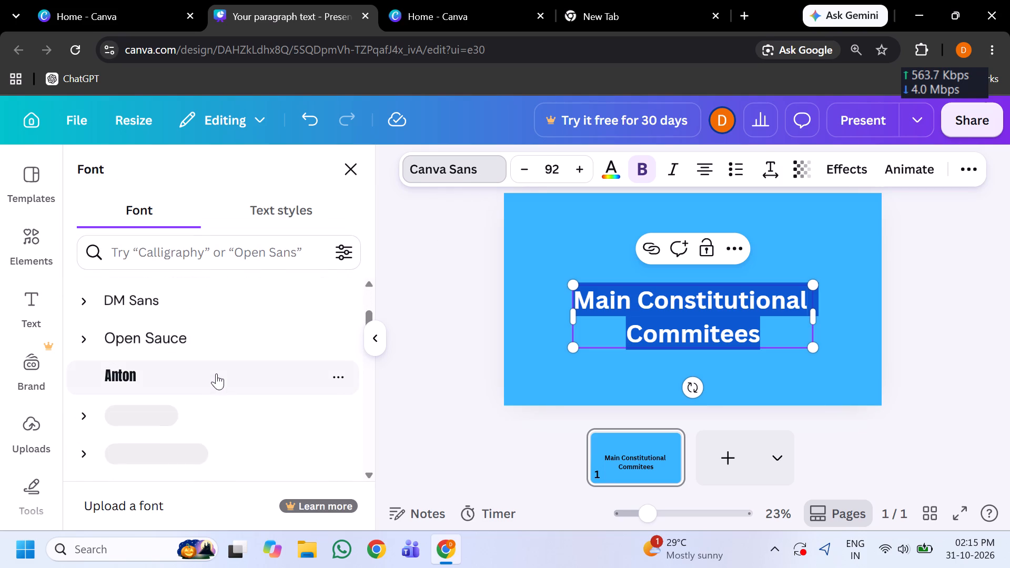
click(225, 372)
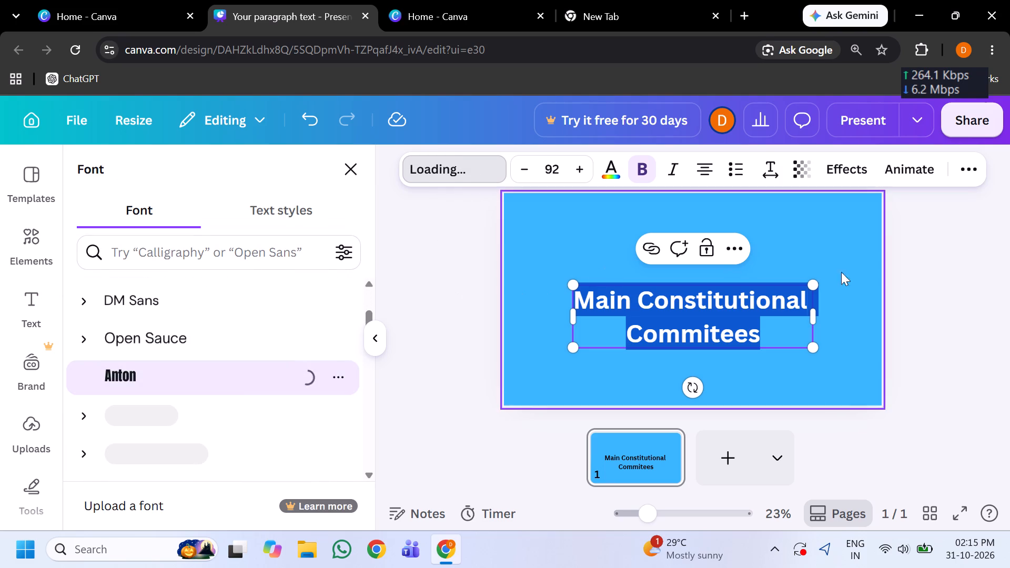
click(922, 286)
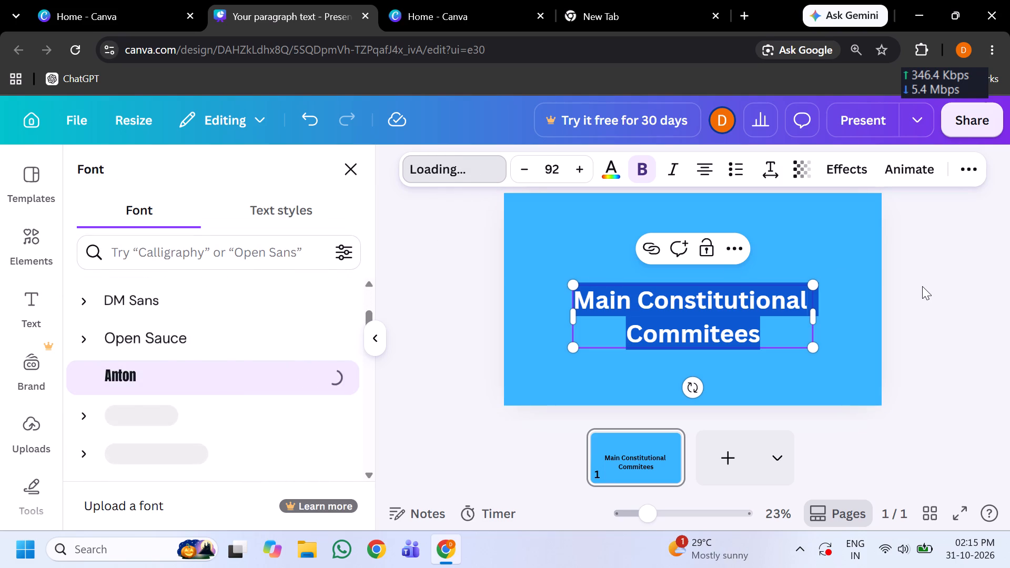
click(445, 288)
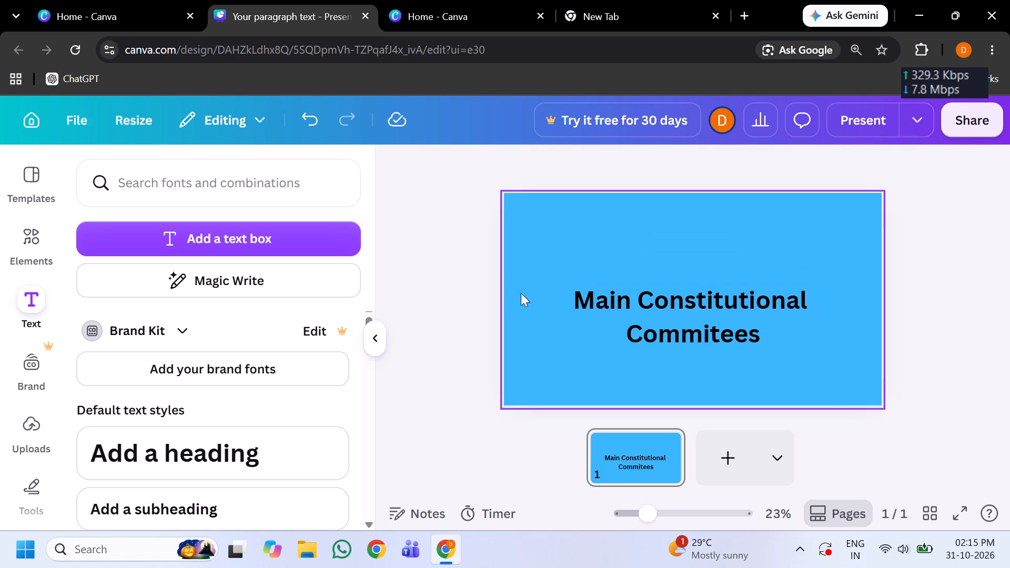
Set the "Main Constitutional Commitees" heading's font to Anton.
click(659, 308)
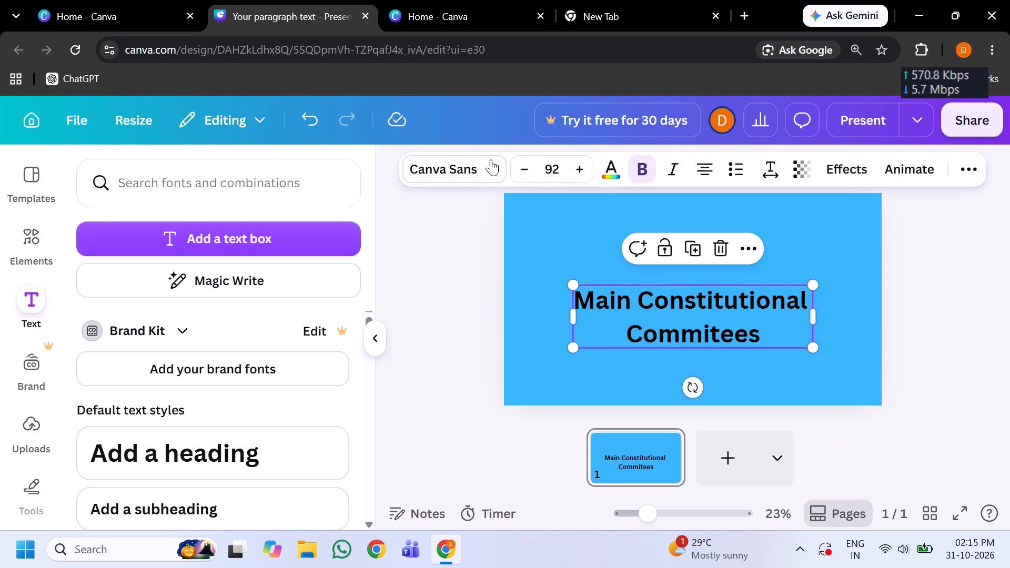
click(488, 161)
scroll(291, 311, down, 3)
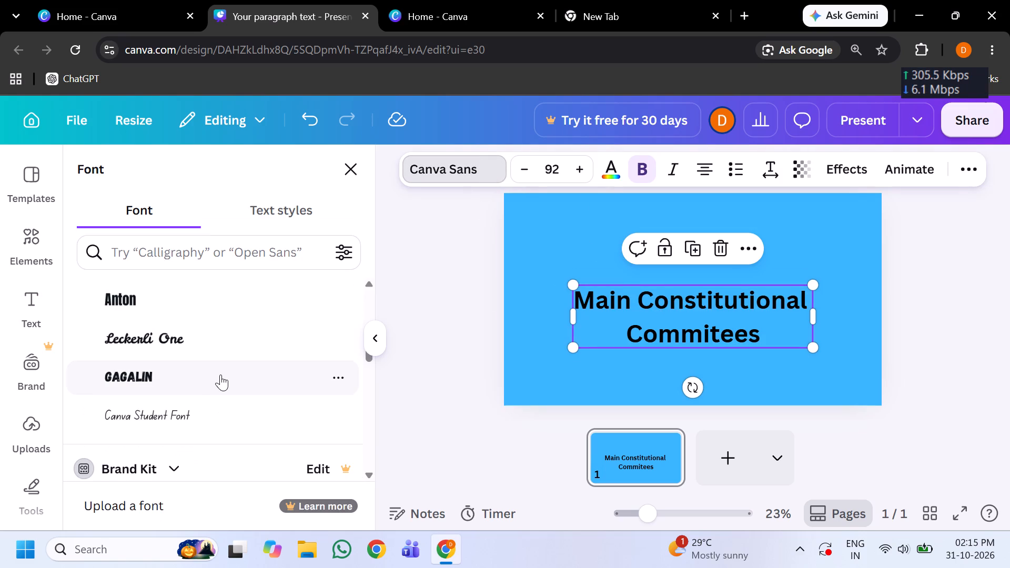
scroll(223, 355, up, 1)
click(239, 366)
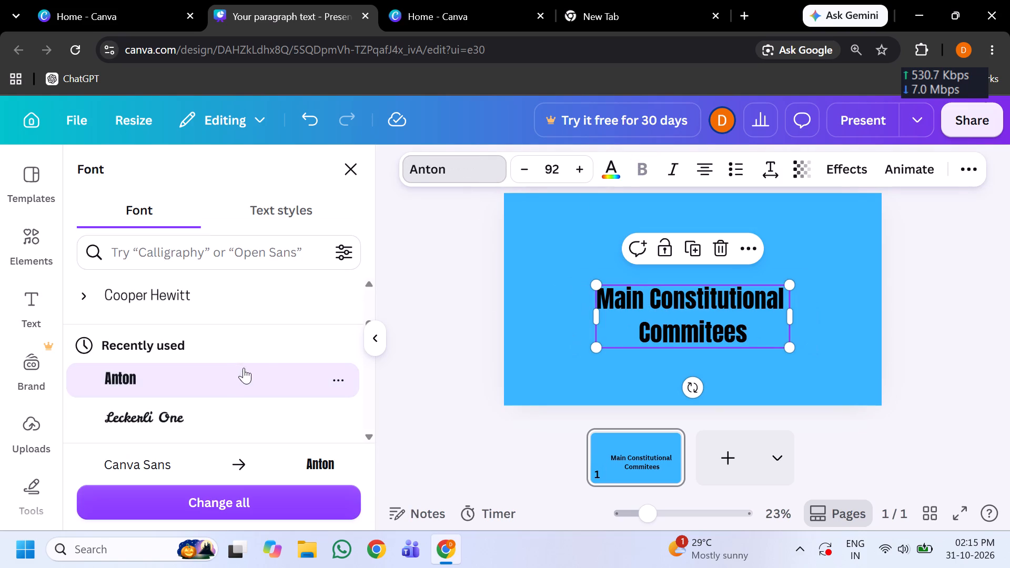
Add a second blue page to the presentation after the title page.
click(980, 291)
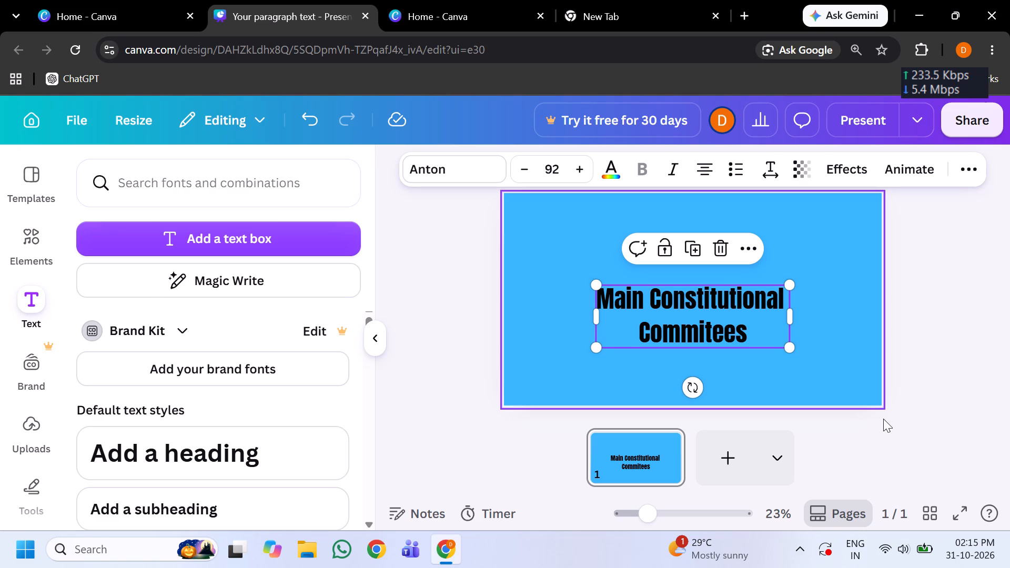
click(722, 465)
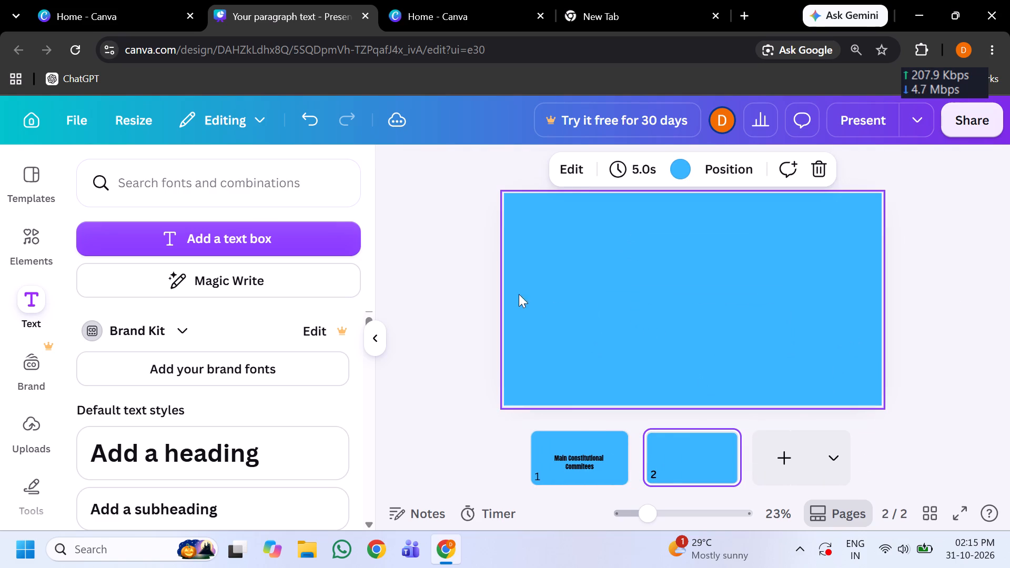
Add a text box on page 2 reading "Jawaharlal Nehru".
drag(275, 240, 284, 242)
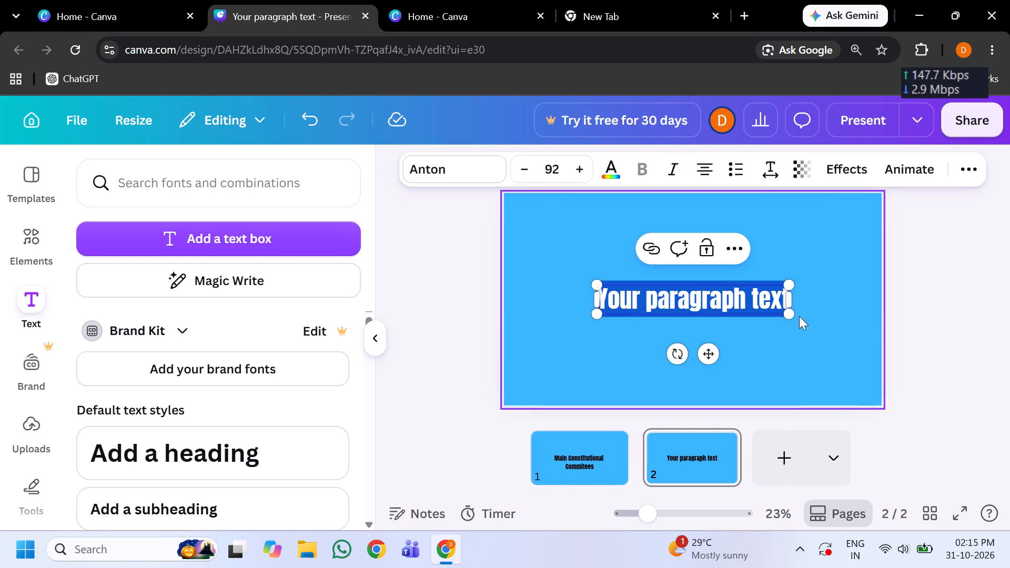
key(BackSpace)
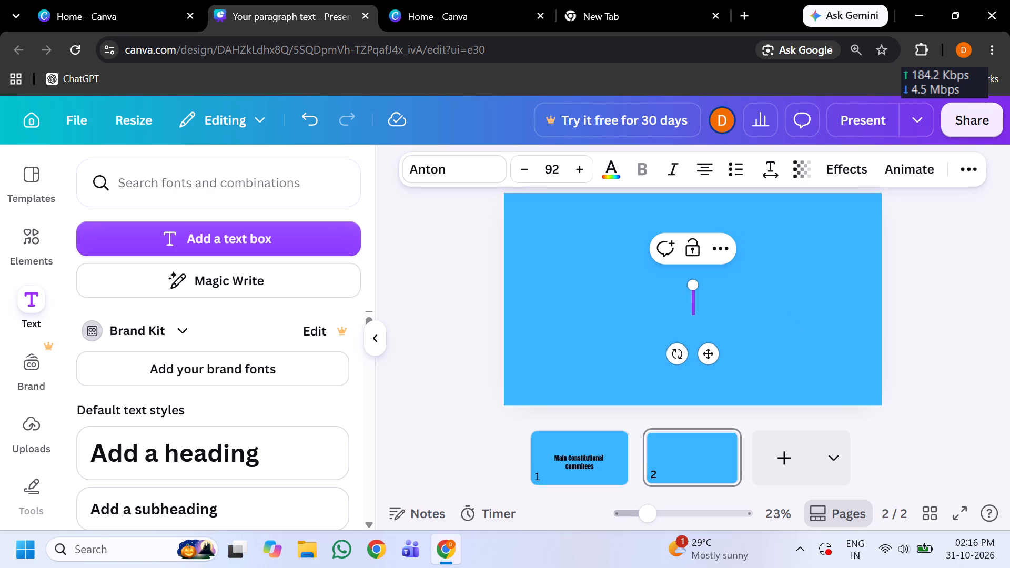
text(ja)
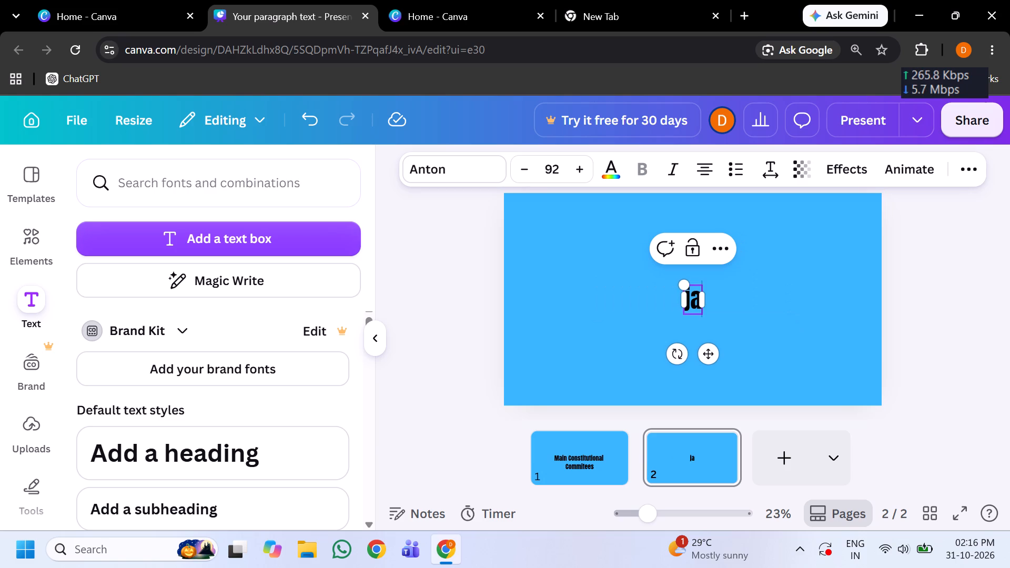
key(BackSpace)
key(BackSpace)
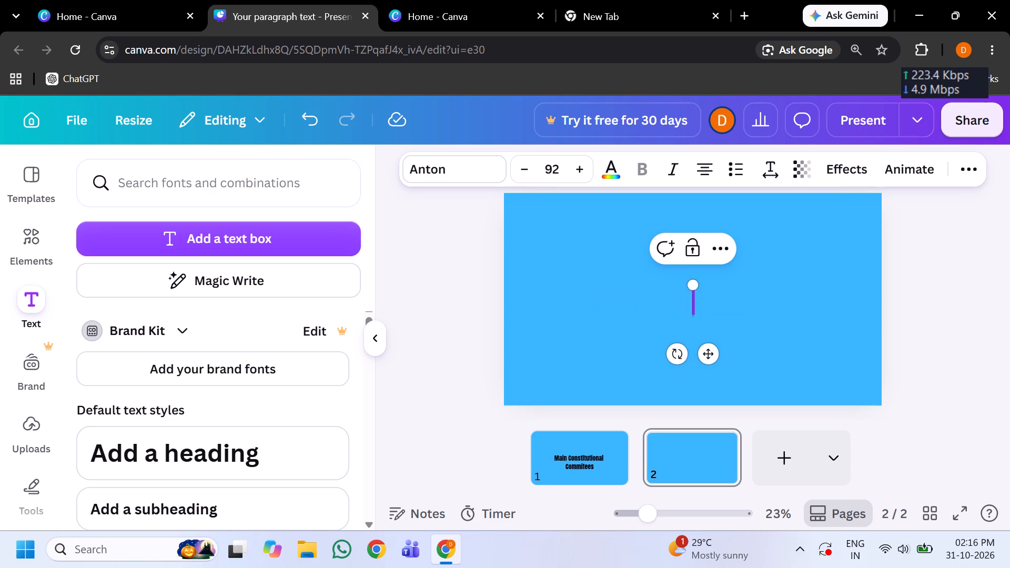
text(Ja)
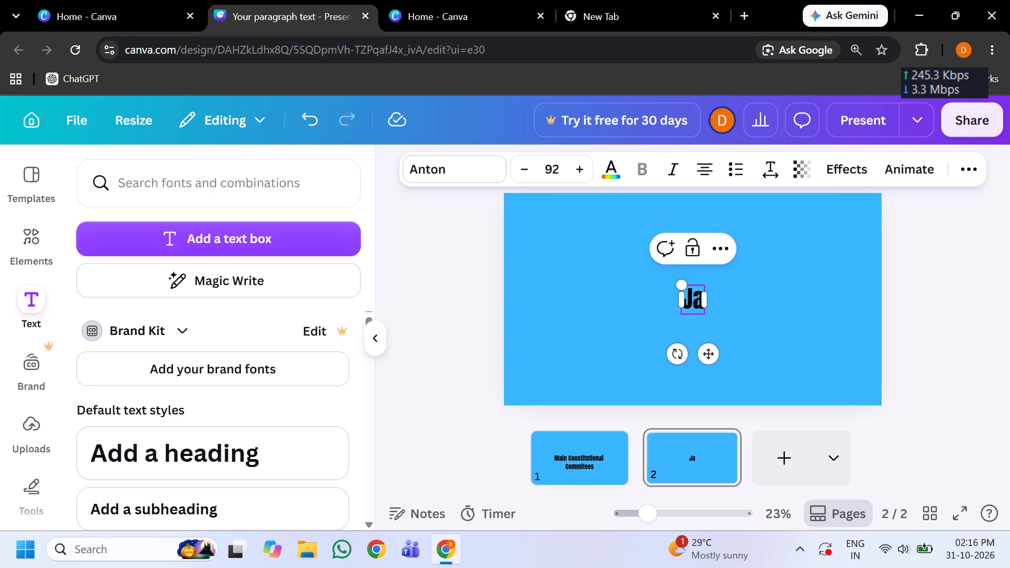
text(waharlal)
key(space)
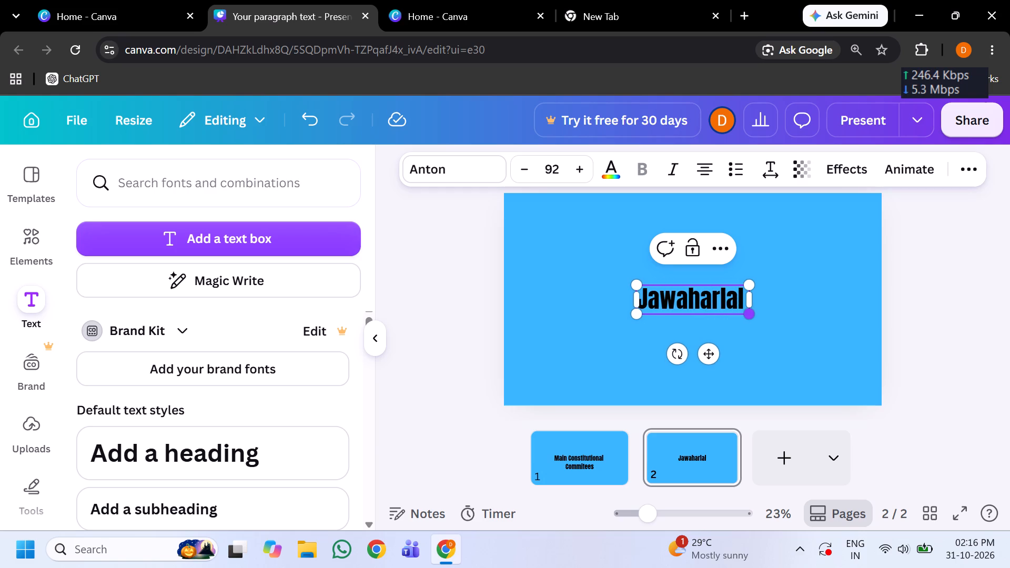
text(Neh)
text(re)
key(BackSpace)
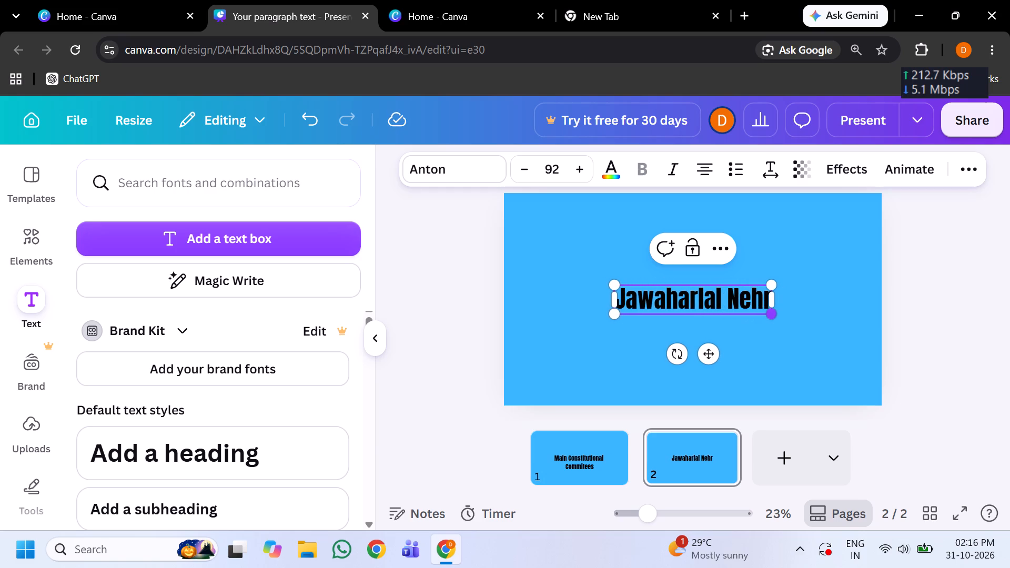
key(BackSpace)
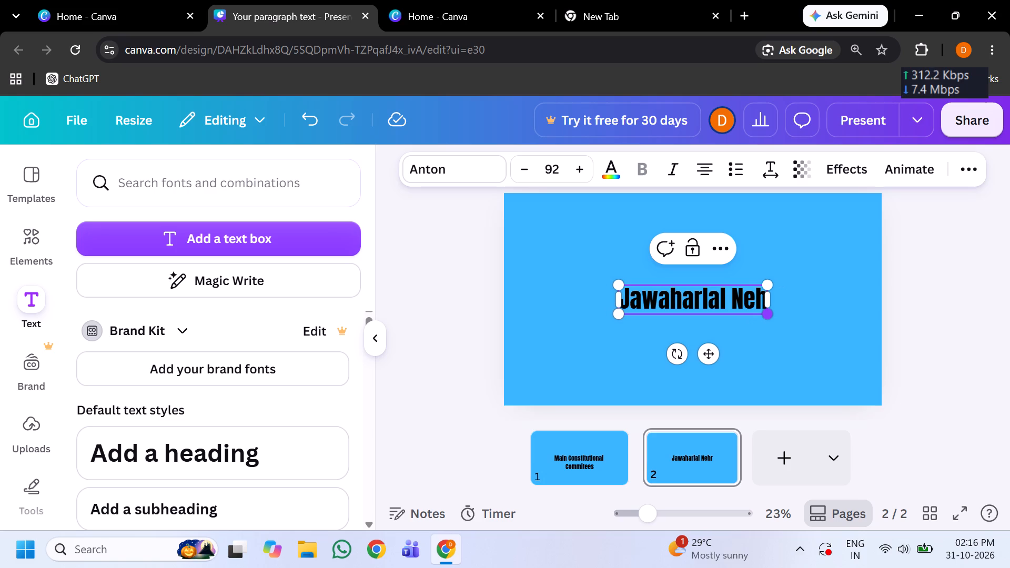
text(ru)
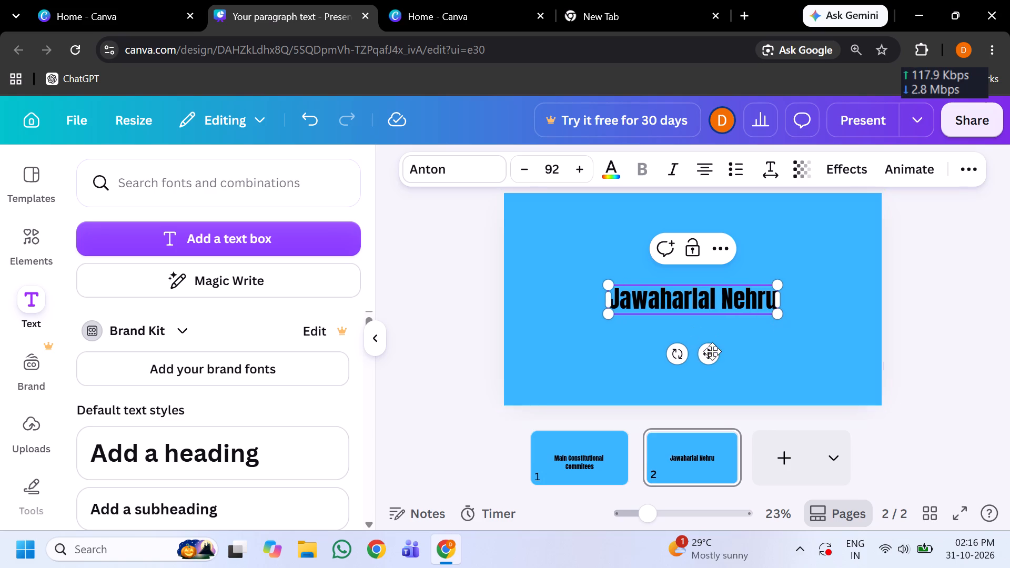
Move the "Jawaharlal Nehru" text up near the top edge of page 2 as its heading.
drag(704, 360, 695, 278)
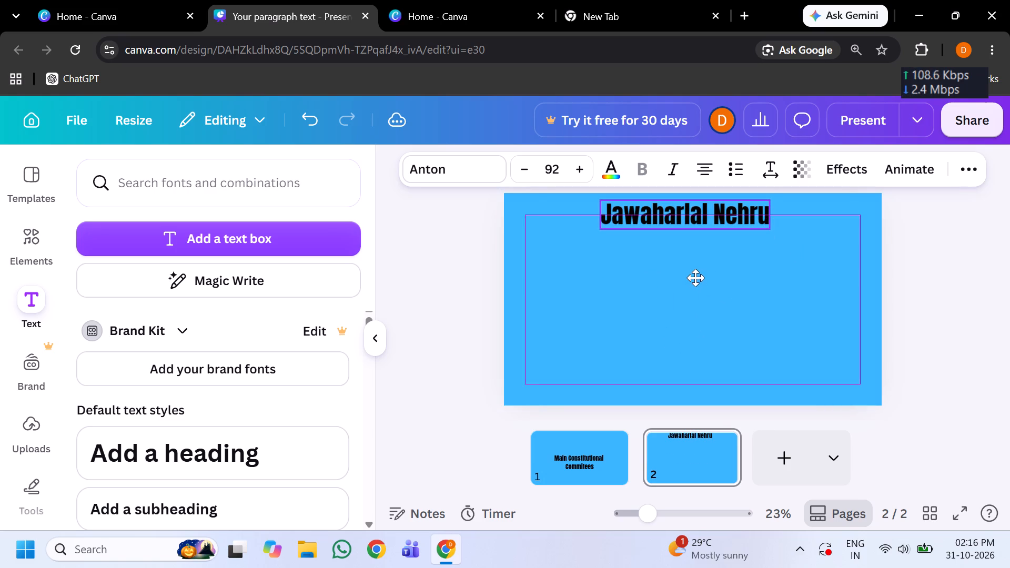
drag(695, 278, 694, 288)
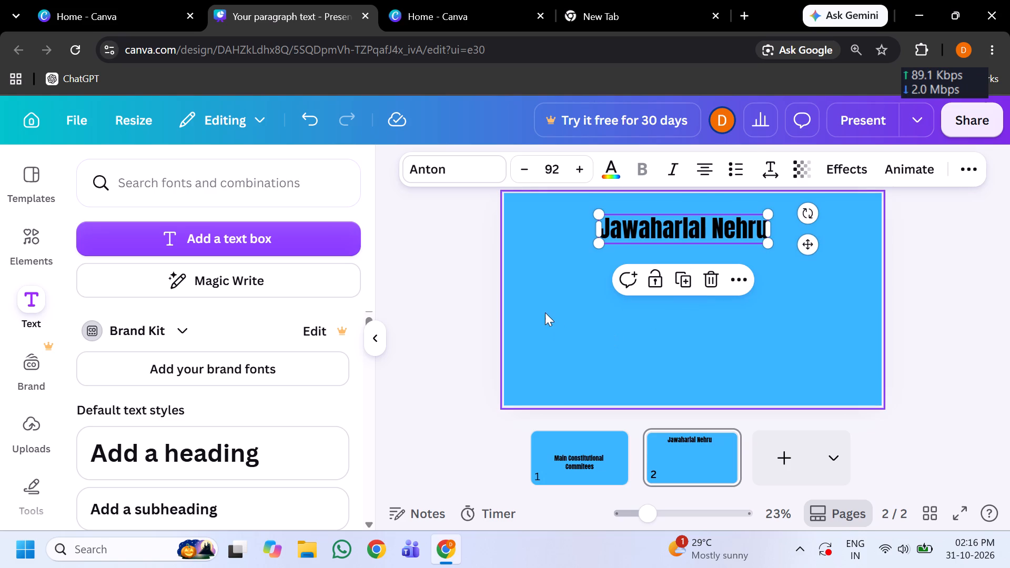
click(545, 312)
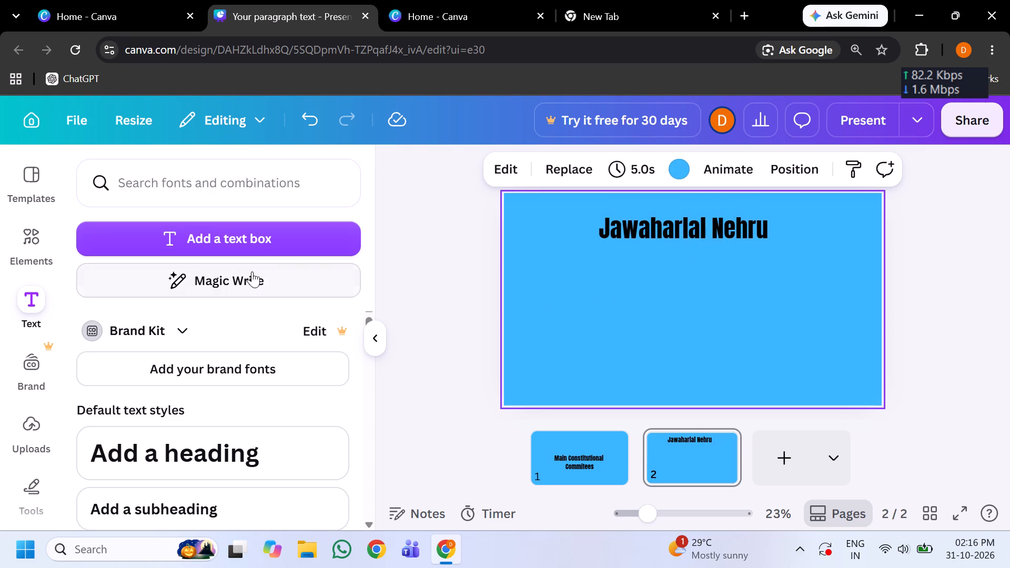
Add a second text box below the "Jawaharlal Nehru" heading, starting with "Union powers Commitee,".
drag(265, 239, 278, 242)
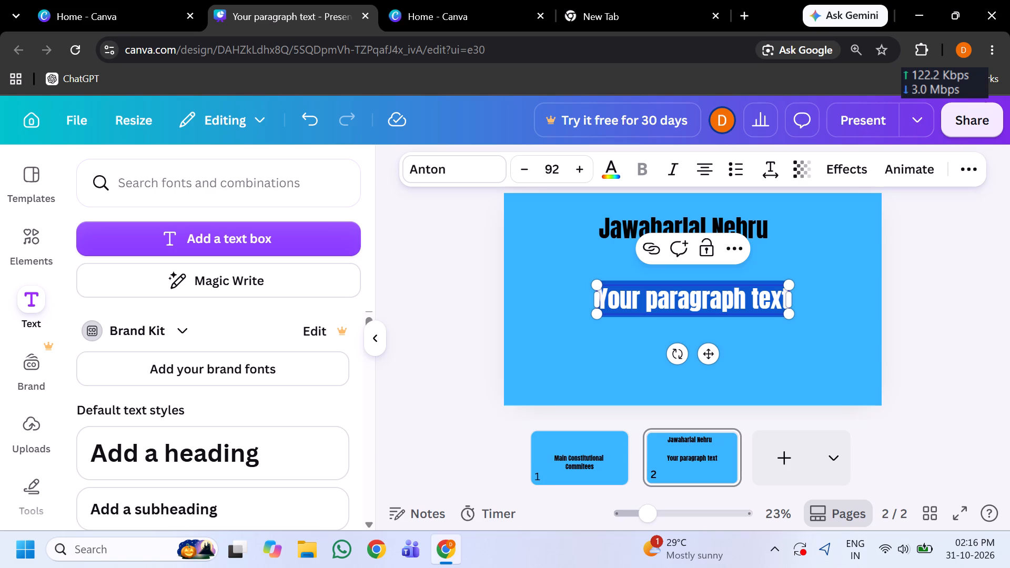
key(BackSpace)
text(Union)
key(space)
text(poe)
key(BackSpace)
key(w)
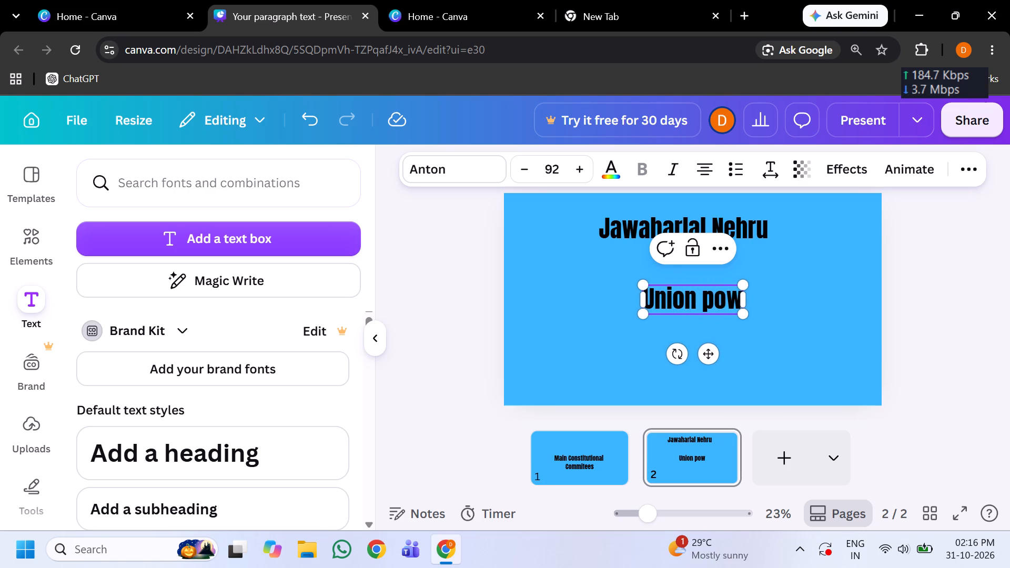
text(ers)
key(space)
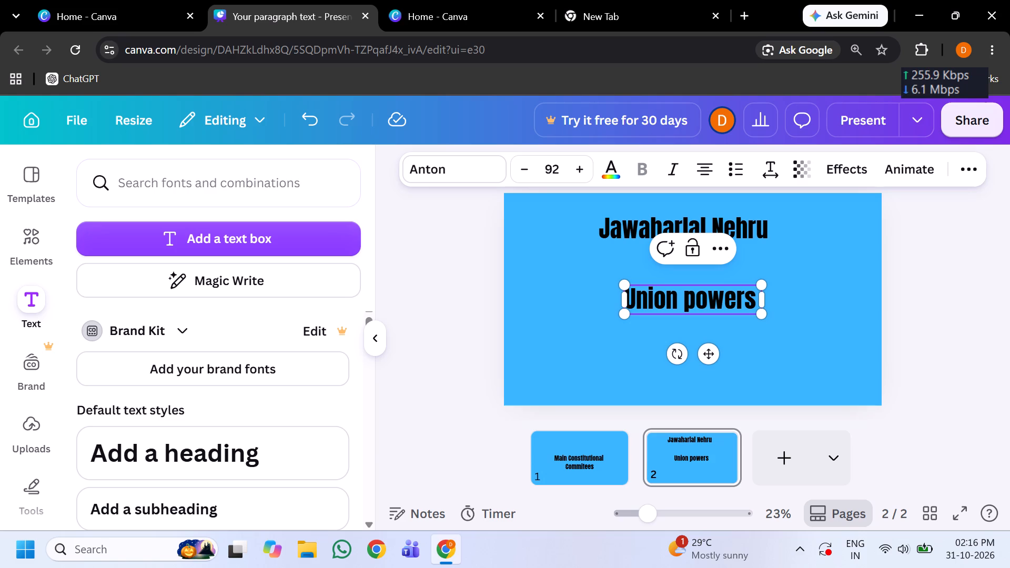
text(Comm)
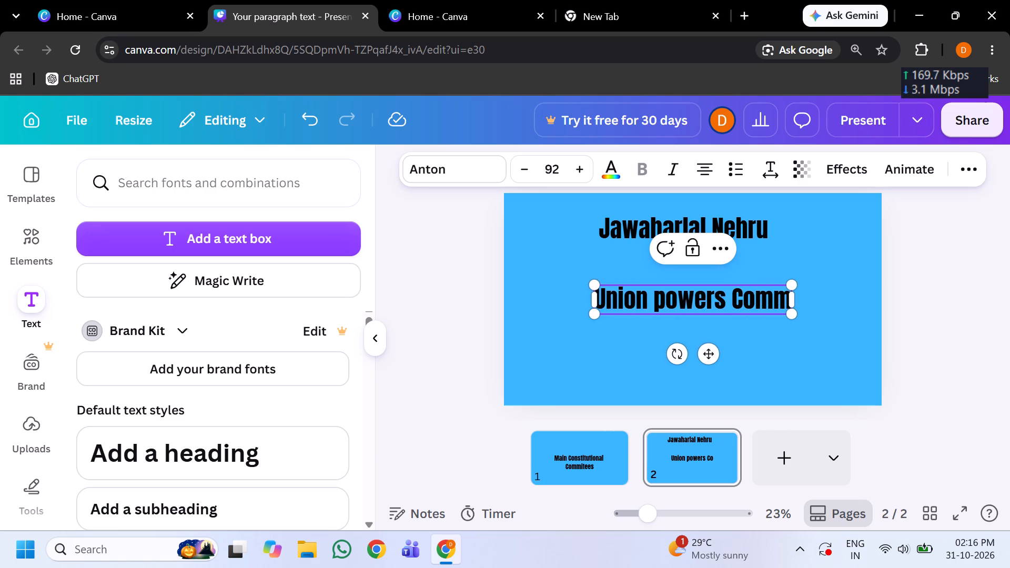
text(itee)
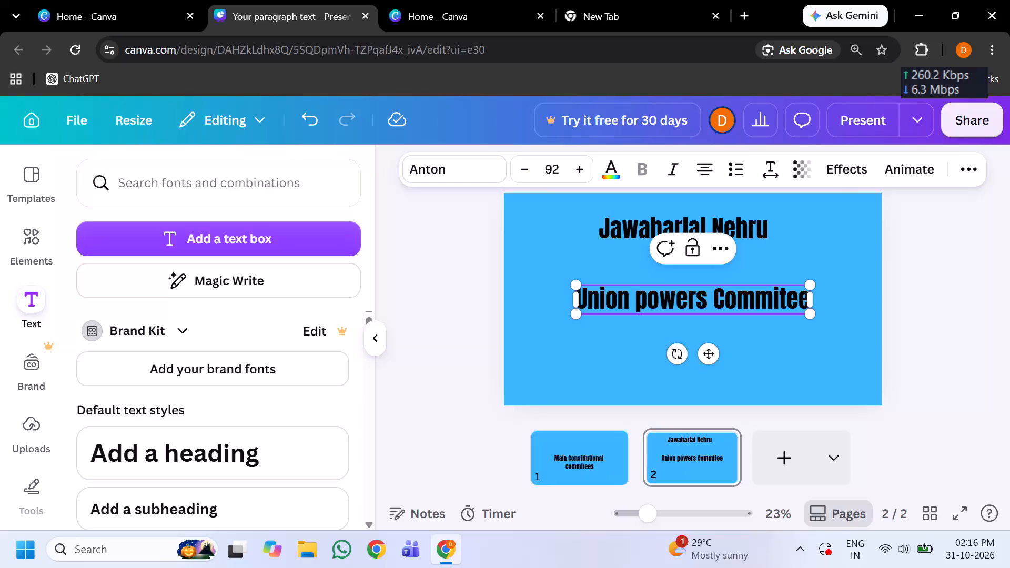
key(comma)
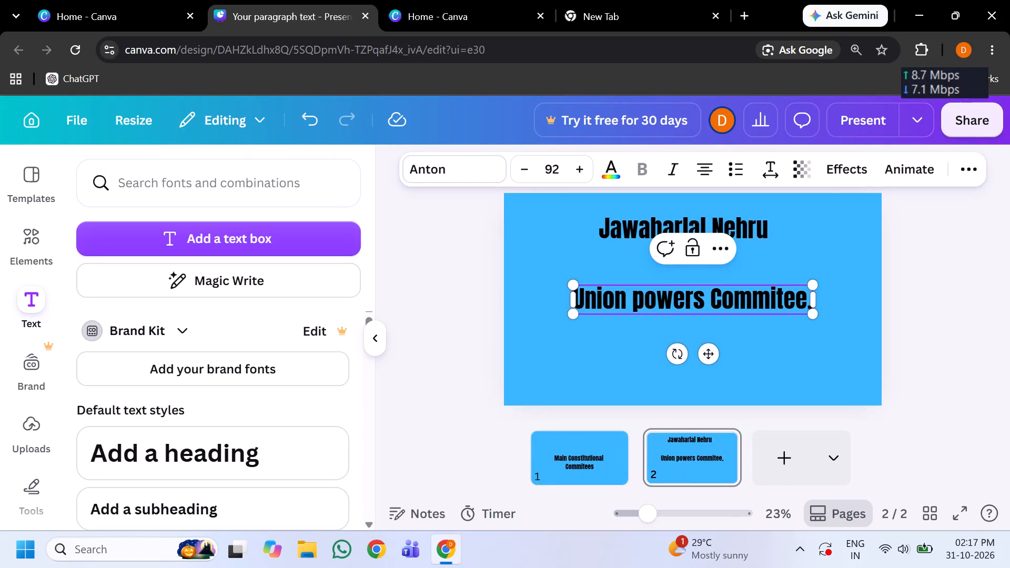
Continue the text below the heading with "Union constitution Commitee", leaving no punctuation after it.
text(Union consti)
text(tutio)
key(n)
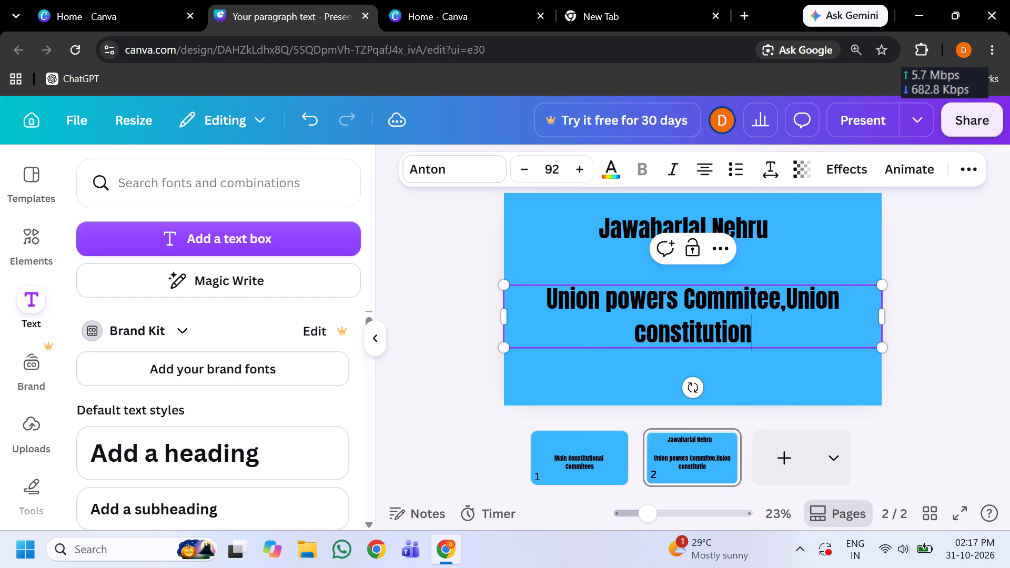
key(space)
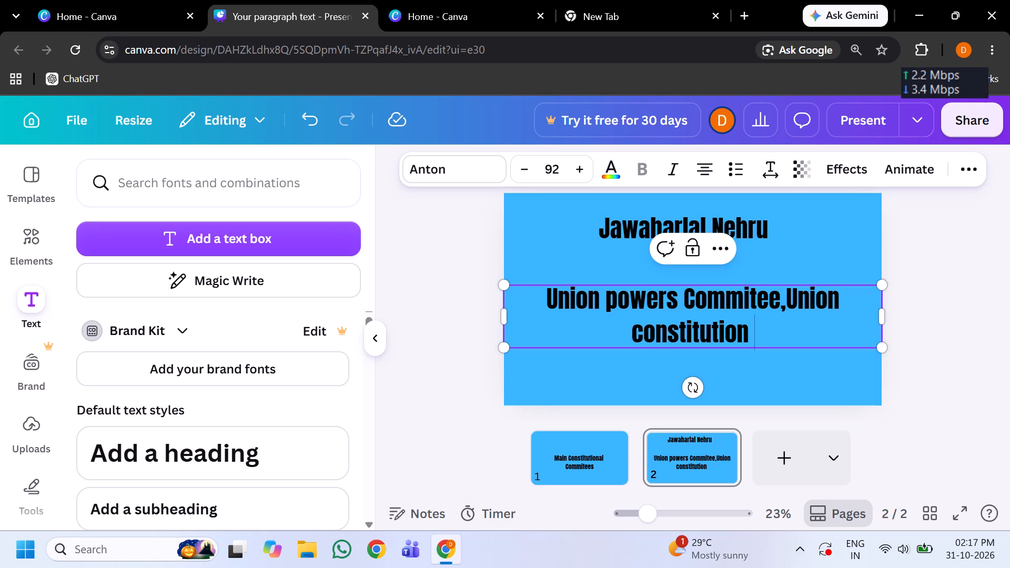
text(Com)
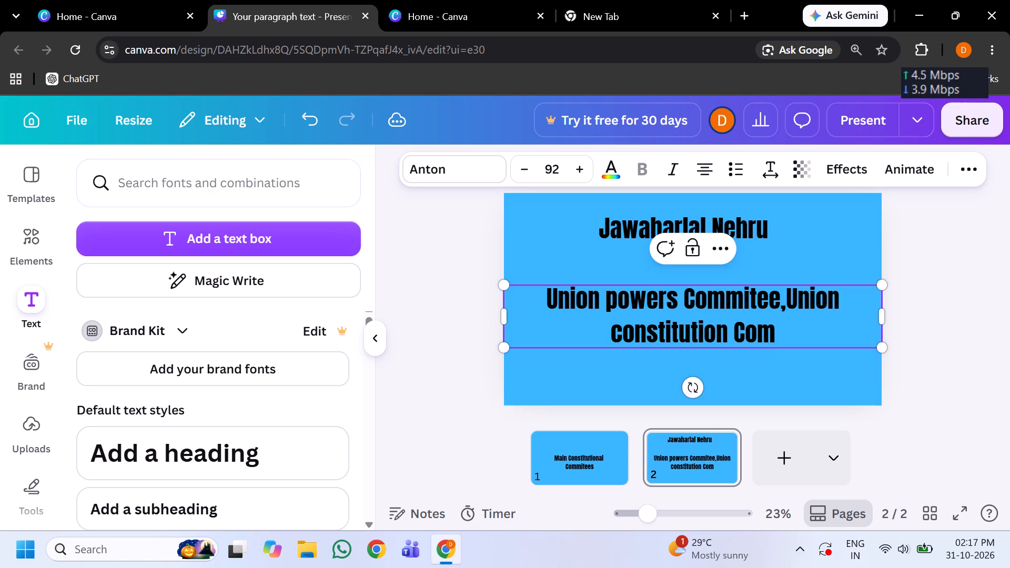
key(m)
key(i)
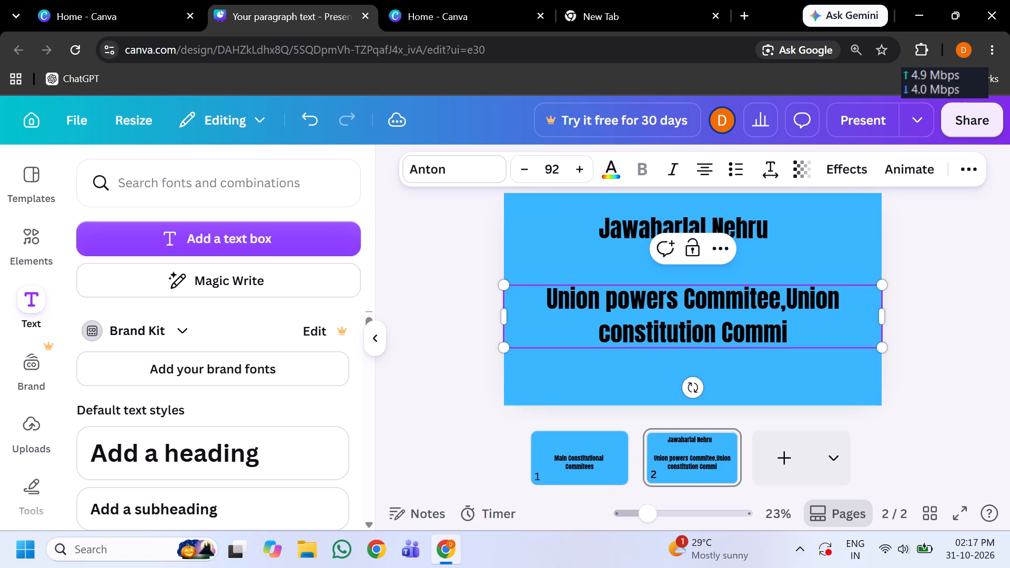
text(tee)
key(comma)
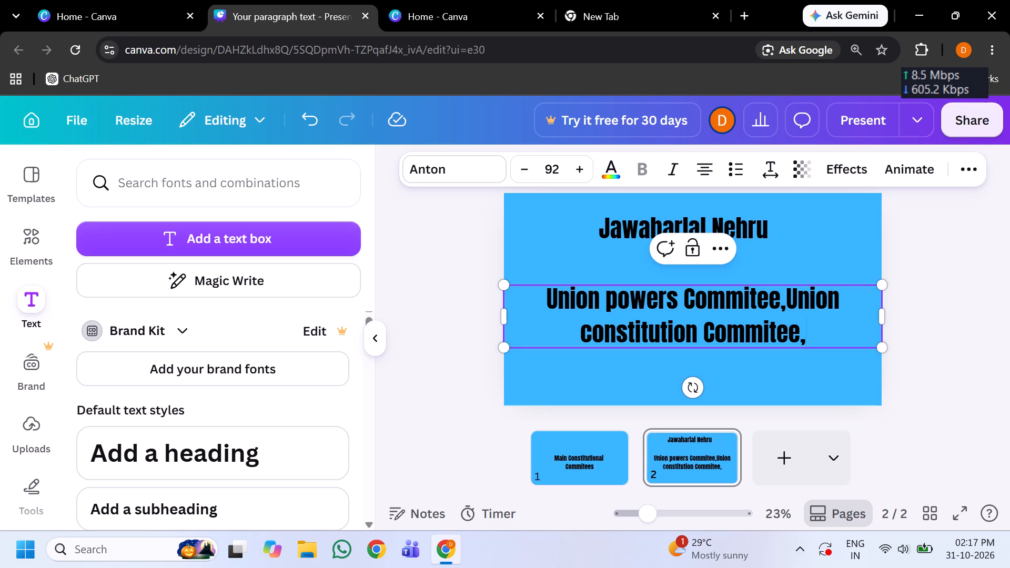
key(shift+ampersand)
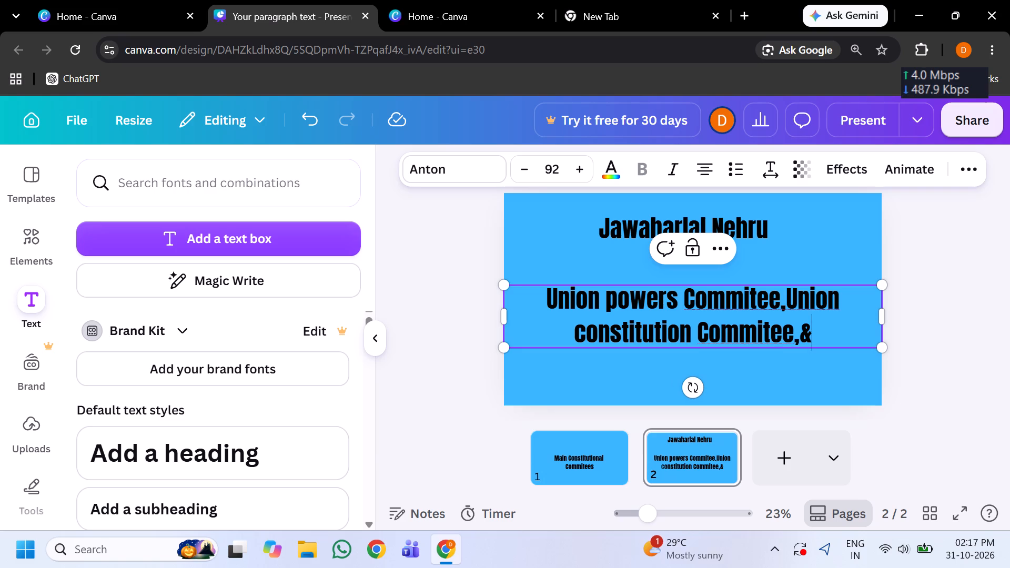
key(BackSpace)
key(BackSpace)
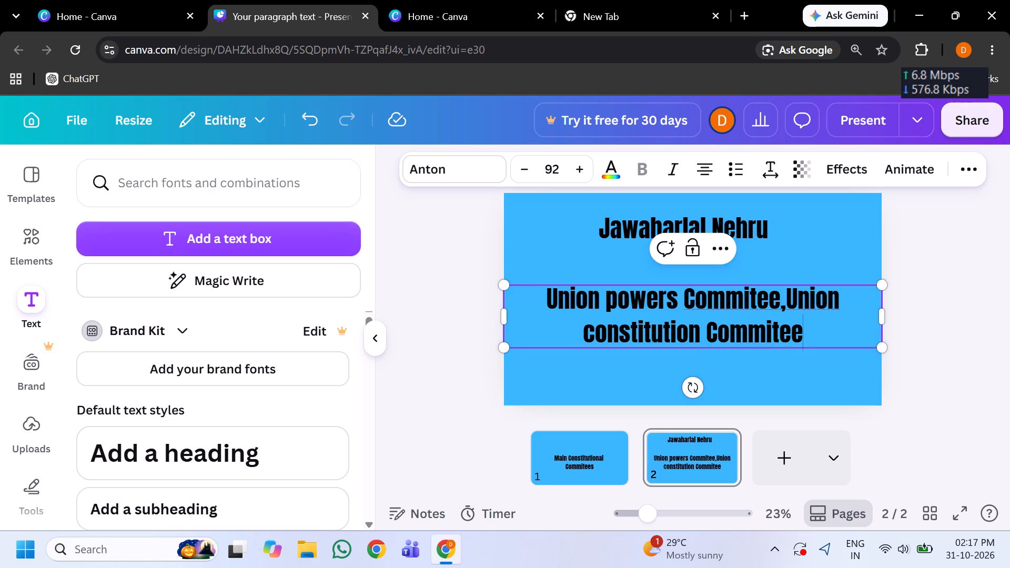
Continue the committee list on page 2 after "Union constitution Commitee" with " & Commitee for".
key(shift+ampersand)
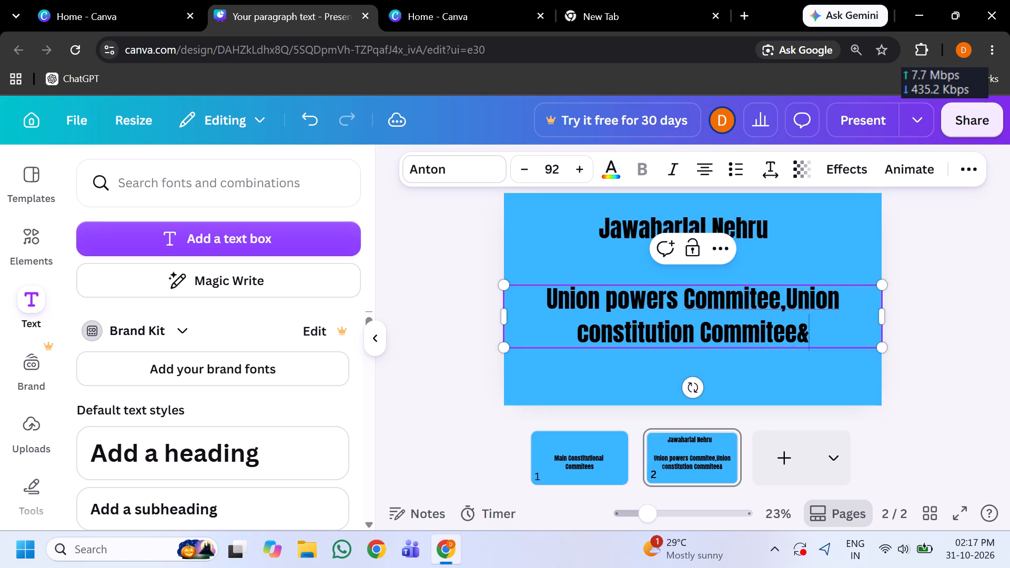
key(BackSpace)
key(shift+space)
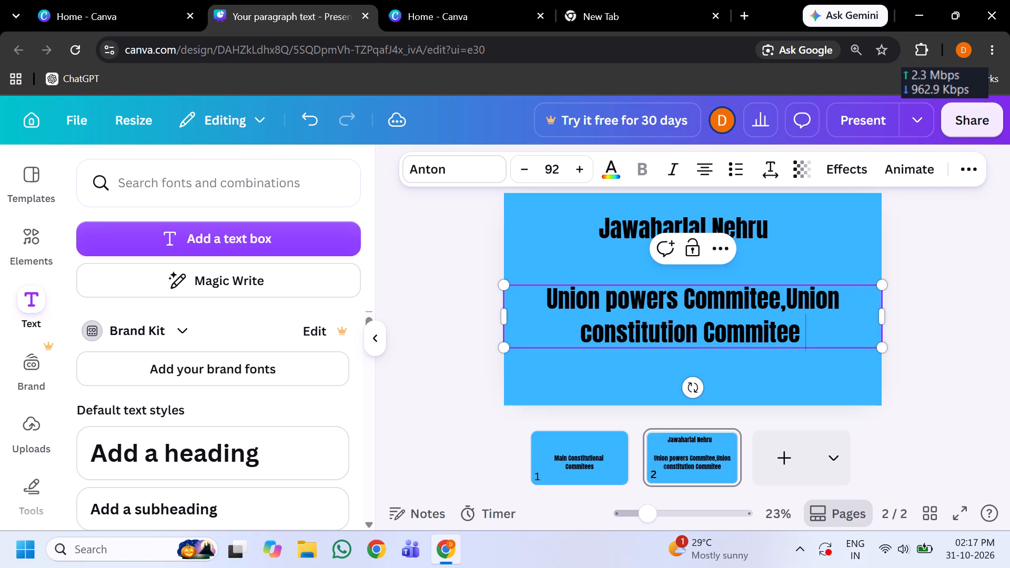
key(shift+ampersand)
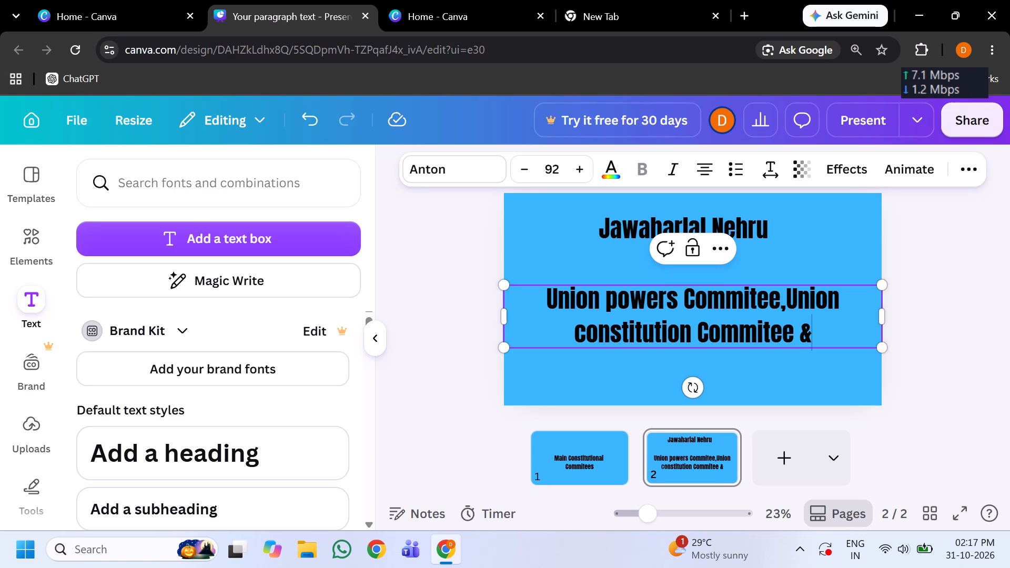
key(space)
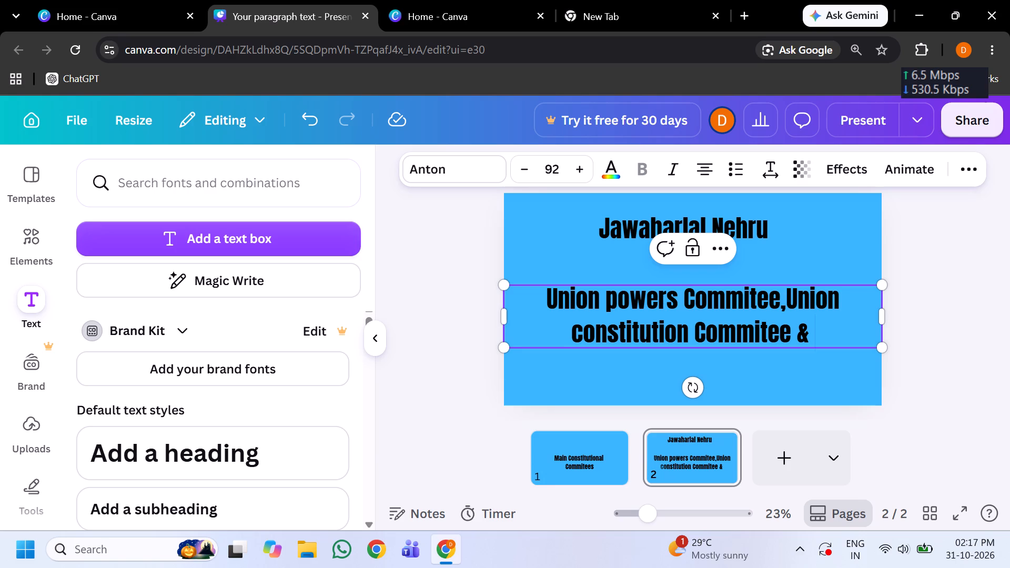
text(Commite)
key(space)
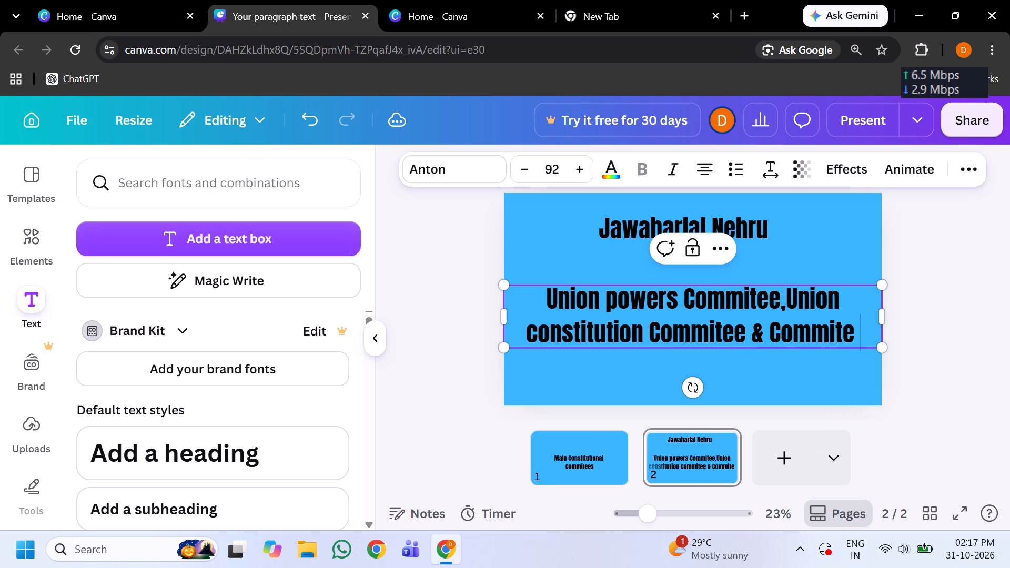
key(BackSpace)
text(e for)
key(space)
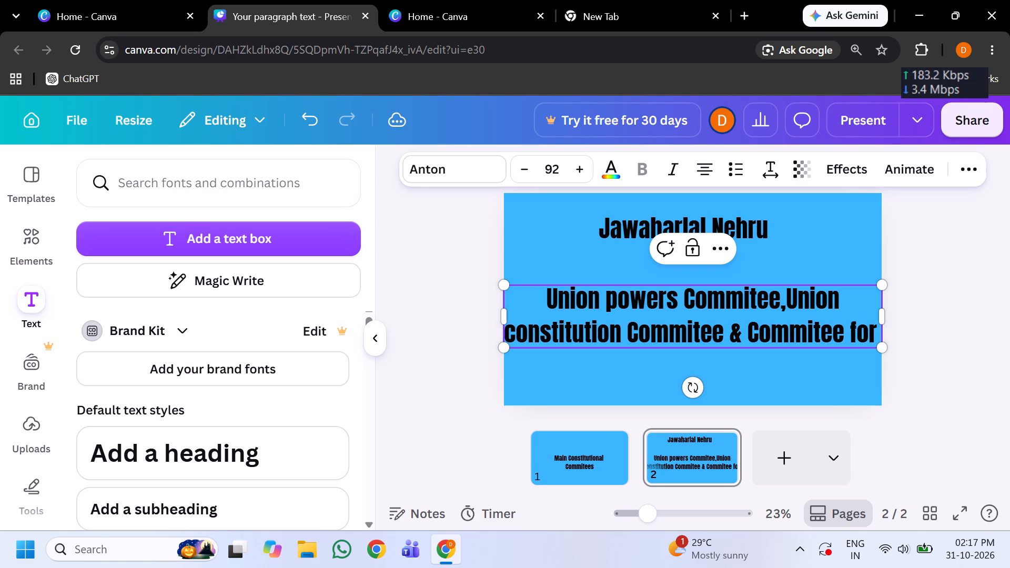
Complete the committee list on page 2 by adding "negotiating with States" at its end.
text(nego)
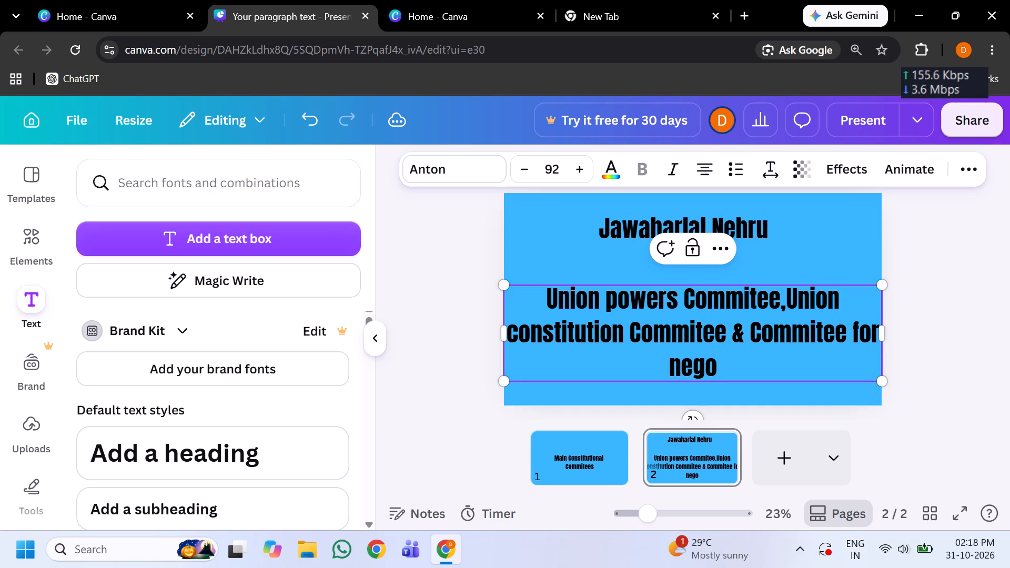
key(t)
text(iating)
key(space)
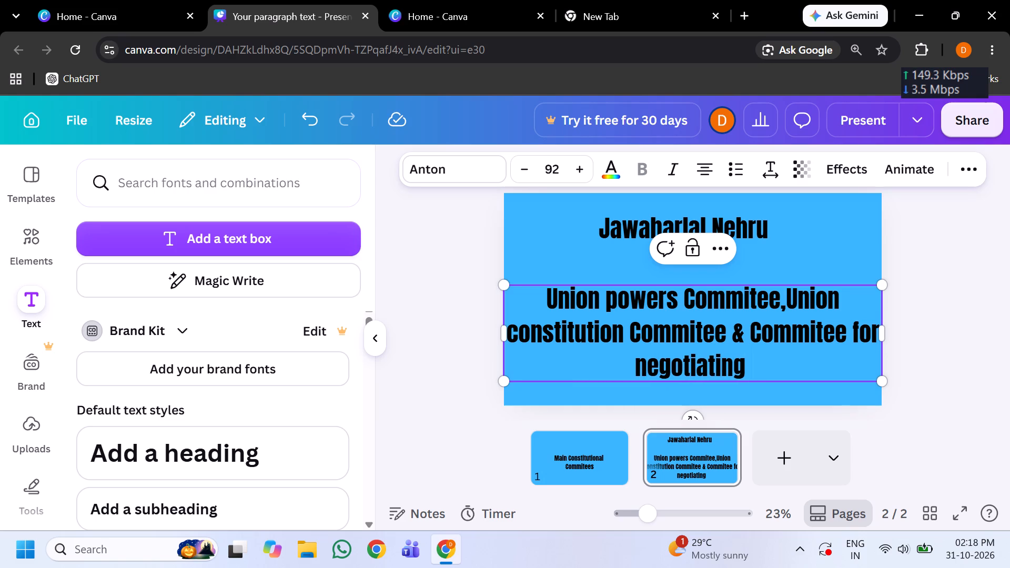
text(with)
key(space)
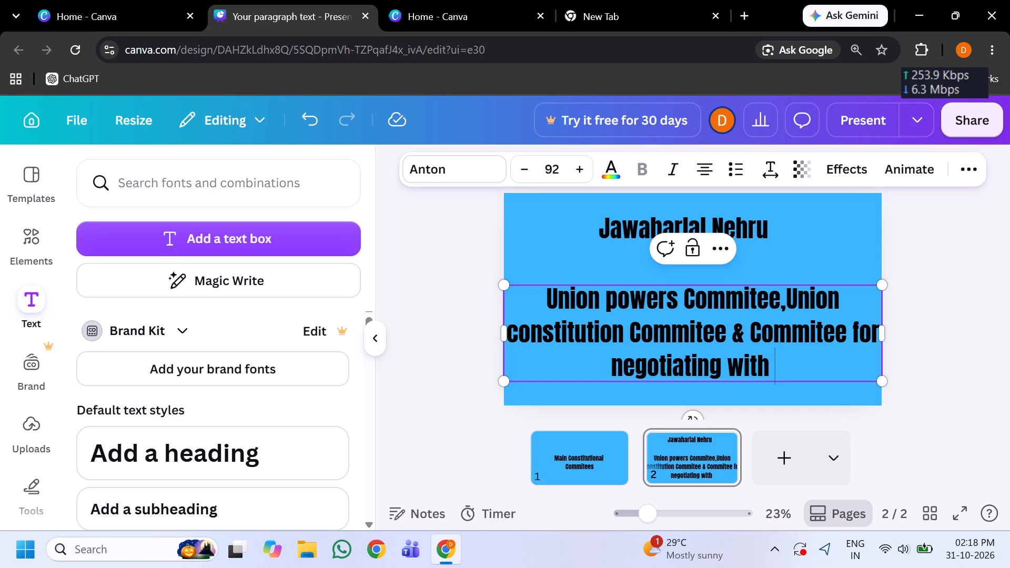
text(Statw)
key(BackSpace)
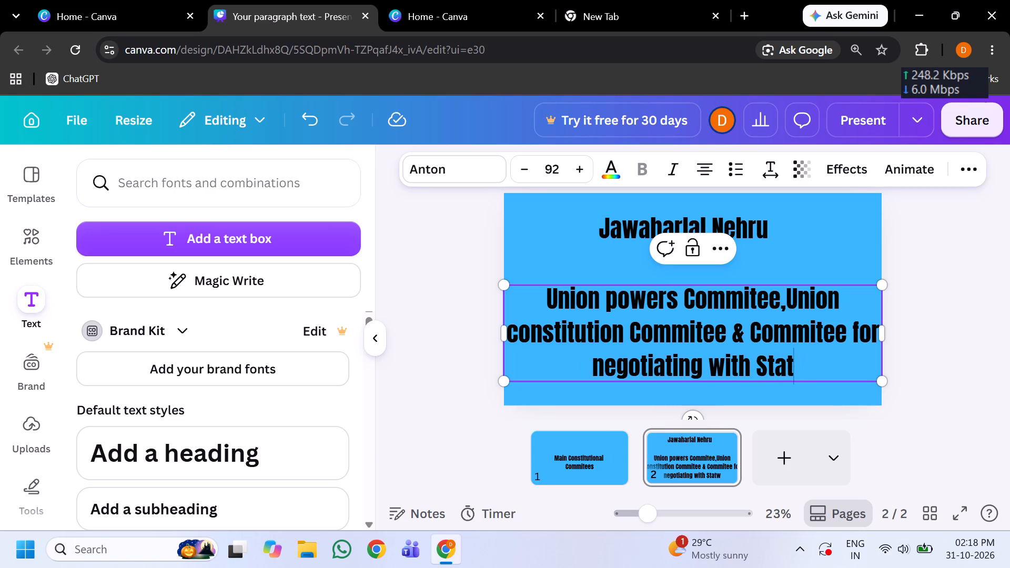
text(es)
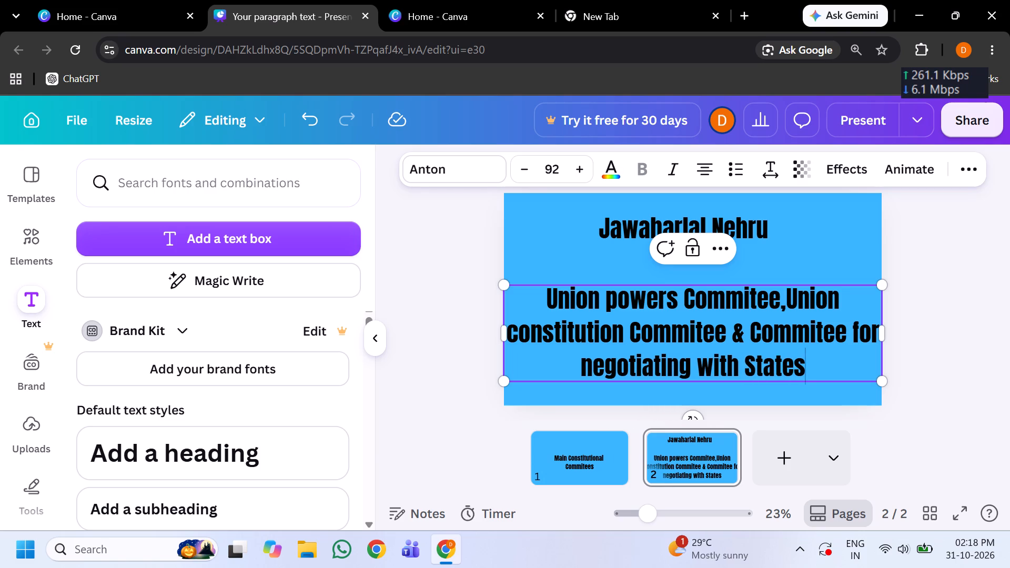
Add page 3 after the Nehru page and place a text box on it reading "B.R.Ambedkar".
click(777, 457)
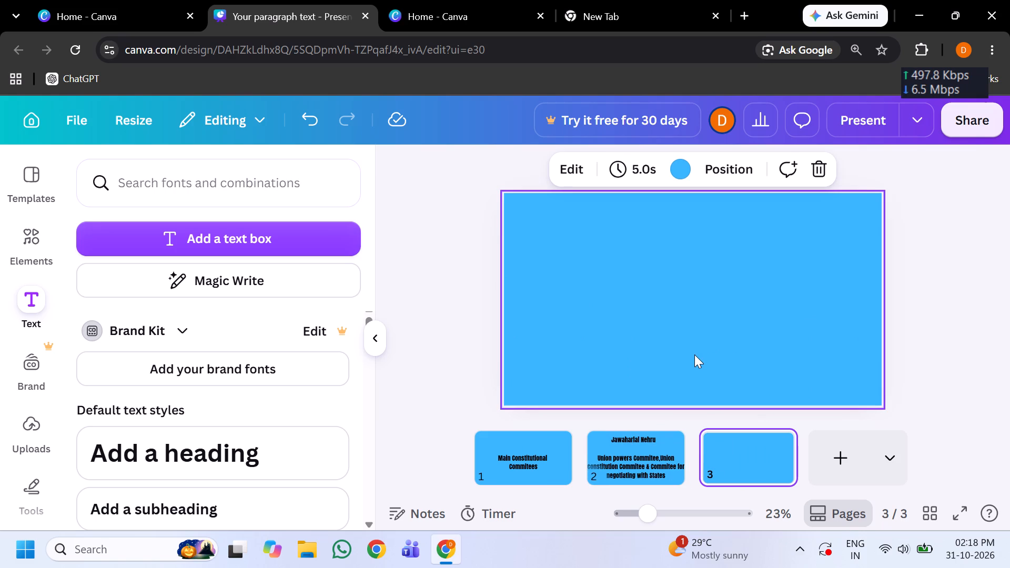
click(211, 240)
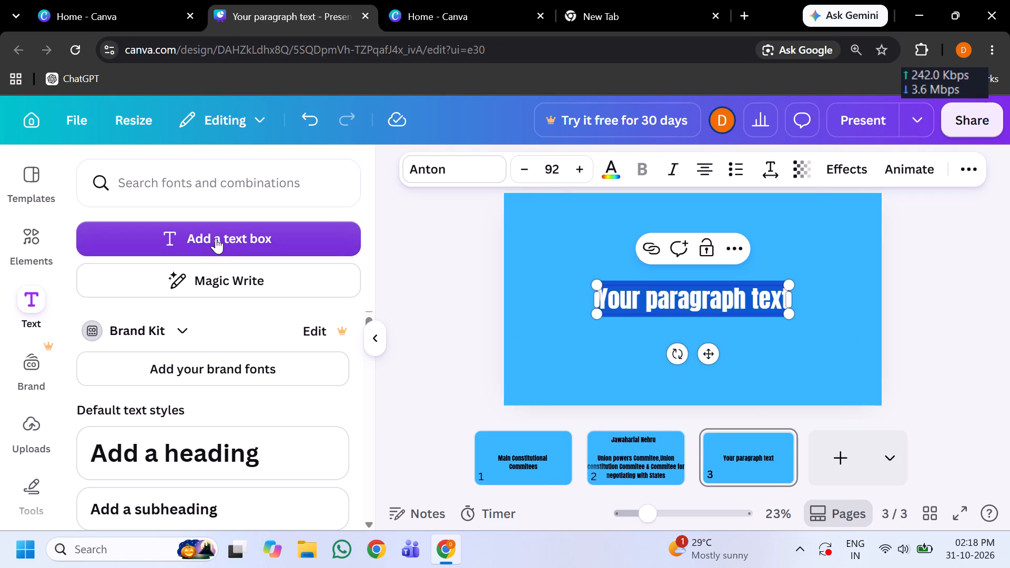
key(shift+b)
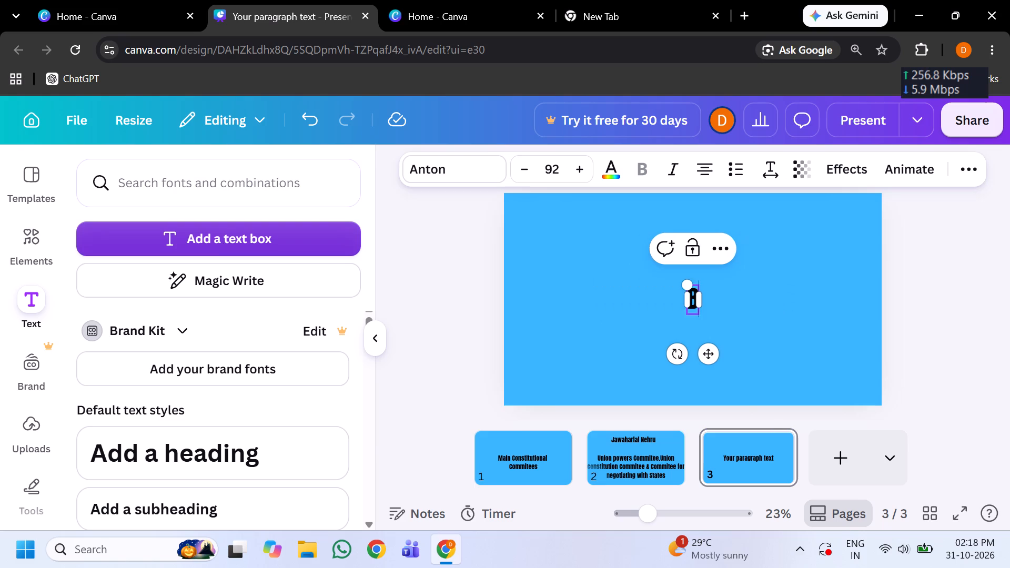
key(period)
key(shift+r)
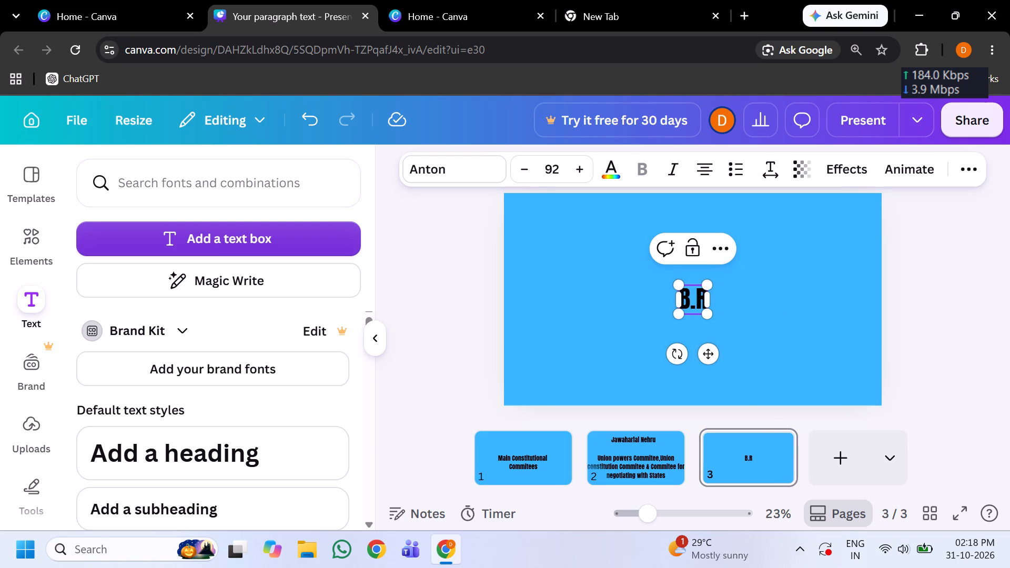
key(period)
text(Ambedkar)
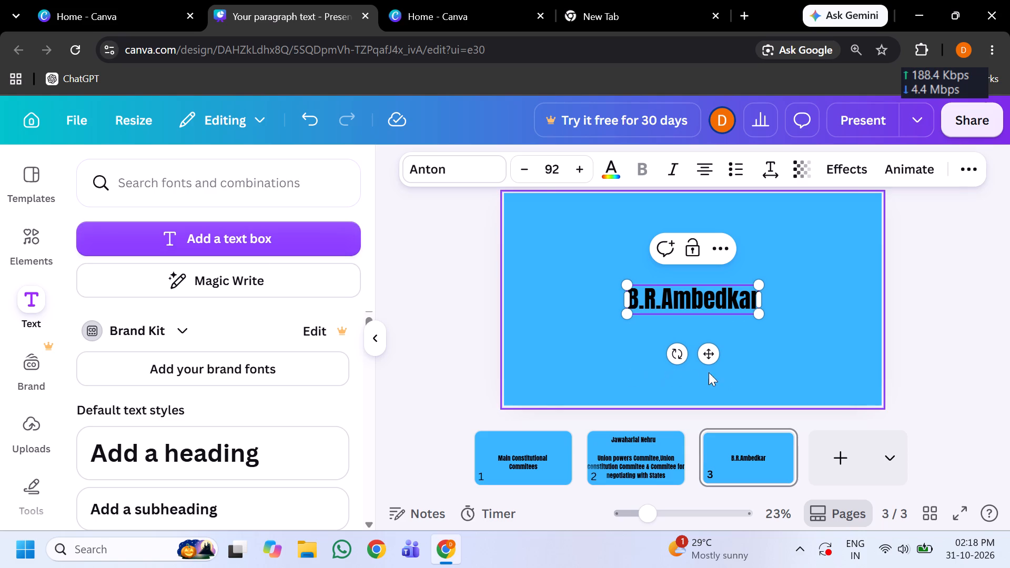
Move the "B.R.Ambedkar" text up near the top edge of page 3 as its heading.
drag(710, 351, 708, 279)
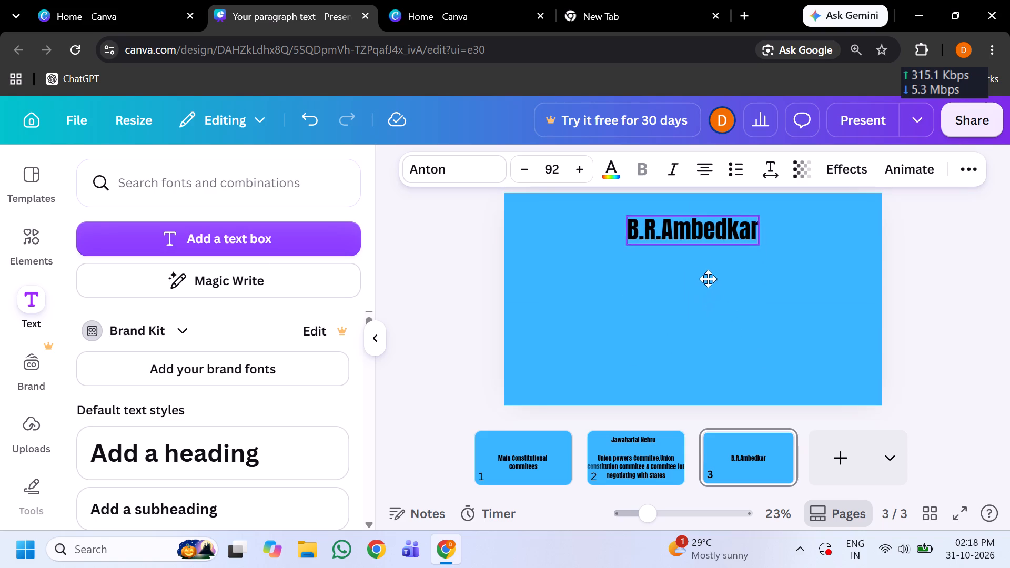
drag(708, 279, 702, 274)
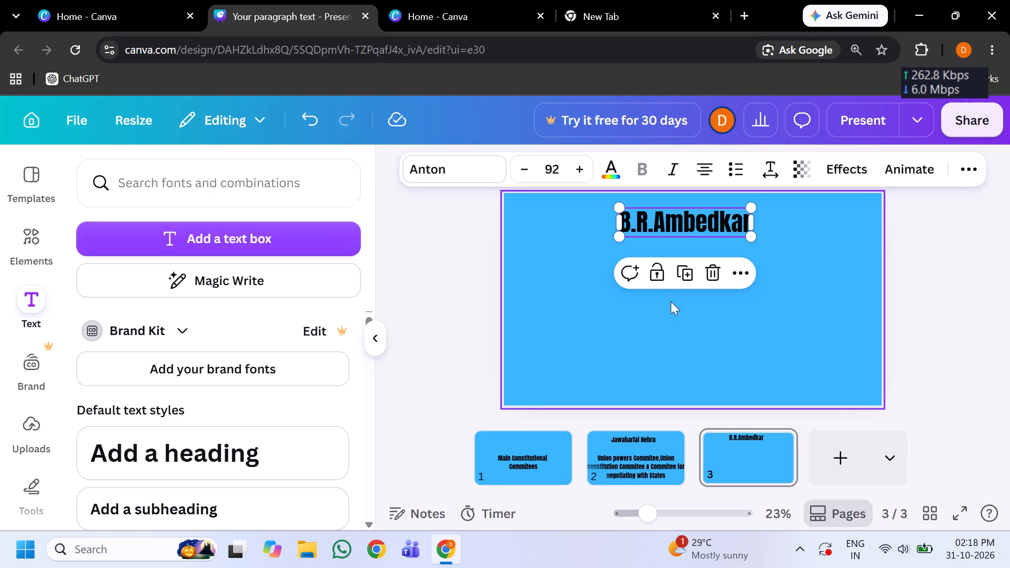
Search Google in a new browser tab for "constitution of india" and save the Library of Congress cover image to Downloads as images.webp.
click(538, 455)
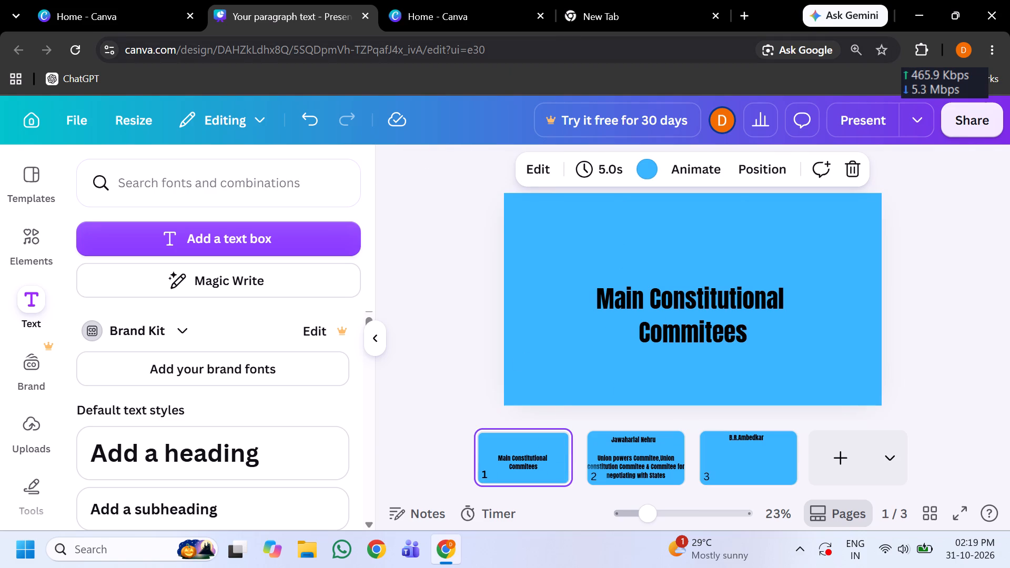
click(713, 18)
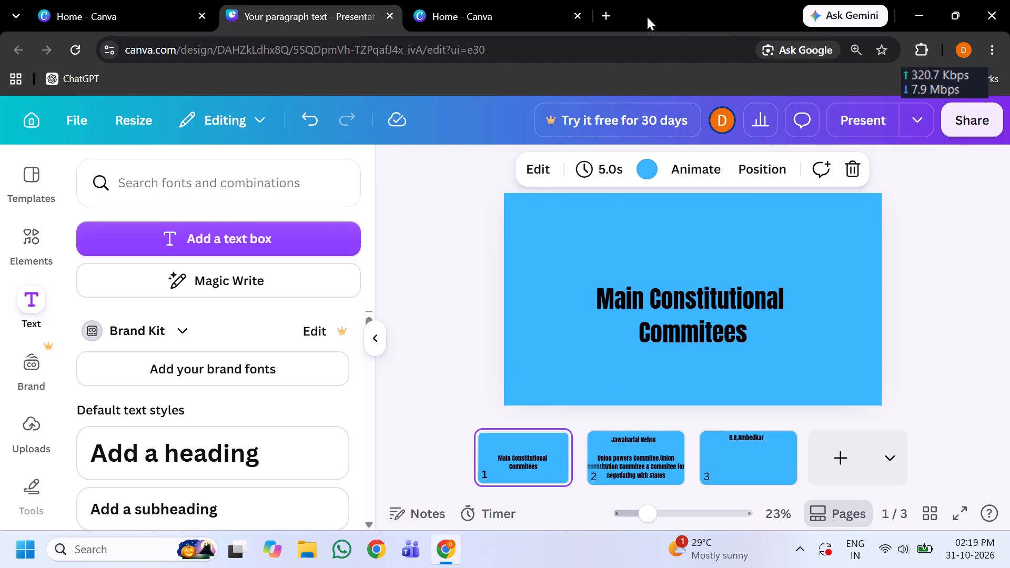
click(603, 13)
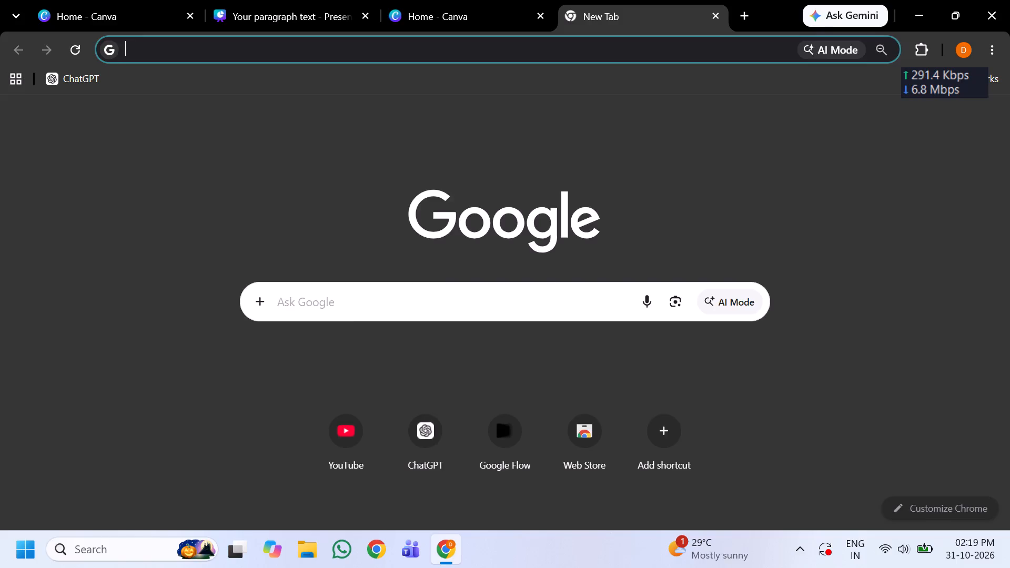
click(432, 303)
text(const)
key(i)
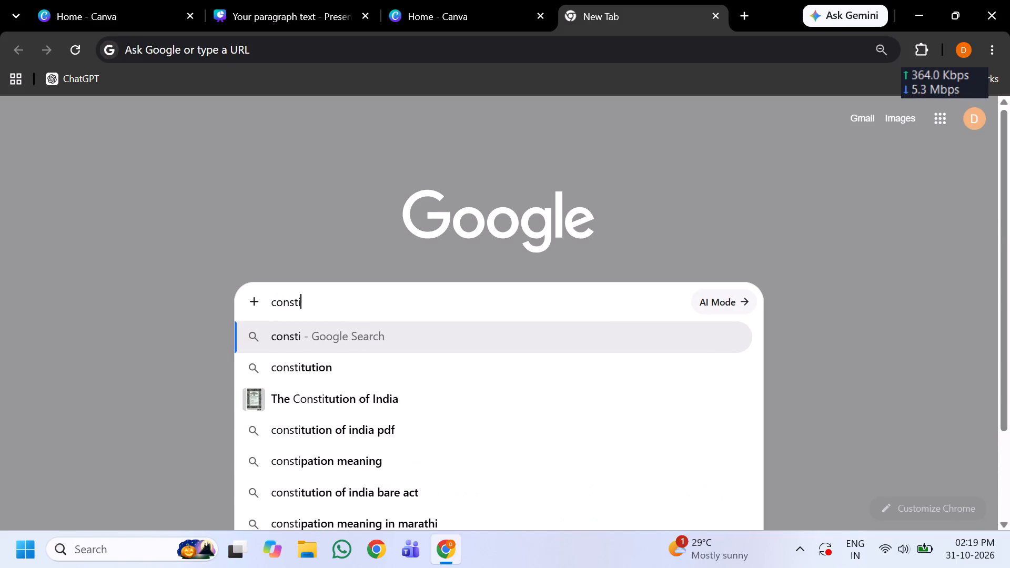
drag(339, 404, 339, 414)
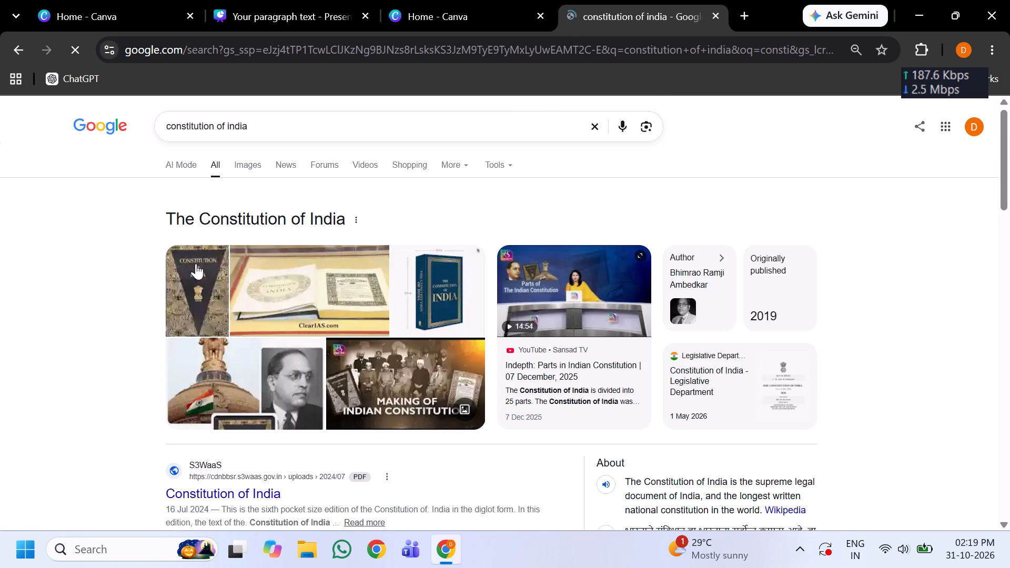
click(191, 270)
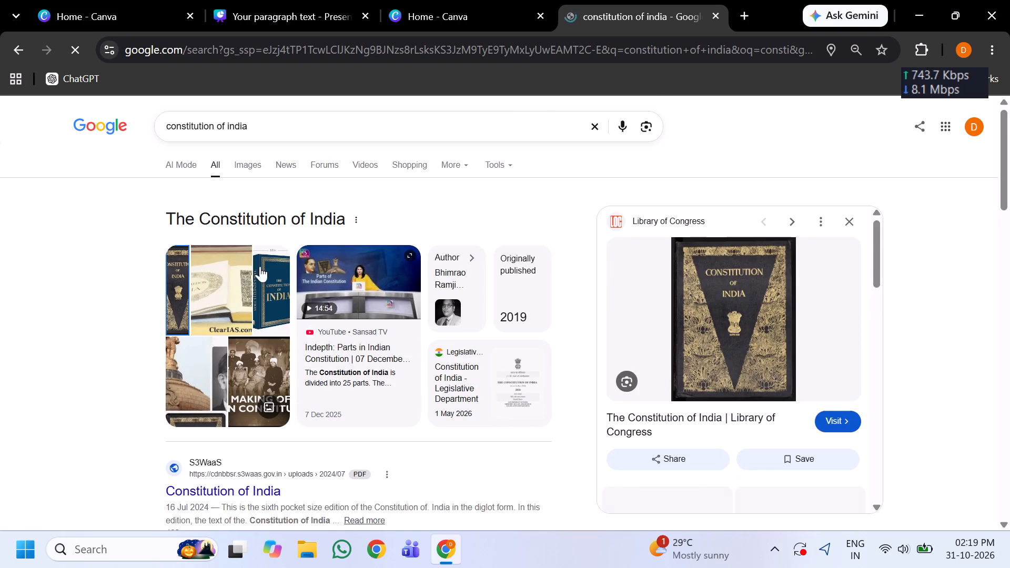
right_click(722, 347)
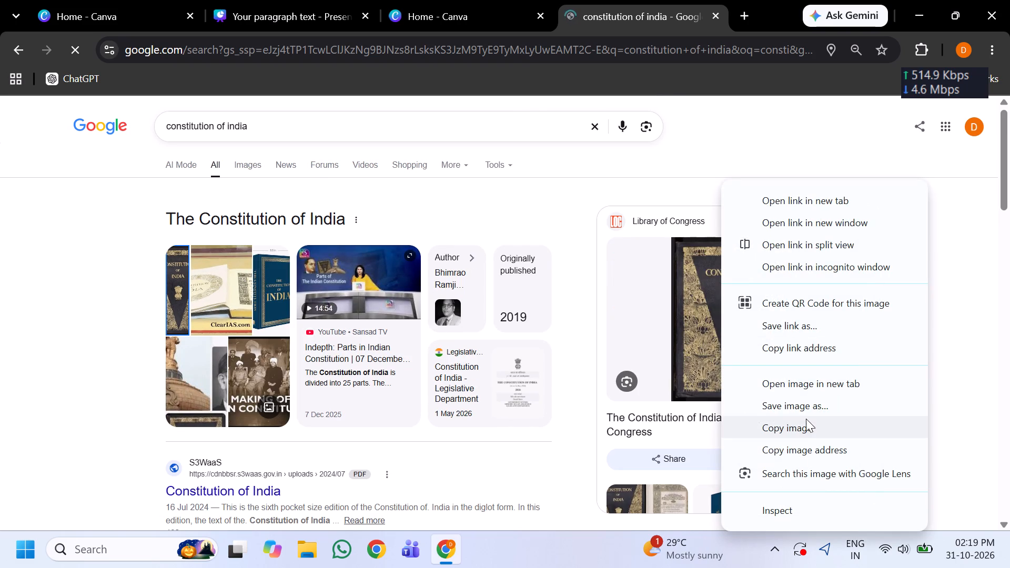
click(806, 407)
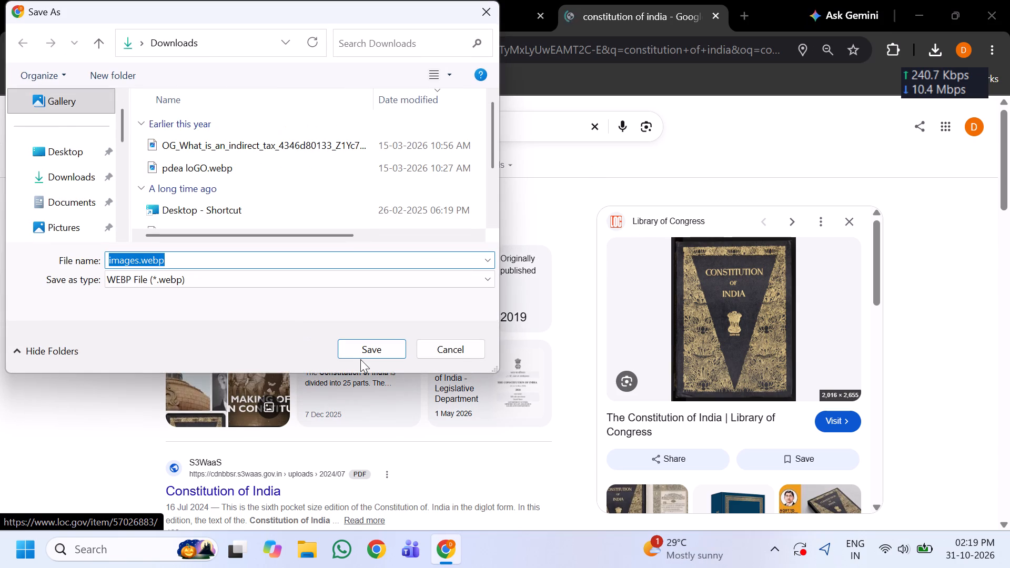
click(371, 349)
Return to the Canva presentation and upload images.webp from Downloads to the image uploads.
click(438, 15)
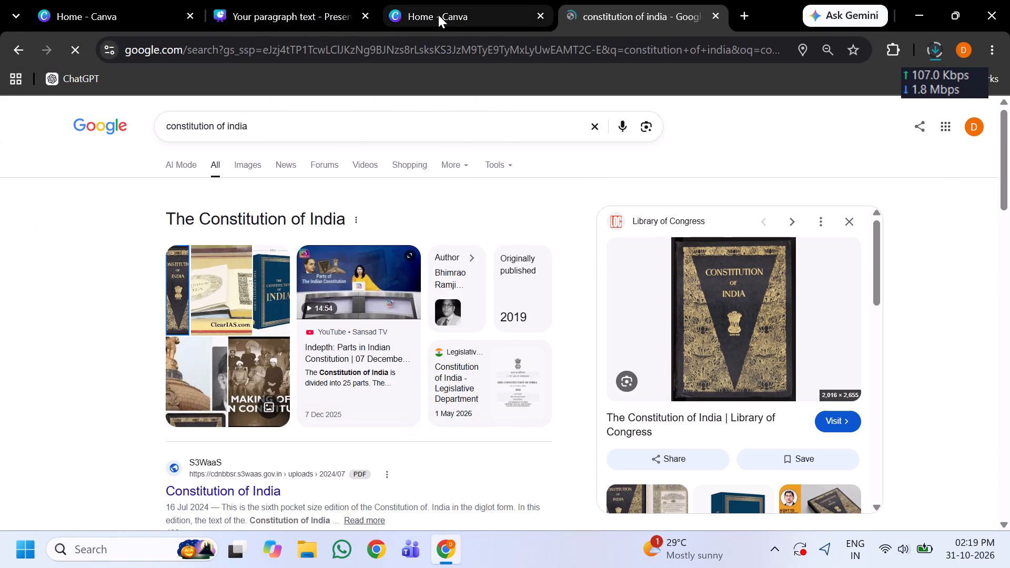
click(276, 22)
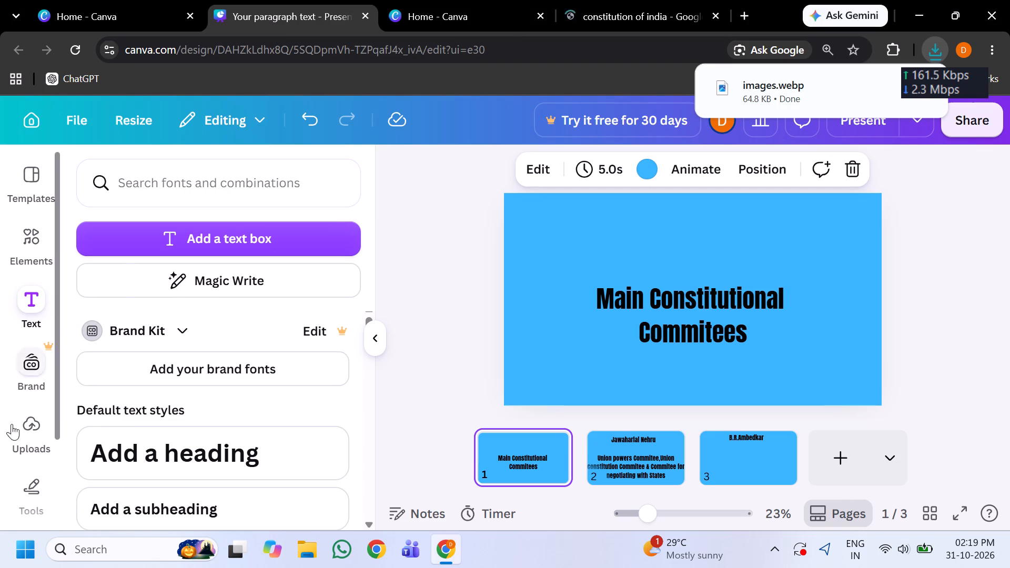
click(25, 432)
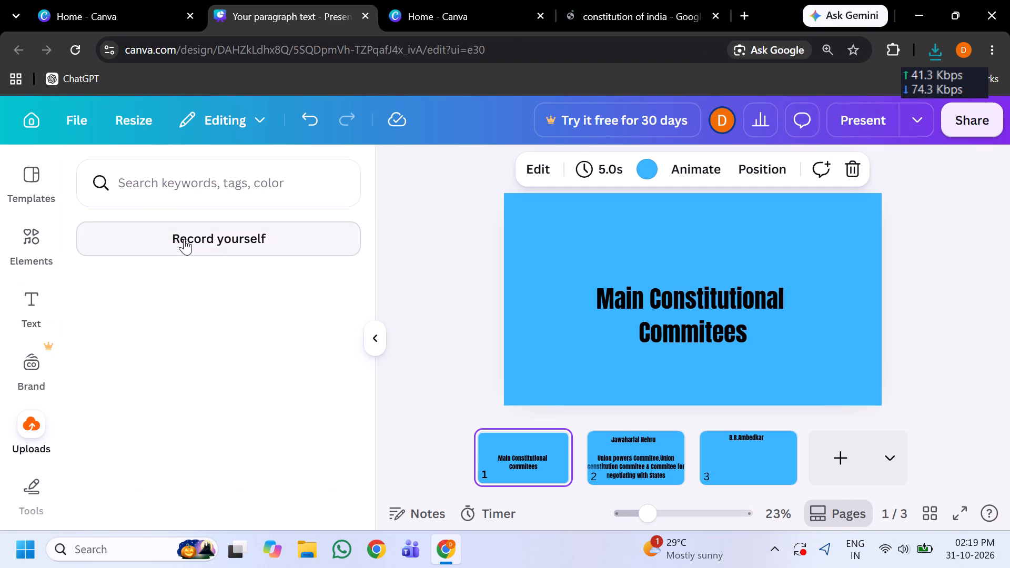
drag(223, 230, 219, 235)
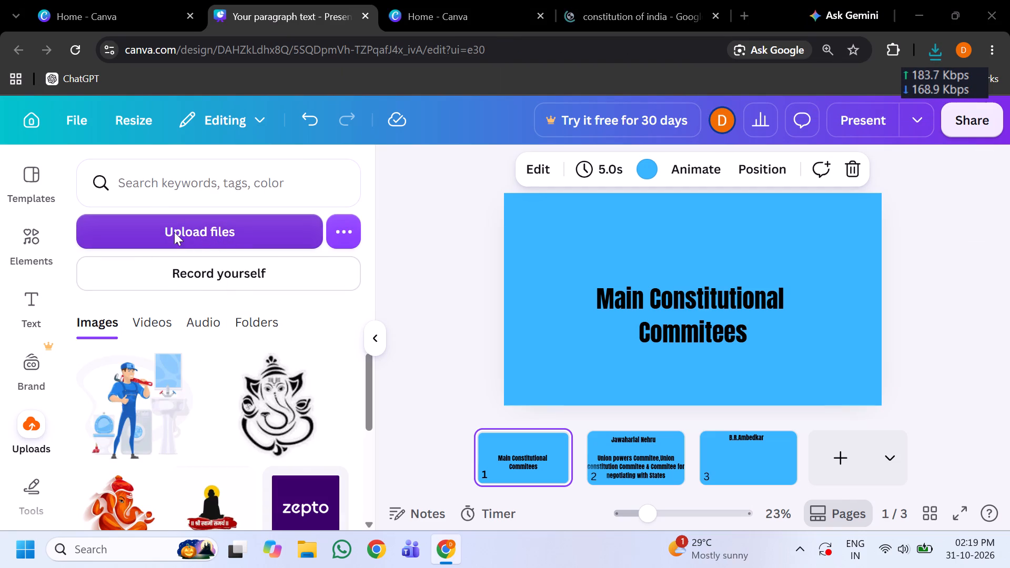
drag(231, 139, 234, 146)
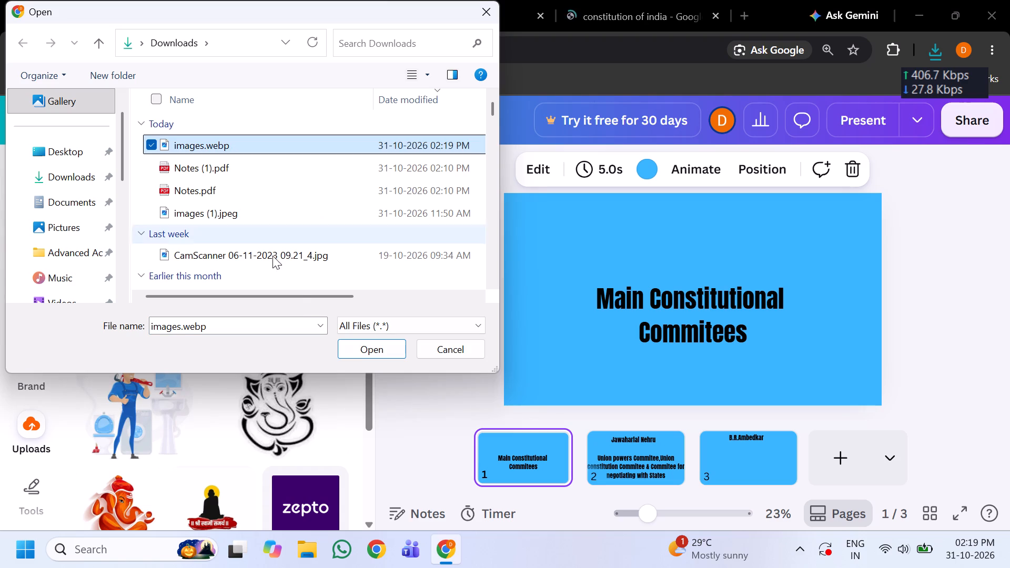
click(373, 342)
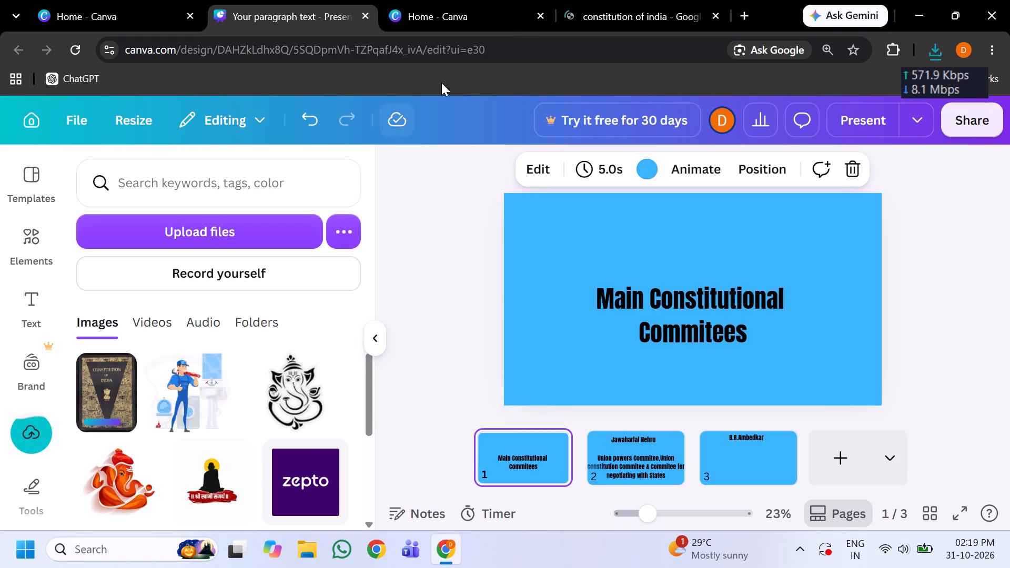
Search Google for "jawaharlal nehru" and save the large black-and-white portrait to Downloads as download.webp.
drag(621, 11, 622, 18)
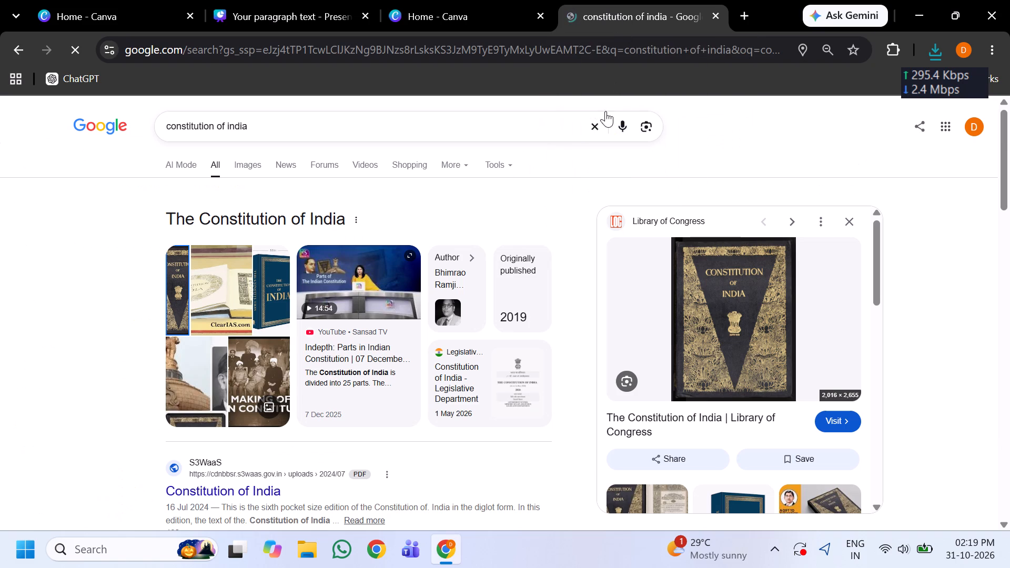
click(598, 129)
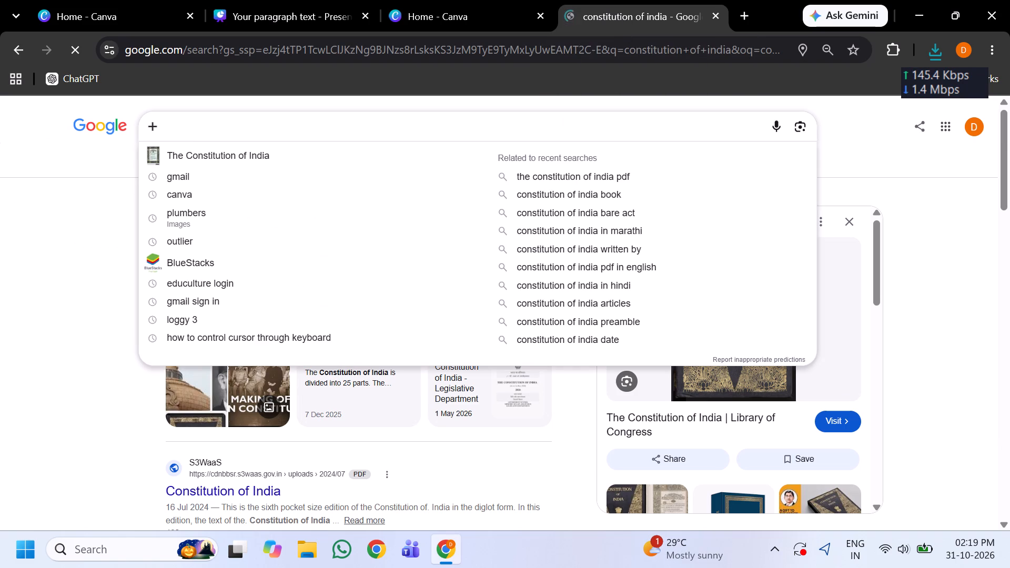
text(jawa)
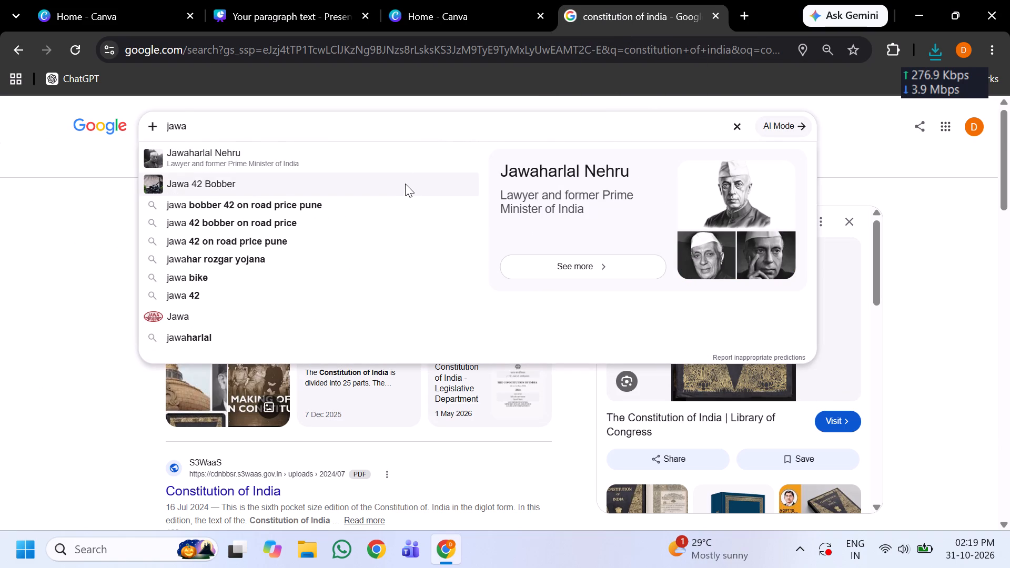
click(402, 158)
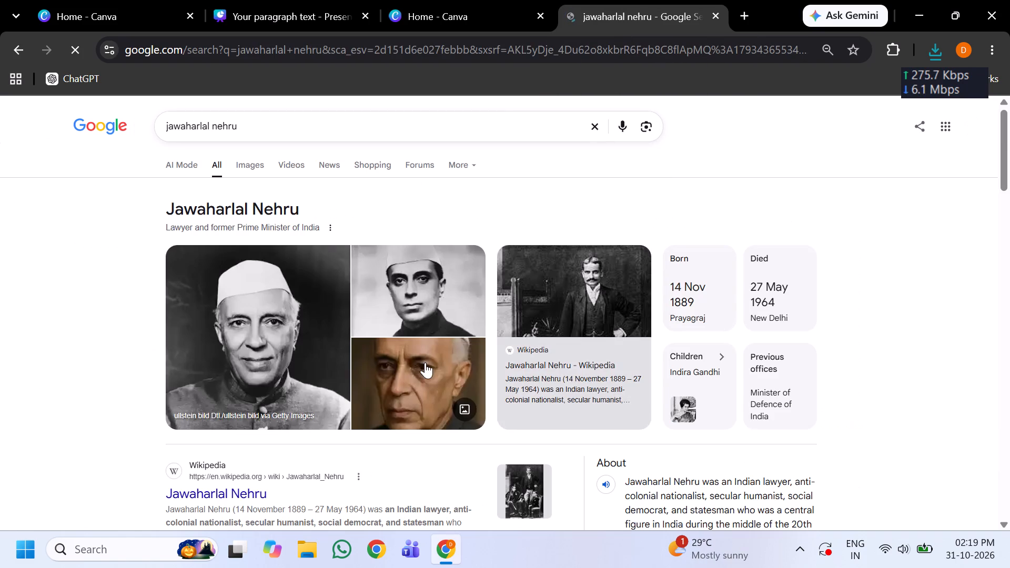
right_click(274, 358)
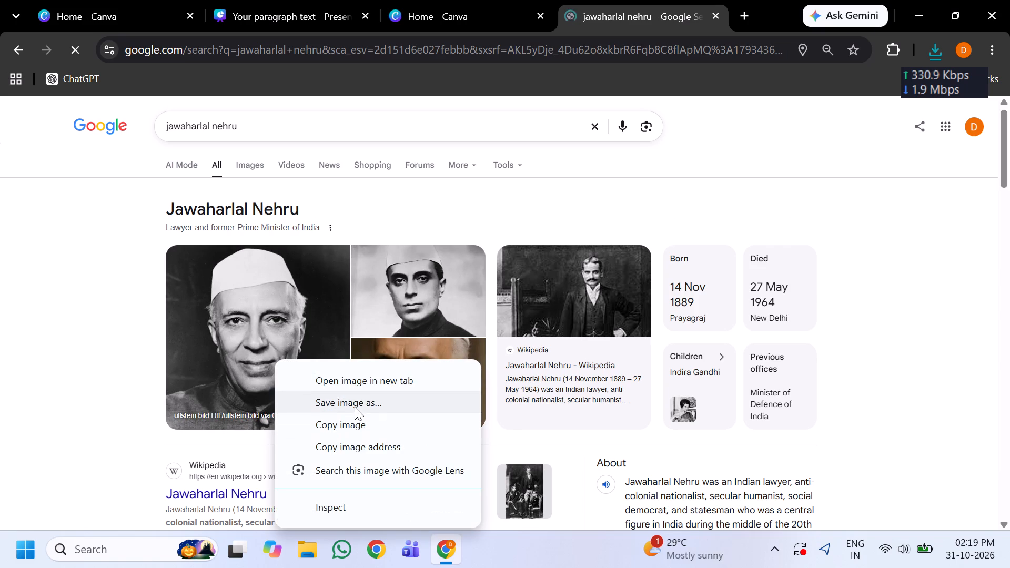
click(356, 404)
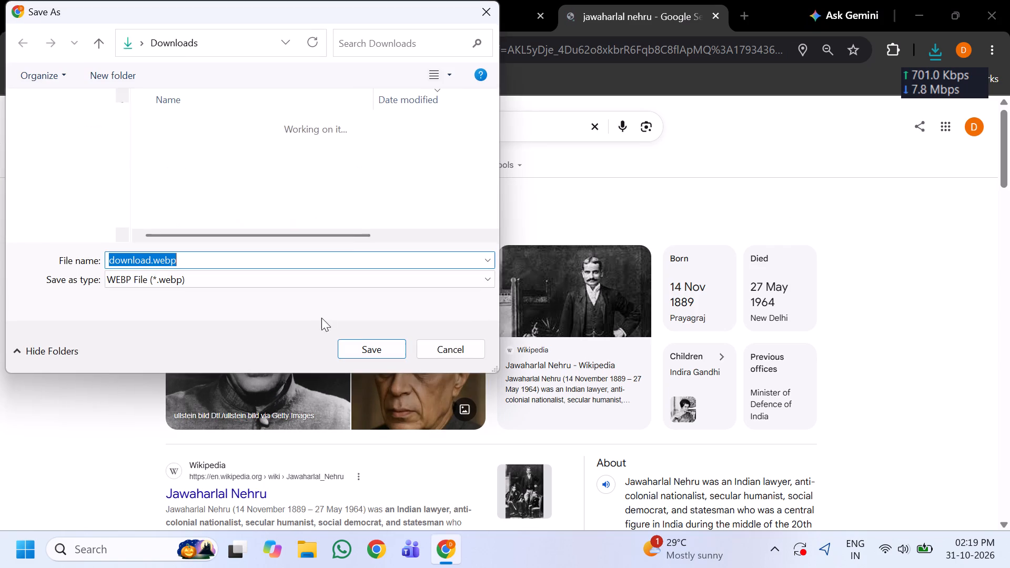
click(373, 349)
Return to the Canva presentation and close the spare Canva Home tab beside it.
click(420, 10)
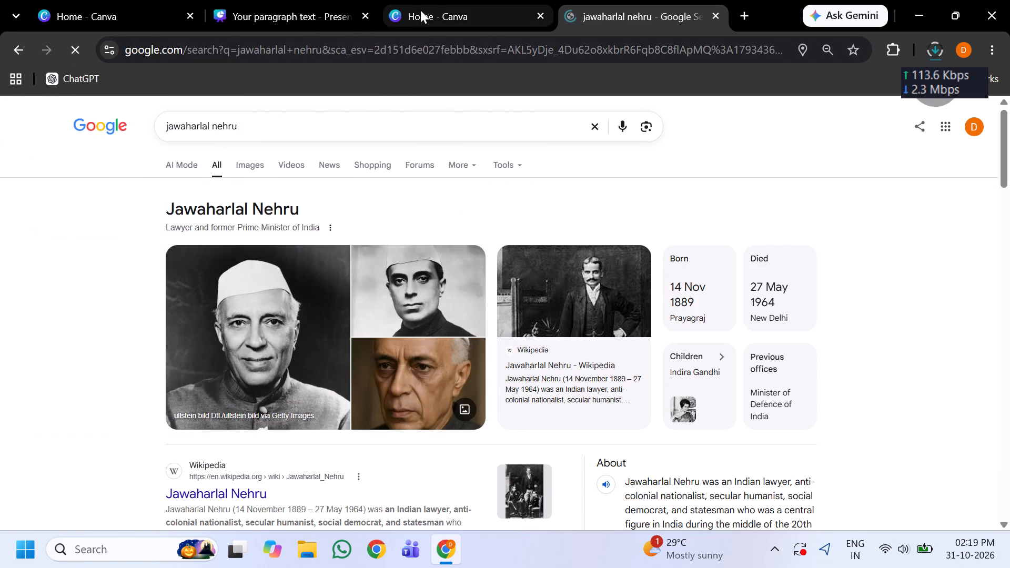
click(297, 9)
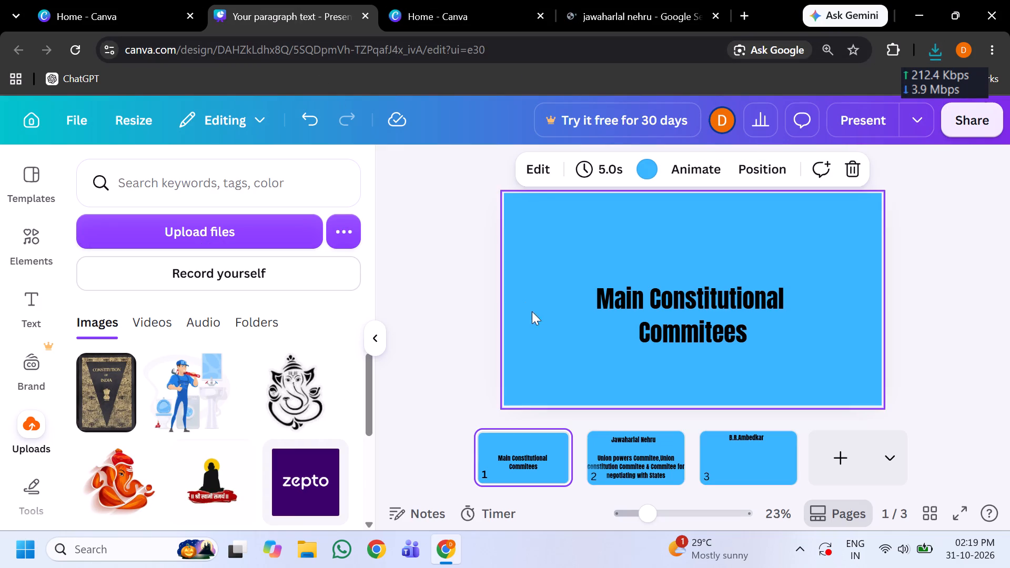
click(541, 17)
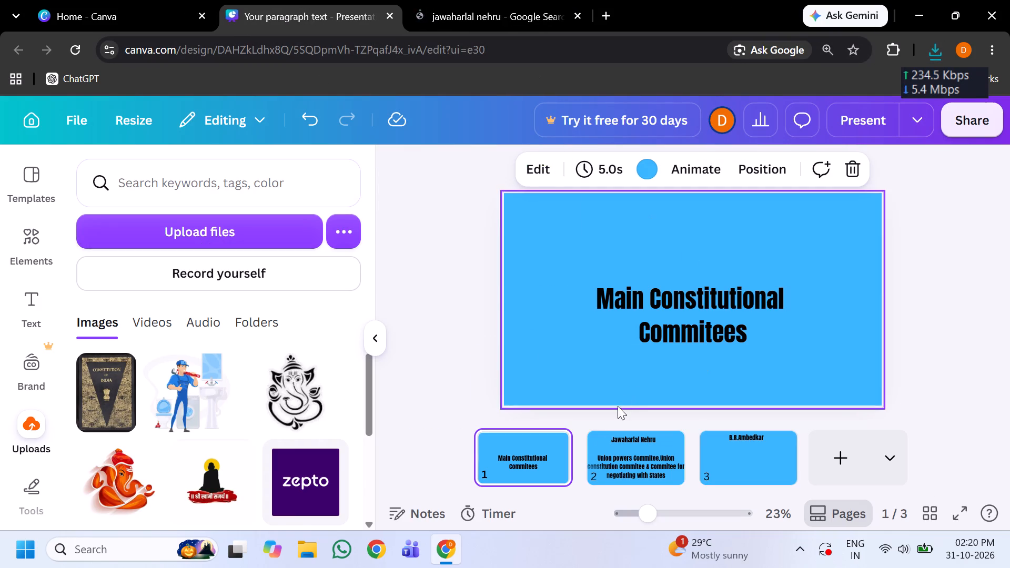
Add the uploaded Constitution of India cover to page 1, shrink it slightly and place it just left of the title text.
click(118, 393)
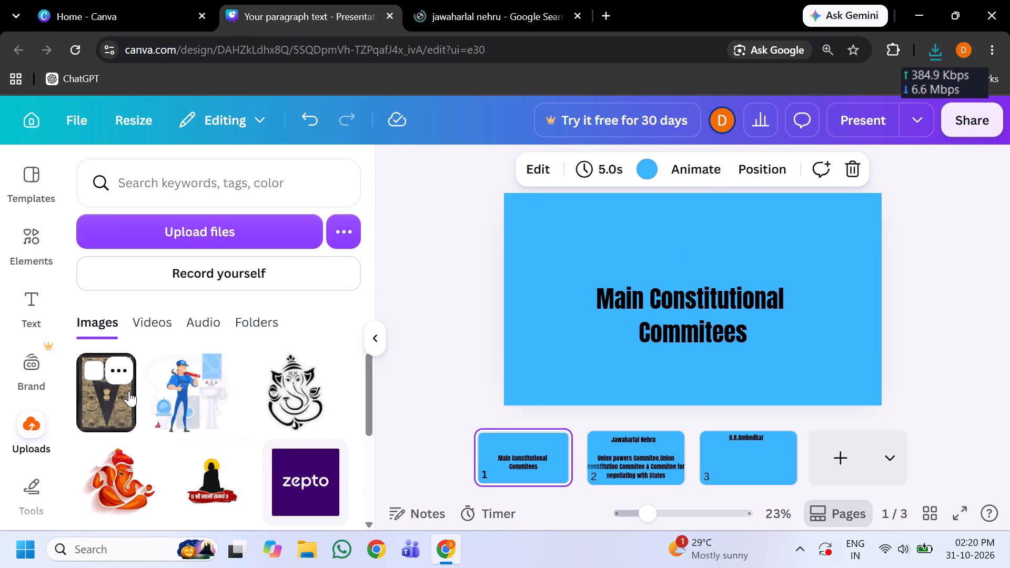
drag(695, 323, 568, 321)
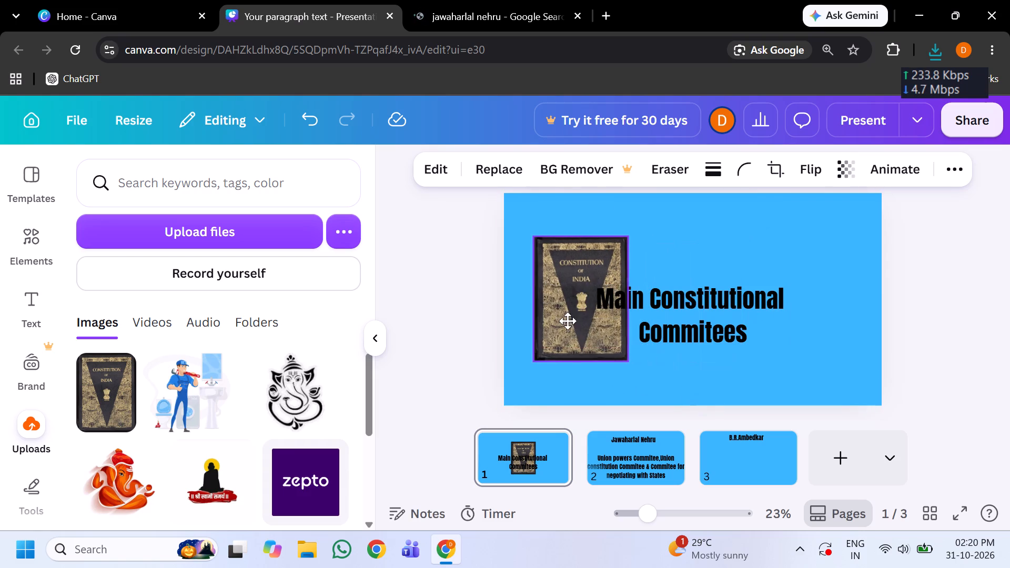
drag(568, 321, 556, 334)
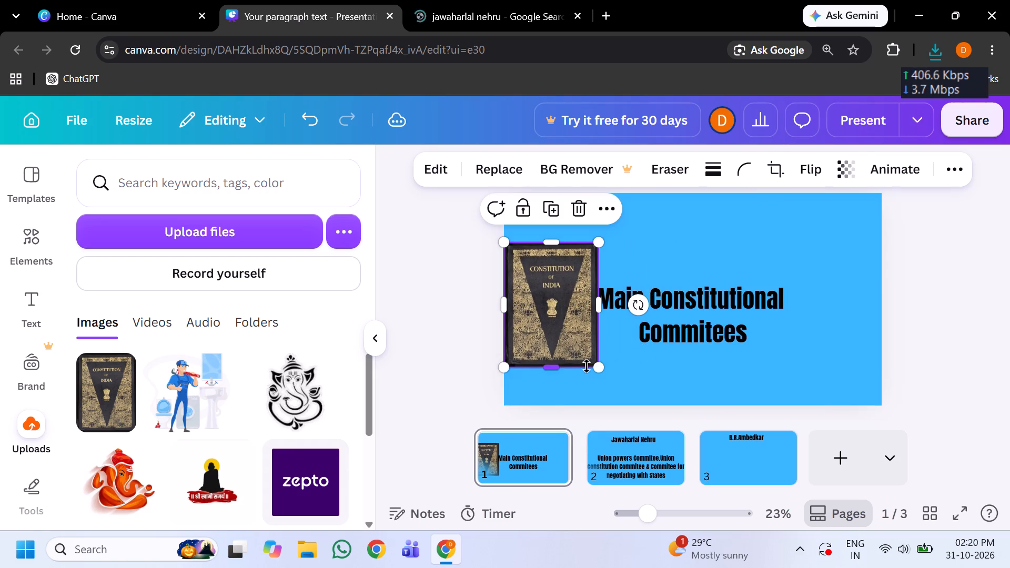
drag(598, 366, 582, 345)
drag(554, 296, 559, 306)
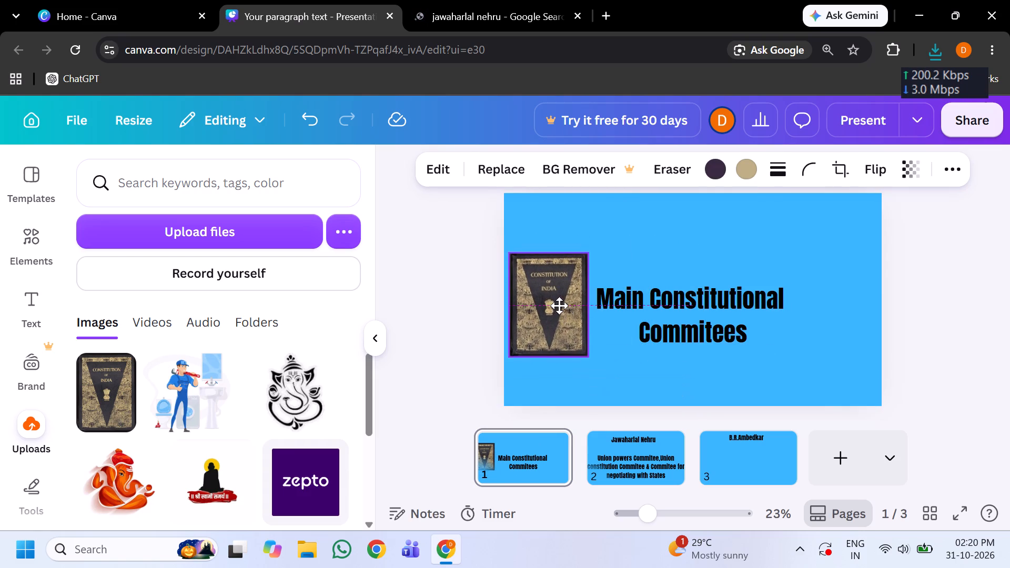
drag(559, 306, 565, 307)
drag(567, 307, 559, 310)
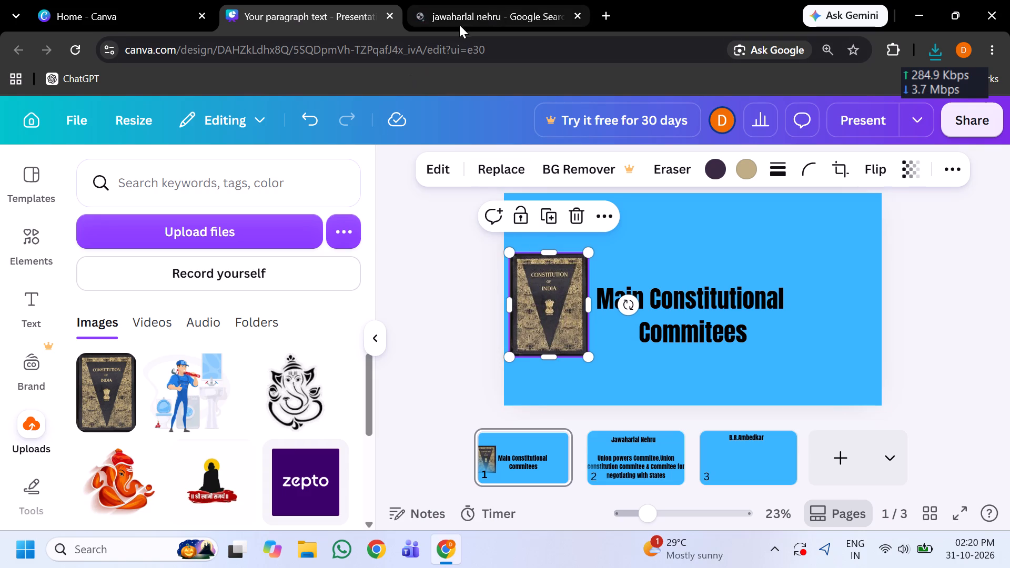
Upload download.webp from Downloads to the image uploads.
click(241, 228)
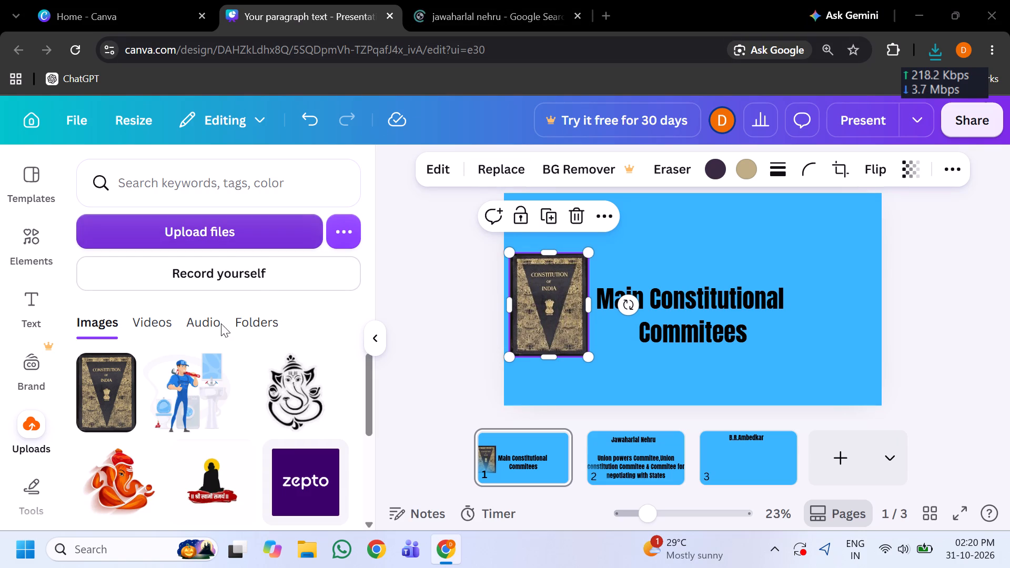
click(258, 144)
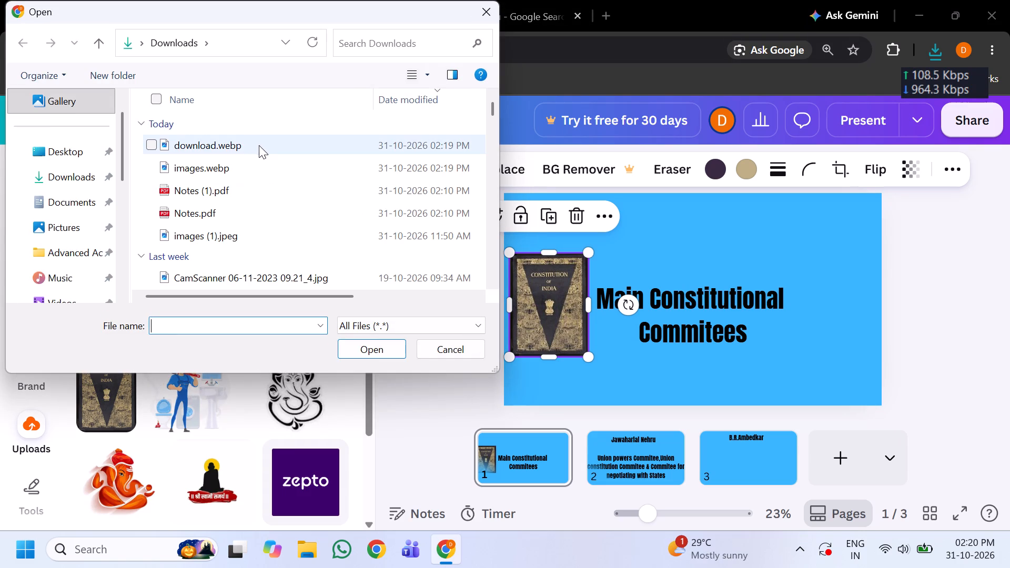
click(367, 347)
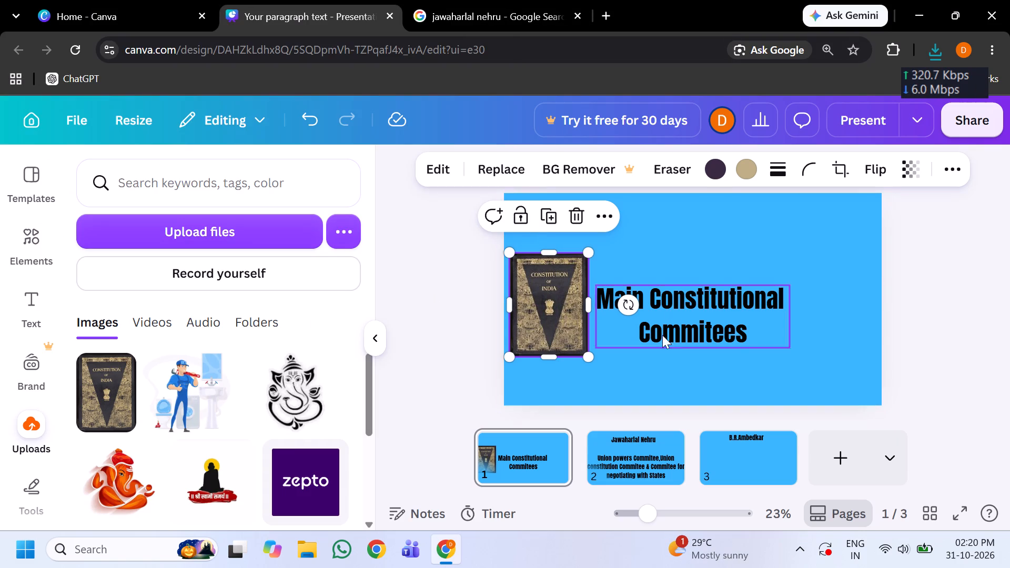
On page 2, scale the committee list text down to size 77.5 and centre it horizontally on the page.
click(631, 463)
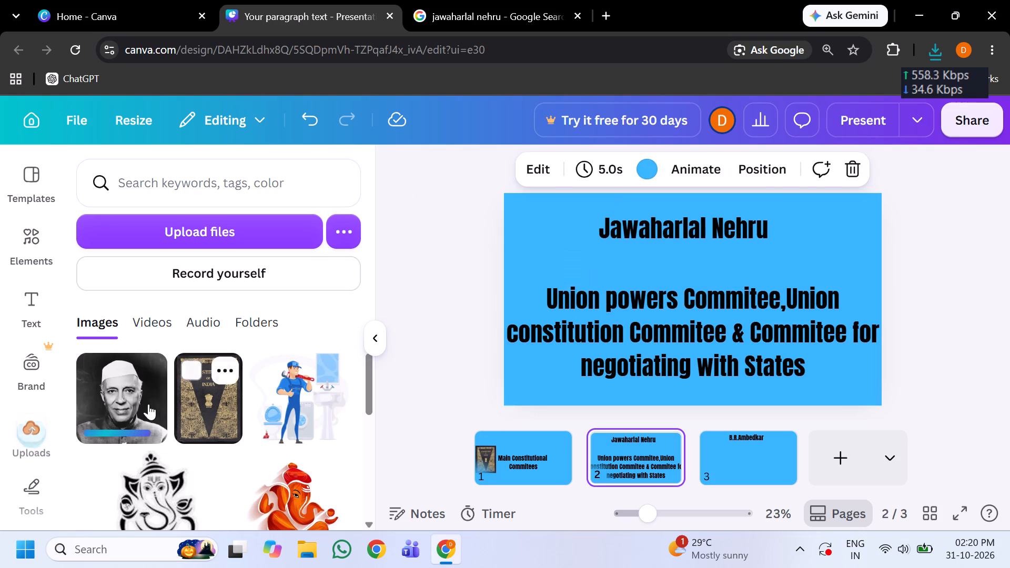
click(753, 341)
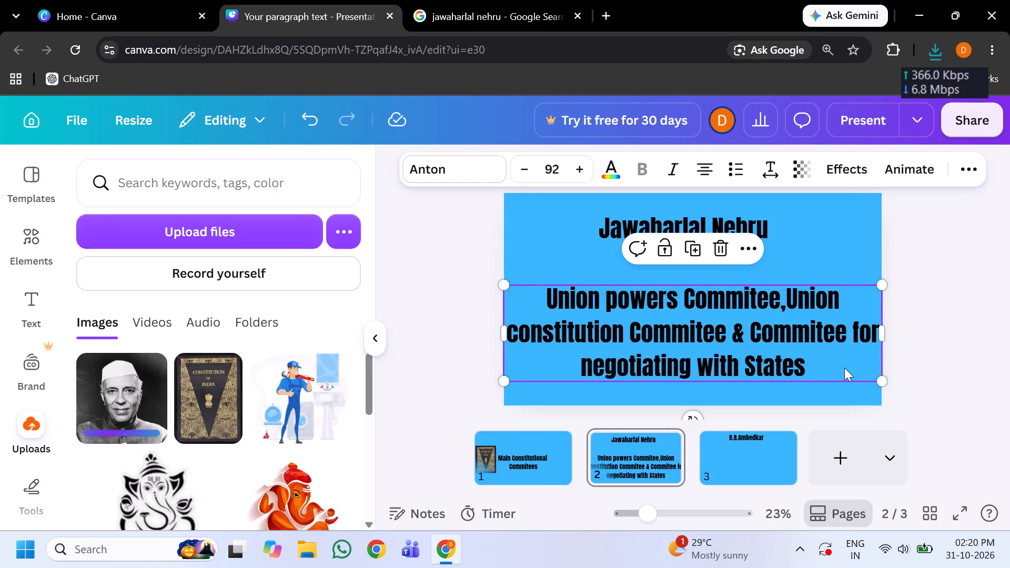
drag(880, 379, 820, 365)
drag(601, 331, 623, 337)
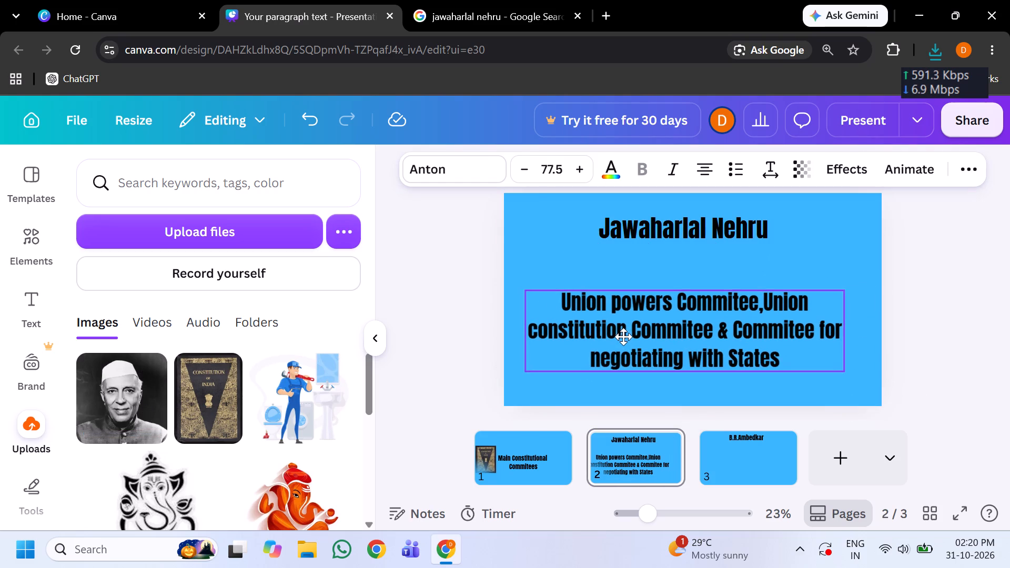
drag(623, 337, 632, 337)
Move the "Jawaharlal Nehru" heading on page 2 slightly down, closer to the committee list.
drag(680, 218, 686, 235)
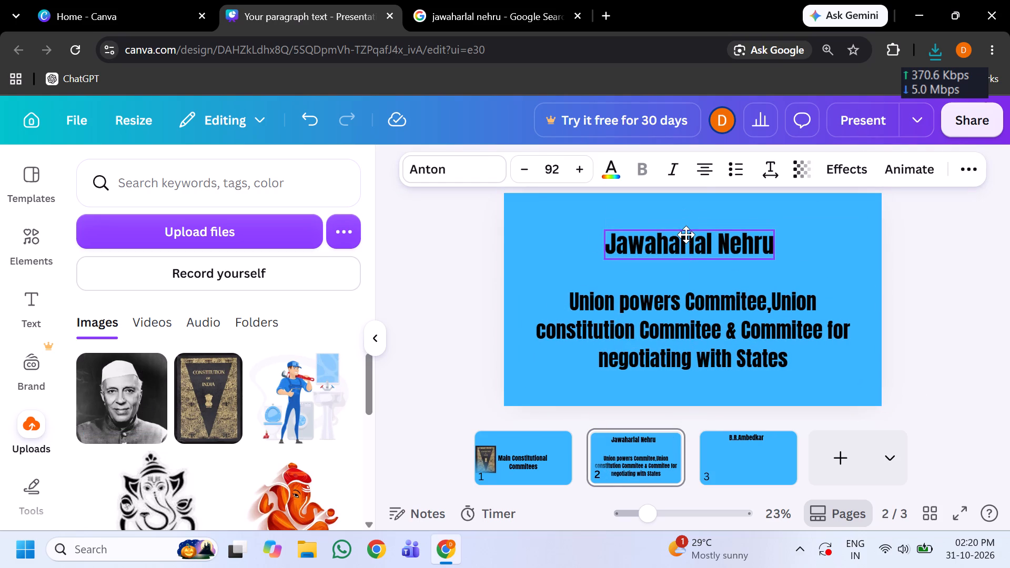
drag(686, 235, 682, 231)
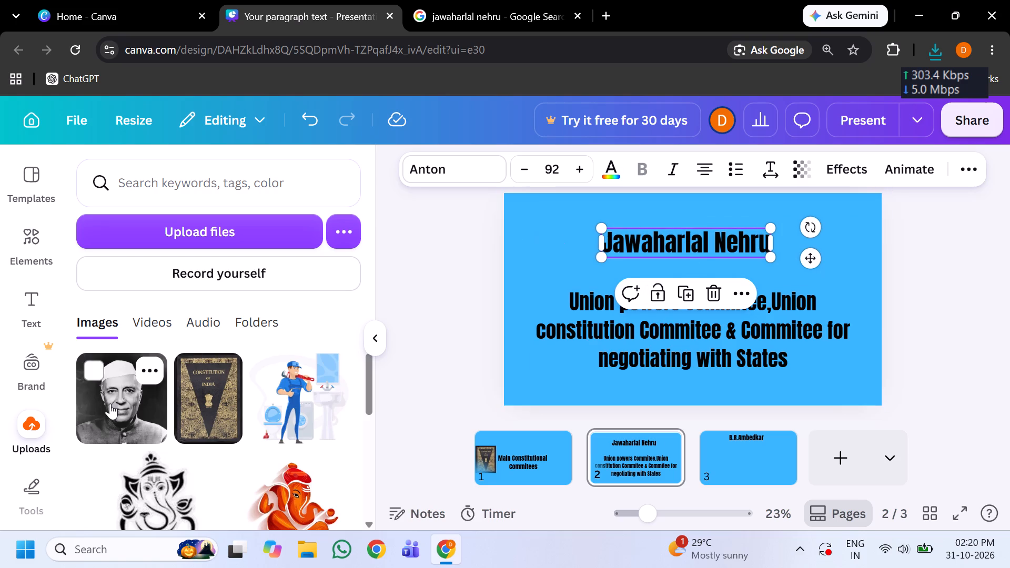
Add the uploaded Nehru portrait to page 2, shrink it and place it just left of the "Jawaharlal Nehru" heading.
drag(117, 402, 124, 403)
click(124, 401)
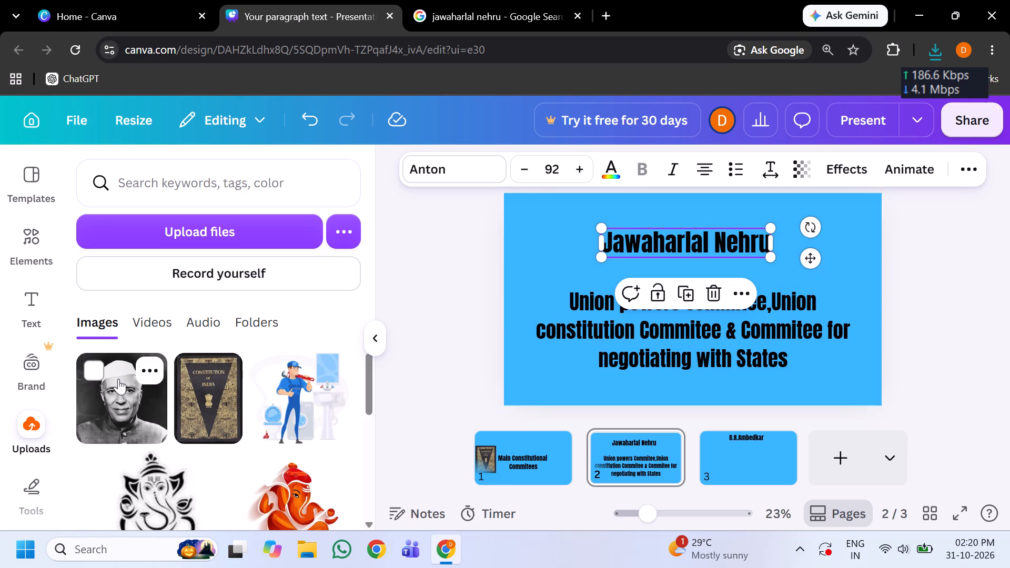
drag(120, 384, 593, 276)
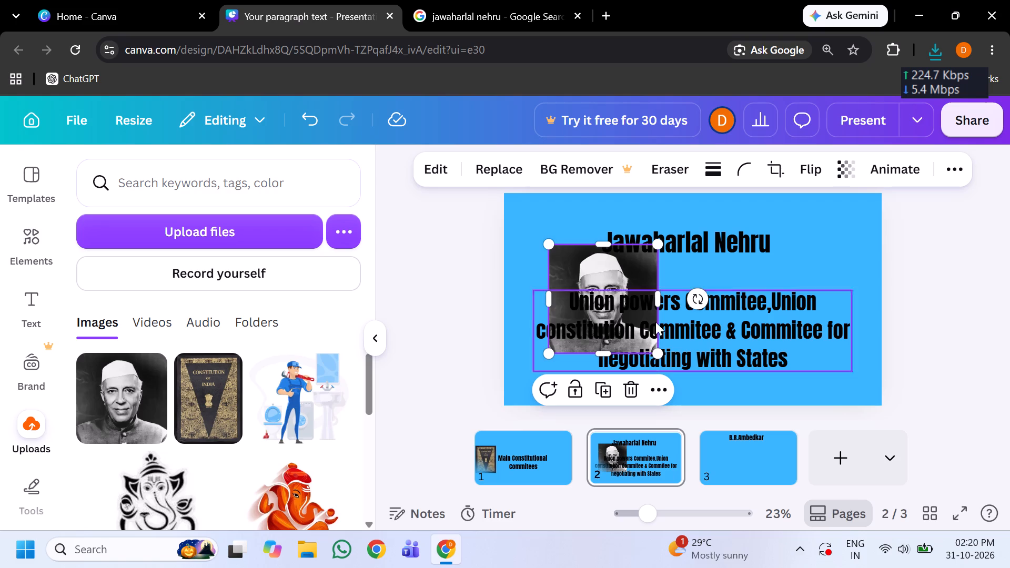
drag(654, 348, 599, 304)
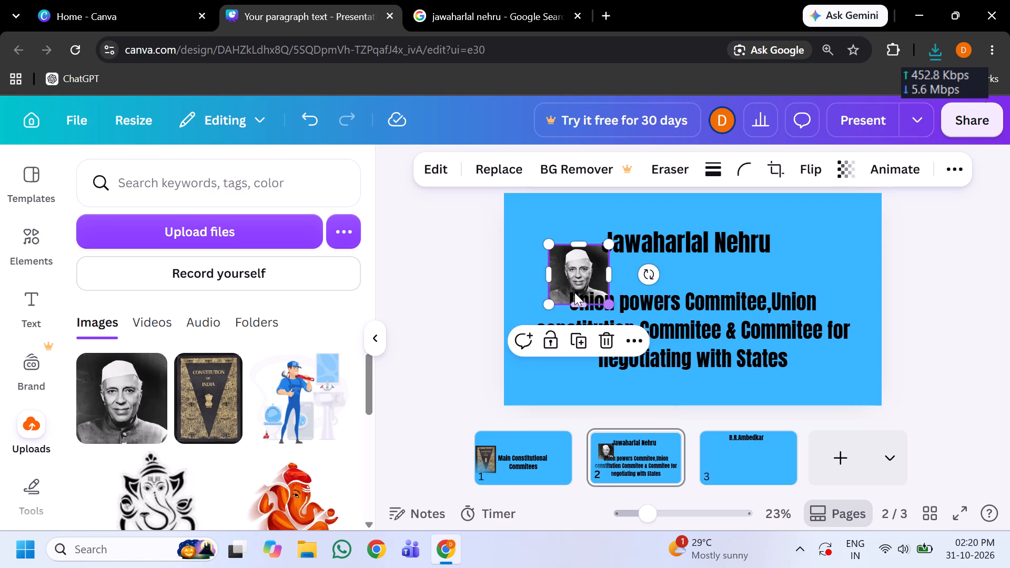
drag(579, 269, 565, 247)
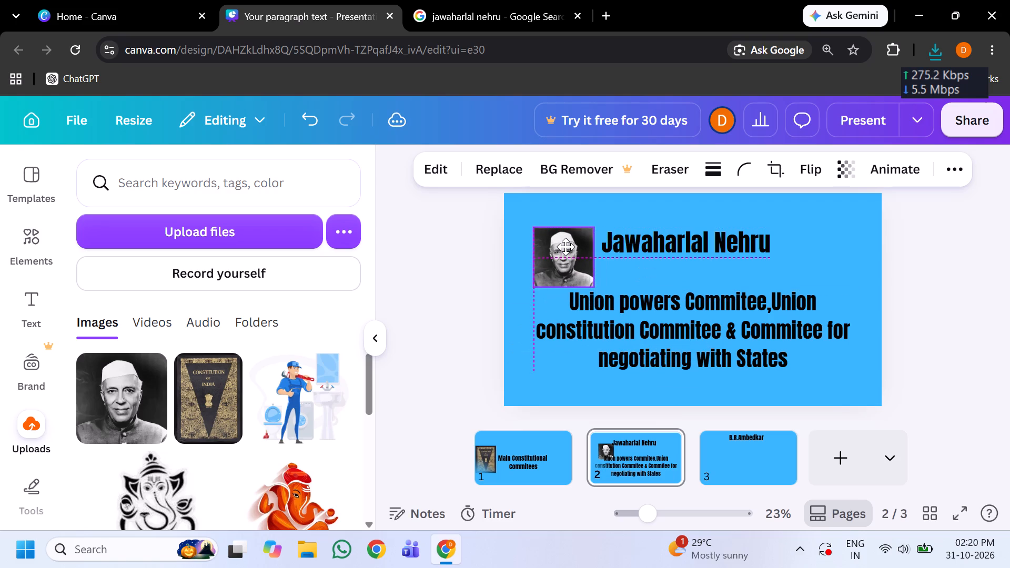
drag(565, 247, 565, 245)
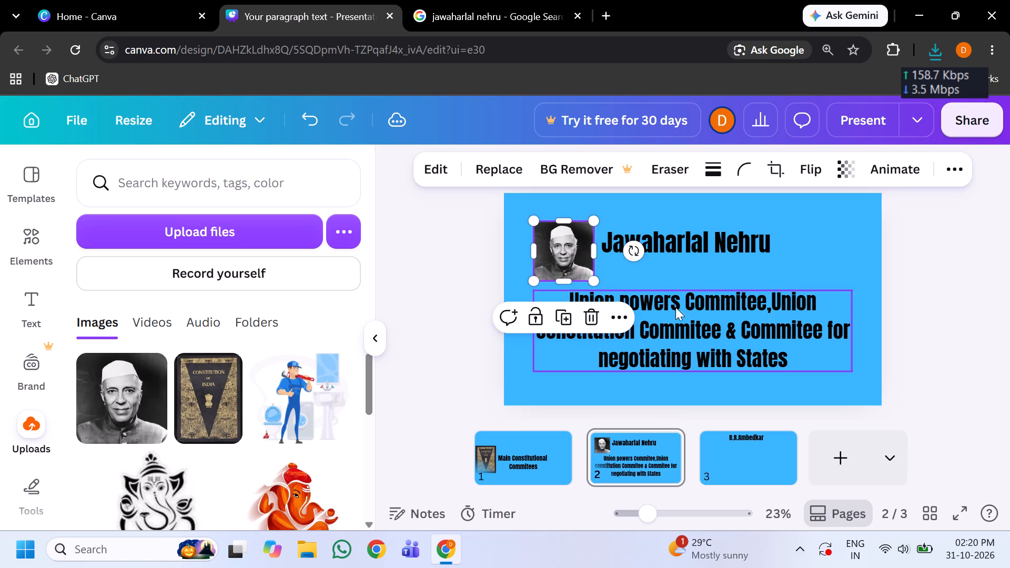
click(966, 274)
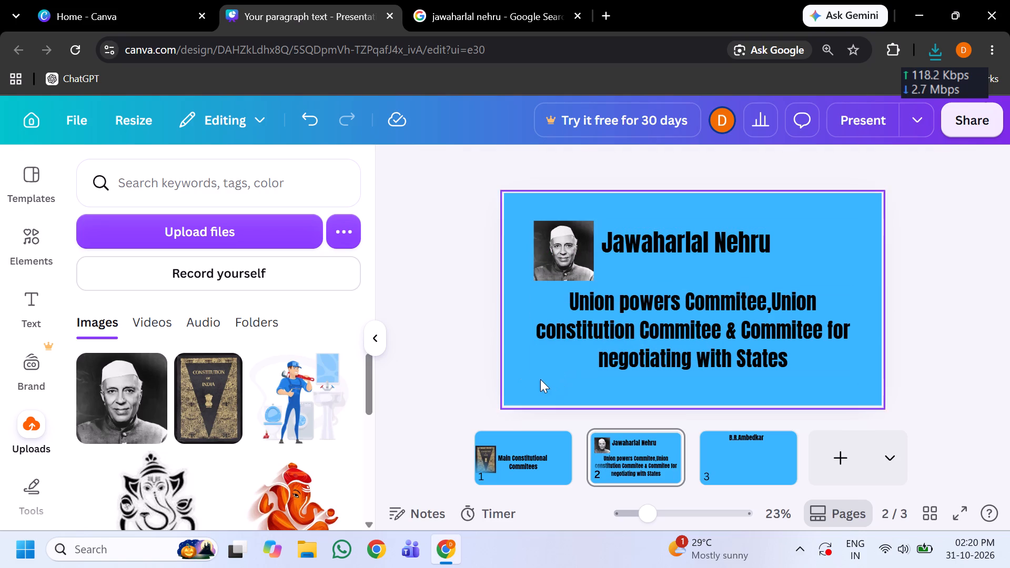
Search Google for Ambedkar and save the grey close-up portrait to Downloads as download (1).webp.
click(732, 449)
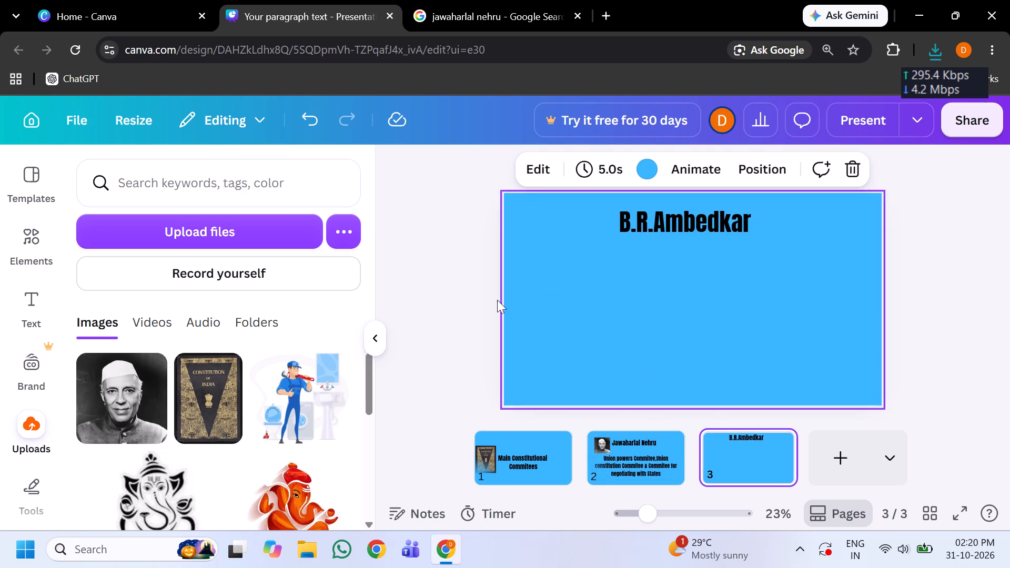
click(526, 12)
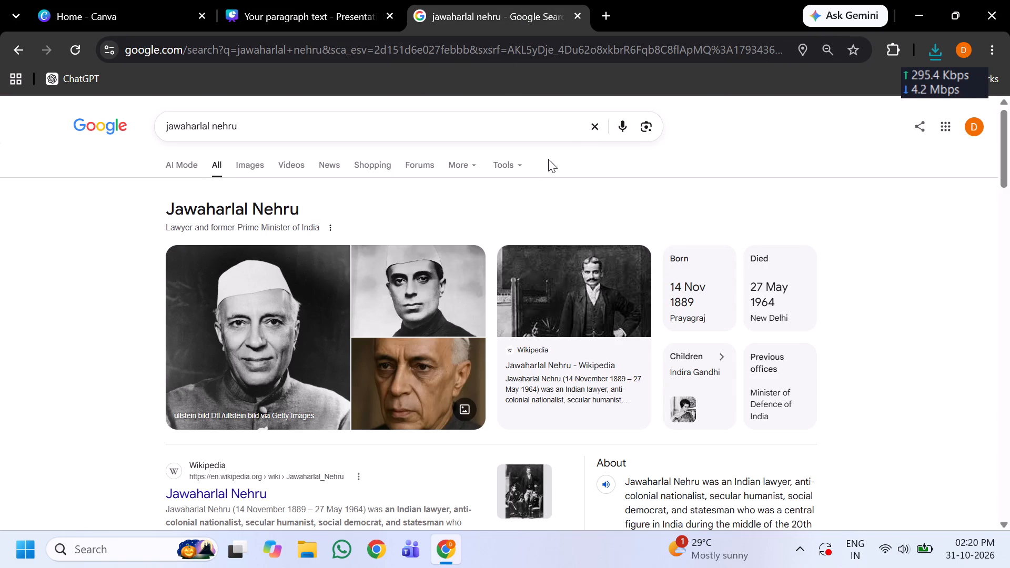
click(595, 129)
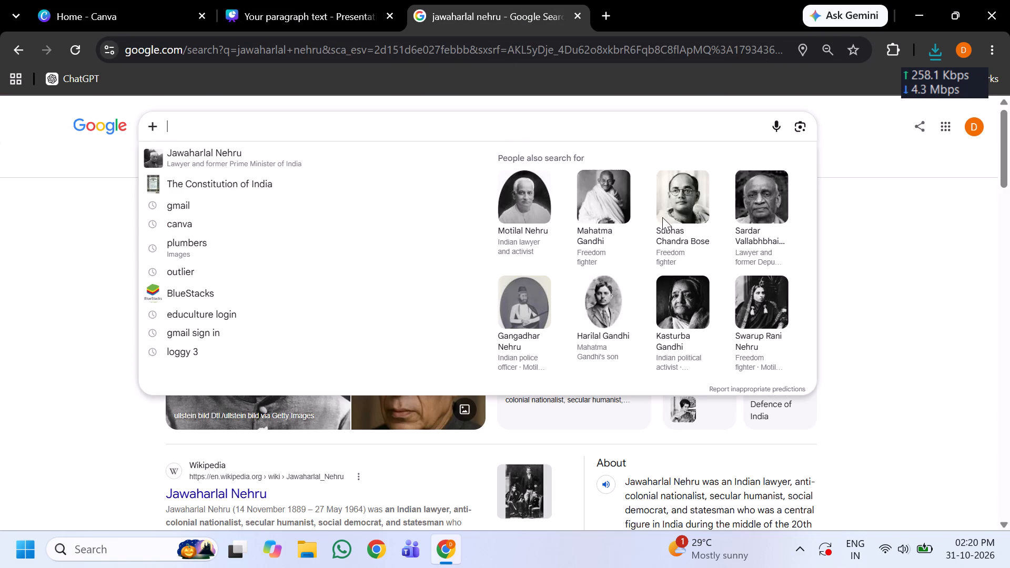
key(a)
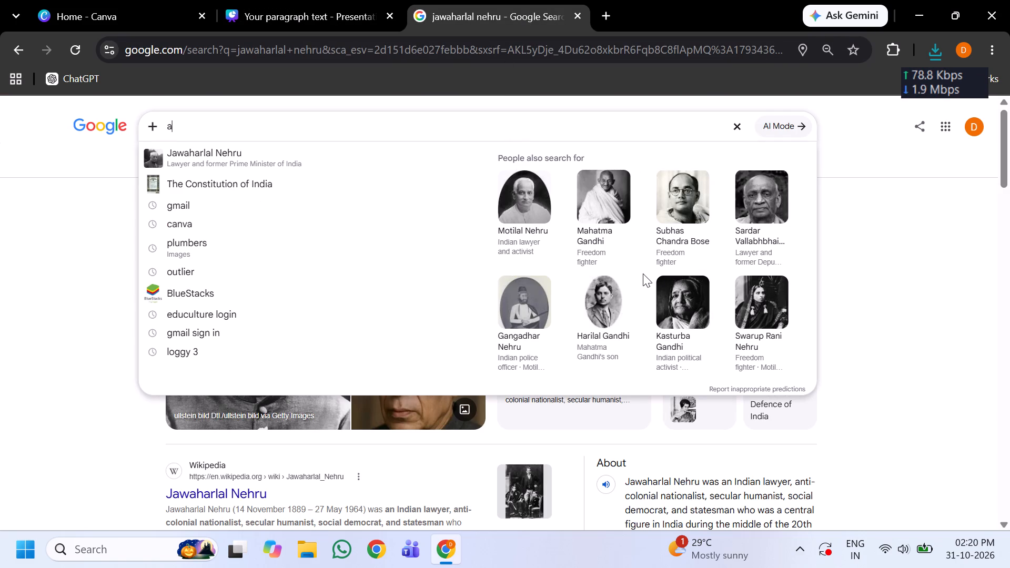
key(m)
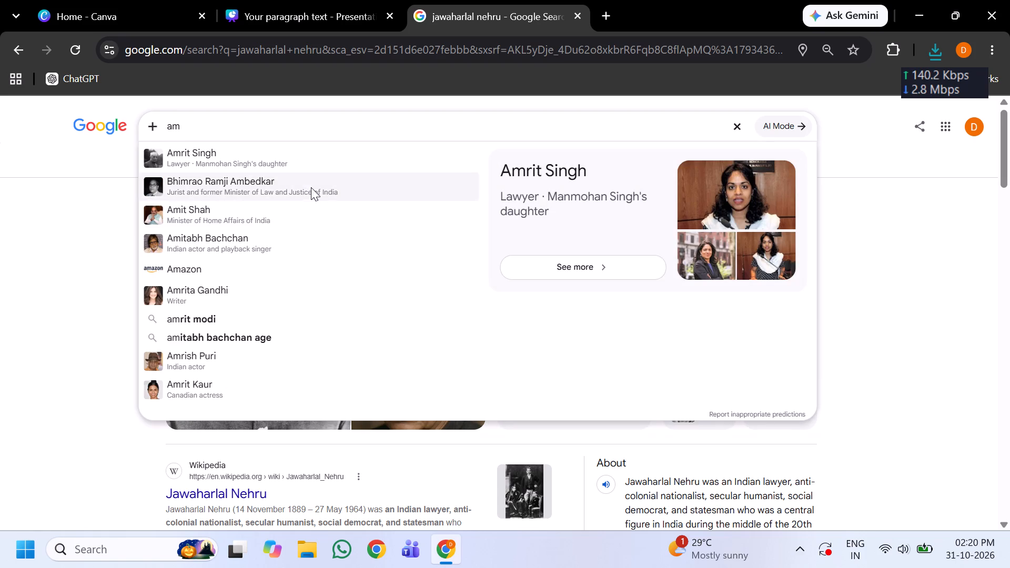
click(310, 186)
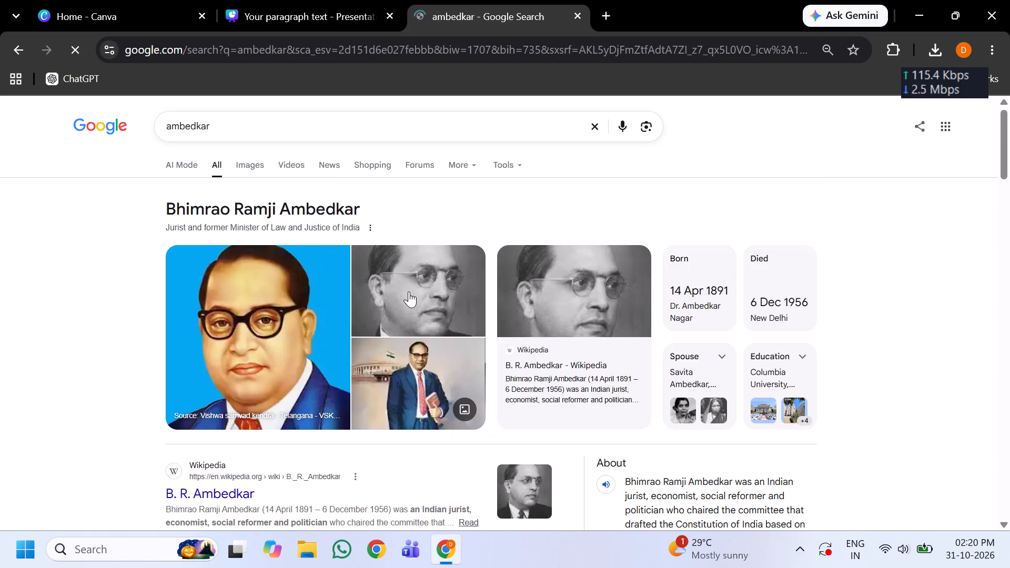
right_click(435, 284)
click(516, 328)
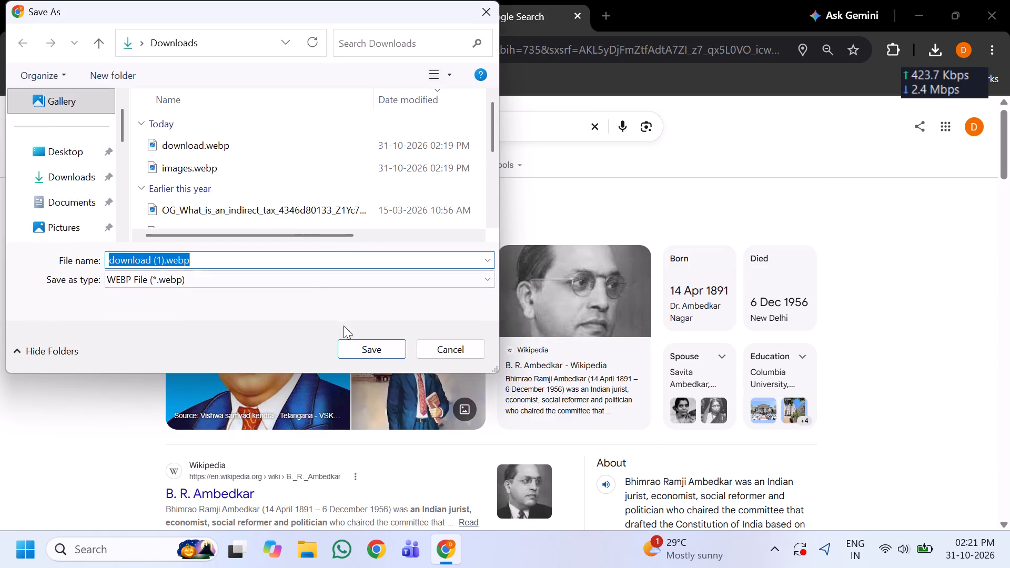
click(372, 351)
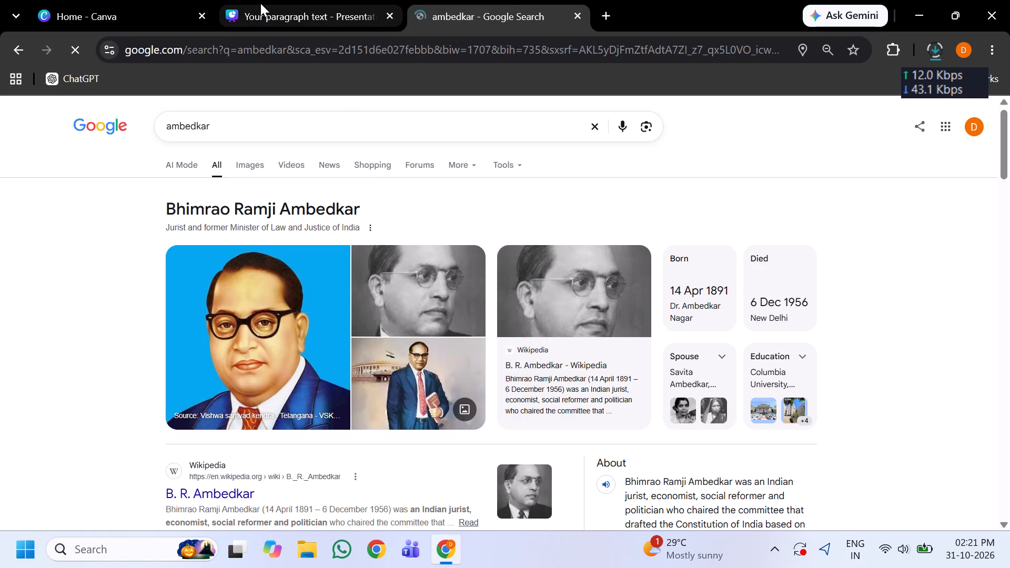
Upload download (1).webp from Downloads to the Canva image uploads.
click(268, 13)
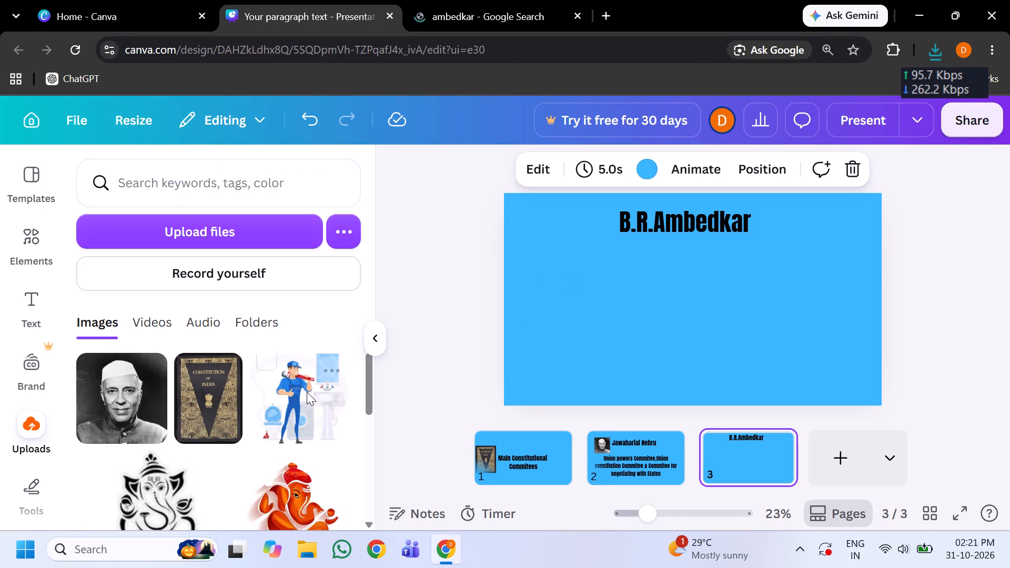
drag(232, 231, 240, 235)
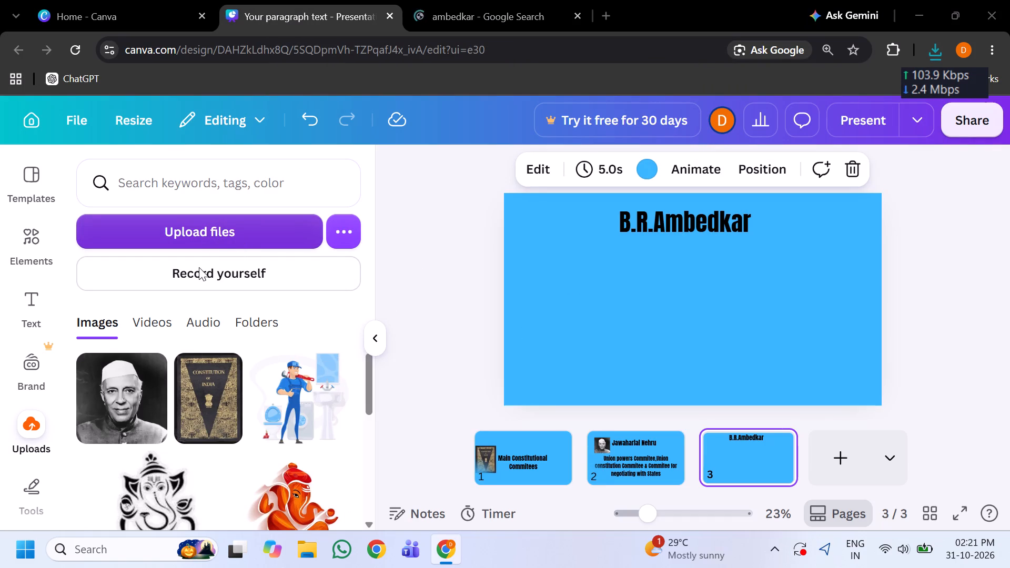
click(223, 137)
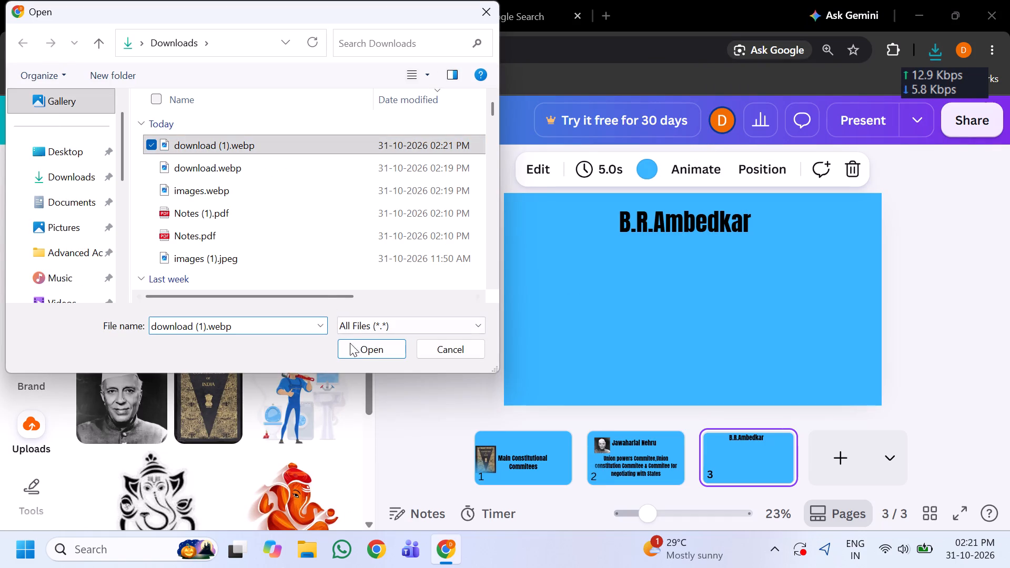
click(364, 348)
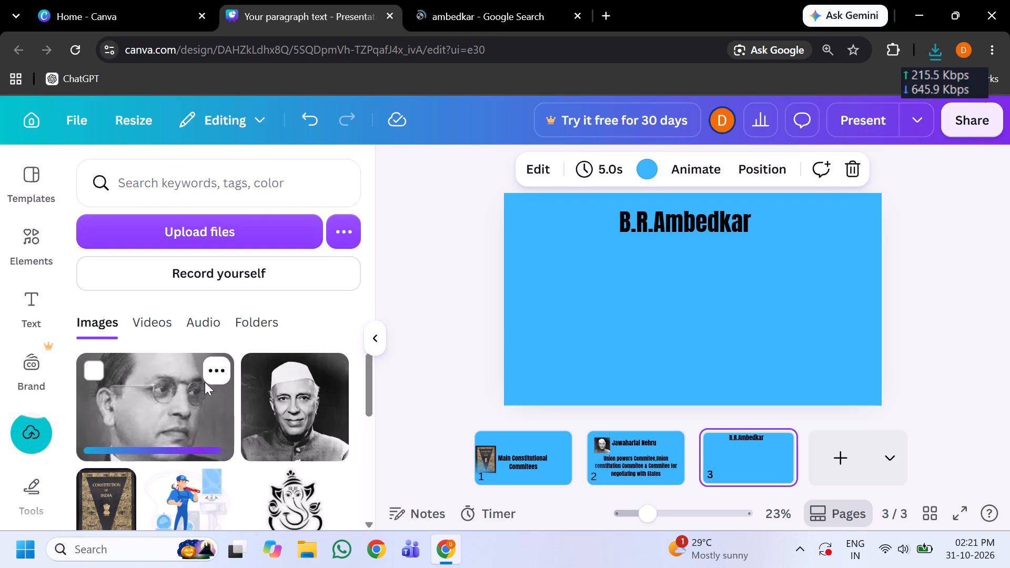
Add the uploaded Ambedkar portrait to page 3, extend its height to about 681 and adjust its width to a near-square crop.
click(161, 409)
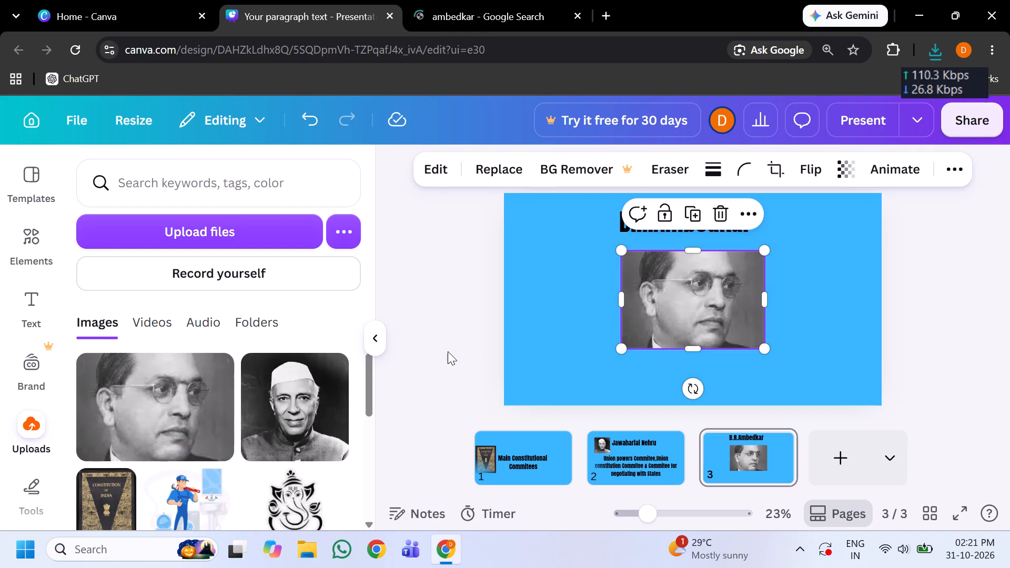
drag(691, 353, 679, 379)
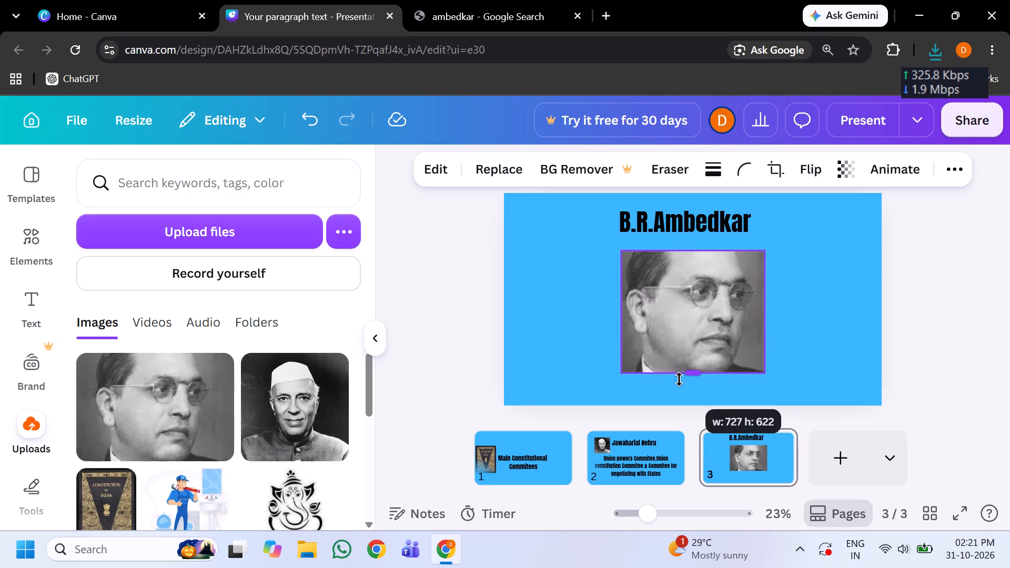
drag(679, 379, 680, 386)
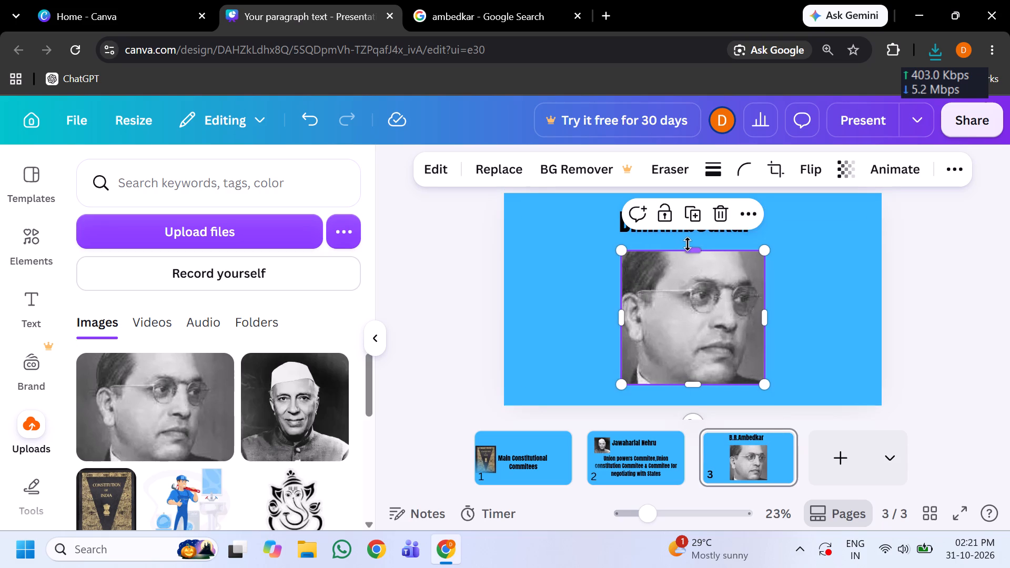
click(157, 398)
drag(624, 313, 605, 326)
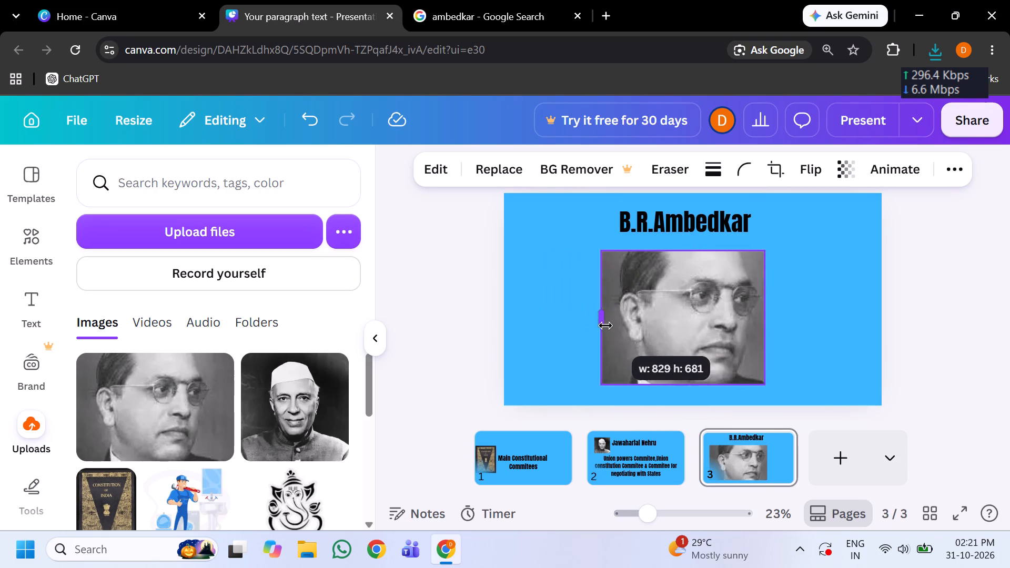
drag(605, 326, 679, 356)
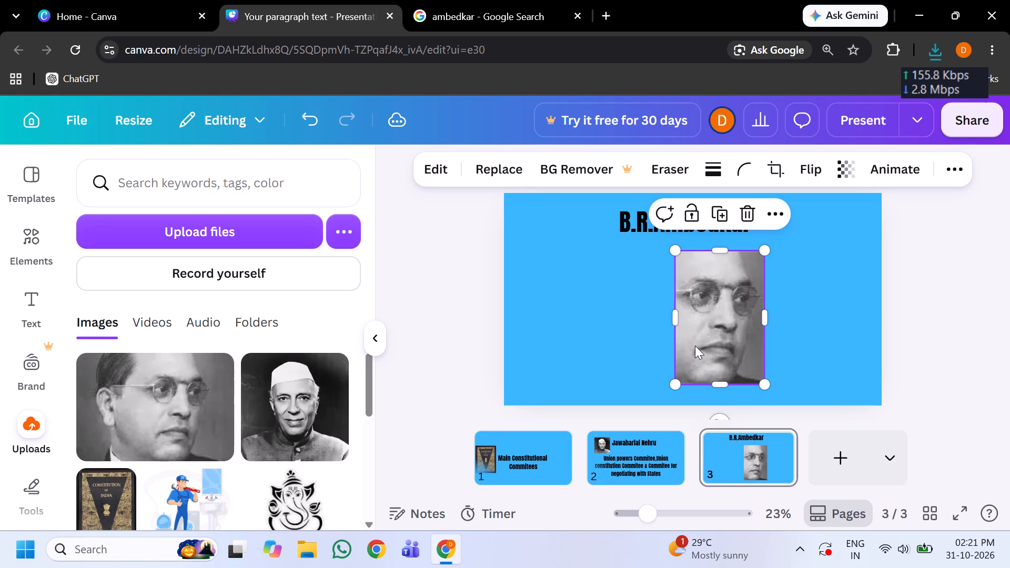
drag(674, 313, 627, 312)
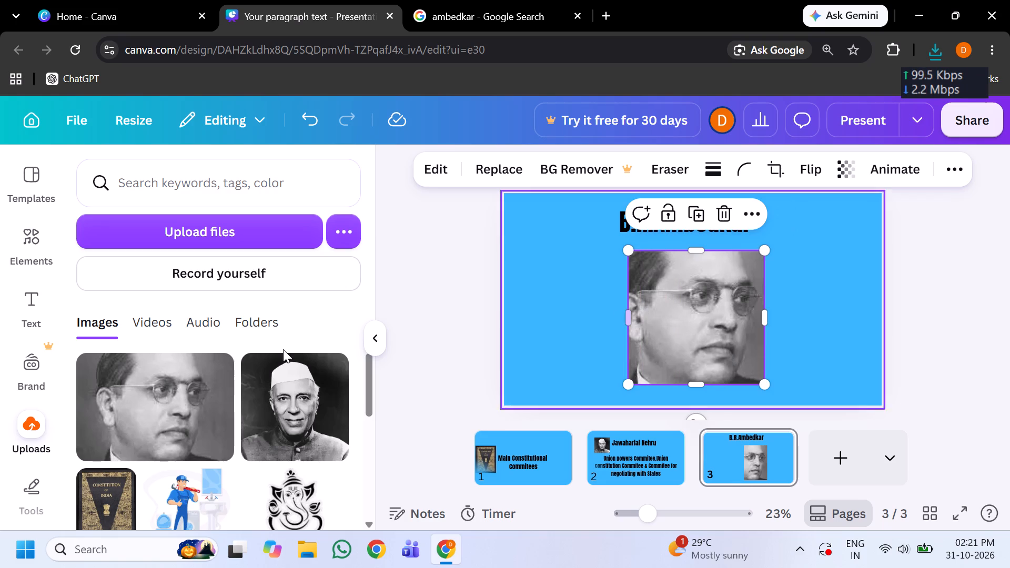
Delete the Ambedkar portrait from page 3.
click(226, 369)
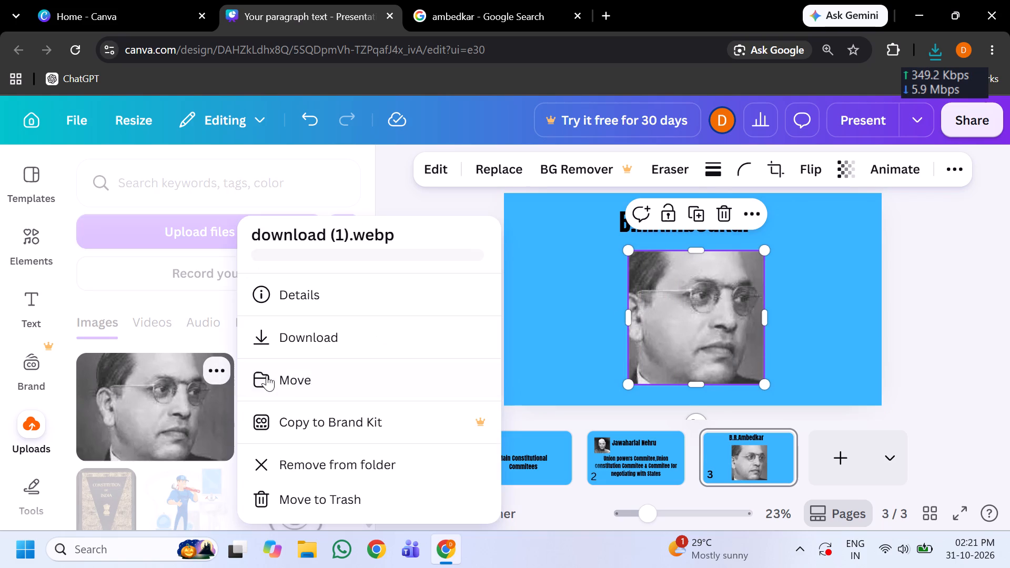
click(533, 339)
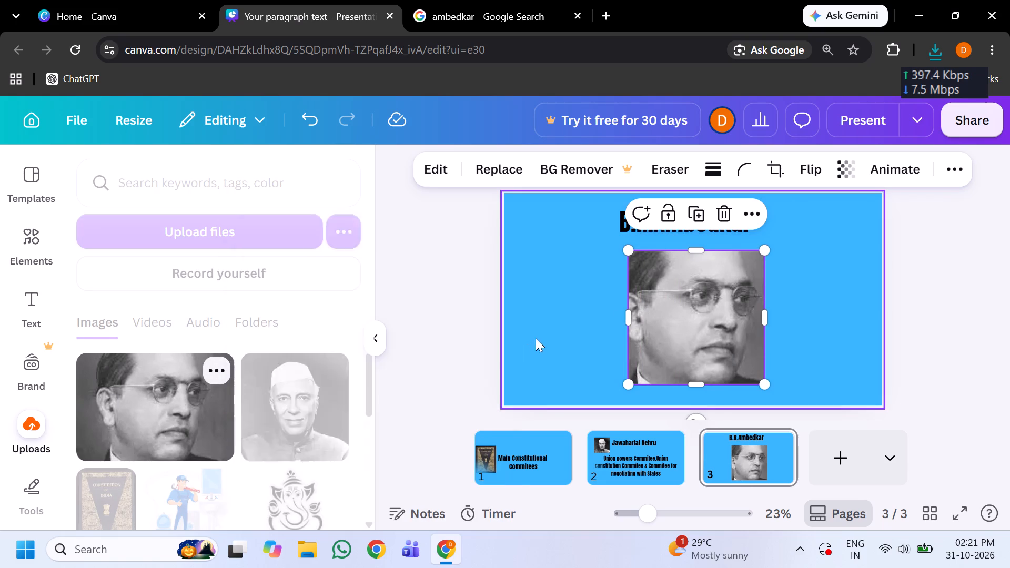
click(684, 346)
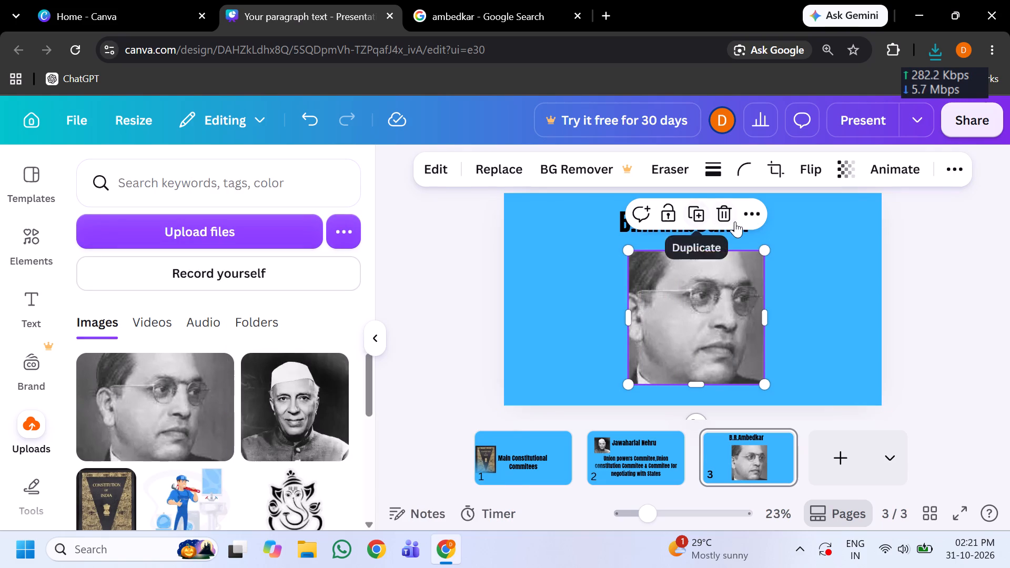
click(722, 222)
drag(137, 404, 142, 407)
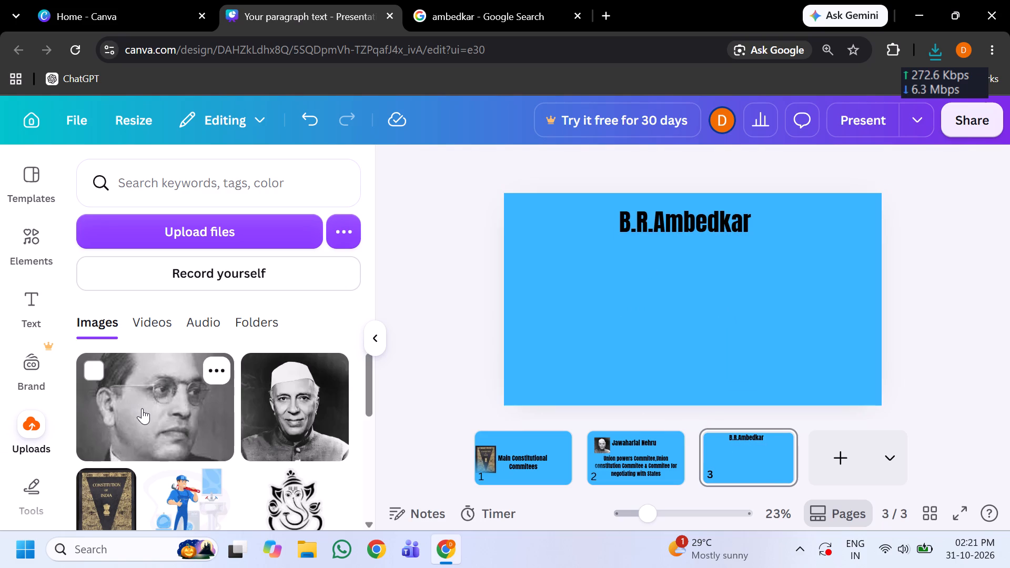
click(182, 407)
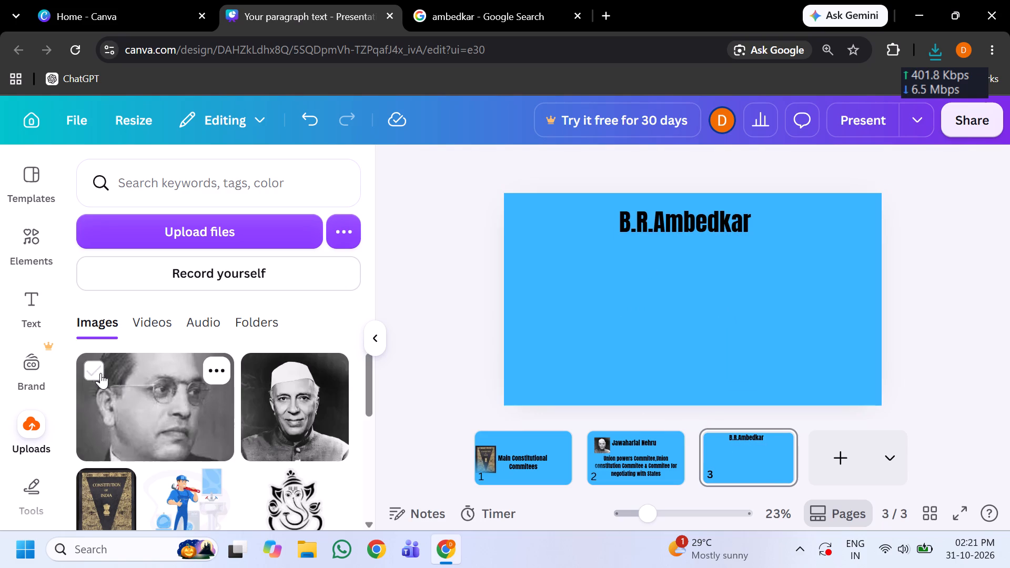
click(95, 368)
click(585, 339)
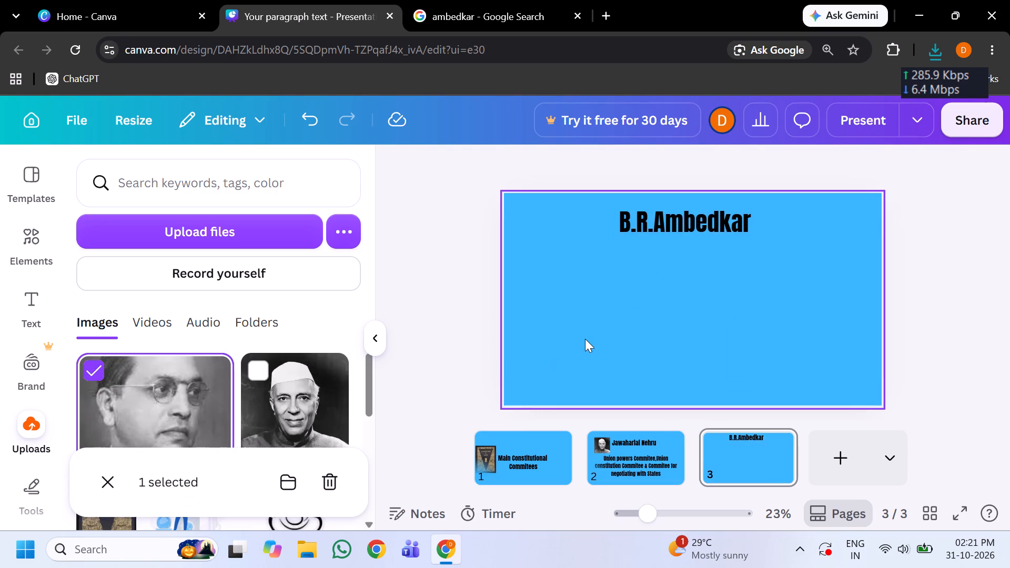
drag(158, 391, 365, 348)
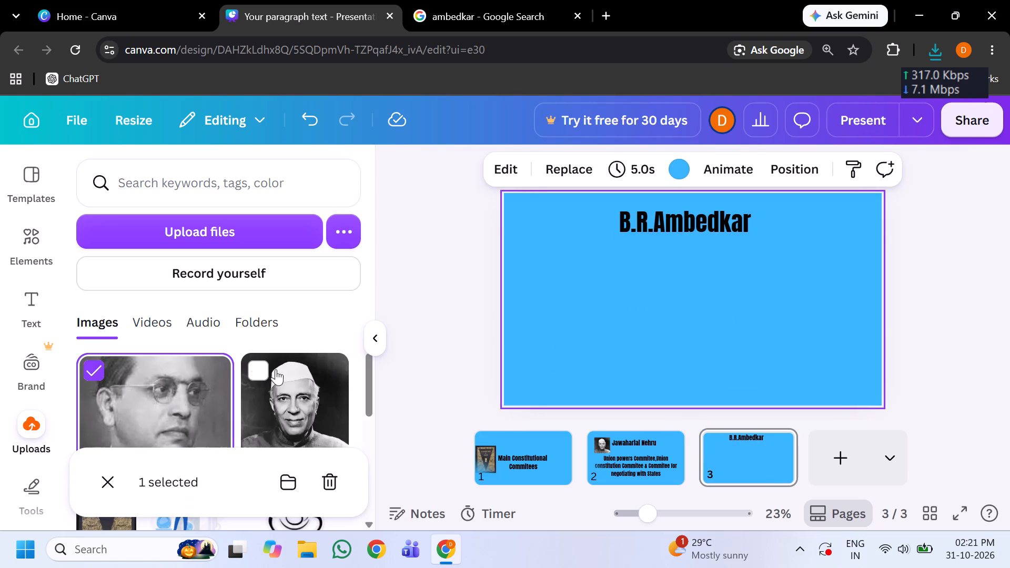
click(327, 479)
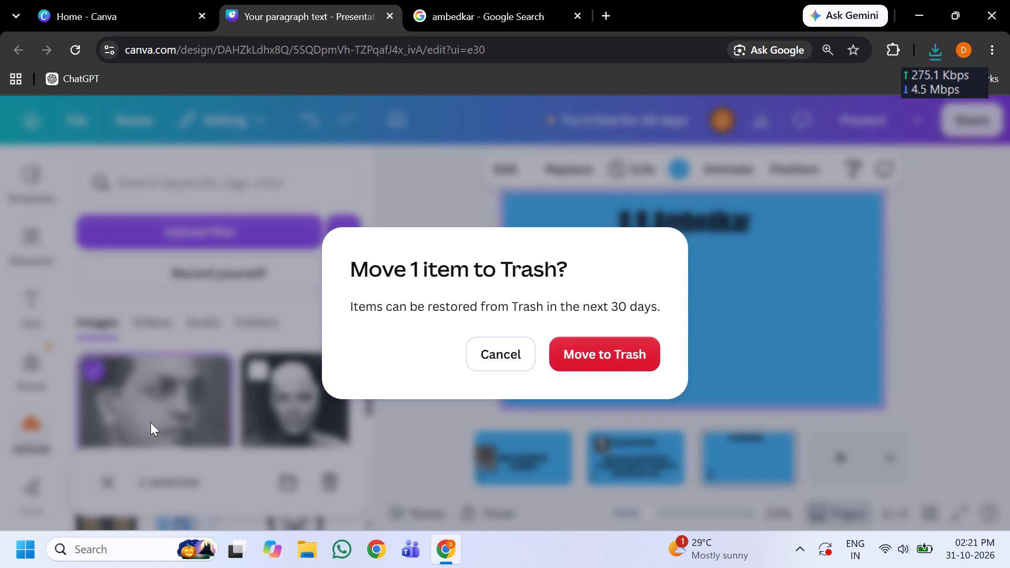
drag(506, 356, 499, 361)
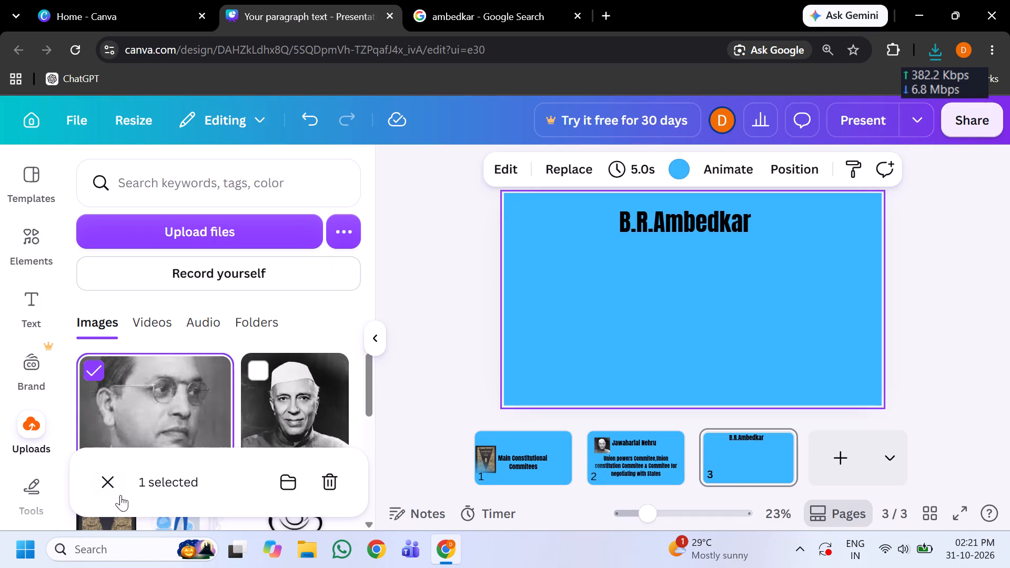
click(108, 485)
Place the Ambedkar portrait on page 3 again, extend it slightly downward and move it to the page's left edge beside the heading.
drag(136, 401, 409, 354)
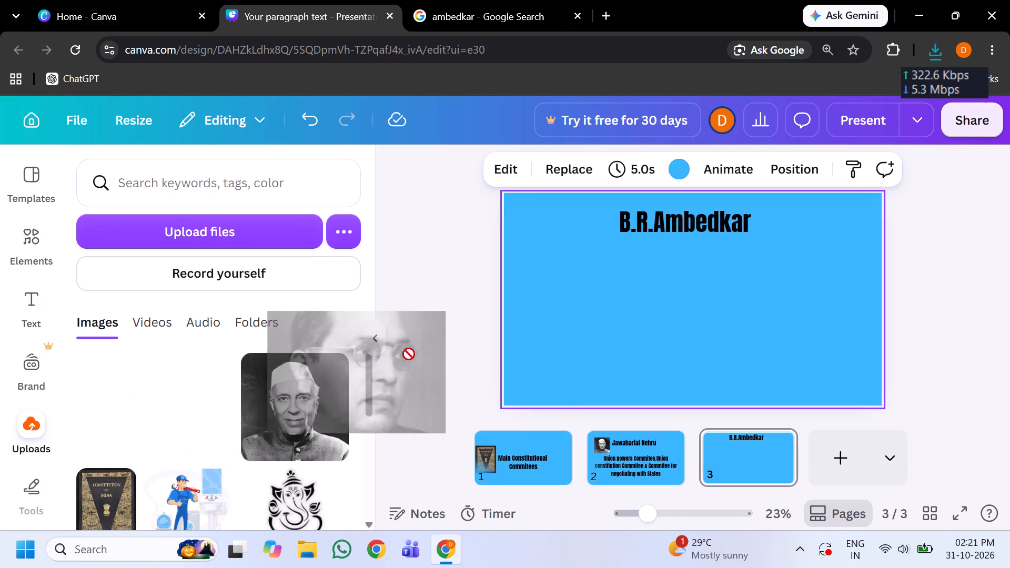
drag(409, 354, 607, 341)
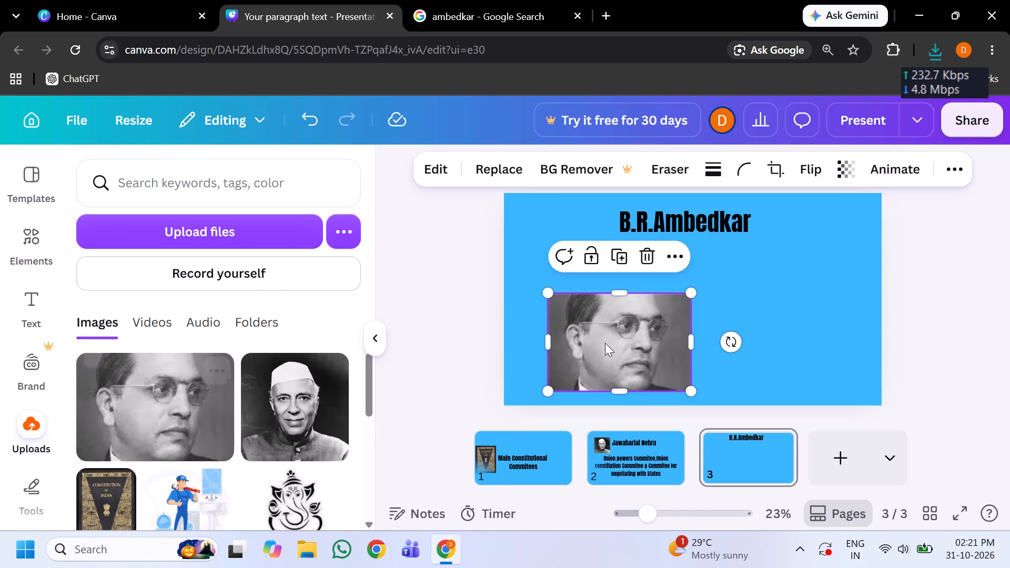
drag(620, 398, 622, 411)
drag(618, 402, 619, 405)
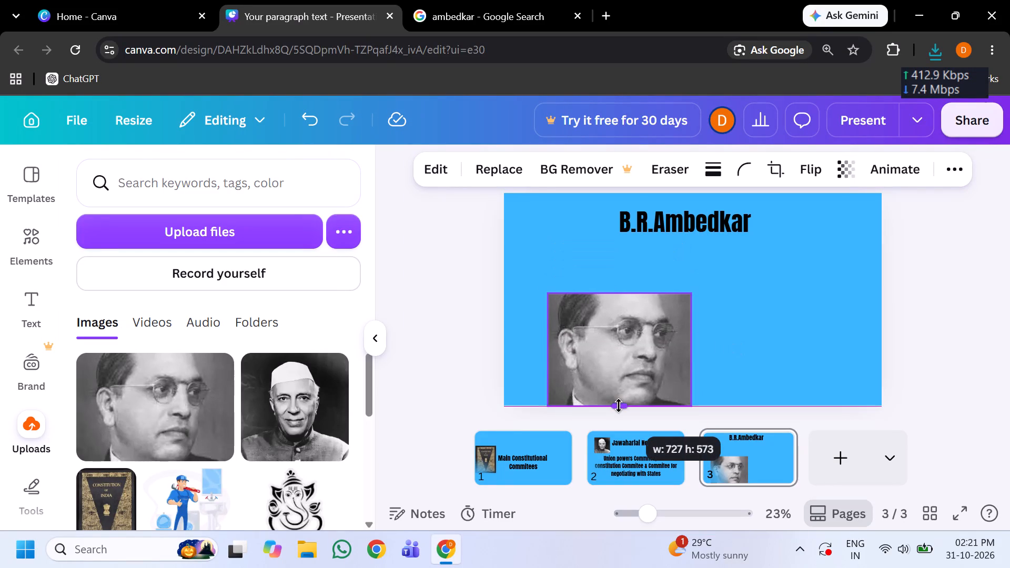
drag(619, 405, 618, 393)
drag(621, 353, 567, 296)
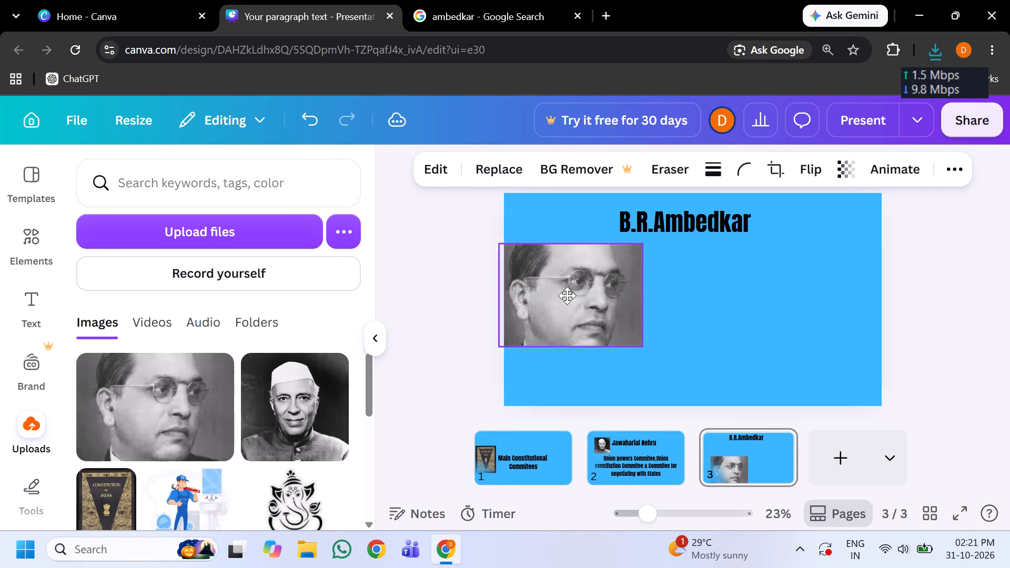
drag(567, 296, 574, 295)
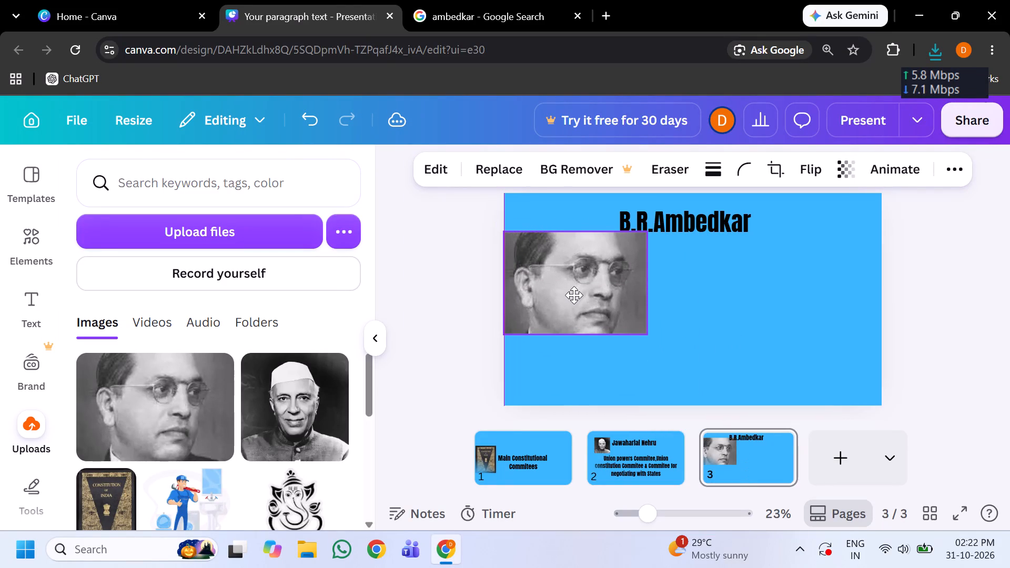
drag(574, 295, 574, 297)
From the Google image results for ambedkar, save the Wikipedia portrait to Downloads as images (2).jpeg.
click(450, 2)
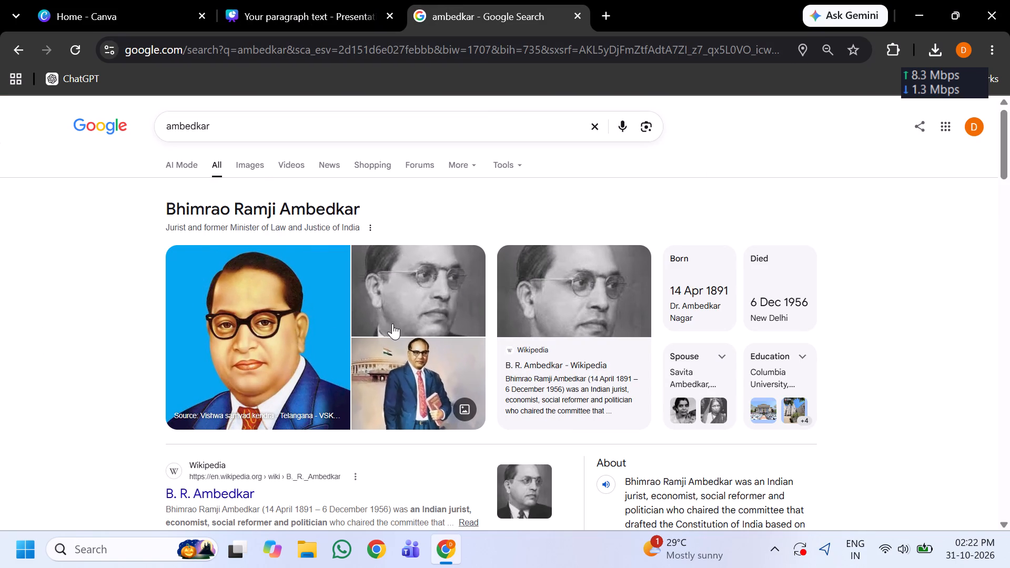
click(237, 164)
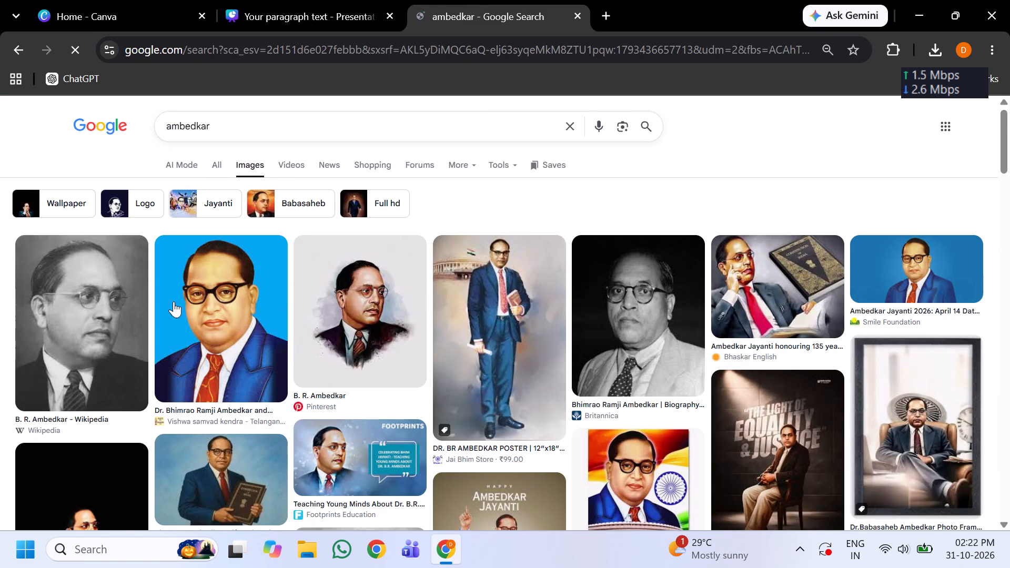
right_click(90, 341)
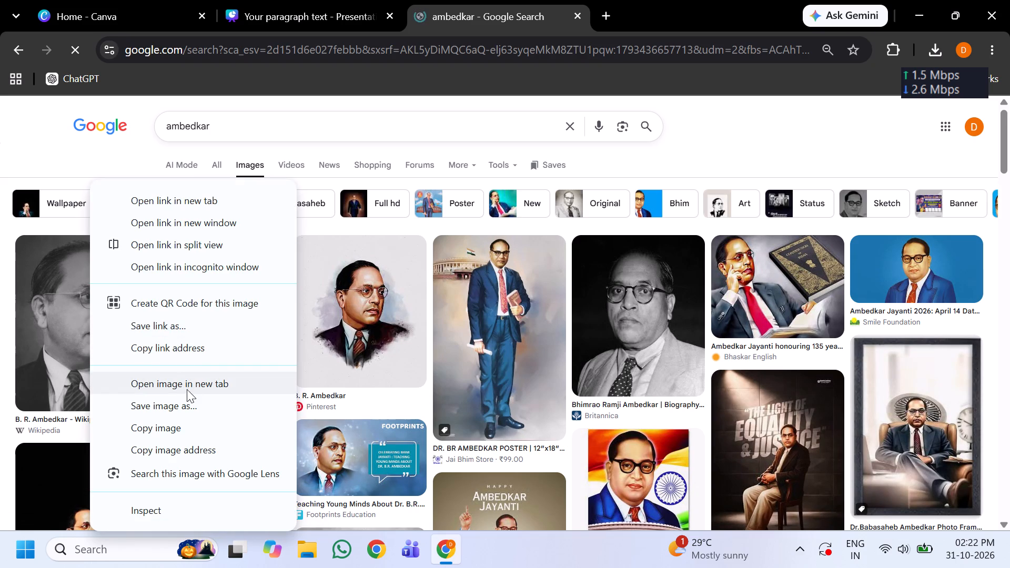
click(189, 400)
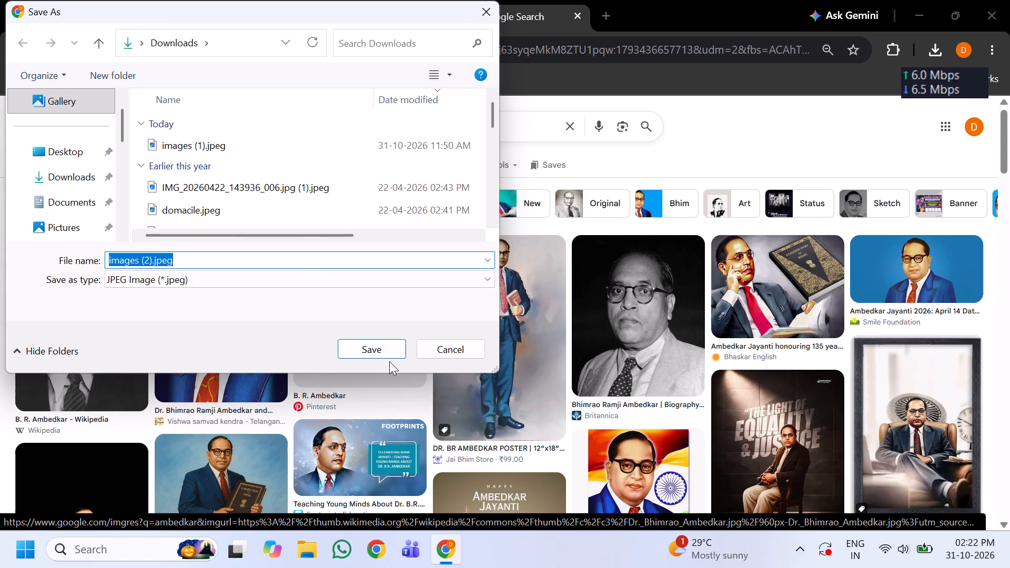
click(365, 349)
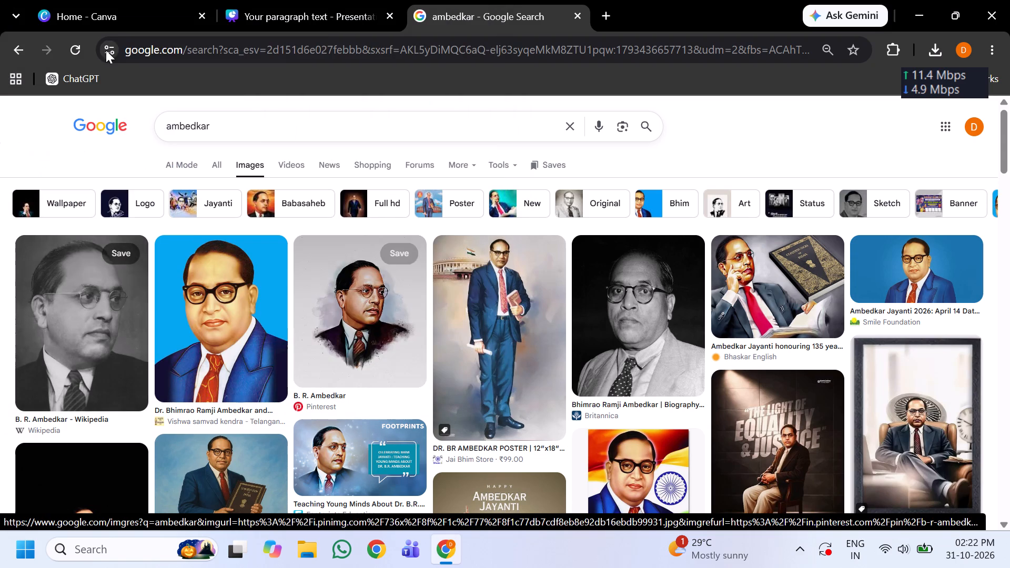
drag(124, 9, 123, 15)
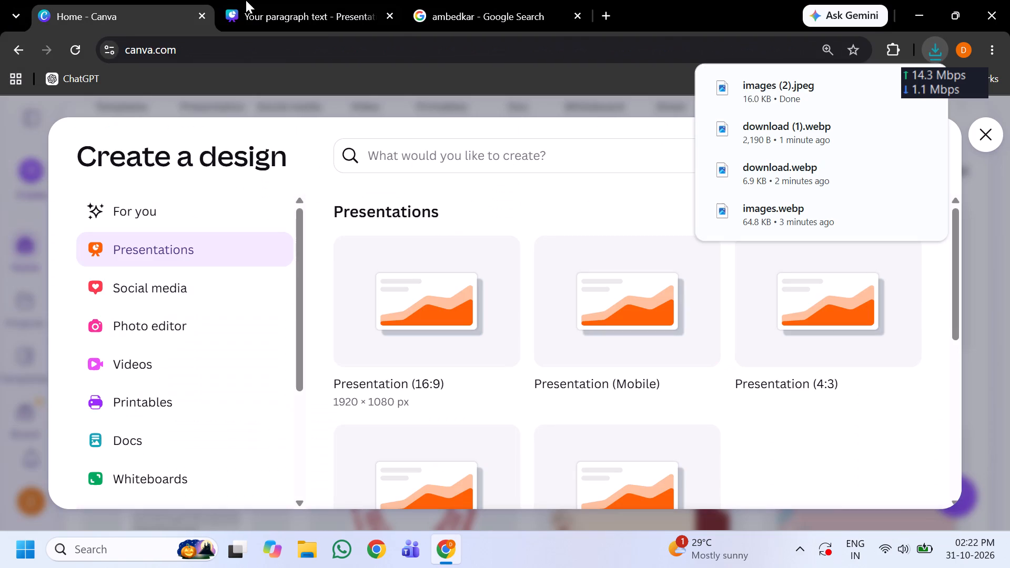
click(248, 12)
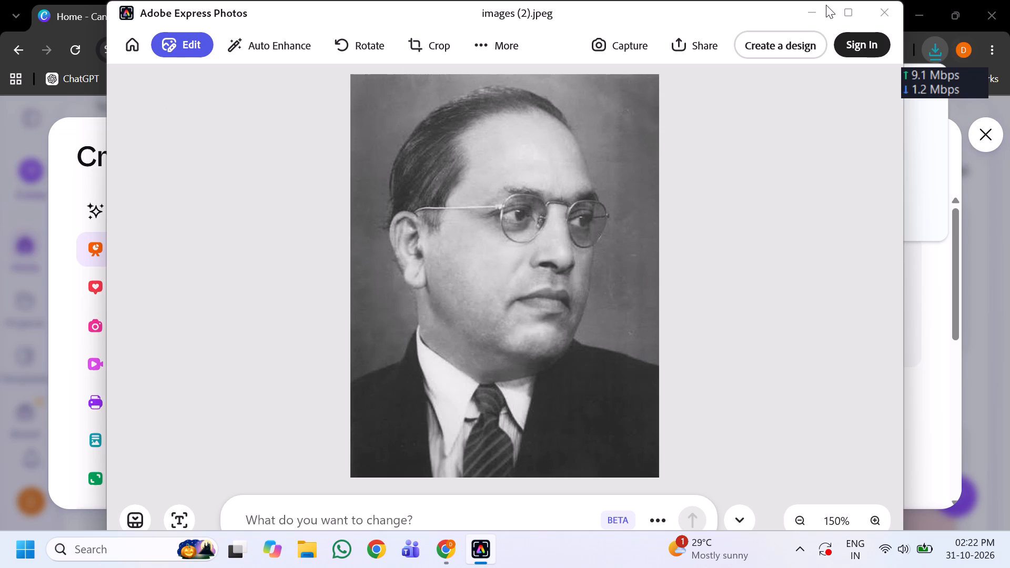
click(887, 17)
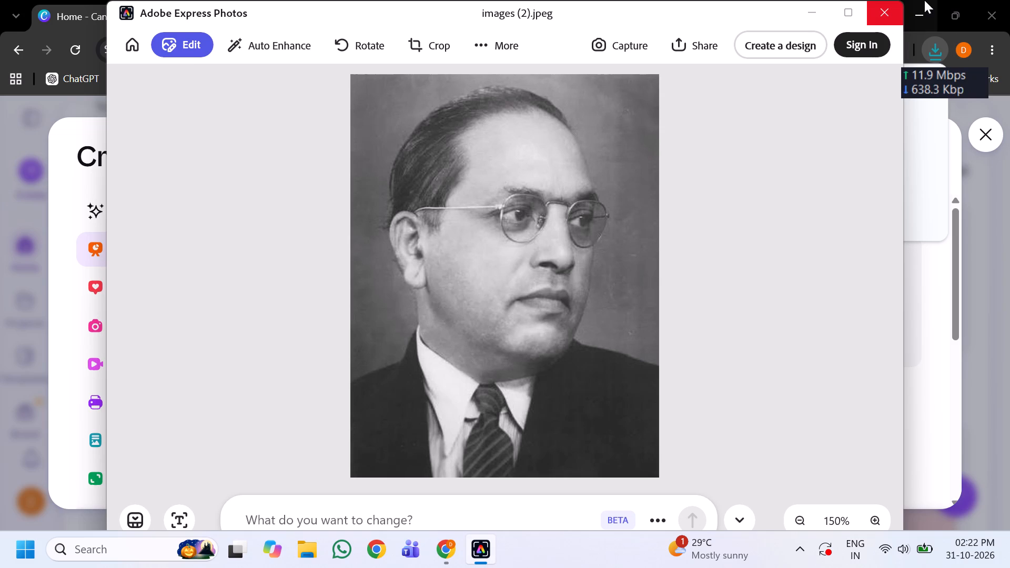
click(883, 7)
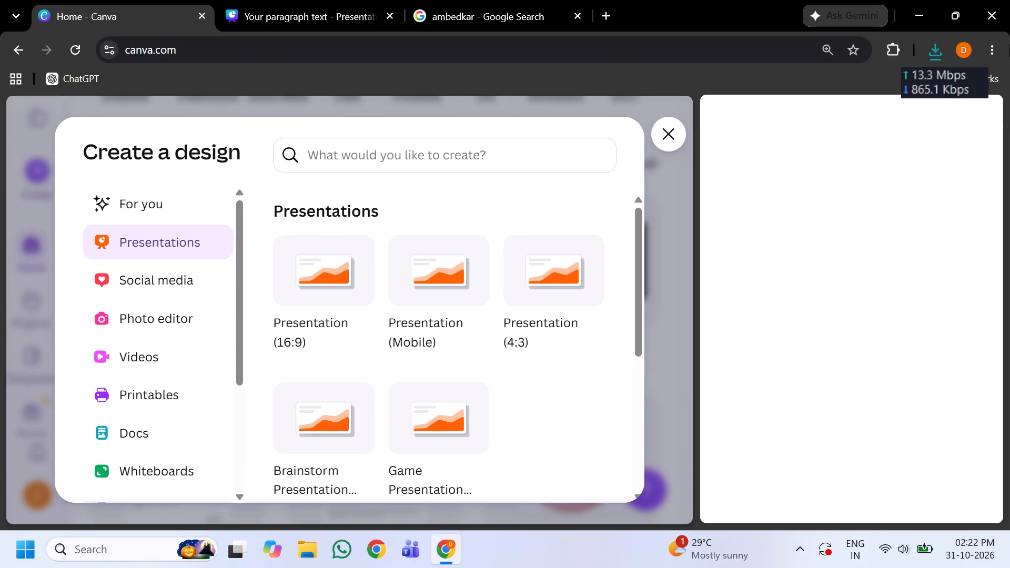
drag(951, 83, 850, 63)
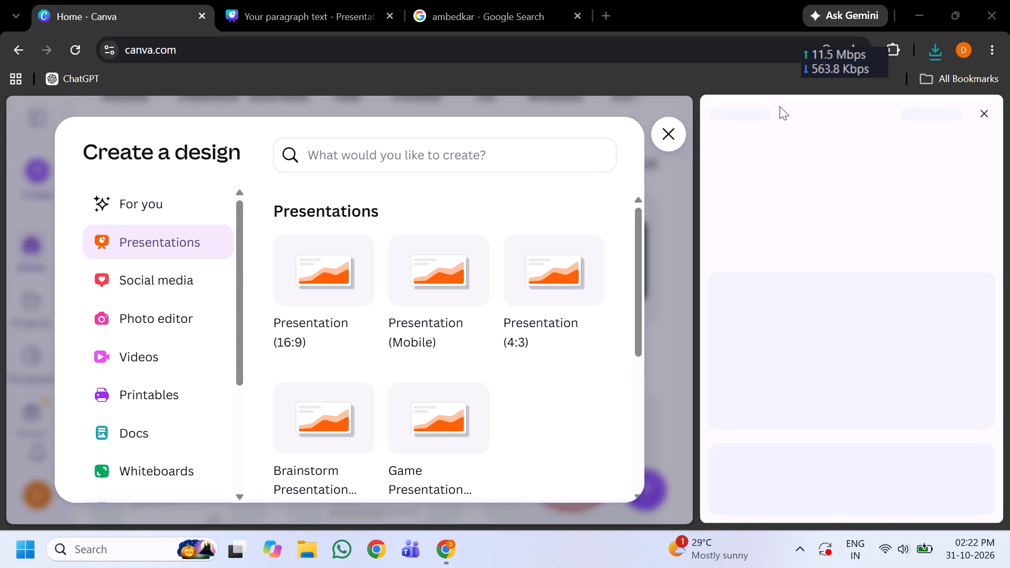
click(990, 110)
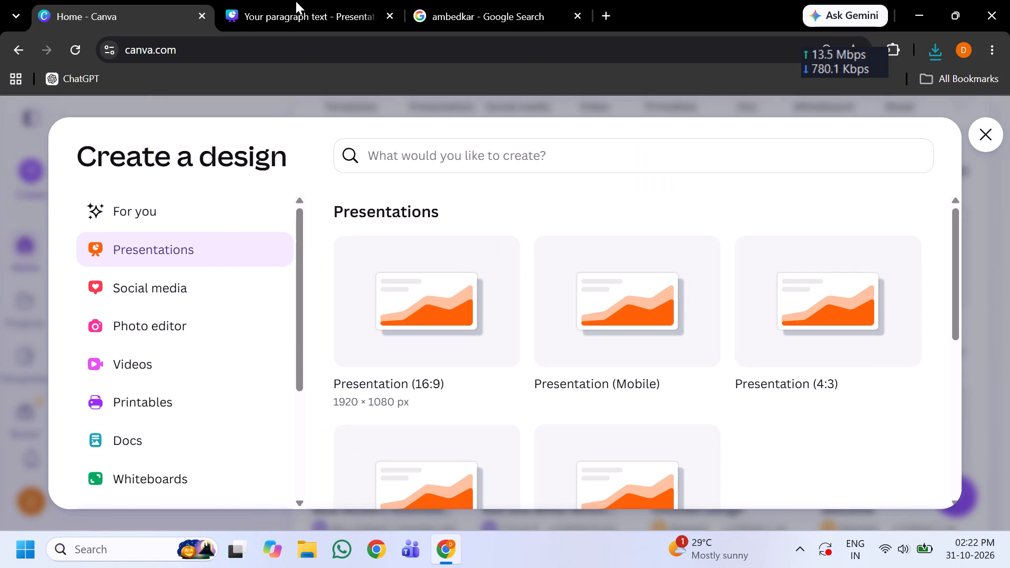
Return to the Canva presentation and delete the close-cropped Ambedkar portrait from page 3.
drag(295, 1, 301, 7)
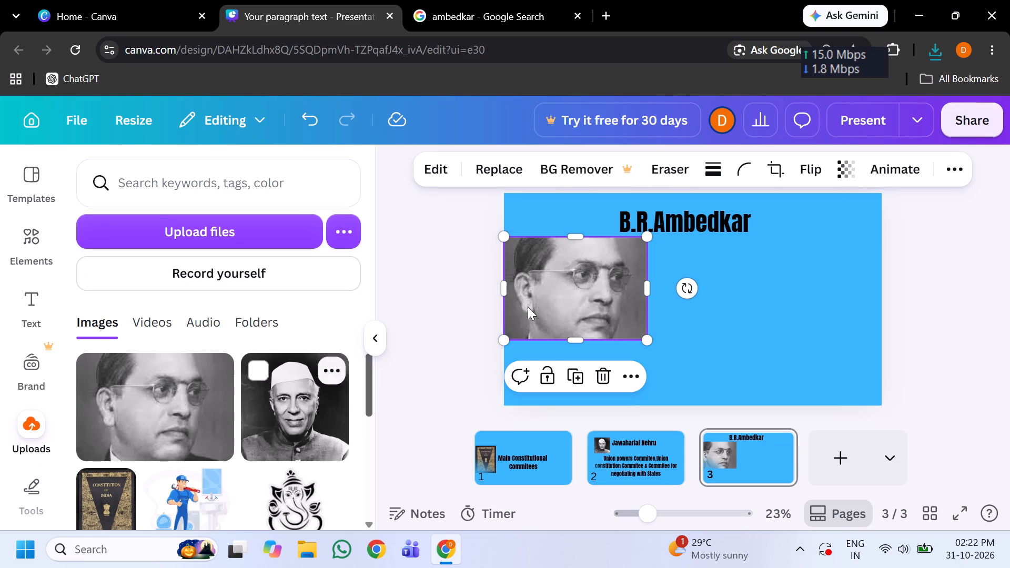
click(607, 375)
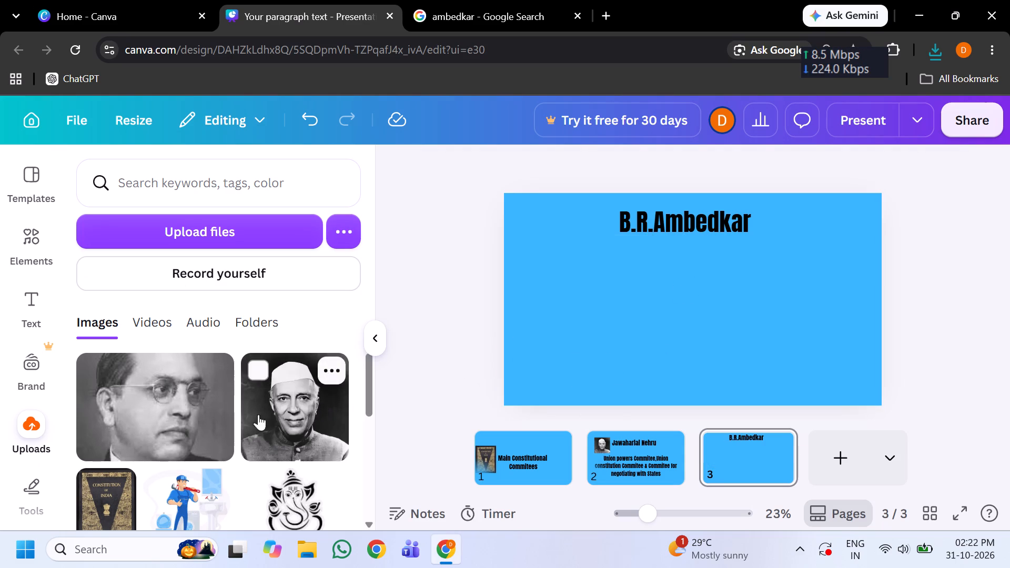
Move the close-cropped Ambedkar image from the Canva uploads to the trash.
click(104, 367)
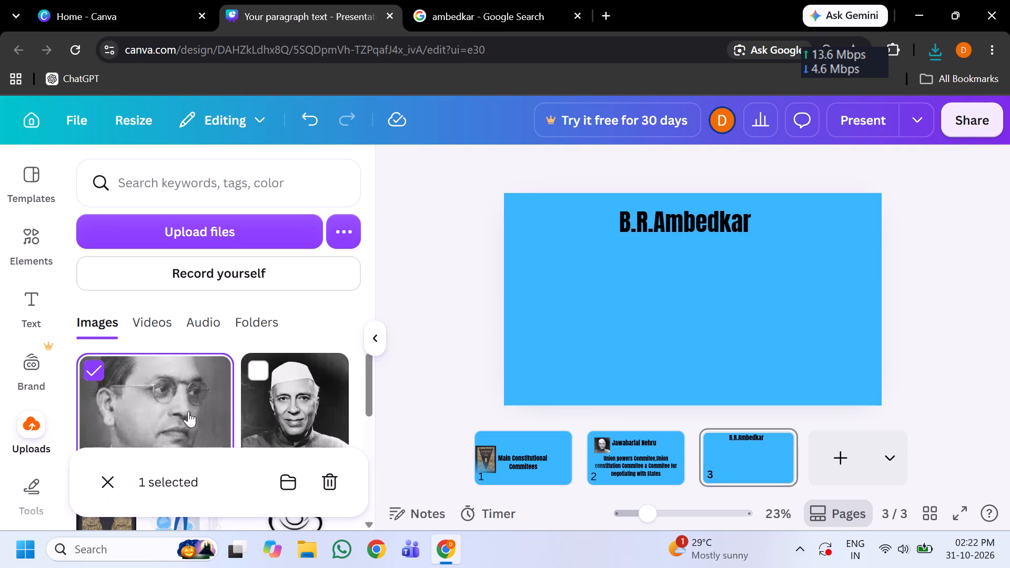
click(320, 481)
click(593, 369)
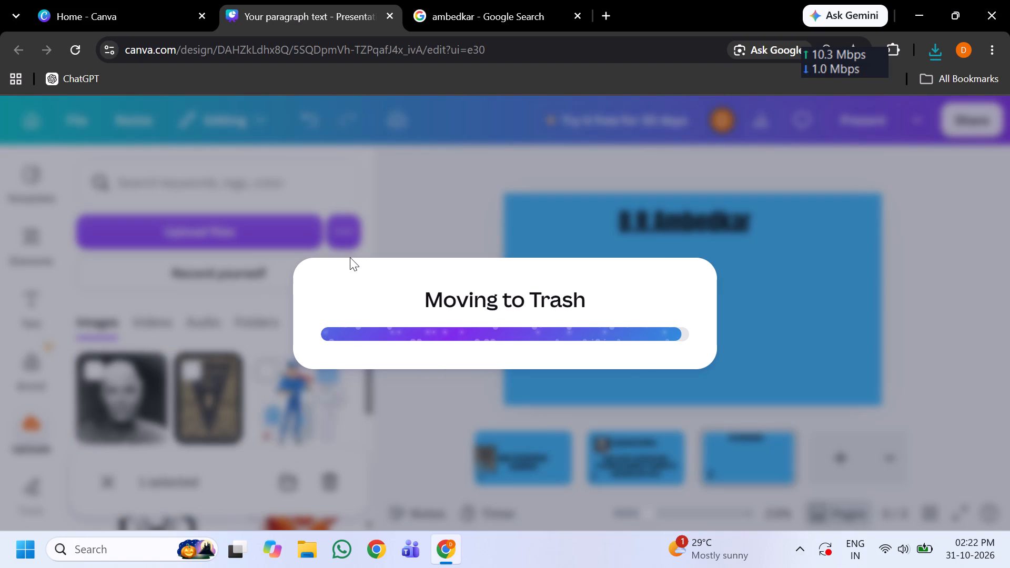
Upload images (2).jpeg from Downloads to the Canva image uploads.
click(248, 228)
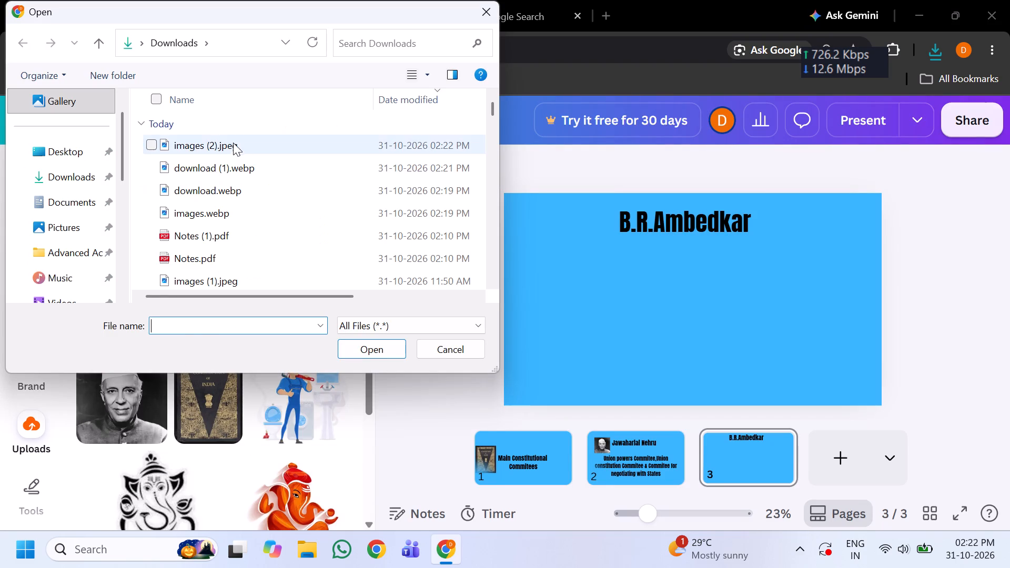
drag(239, 141, 241, 146)
click(366, 351)
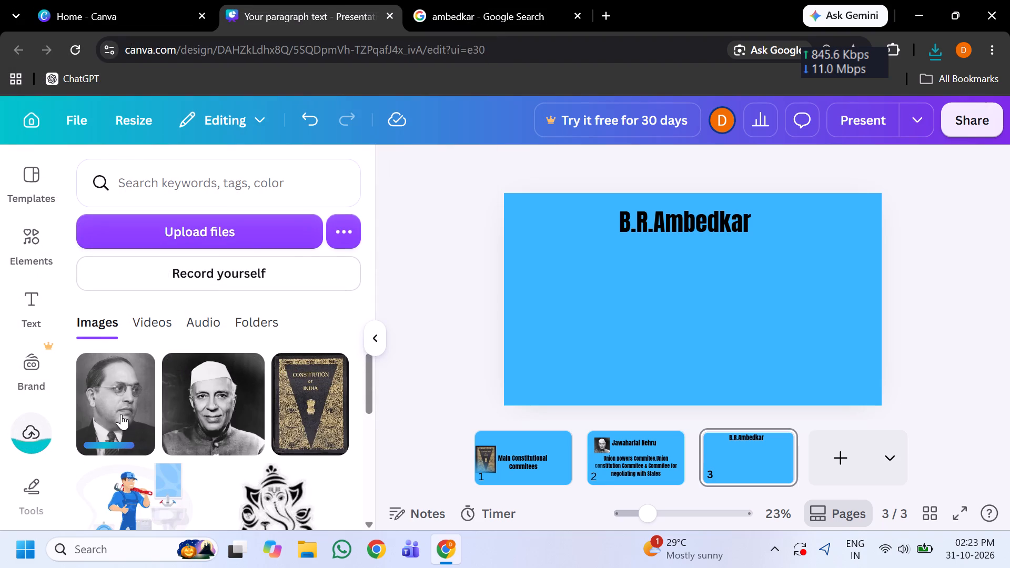
Place the newly uploaded Ambedkar portrait on page 3 and position it on the page's left side, just below and beside the heading.
drag(115, 423, 128, 430)
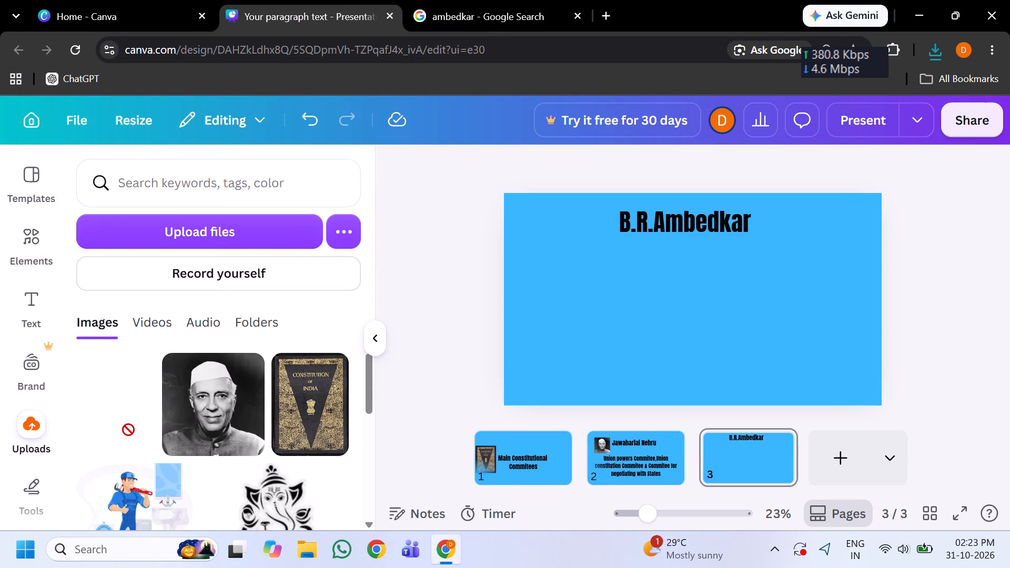
drag(128, 430, 146, 425)
drag(124, 411, 558, 349)
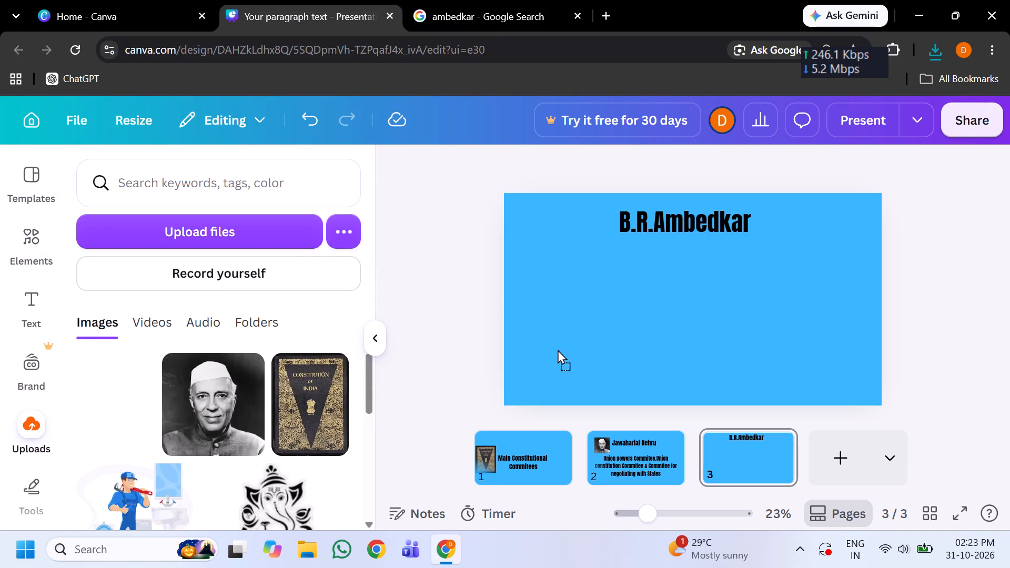
drag(558, 349, 600, 305)
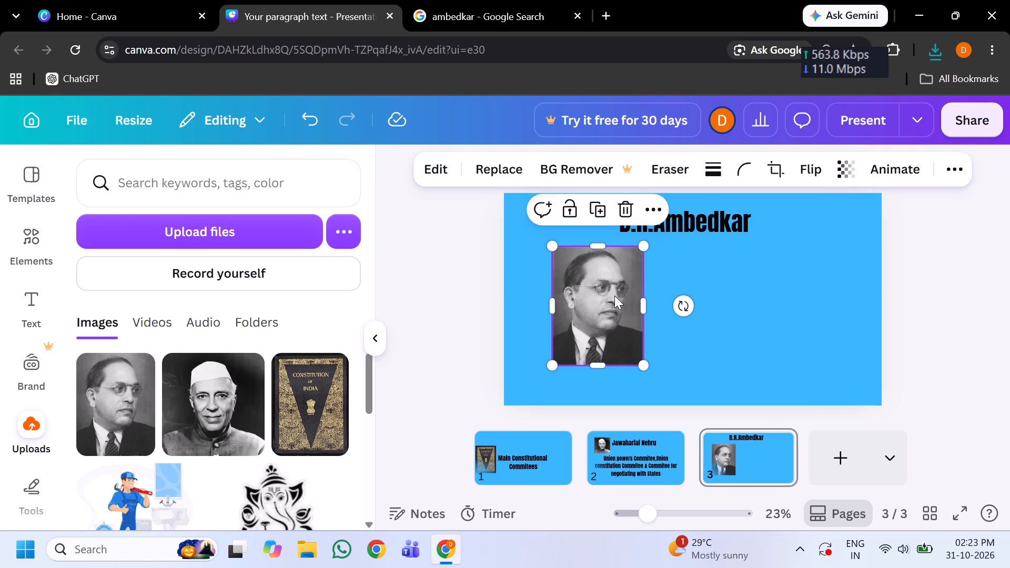
drag(591, 299, 554, 287)
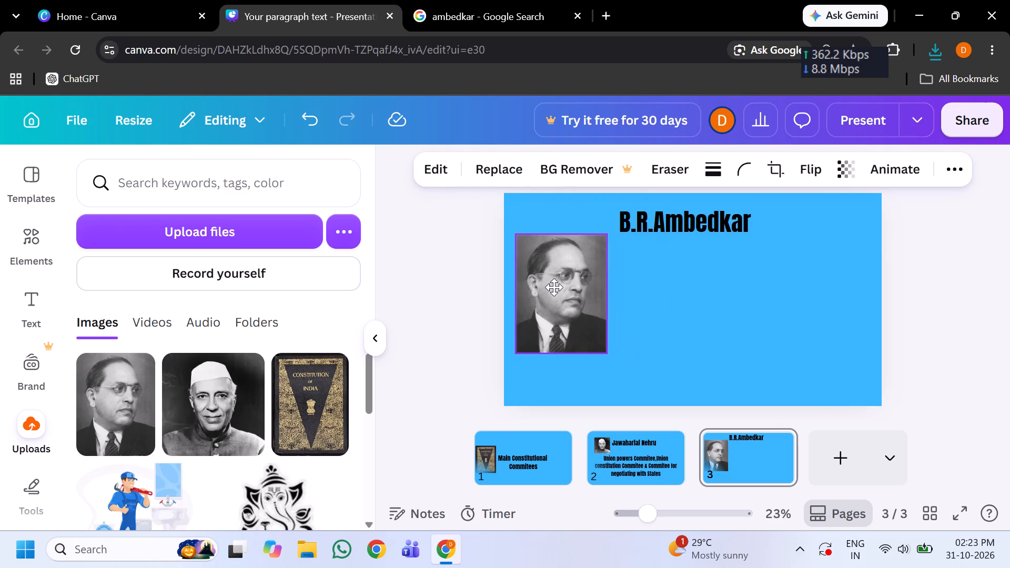
drag(554, 287, 560, 282)
click(711, 288)
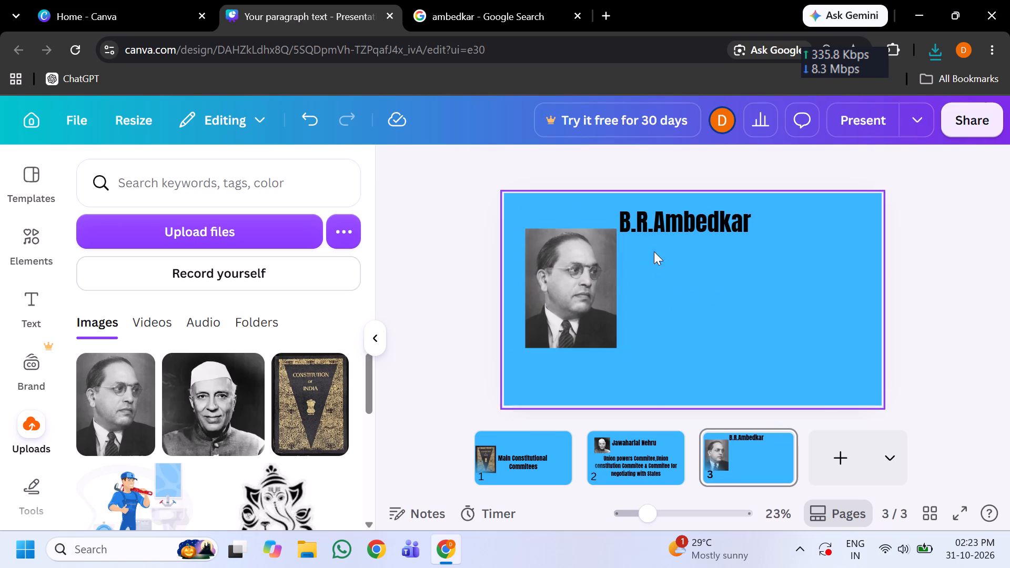
Move the B.R.Ambedkar heading slightly right and down on page 3, clear of the portrait.
drag(659, 205, 698, 219)
drag(698, 217, 720, 224)
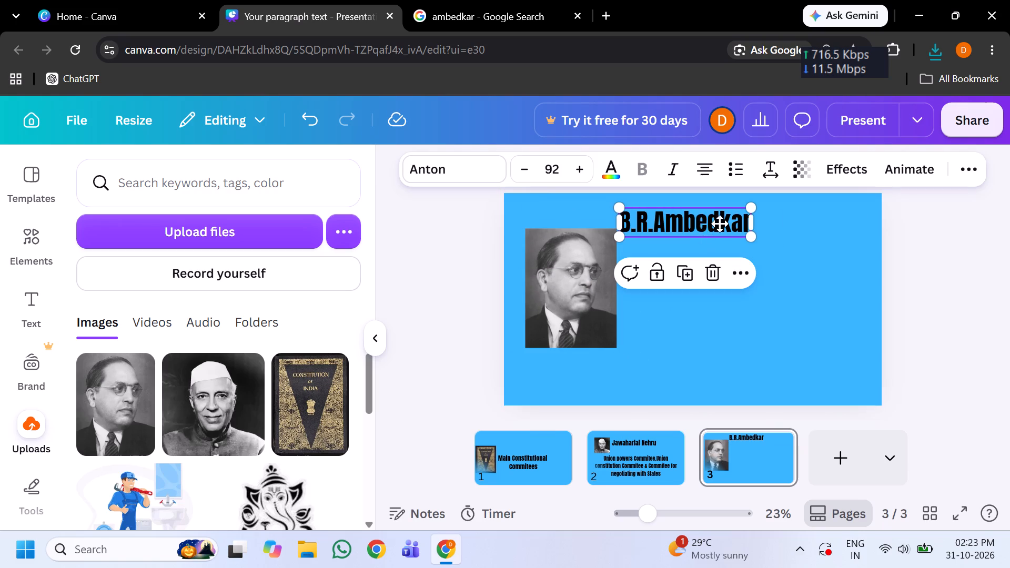
drag(720, 224, 726, 221)
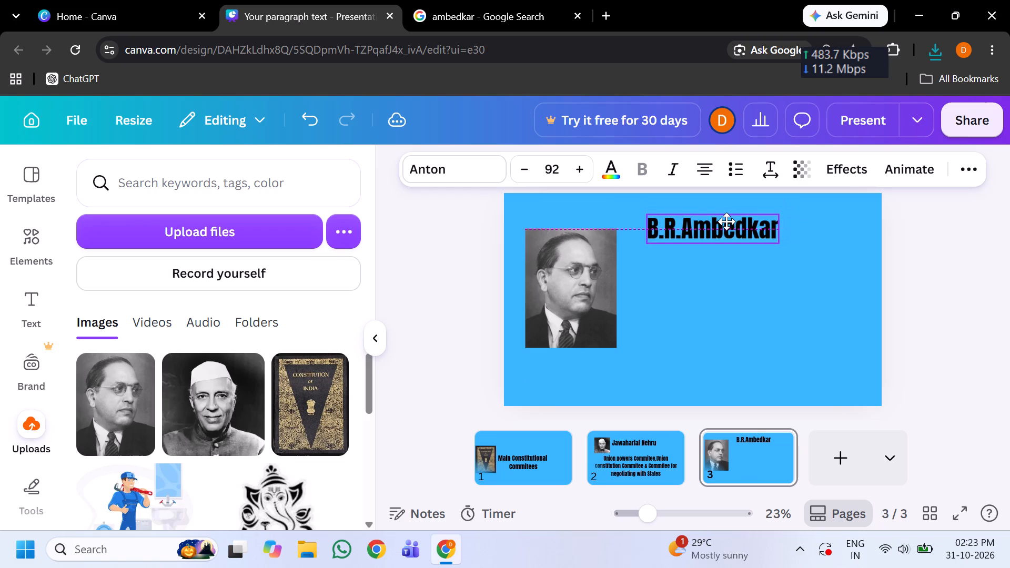
drag(726, 221, 726, 219)
click(679, 316)
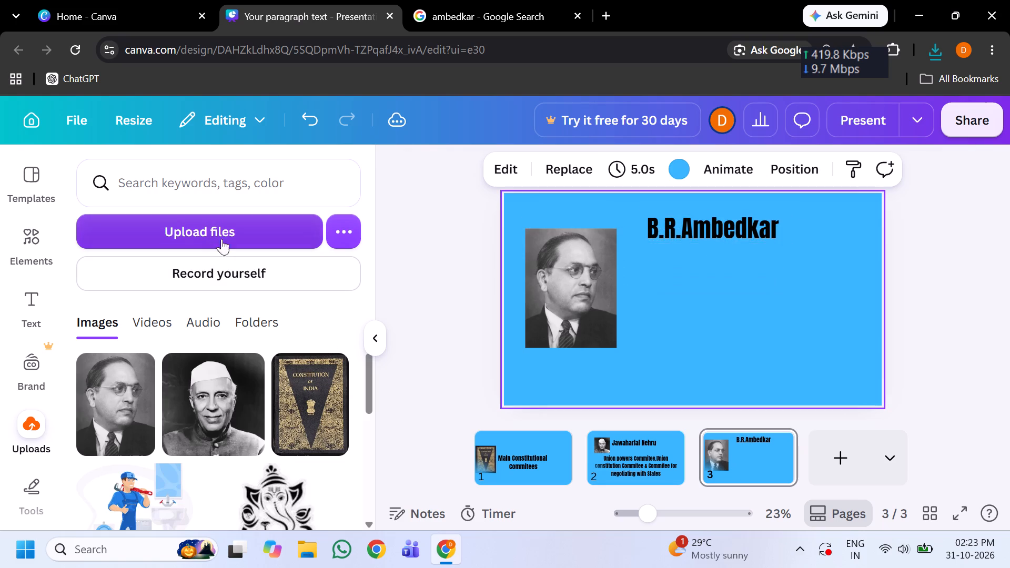
Add a text box to page 3 and move it to the right of the portrait, below the heading.
click(43, 295)
drag(205, 250, 209, 250)
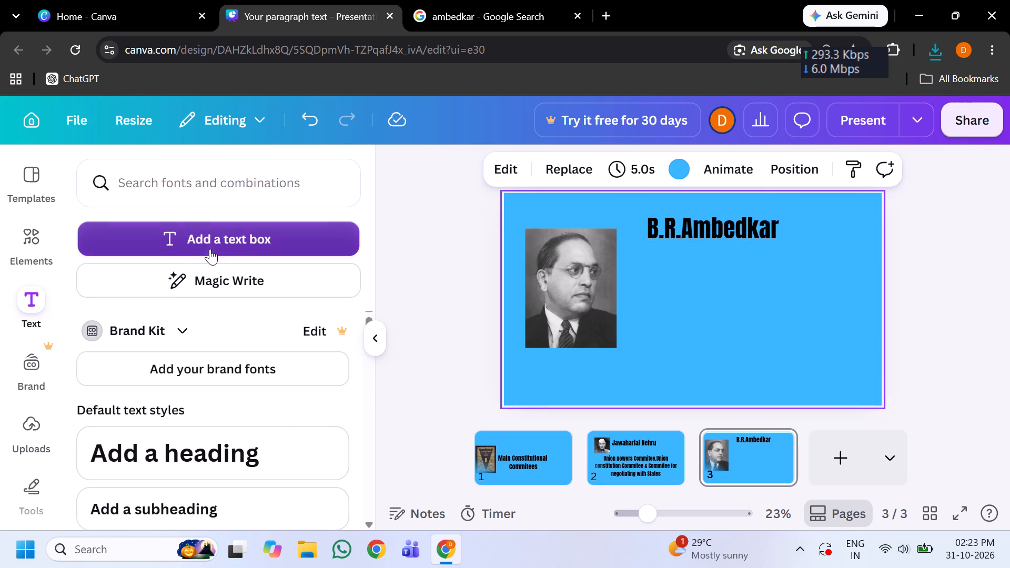
drag(703, 302, 744, 308)
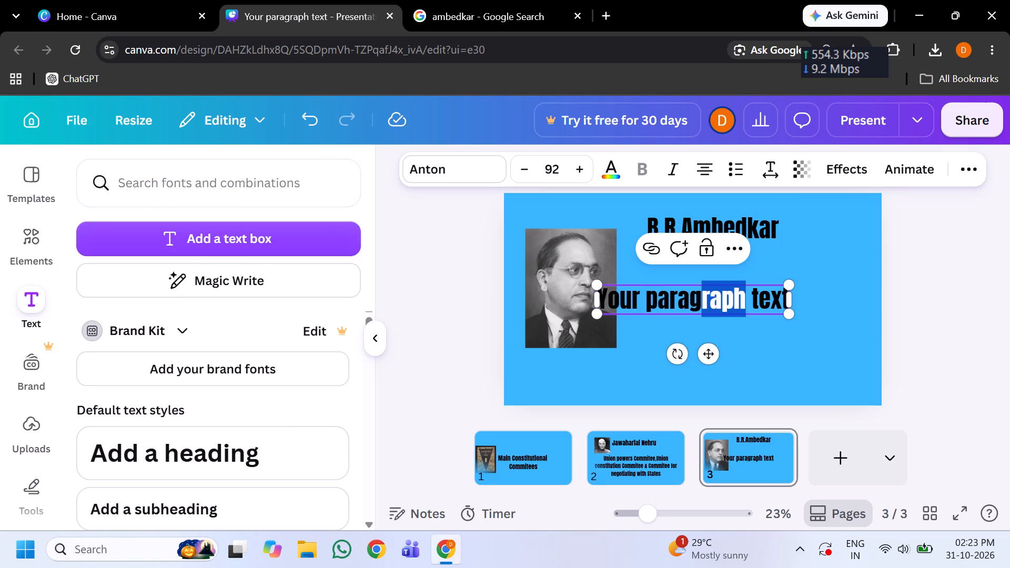
drag(720, 300, 725, 303)
drag(703, 353, 731, 350)
drag(773, 298, 781, 302)
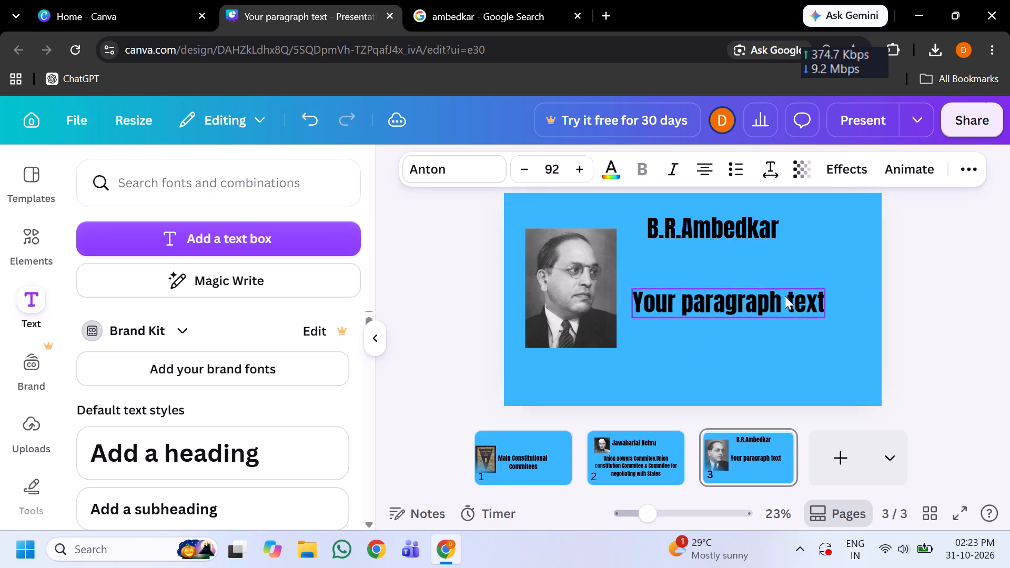
Replace the new text box's placeholder text with "Drafting Commitee".
click(782, 299)
click(775, 300)
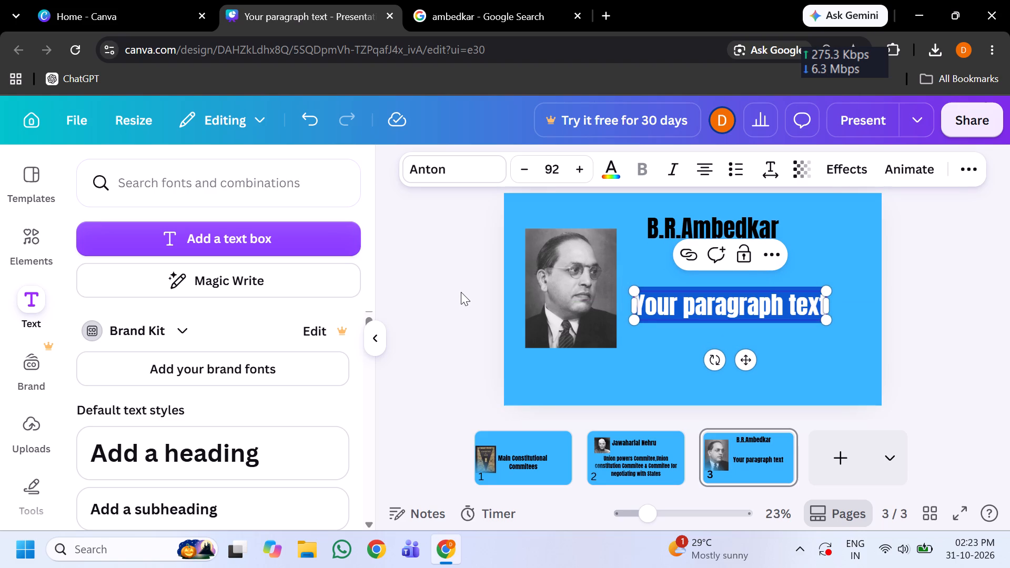
text(Dr)
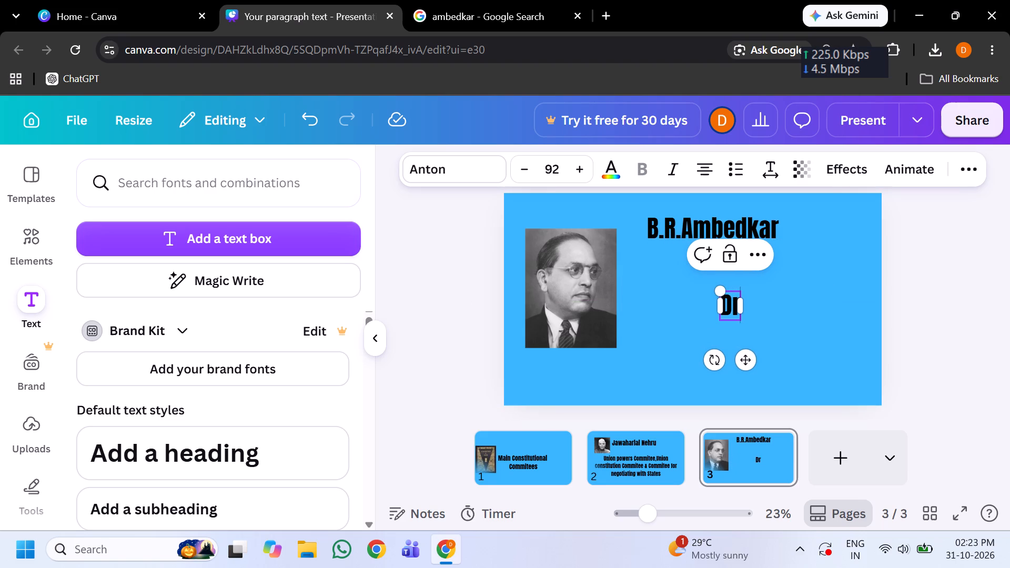
text(af)
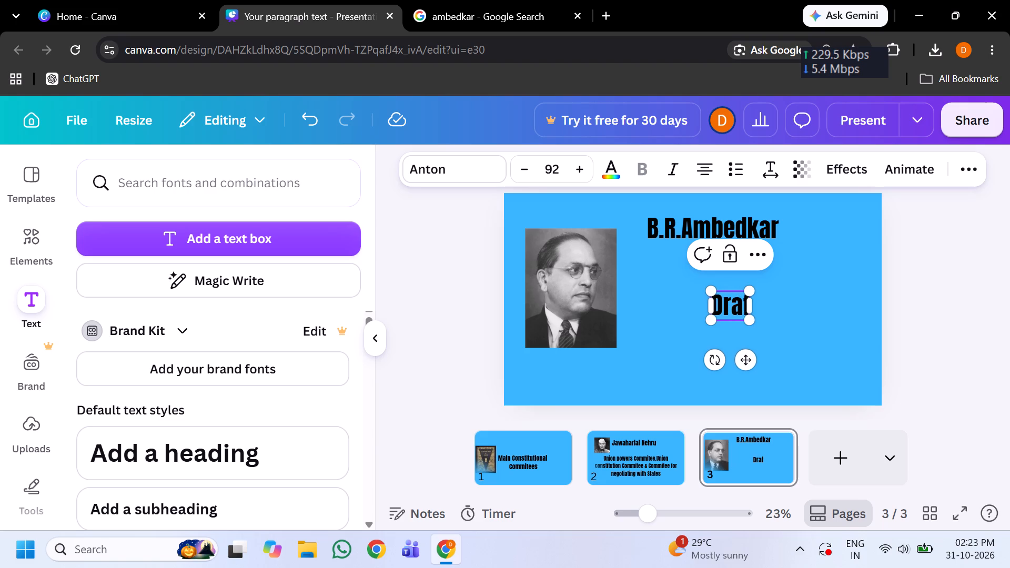
text(tinf)
key(BackSpace)
text(g)
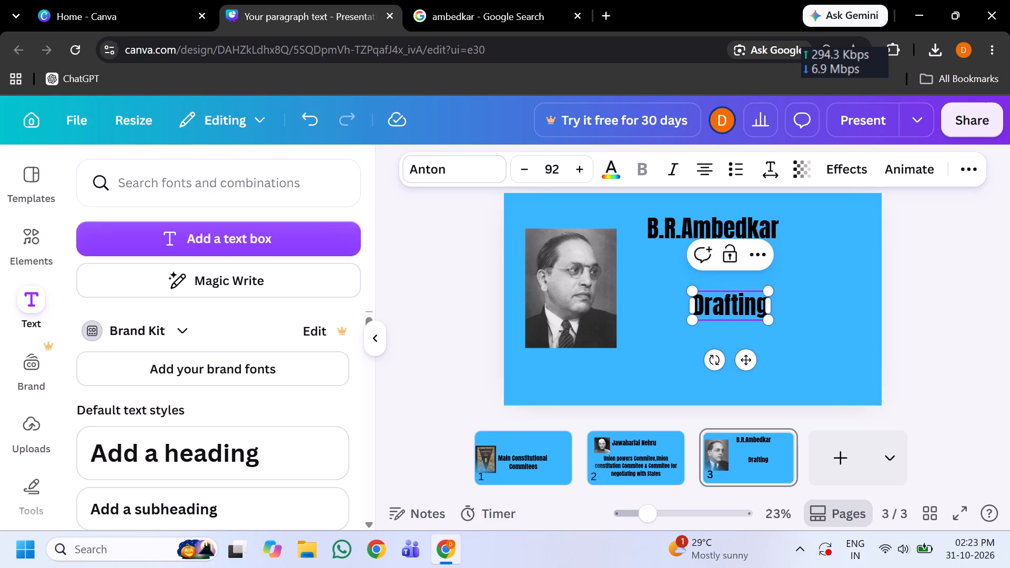
key(space)
text(Comm)
text(itee)
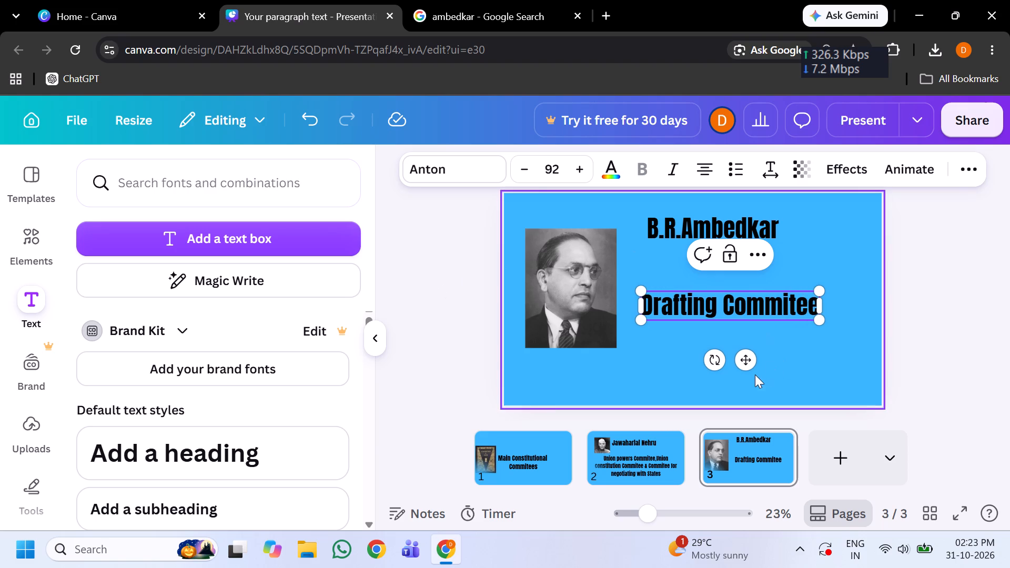
Move the Drafting Commitee text up so it sits directly beneath the B.R.Ambedkar heading.
drag(741, 362, 730, 331)
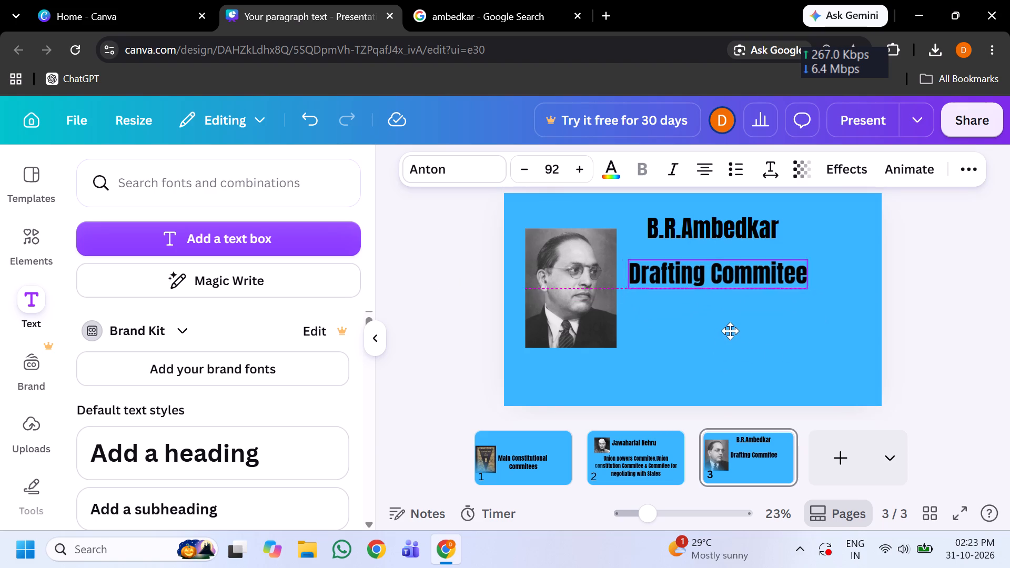
drag(730, 331, 730, 330)
Move the Main Constitutional Commitees title on page 1 slightly right and up, beside the Constitution image.
click(522, 470)
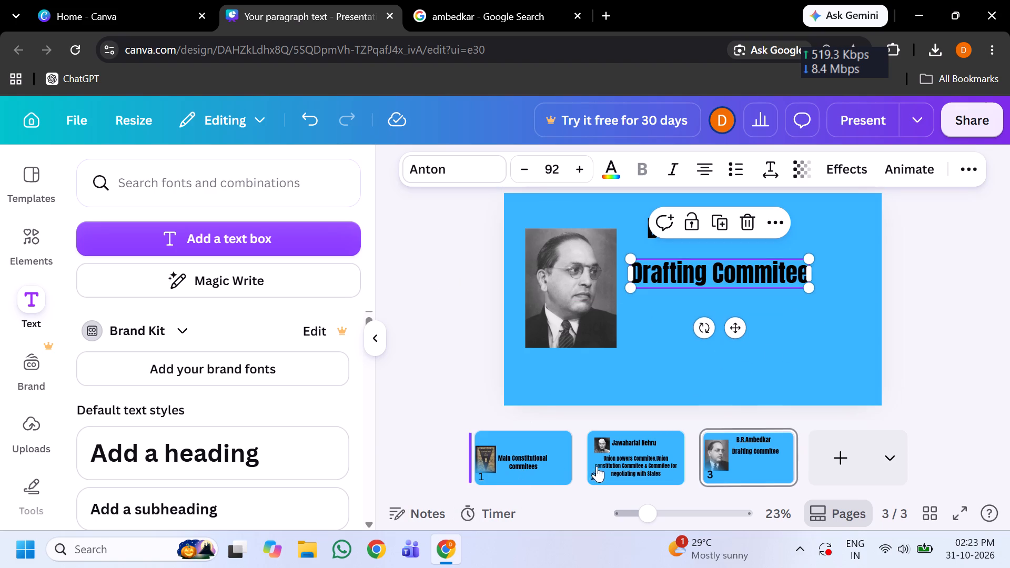
click(553, 452)
click(635, 450)
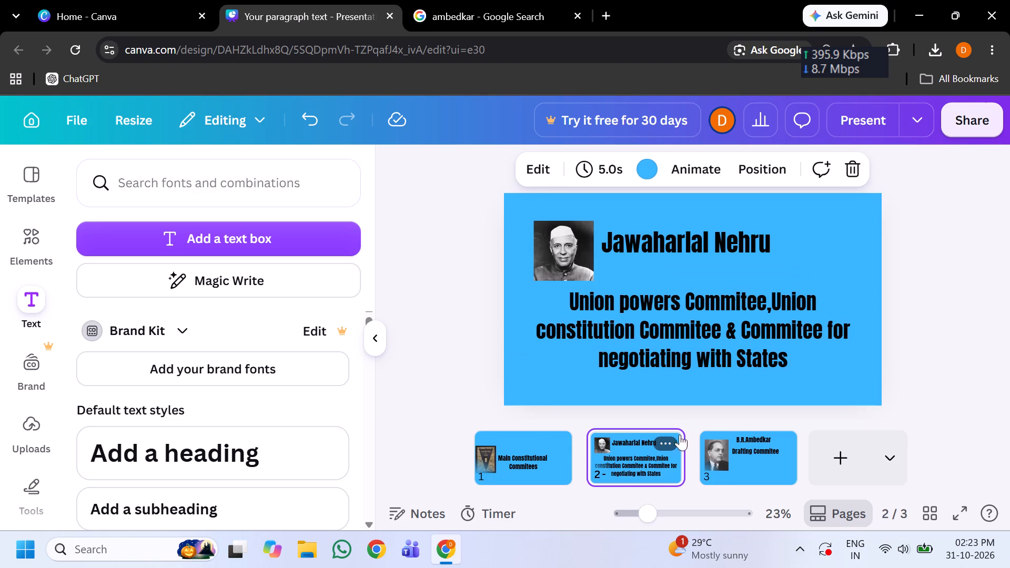
click(542, 452)
drag(693, 289, 703, 273)
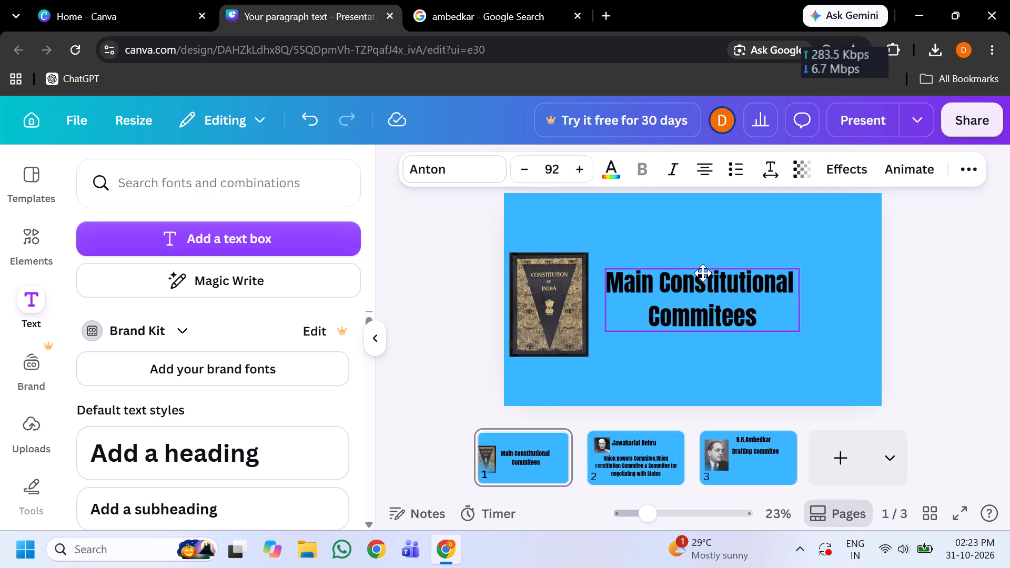
drag(703, 273, 703, 275)
On page 2, shift the committees text slightly down and the Jawaharlal Nehru heading slightly right and down.
click(631, 447)
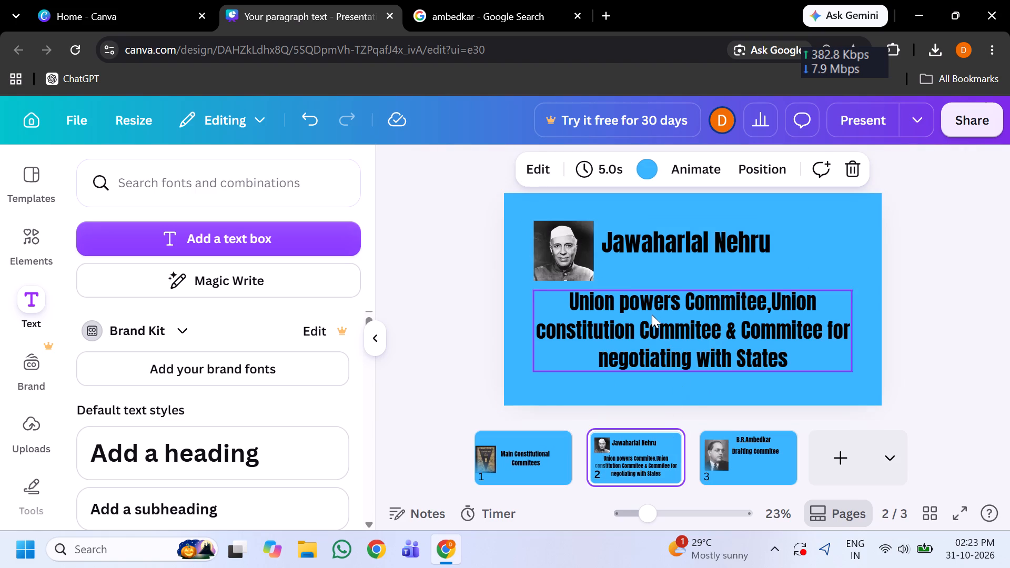
click(652, 312)
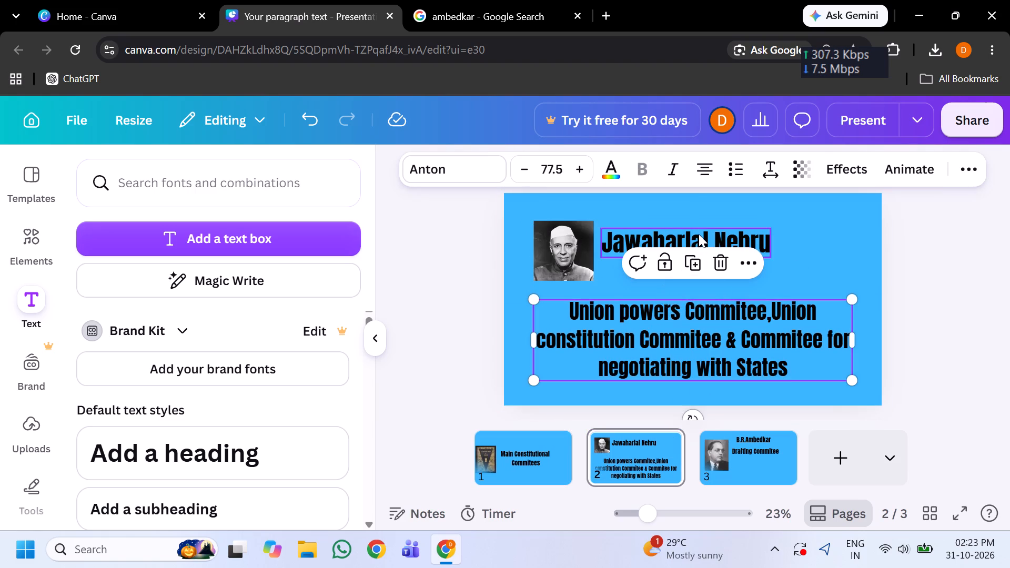
drag(699, 233, 711, 241)
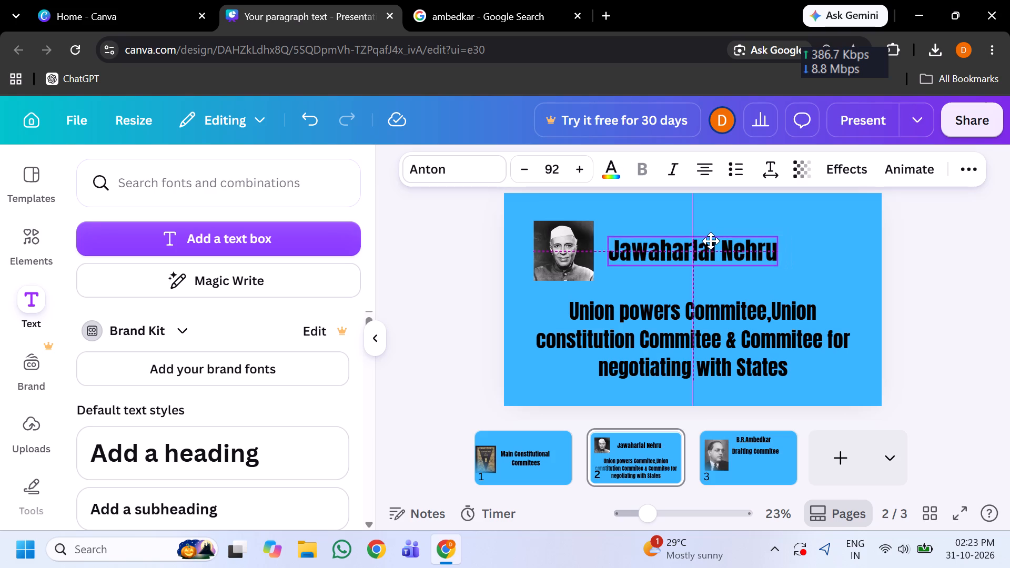
drag(711, 241, 706, 250)
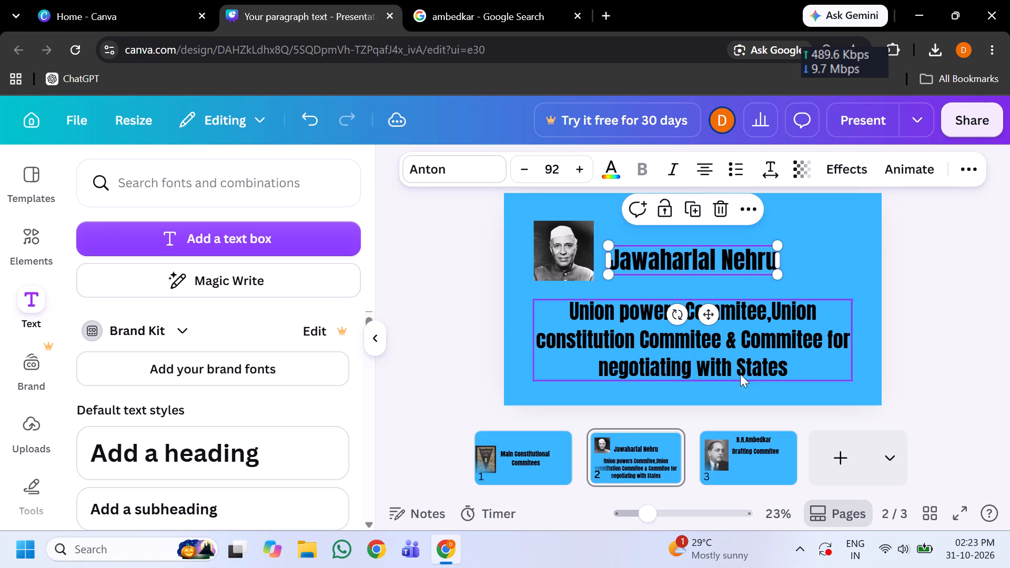
Add a blank page 4 and a text box on it reading "Sardar Vallabhai Patel".
click(837, 455)
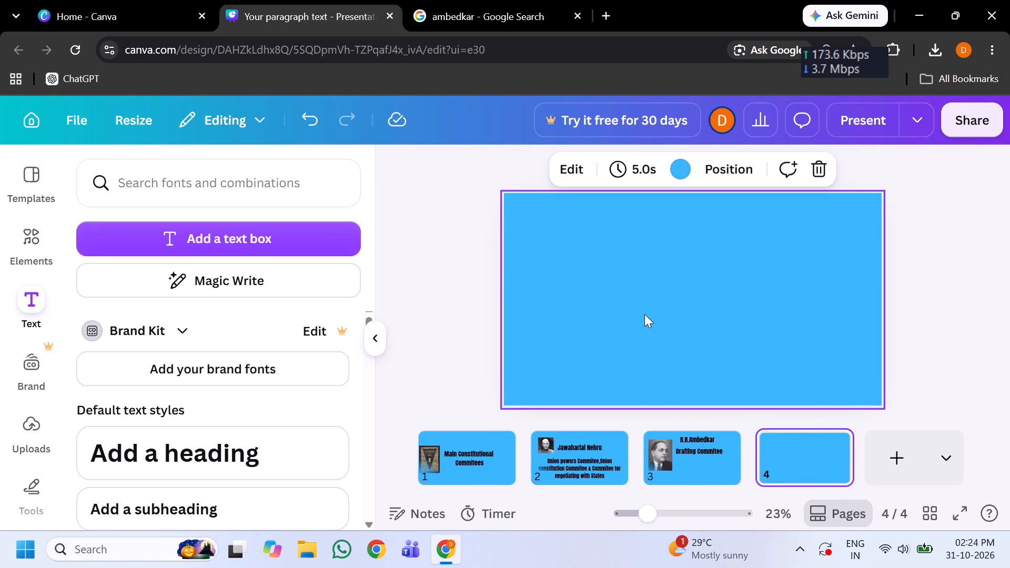
click(238, 227)
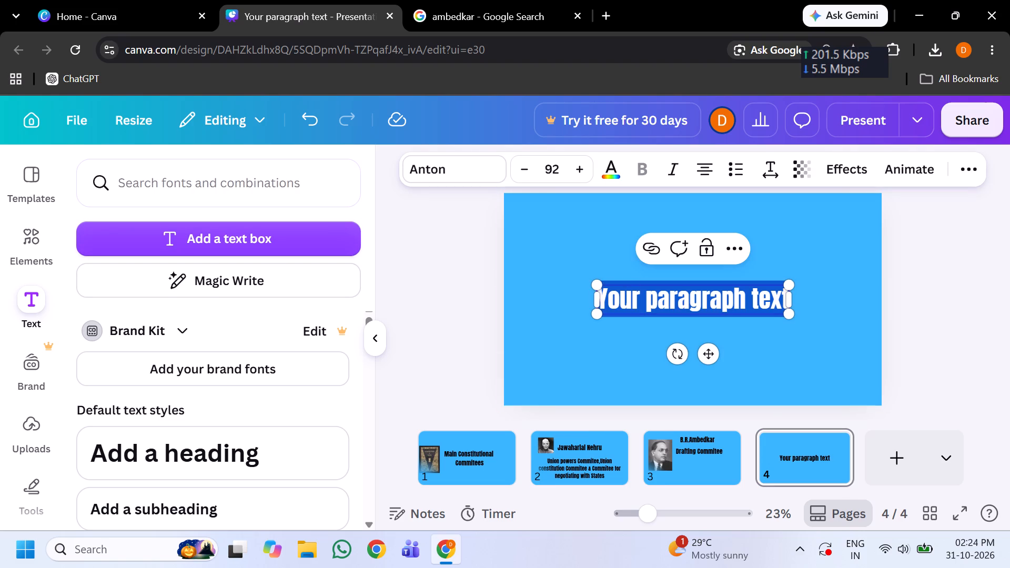
key(BackSpace)
text(SAr)
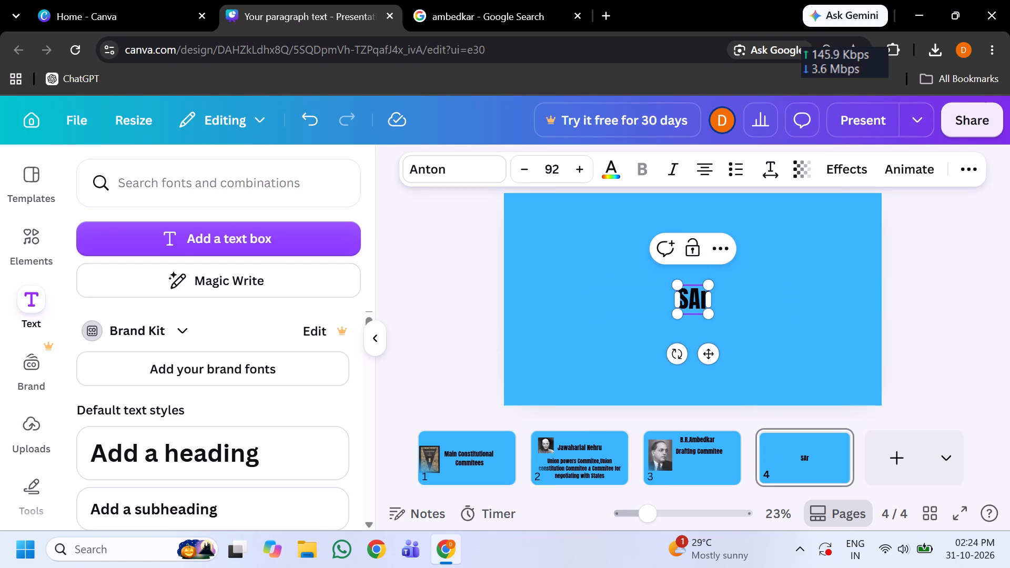
key(BackSpace)
key(BackSpace)
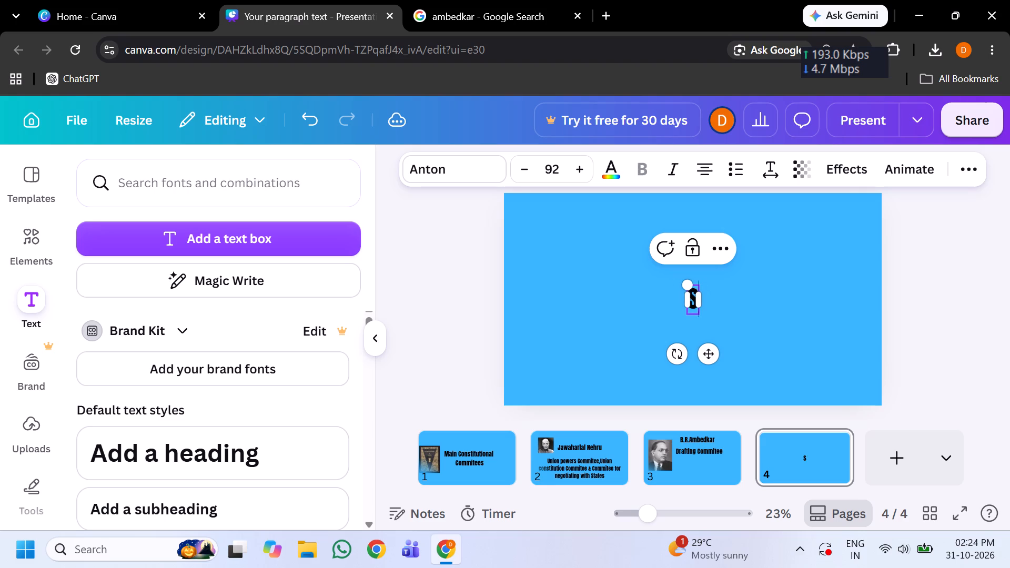
text(ardar)
key(space)
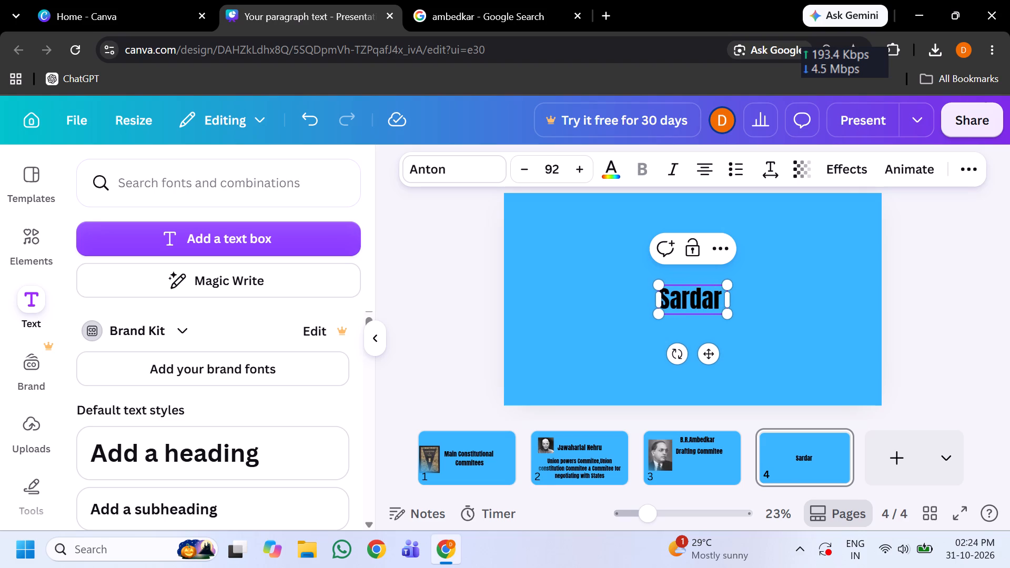
text(Valla)
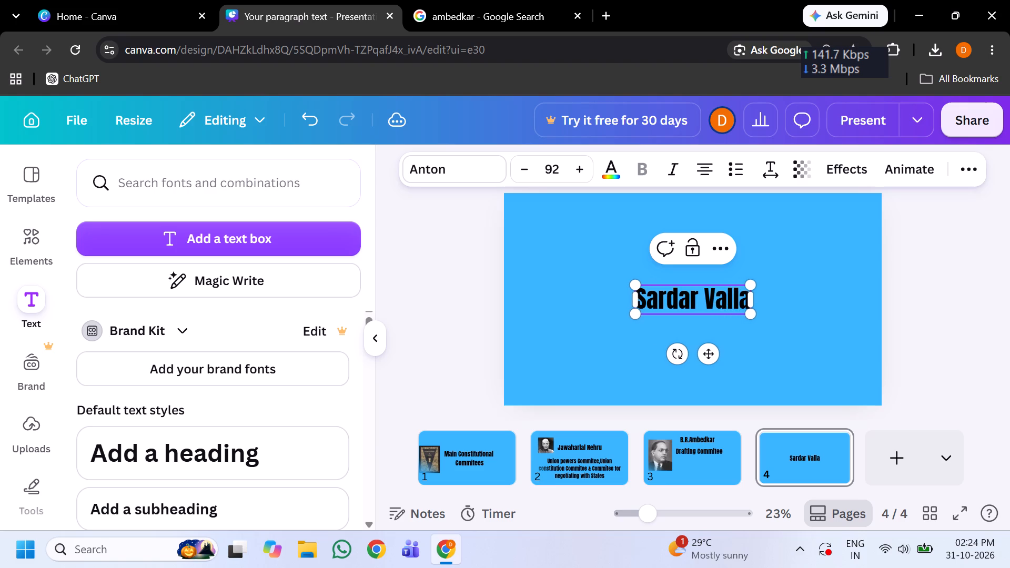
text(bh)
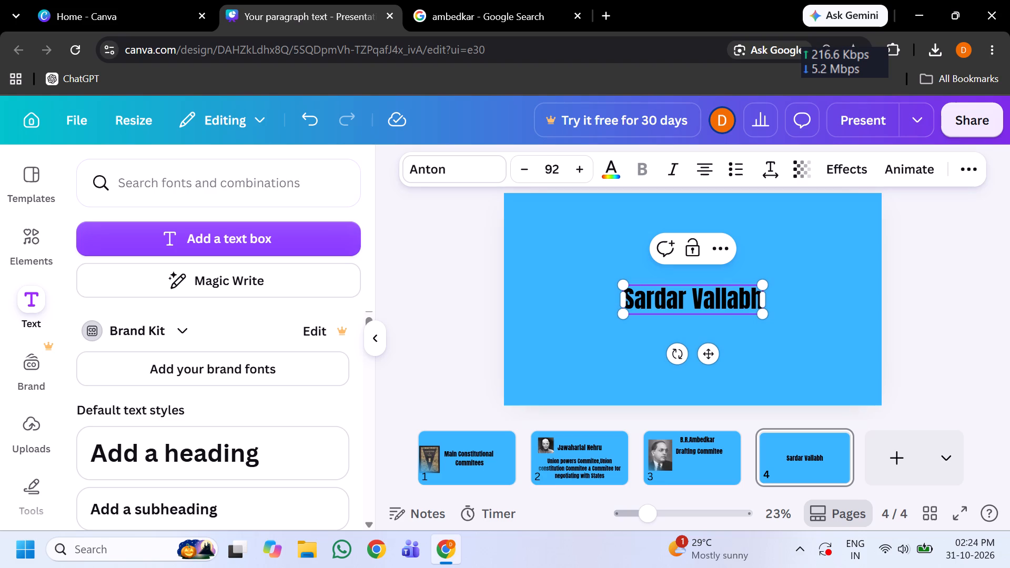
text(ai)
key(space)
text(Patel)
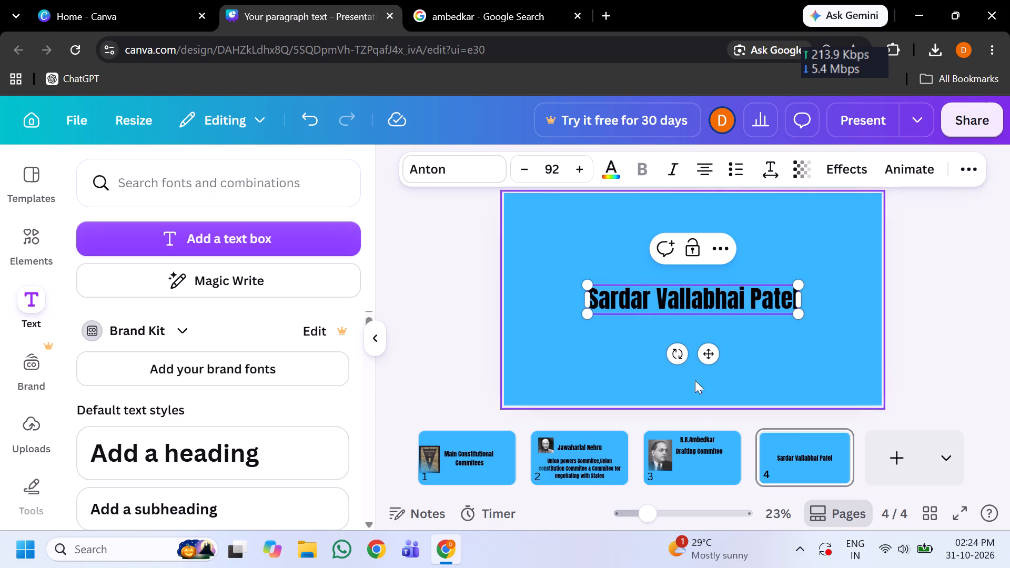
Move the Sardar Vallabhai Patel heading to the top of page 4, centred horizontally.
drag(708, 352, 741, 286)
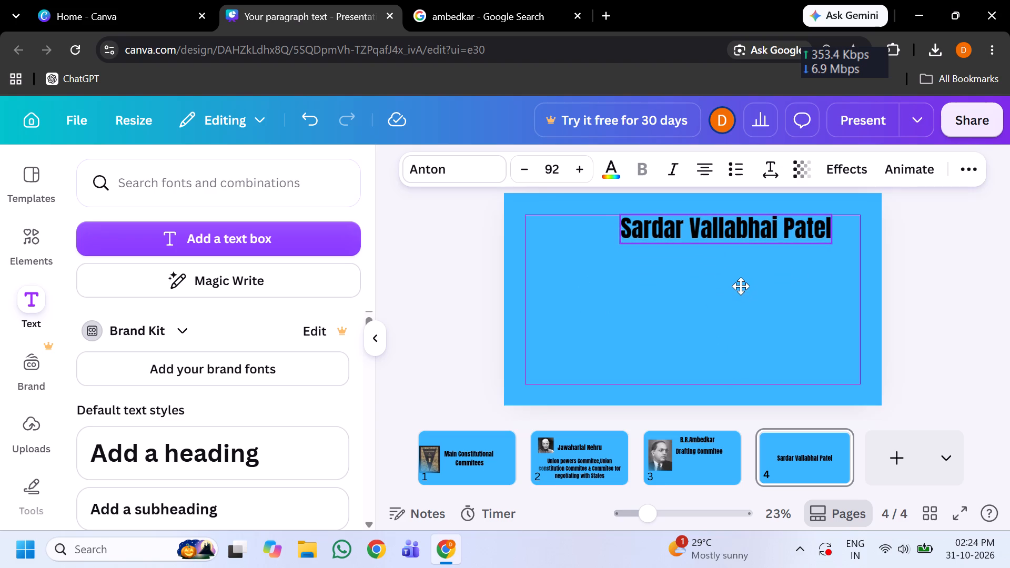
drag(741, 286, 763, 242)
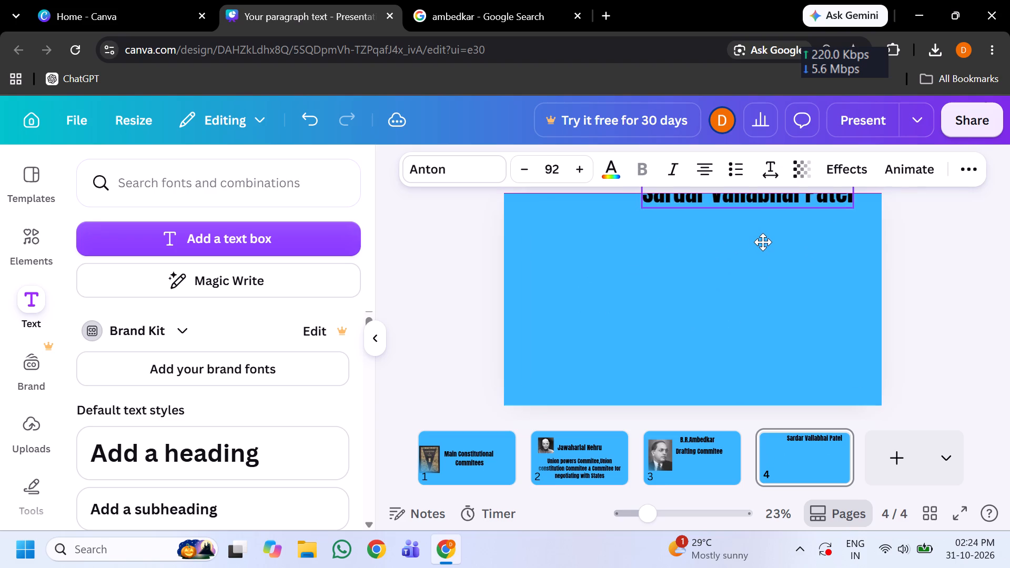
drag(763, 242, 763, 238)
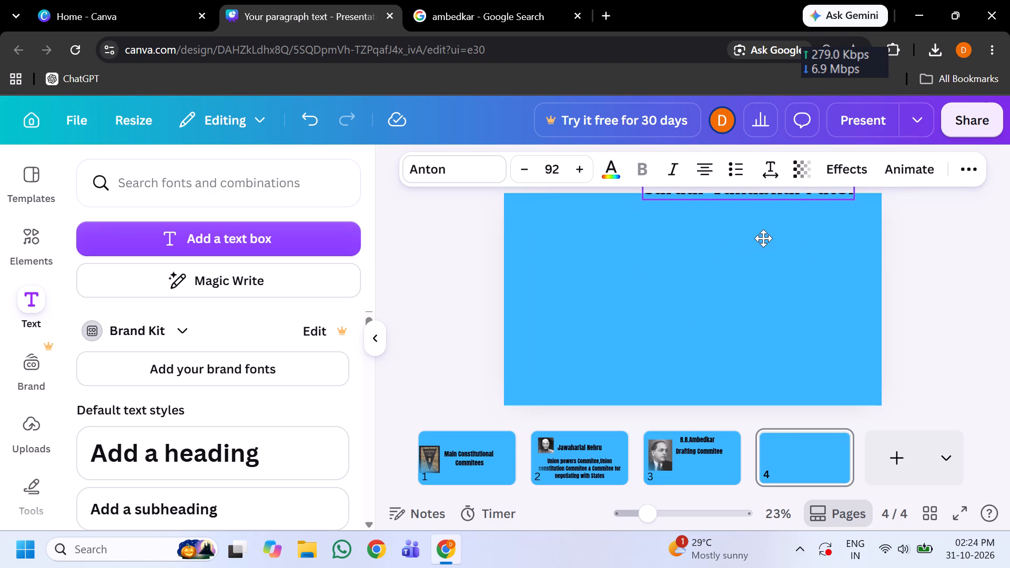
drag(763, 238, 719, 268)
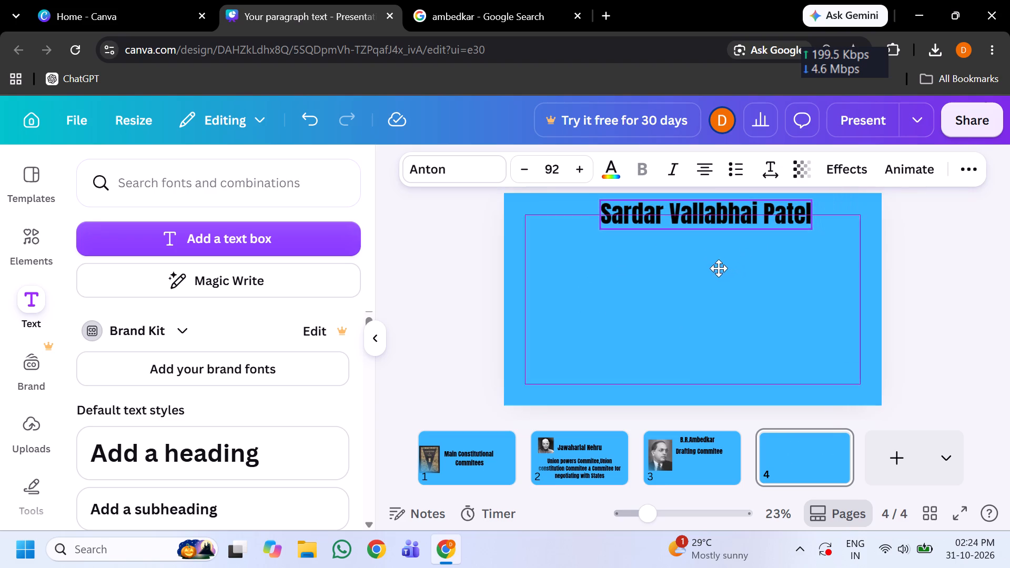
drag(719, 268, 704, 270)
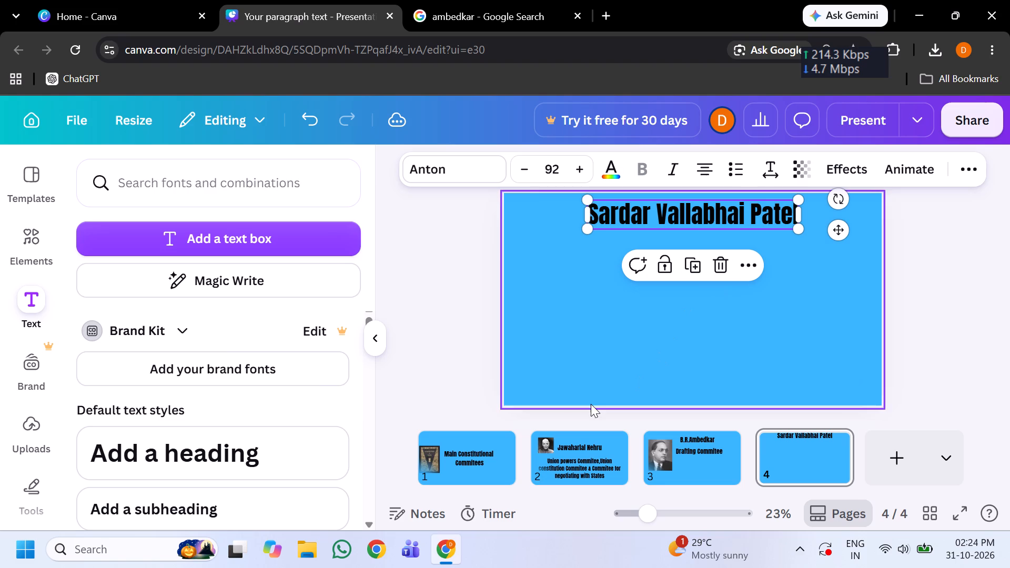
Add a second text box to page 4 and place it below the heading with a gap, around mid-page.
click(261, 222)
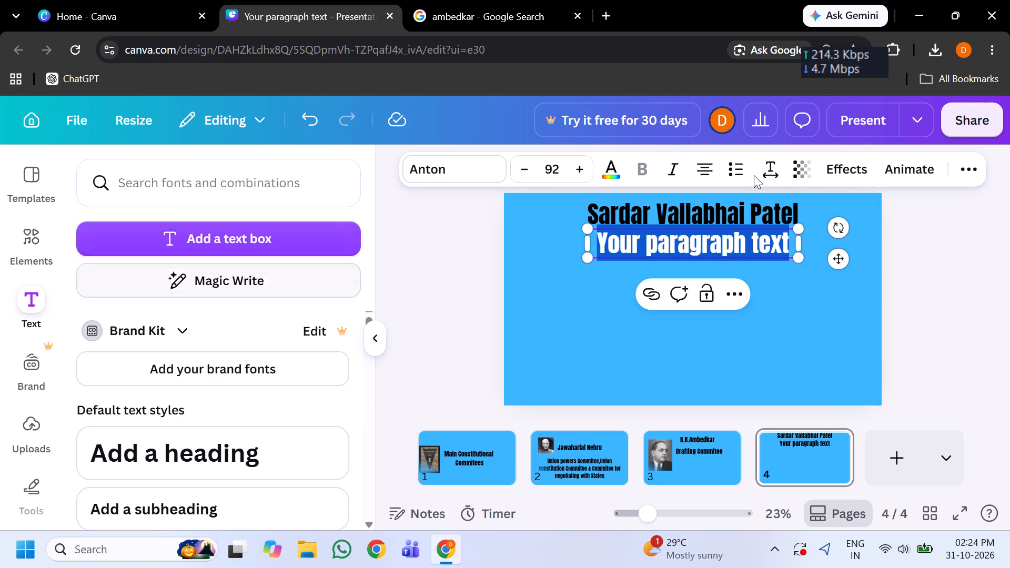
drag(709, 247, 724, 257)
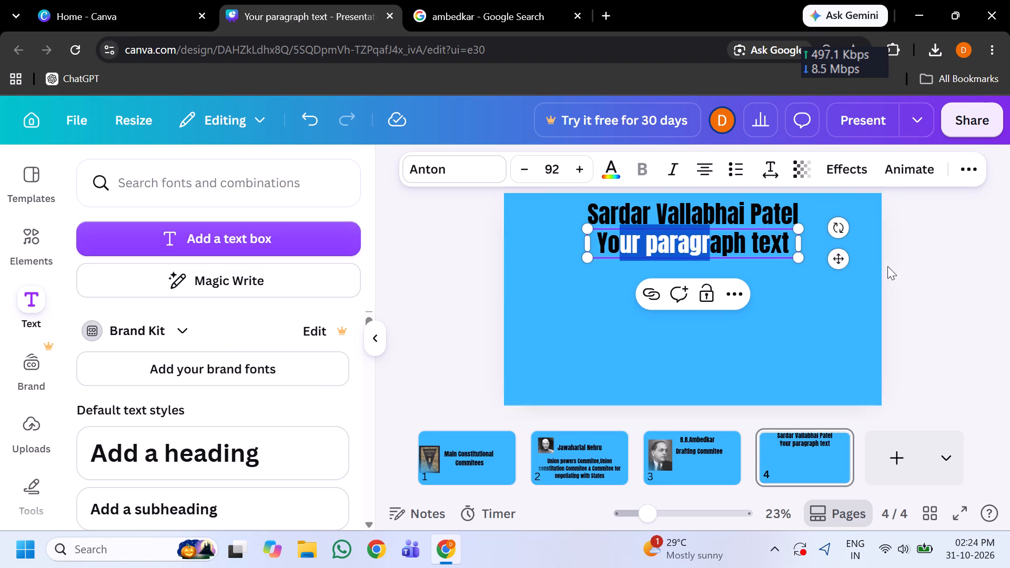
drag(836, 254, 825, 300)
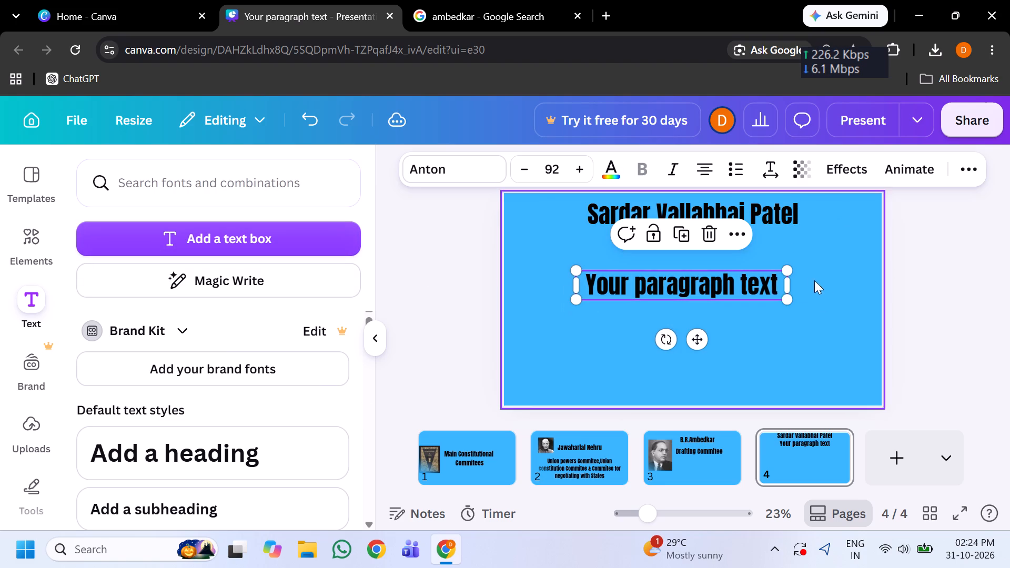
Replace the placeholder in page 4's lower text box with "Advisery Commitee on fundamental rights and minorites".
click(774, 281)
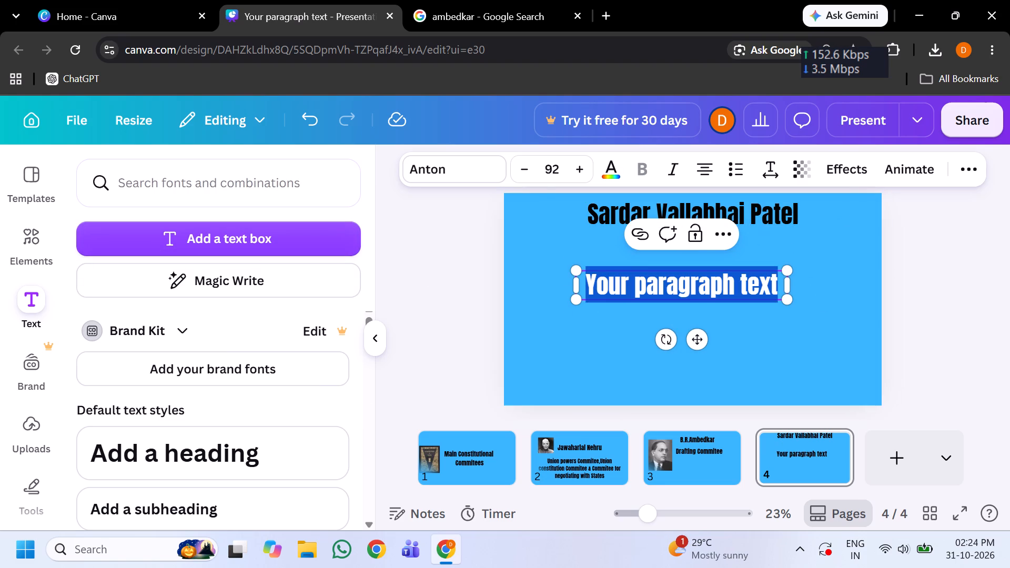
key(a)
key(BackSpace)
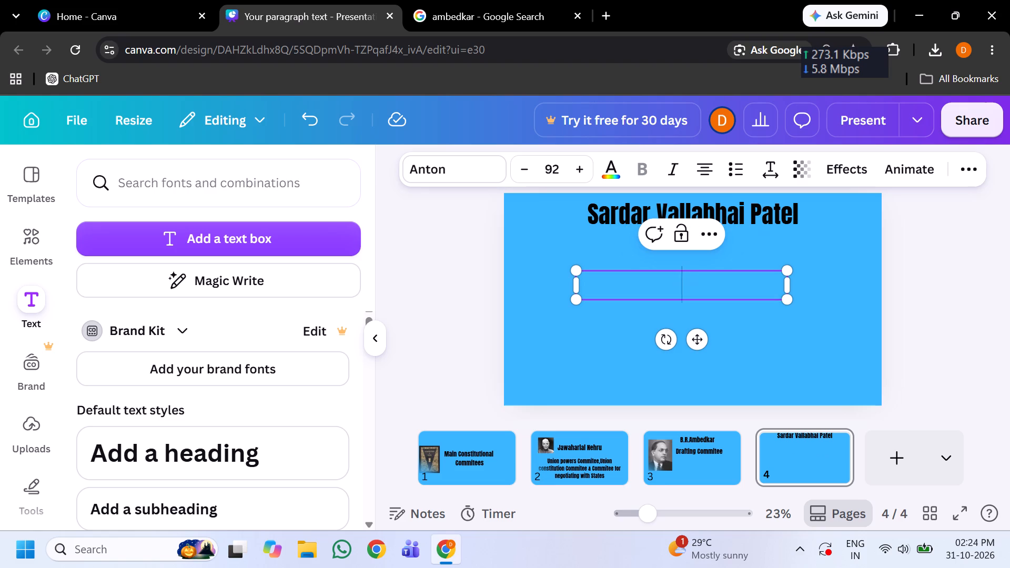
text(Advisery)
key(space)
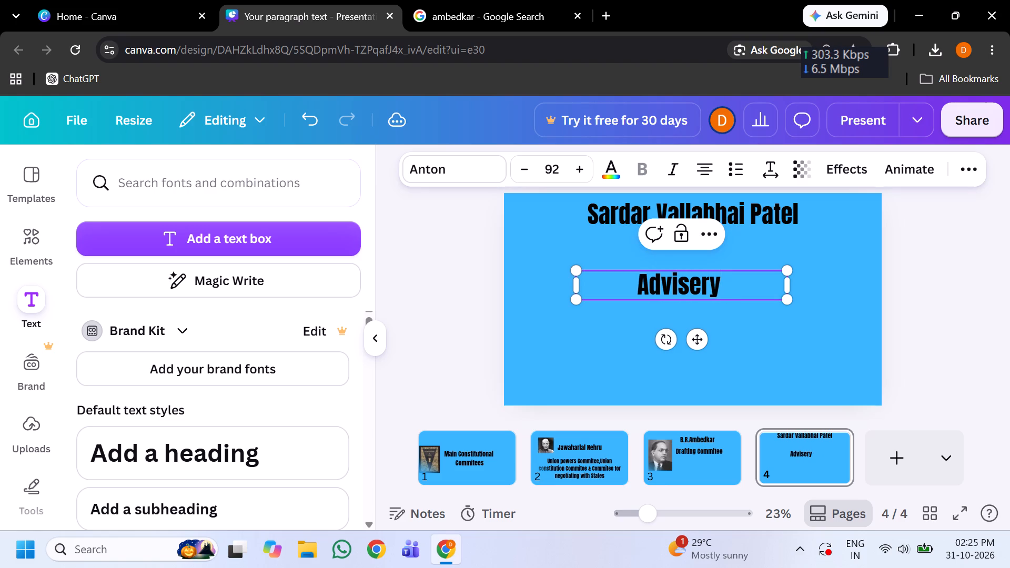
text(Commitee)
key(space)
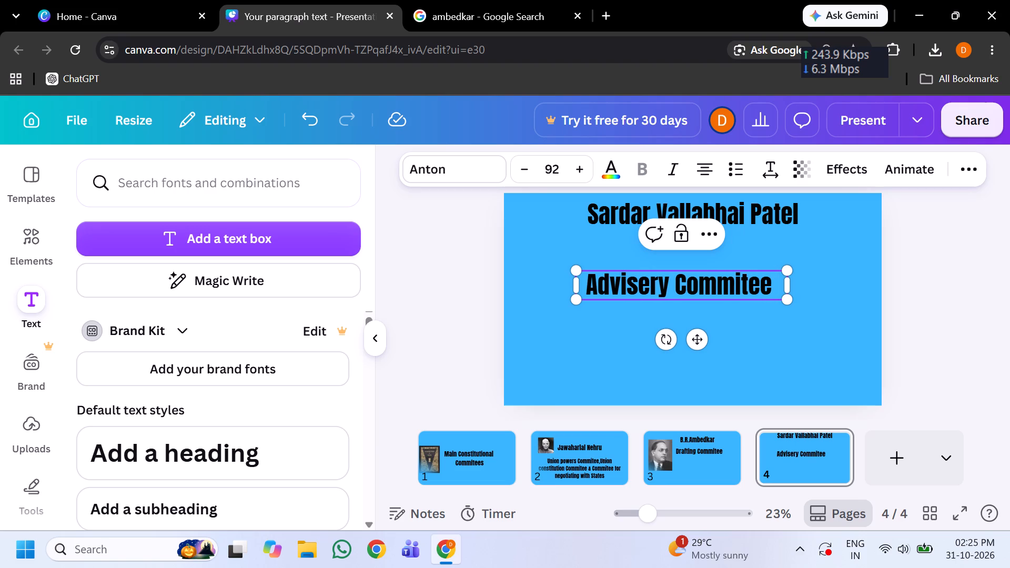
text(on funda)
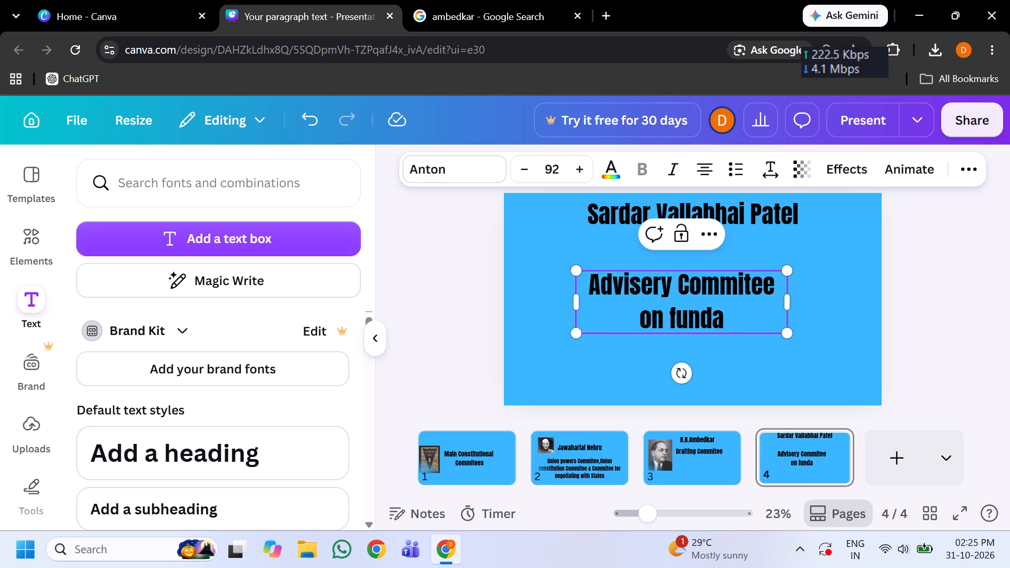
text(menta)
key(l)
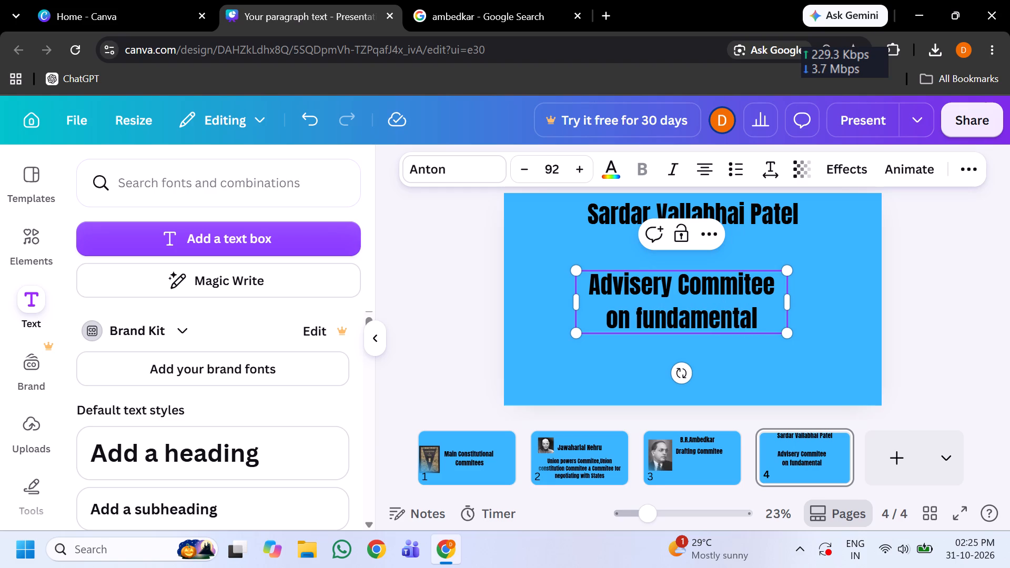
key(space)
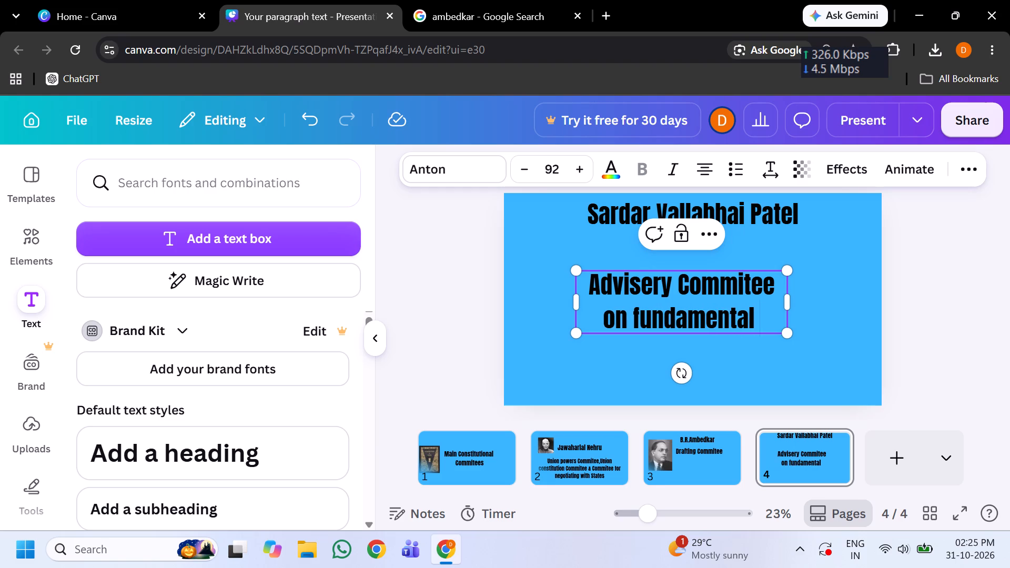
text(rights)
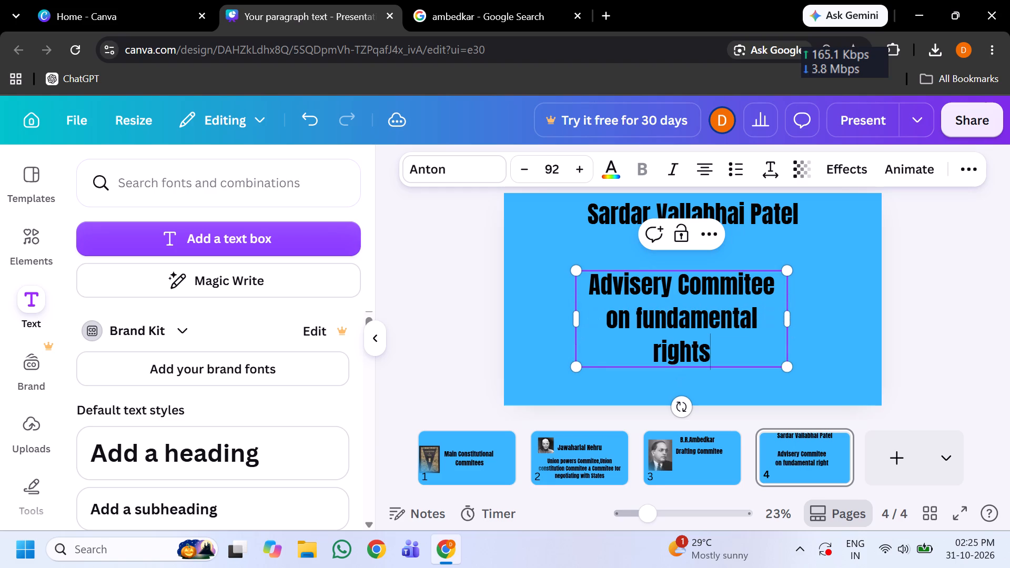
key(space)
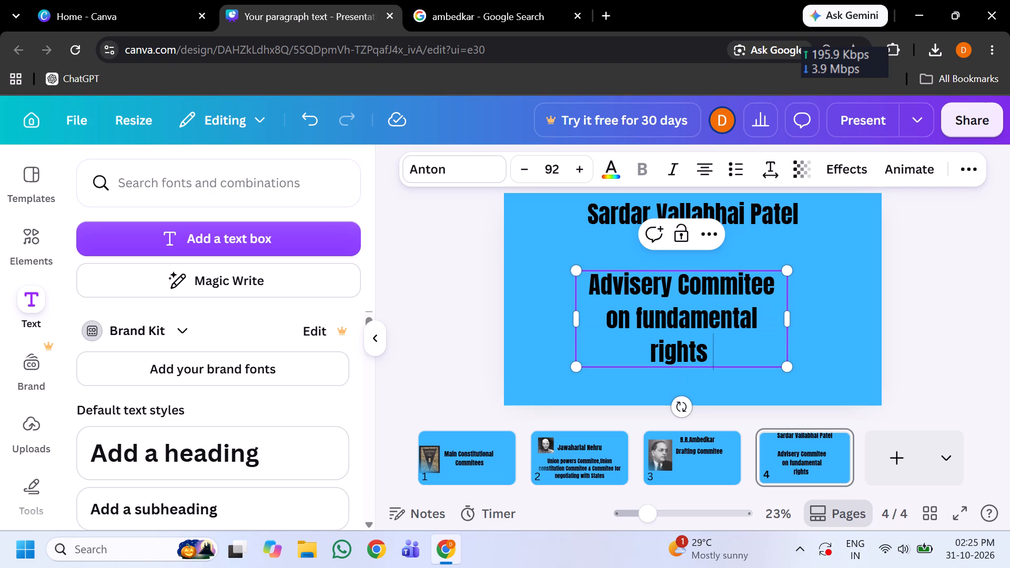
key(s)
key(BackSpace)
key(a)
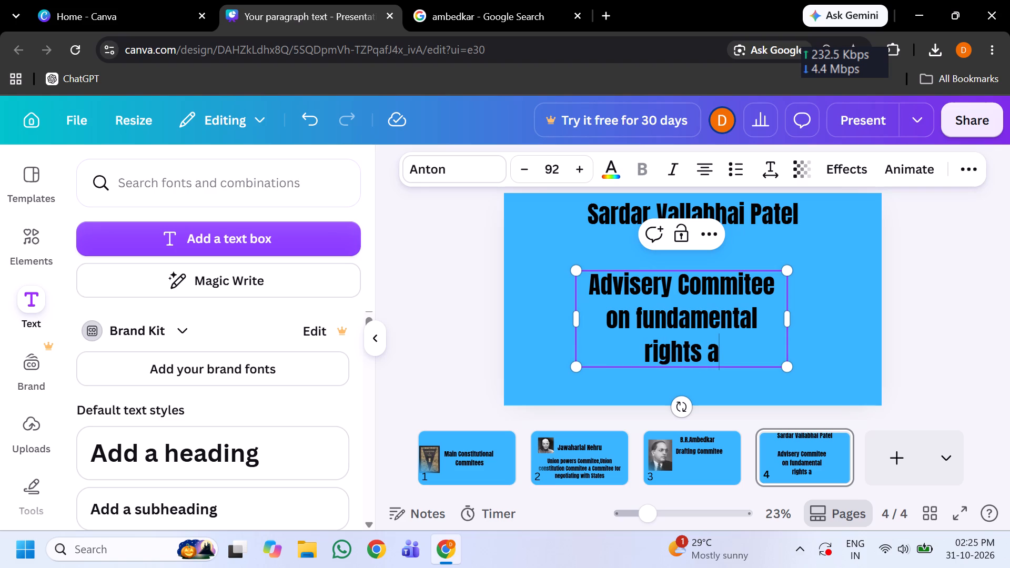
text(nd minorites)
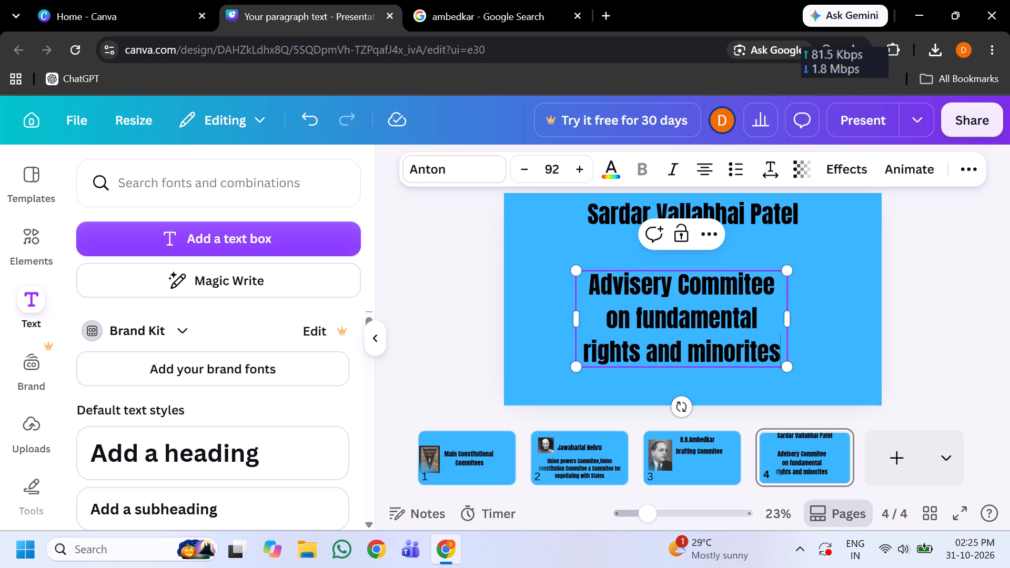
Append ",Provincial Constitution Commitee" to the committees text on page 4.
key(comma)
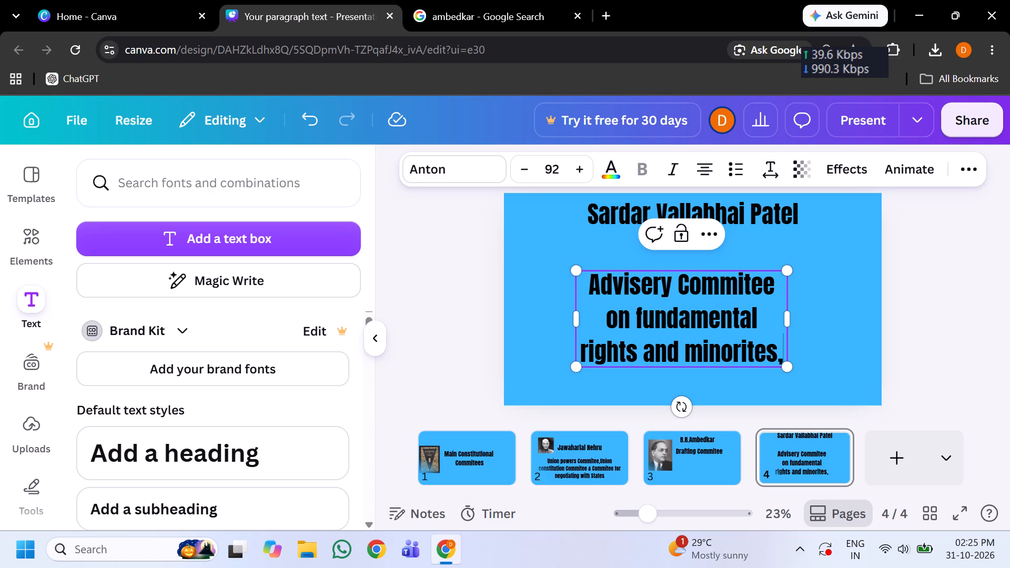
text(Pro)
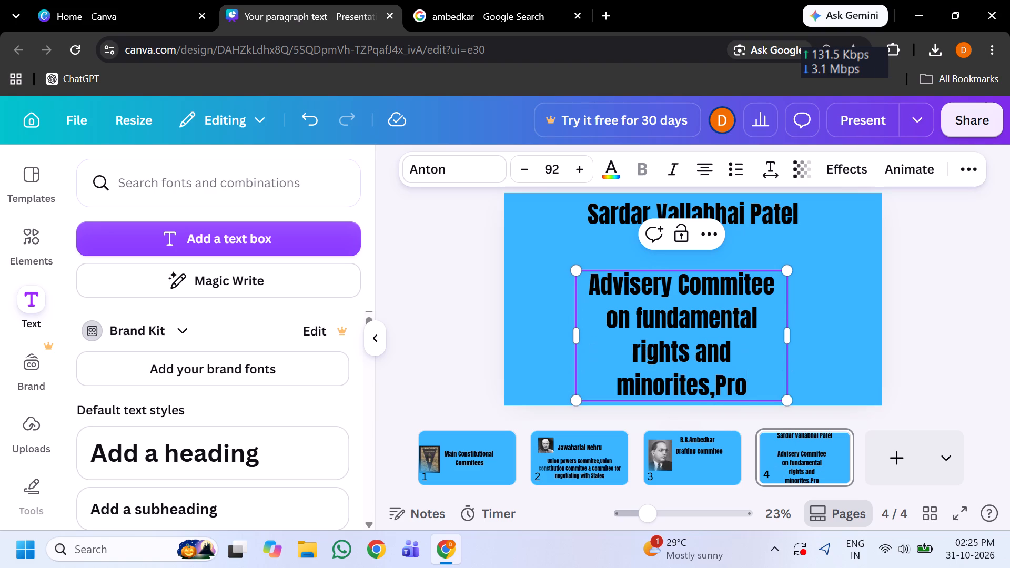
key(v)
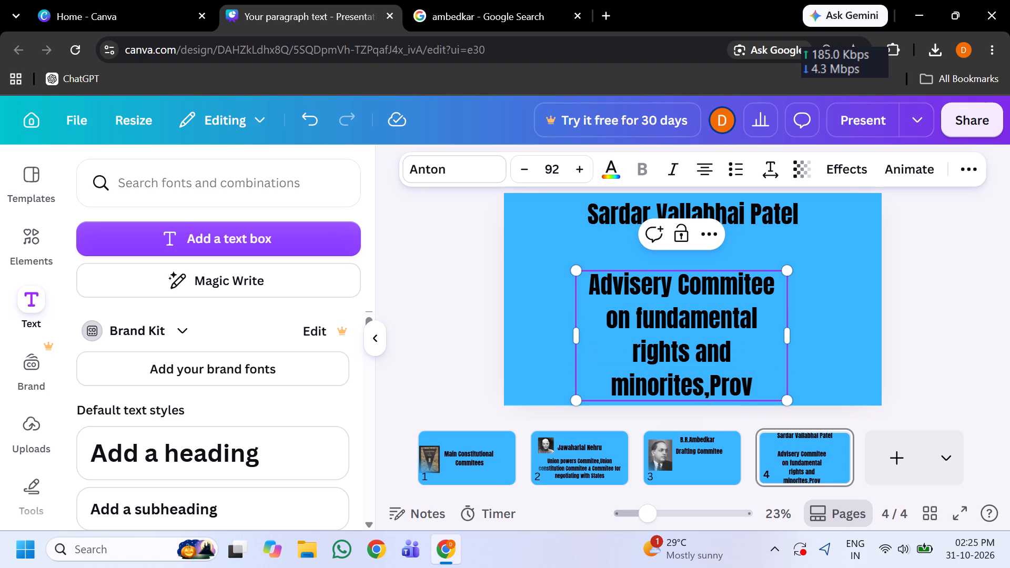
text(inci)
text(al)
key(space)
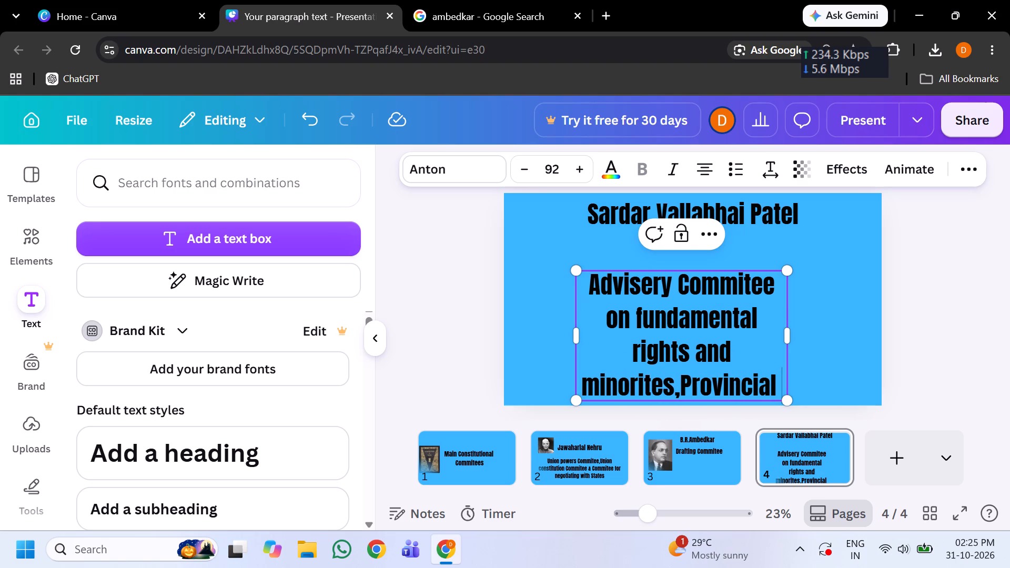
text(Constitution)
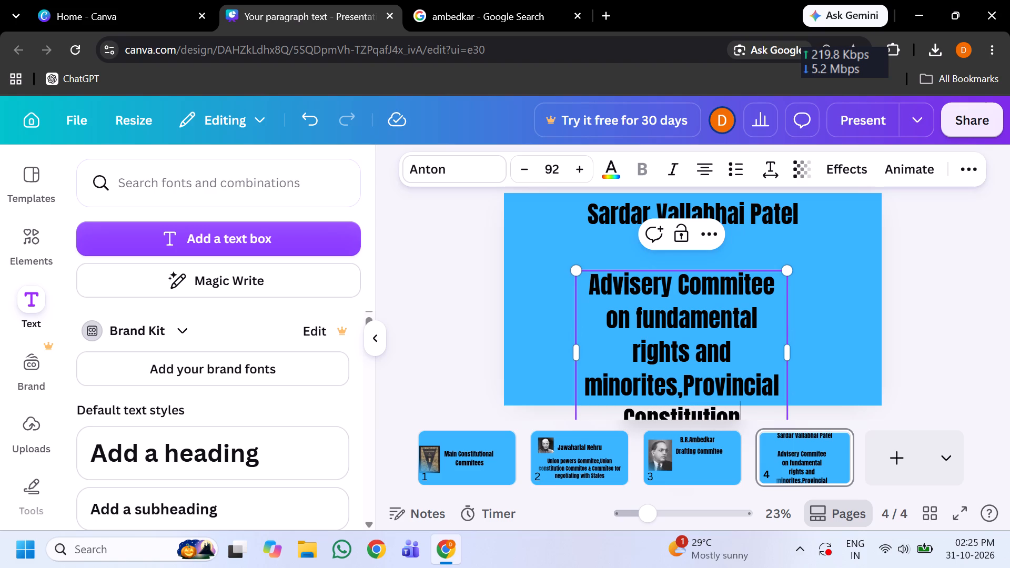
key(space)
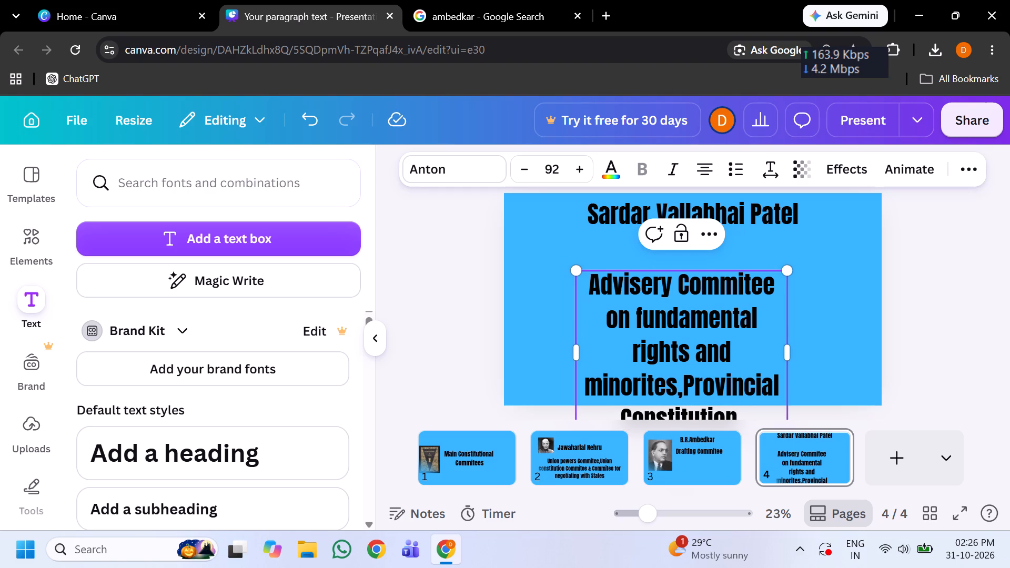
text(Commitee)
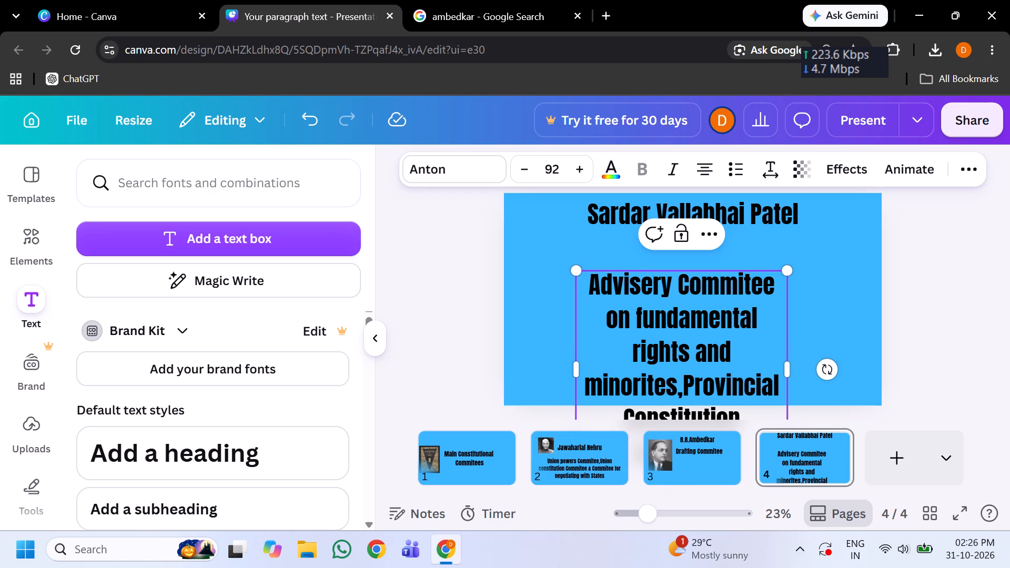
Widen the committees text box so the text wraps to four lines, and move it up and roughly centred below the heading.
drag(790, 372, 887, 347)
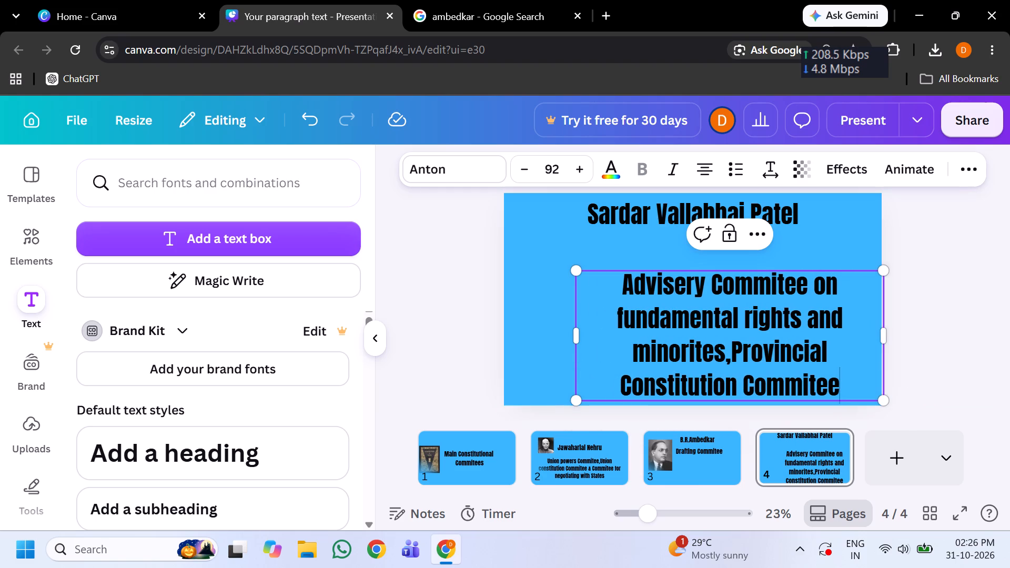
drag(594, 299, 584, 288)
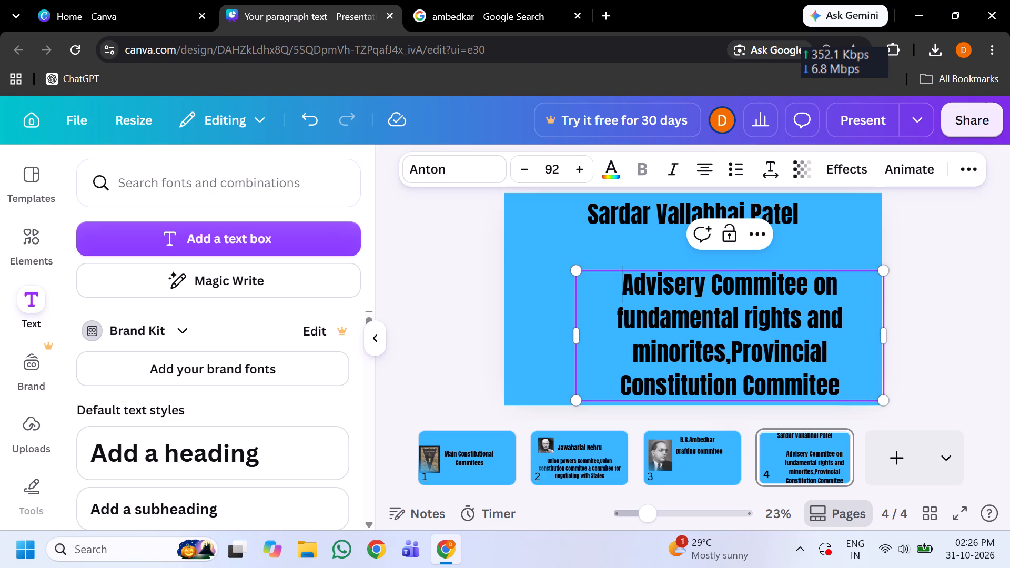
drag(584, 288, 557, 295)
click(526, 314)
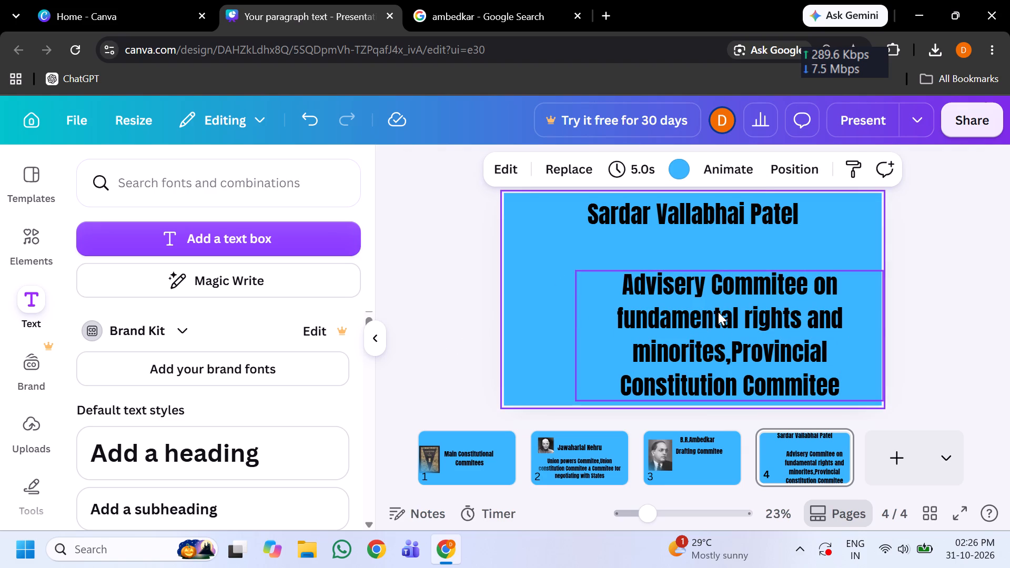
drag(719, 312, 678, 294)
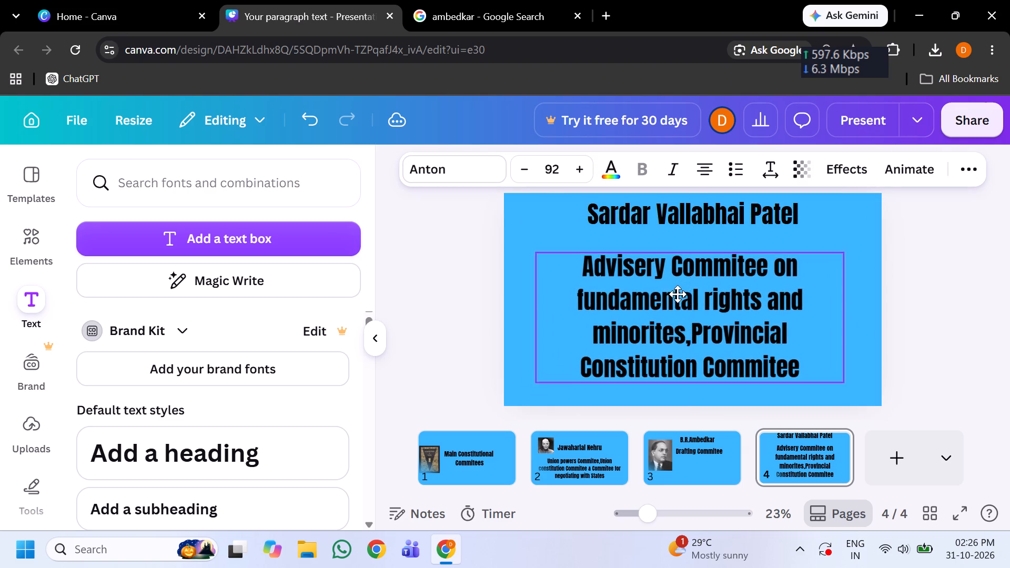
drag(678, 294, 677, 294)
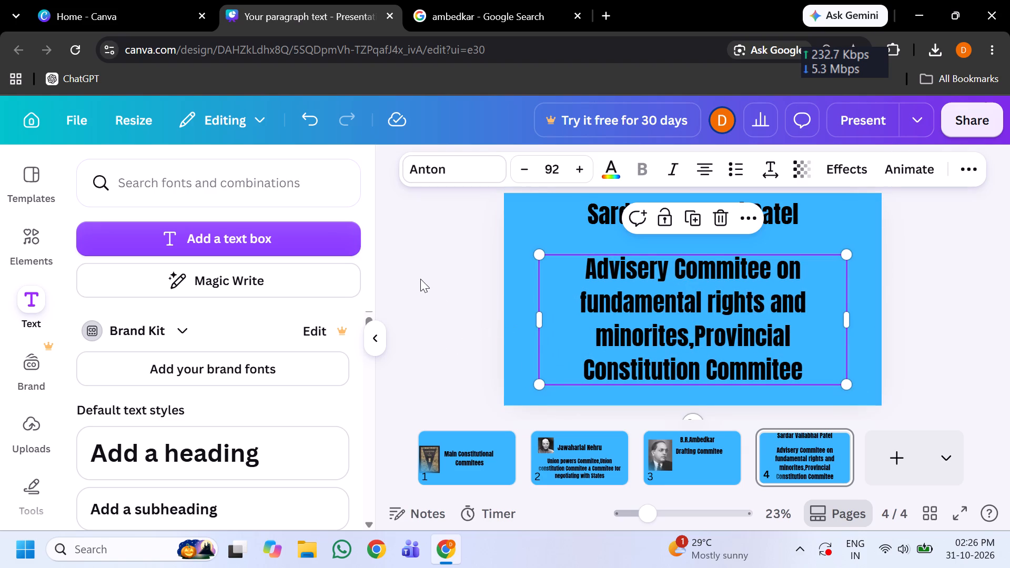
click(421, 277)
Search Google Images for "vallabhbhai patel" and save the black-and-white Wikipedia portrait to Downloads as a JPEG.
click(488, 18)
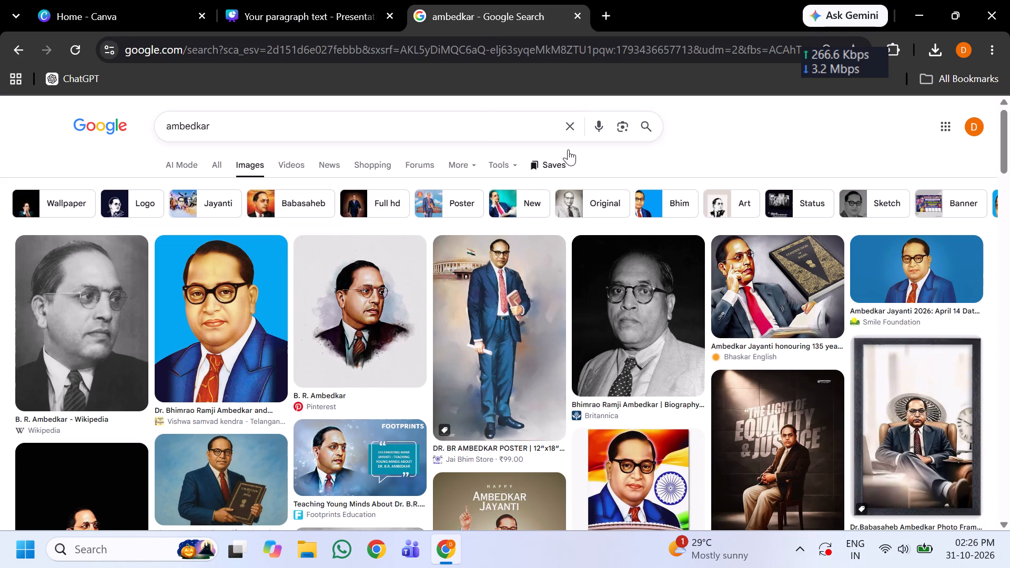
click(577, 122)
key(v)
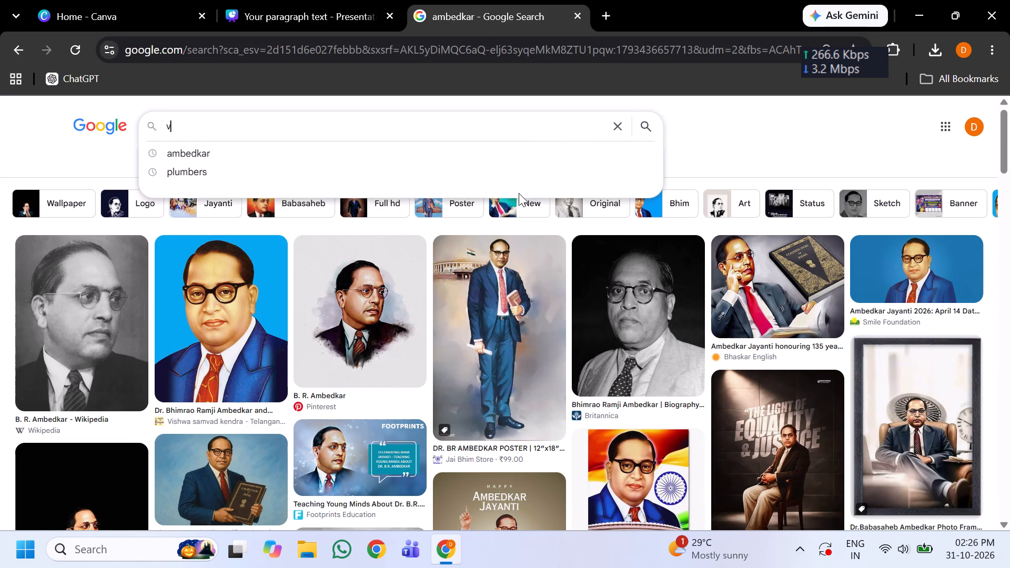
key(a)
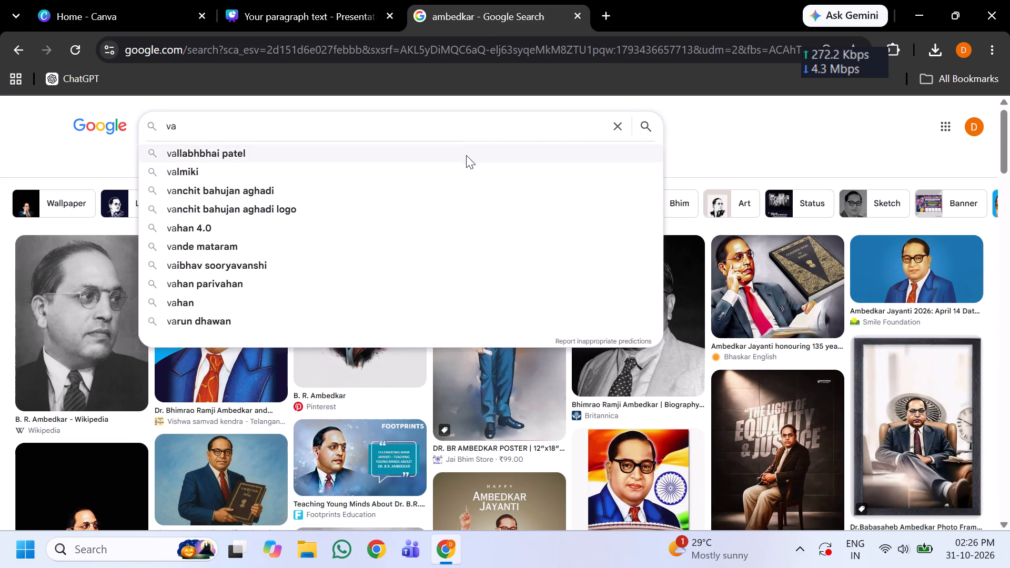
click(466, 155)
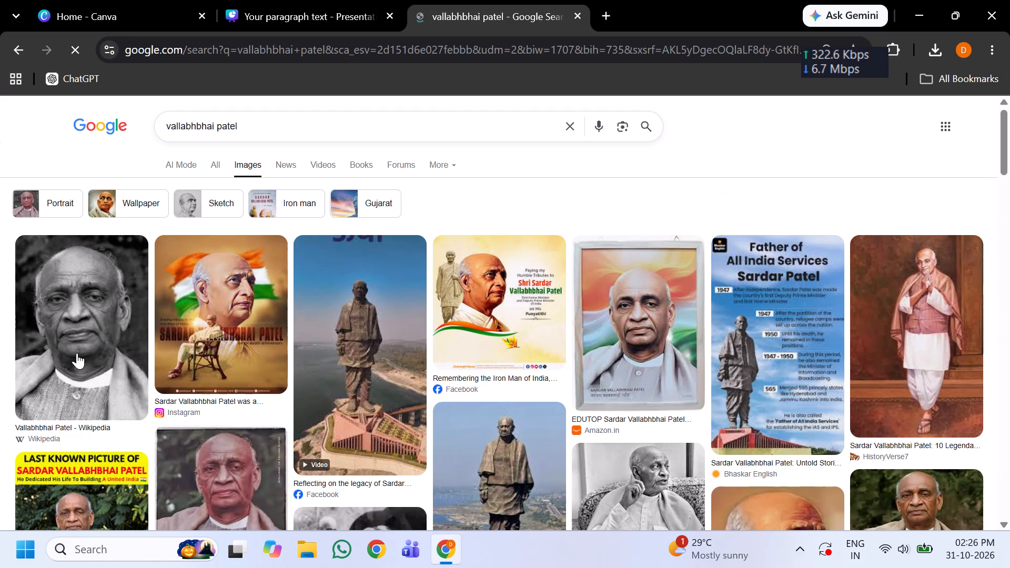
right_click(75, 347)
click(149, 389)
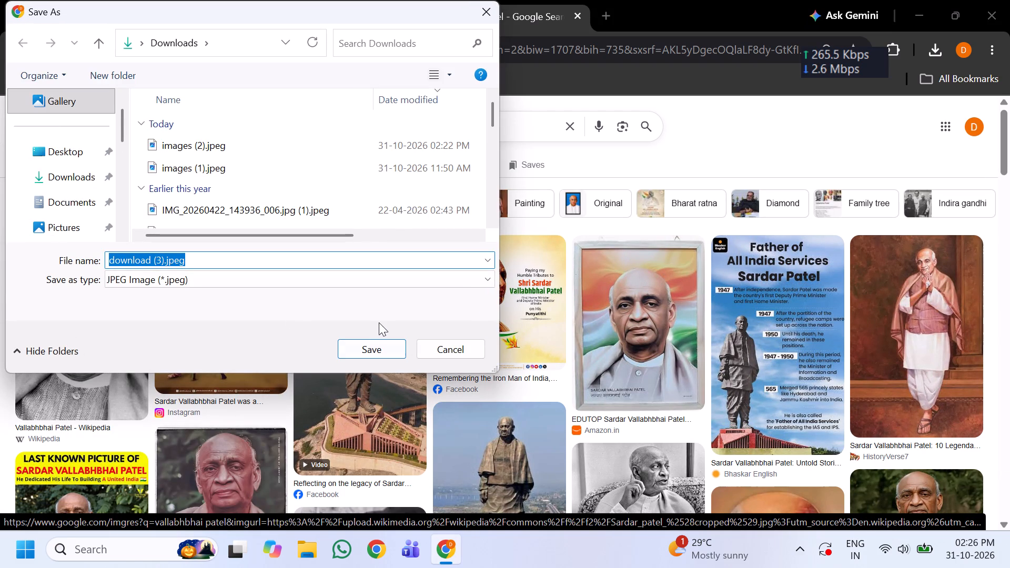
click(375, 343)
Back in the Canva presentation, shift the committees text on page 4 slightly right and up.
drag(336, 12, 335, 17)
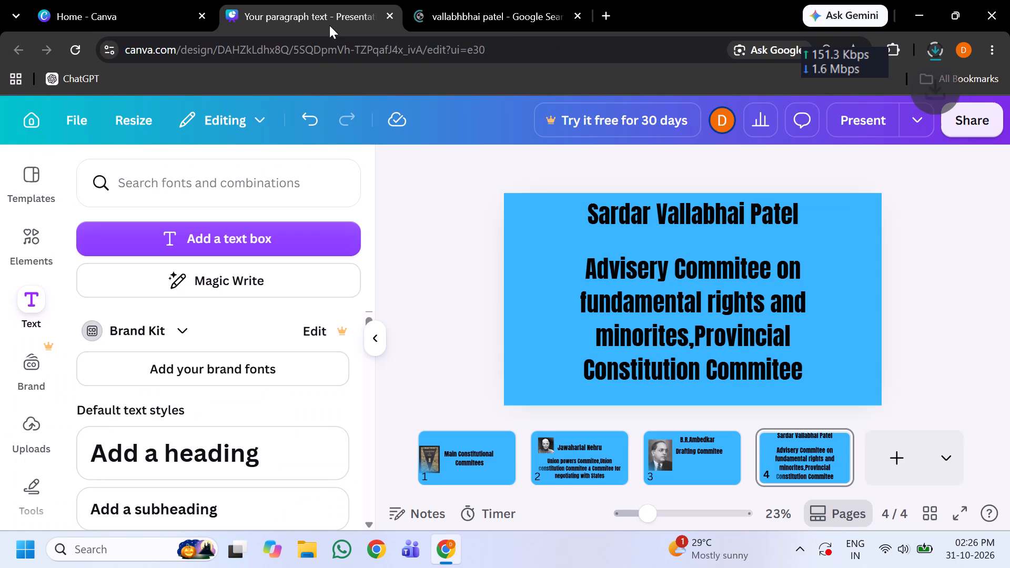
drag(654, 295, 663, 293)
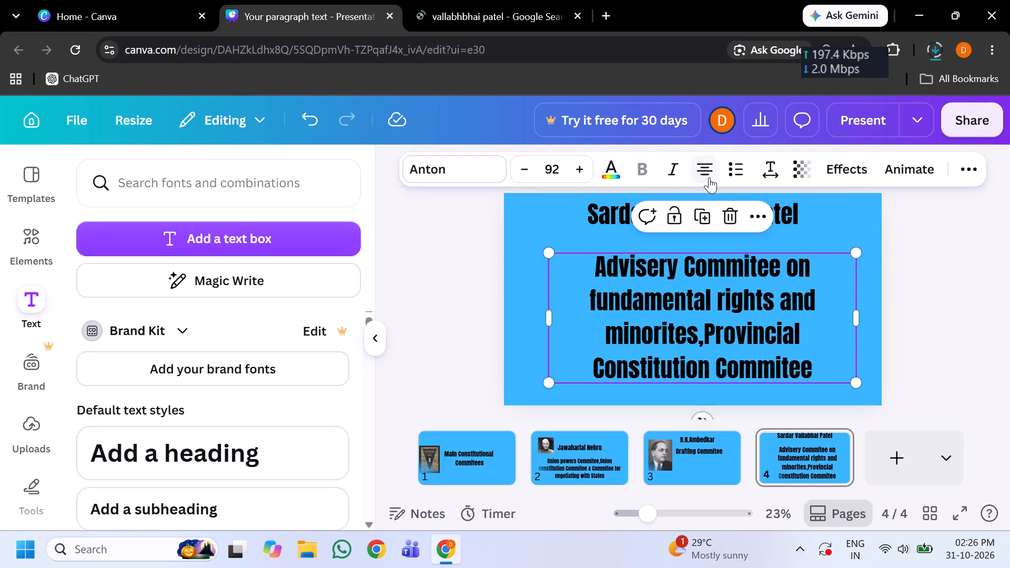
click(784, 214)
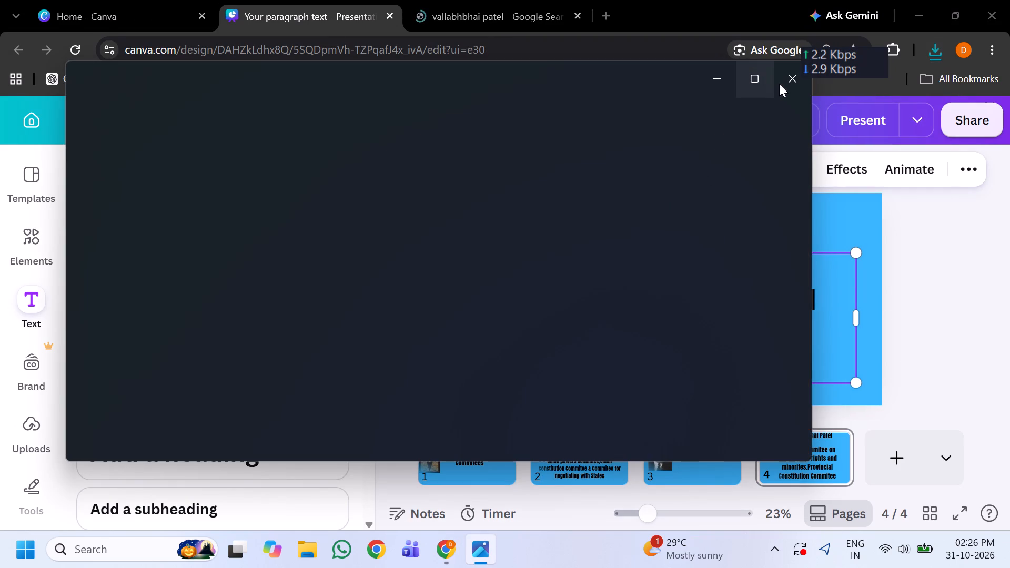
click(791, 79)
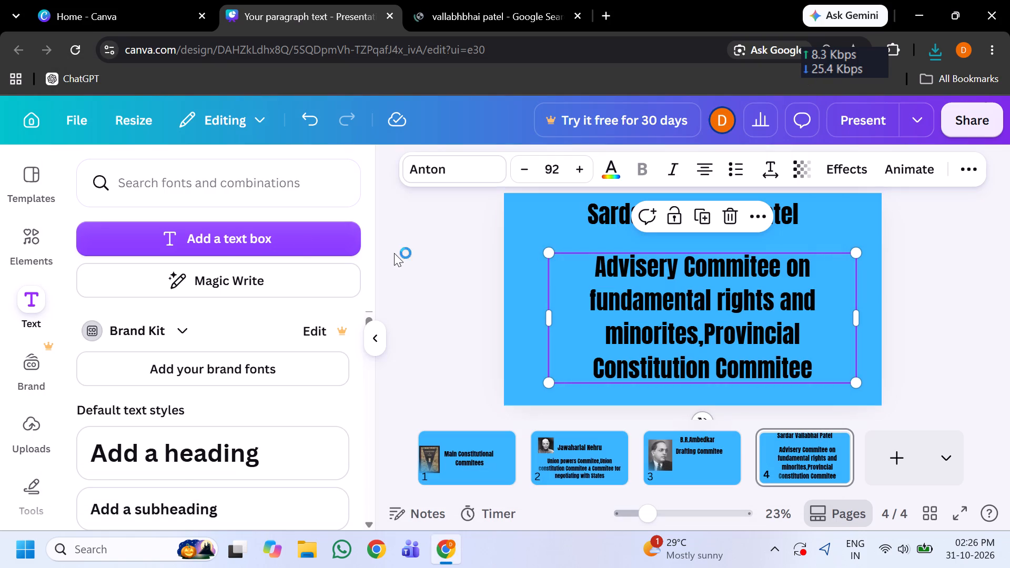
Upload the saved portrait download (3).jpeg from Downloads to the Canva image uploads.
click(26, 439)
click(262, 237)
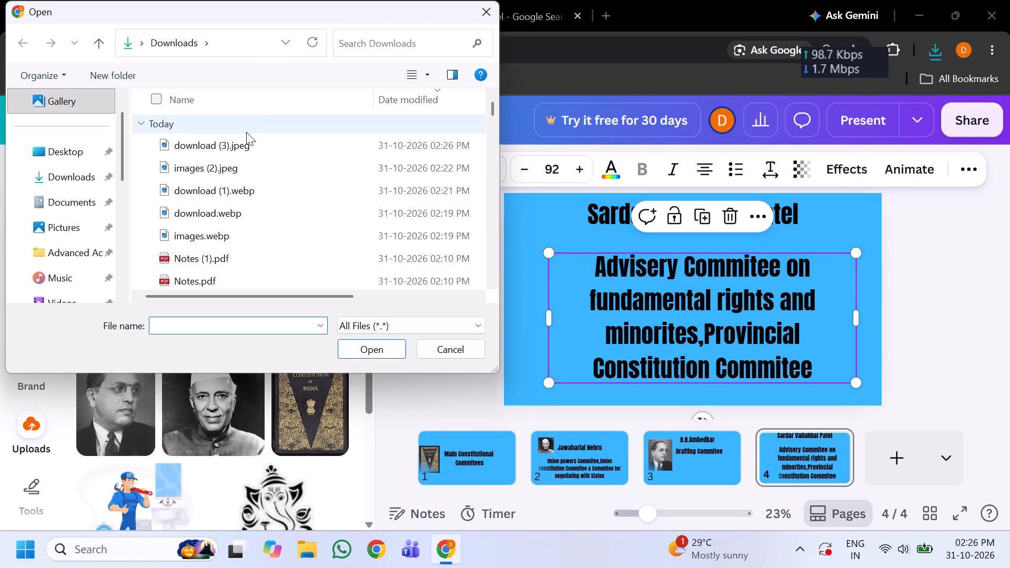
drag(245, 149, 250, 154)
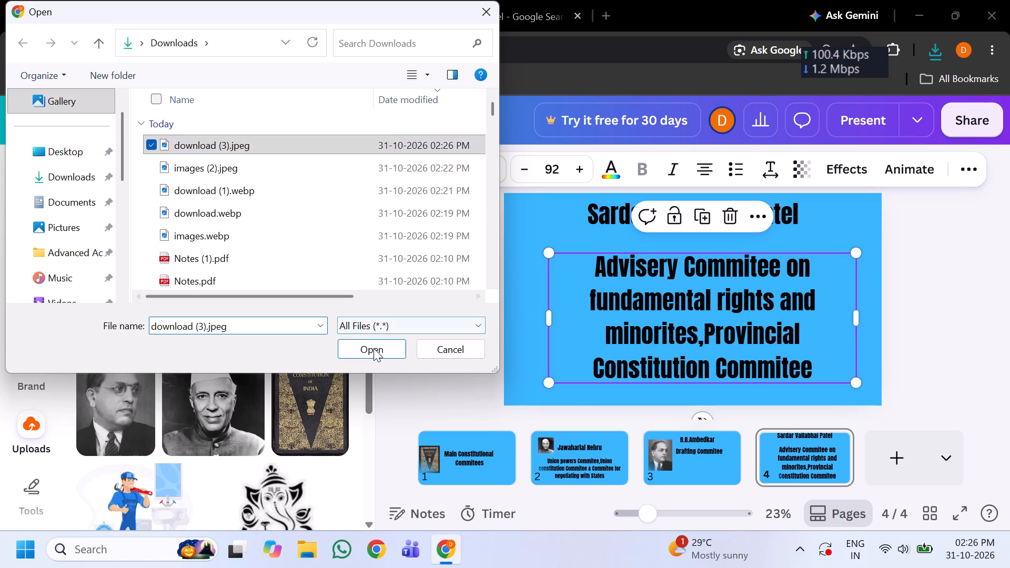
click(374, 347)
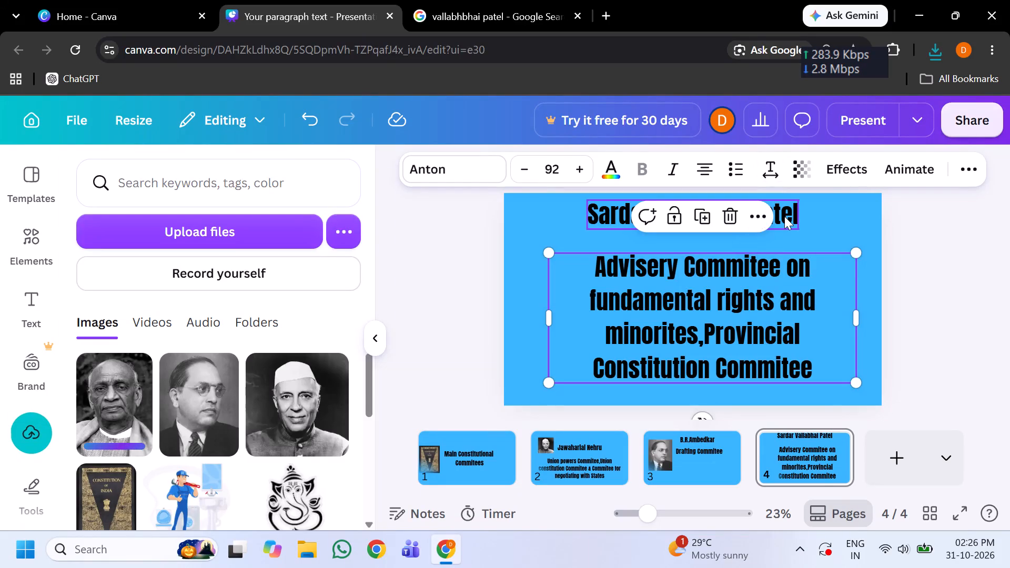
Shift the Sardar Vallabhai Patel heading on page 4 slightly to the right, leaving room for the portrait.
drag(786, 215, 806, 217)
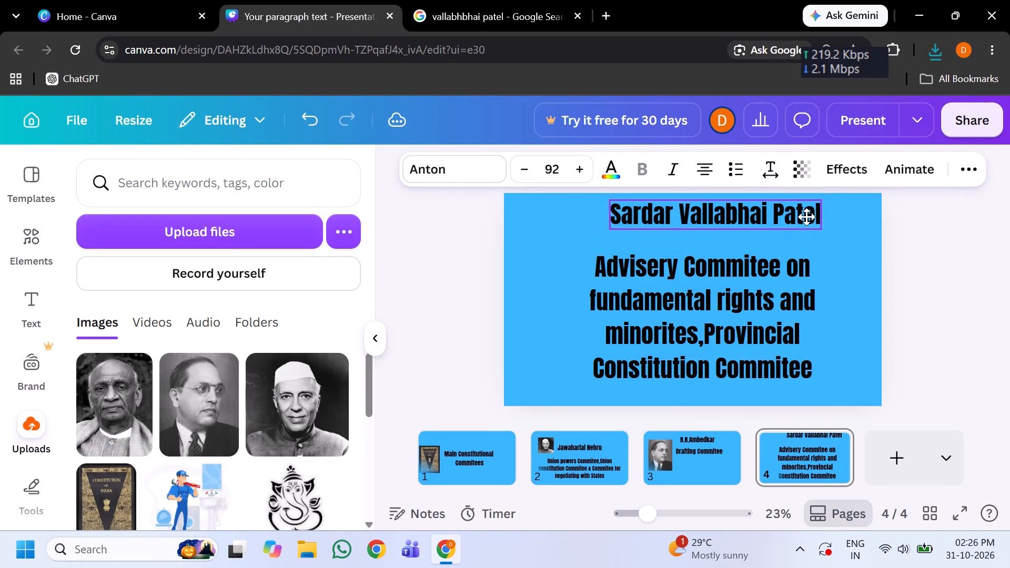
drag(806, 217, 805, 217)
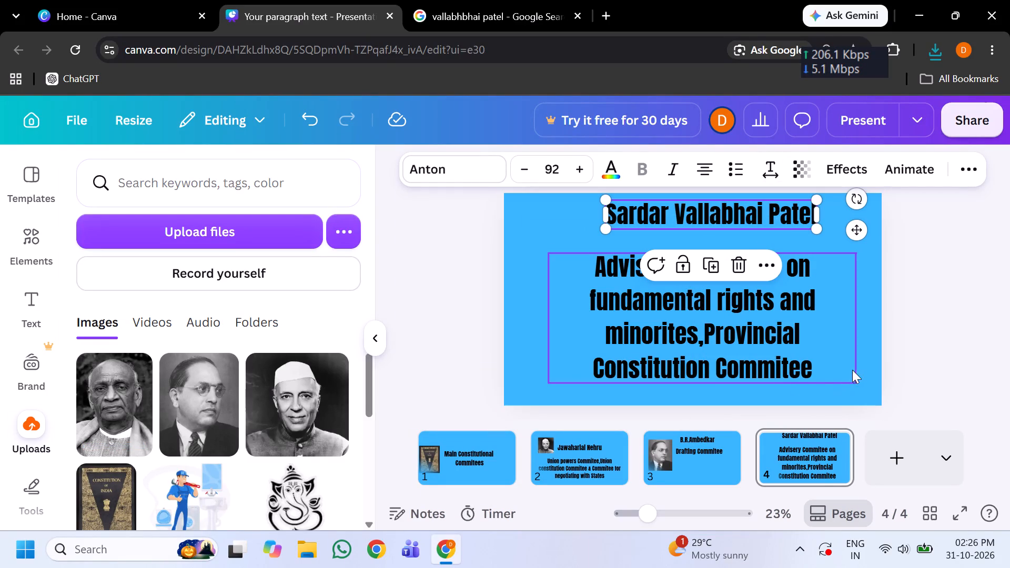
Scale the committees text on page 4 down to size 83.3 and move it slightly right and down.
click(822, 350)
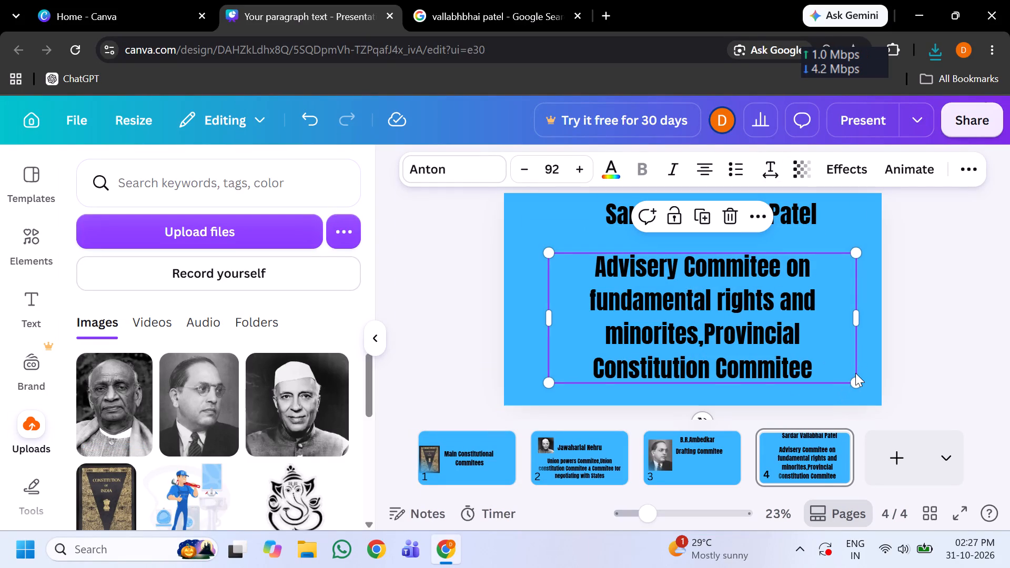
drag(857, 381, 832, 360)
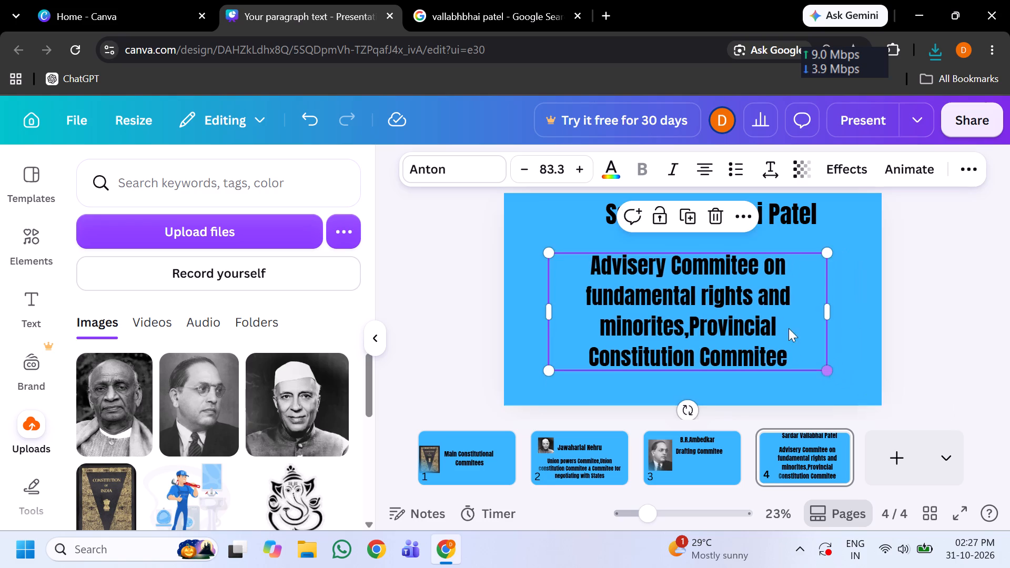
drag(682, 273, 692, 279)
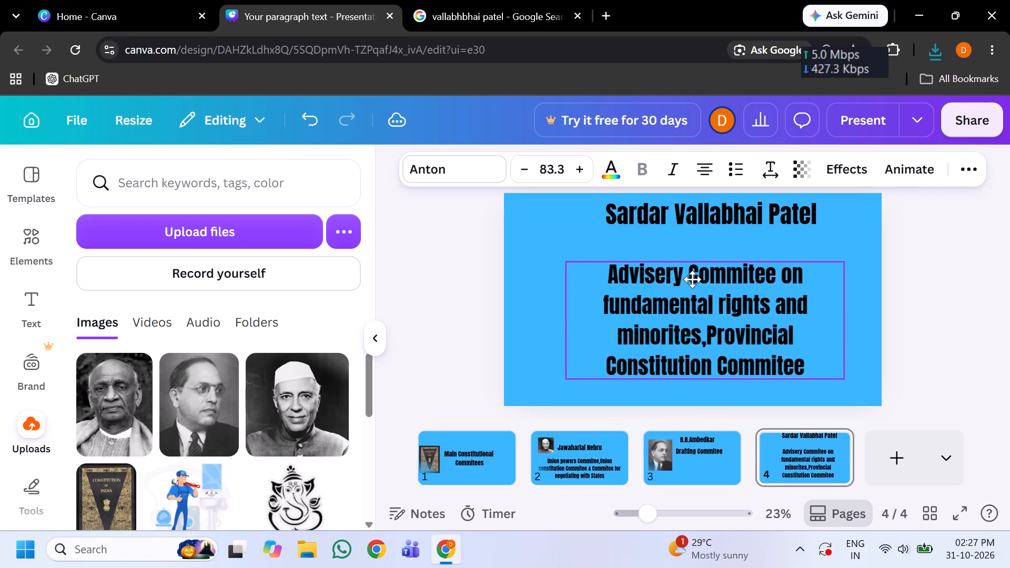
drag(692, 279, 700, 281)
Place the uploaded Patel portrait in the upper-left part of page 4, beside the heading.
click(125, 406)
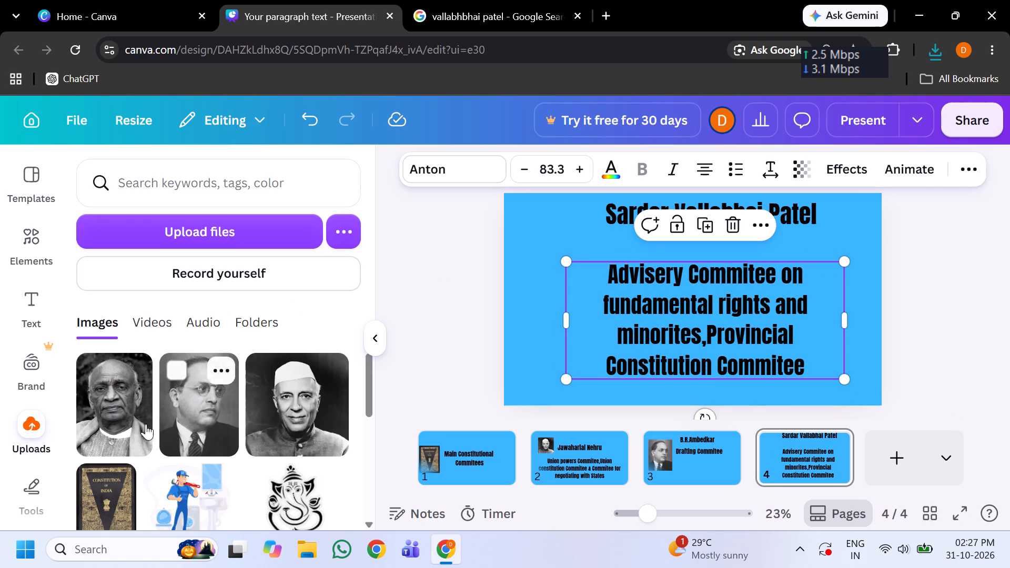
drag(104, 411, 551, 262)
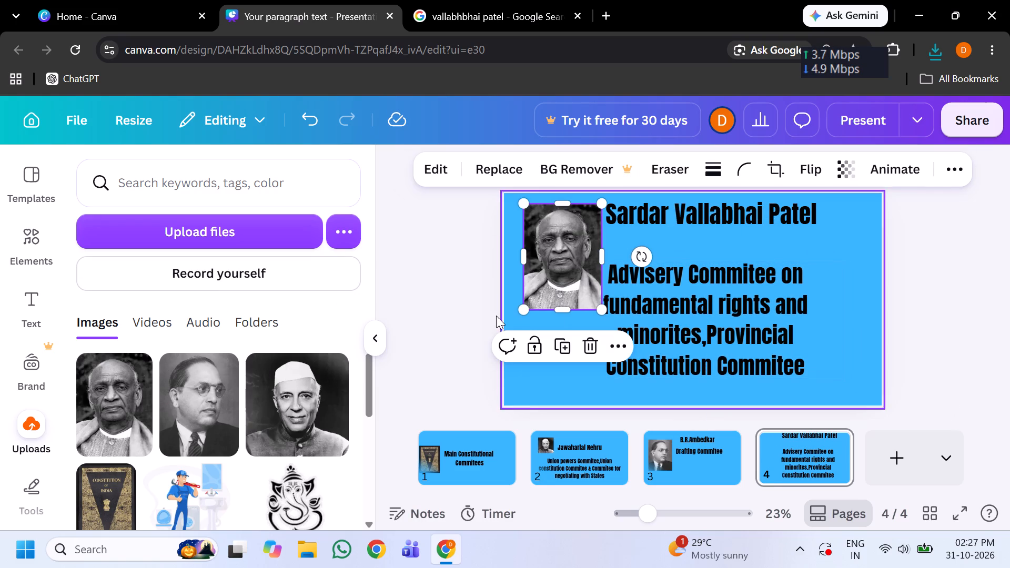
click(450, 274)
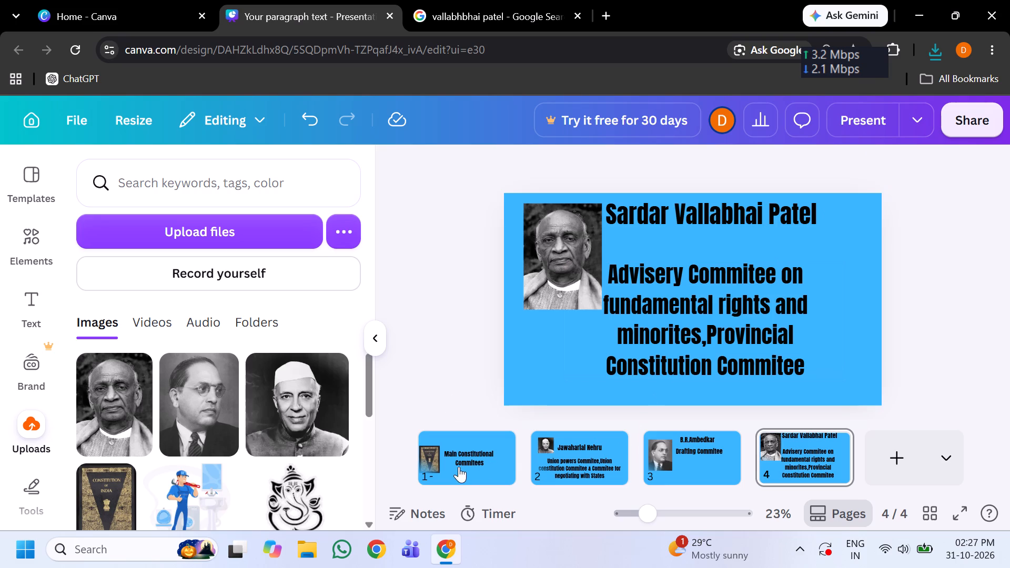
Check through the existing pages and add a blank fifth page after page 4.
click(459, 466)
click(472, 463)
click(561, 463)
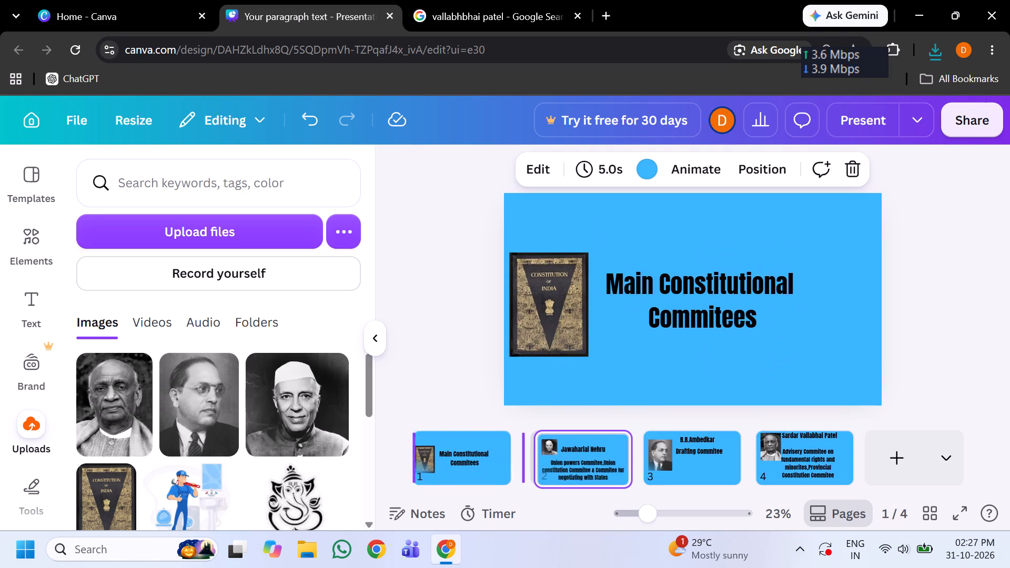
click(679, 453)
drag(787, 450, 781, 457)
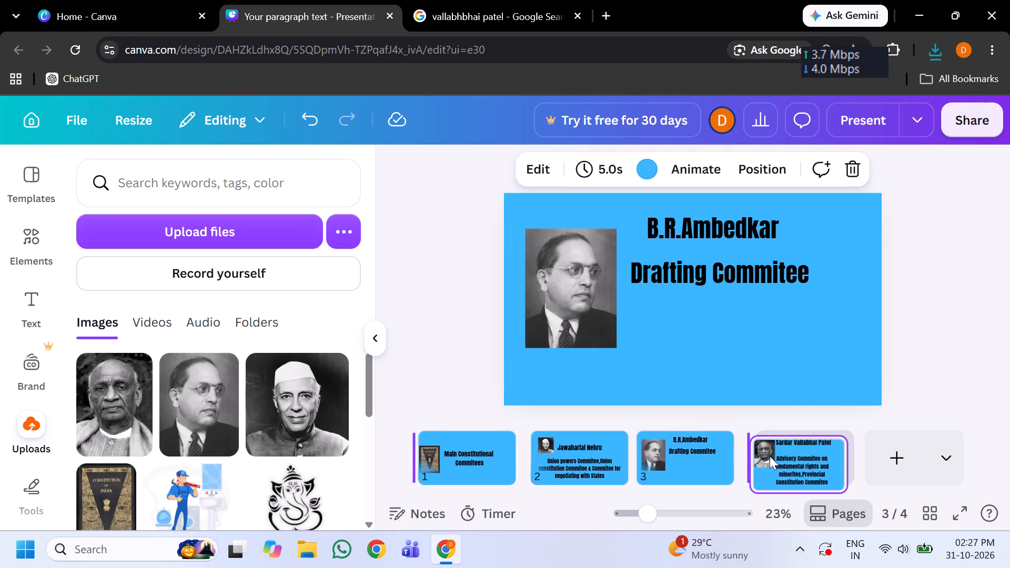
click(885, 453)
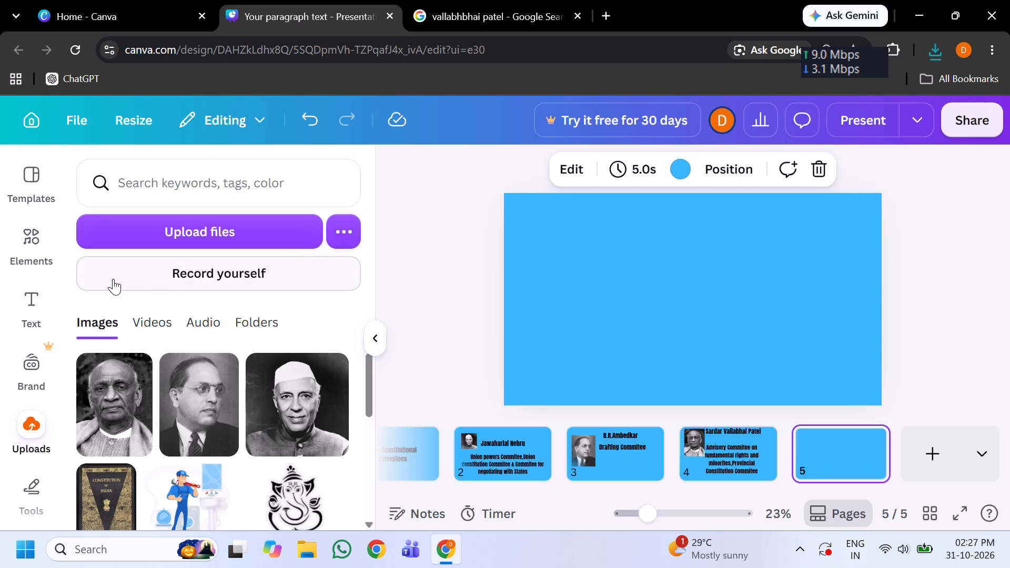
click(37, 309)
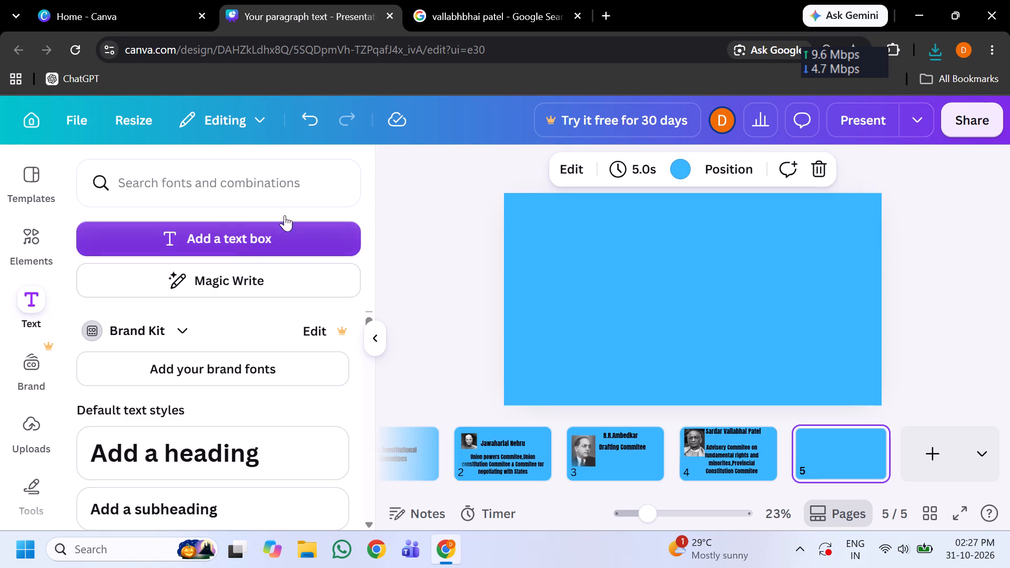
Replace the old Google search tab with a search for "jb kripalani" and save the black-and-white Sabrang India photo to Downloads as images (1).webp.
click(556, 11)
click(578, 19)
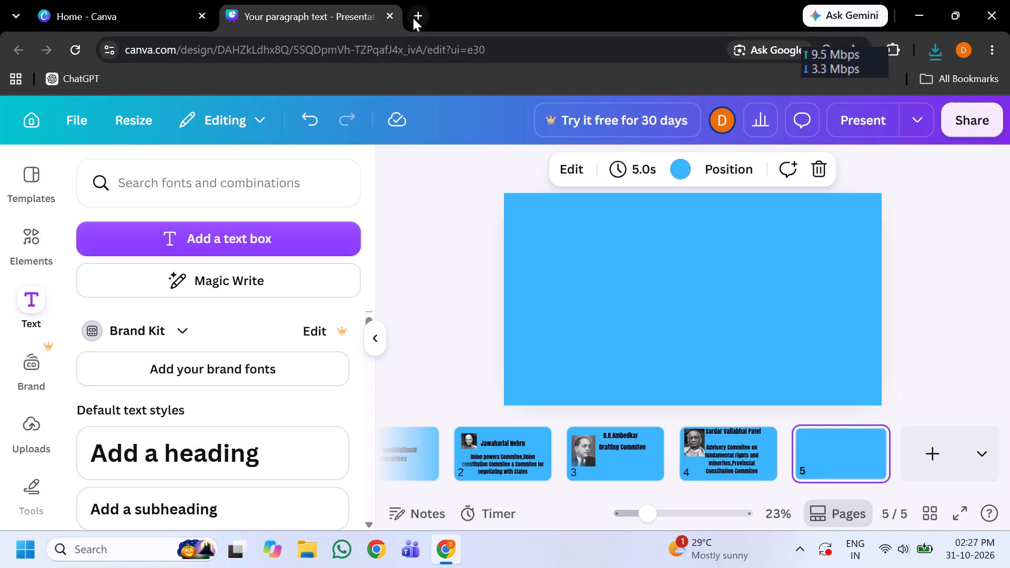
click(416, 14)
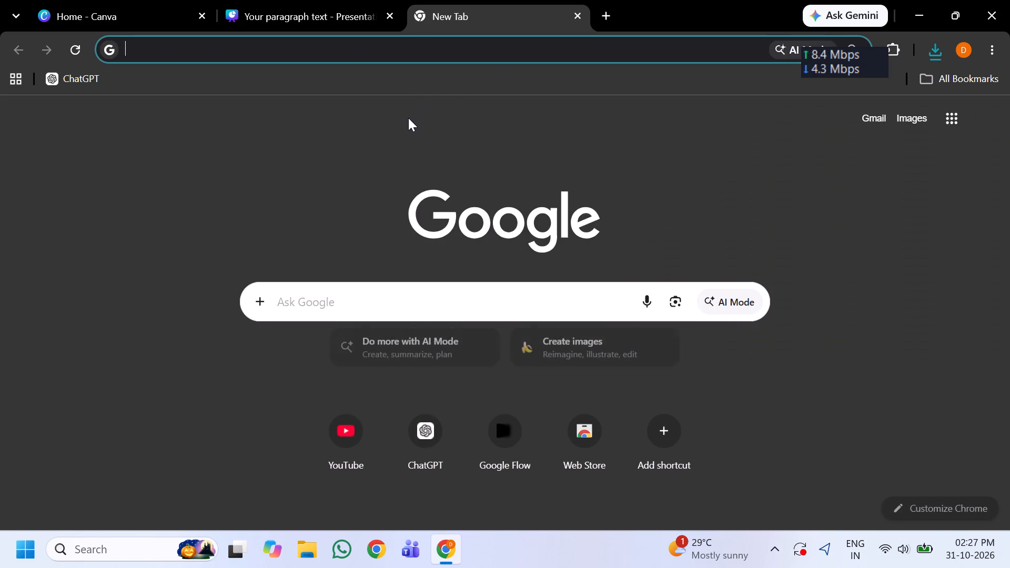
key(j)
key(b)
click(421, 115)
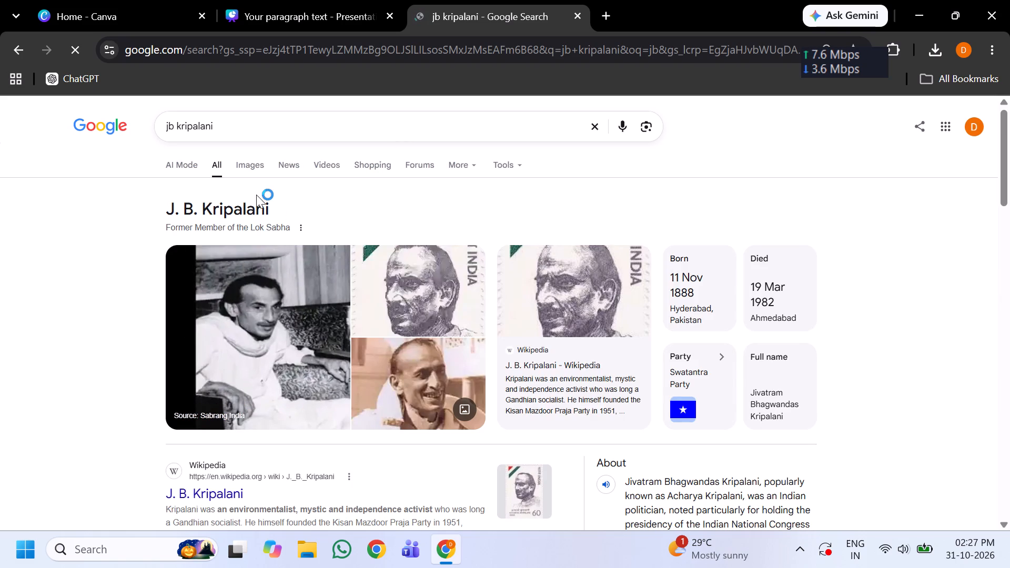
click(254, 164)
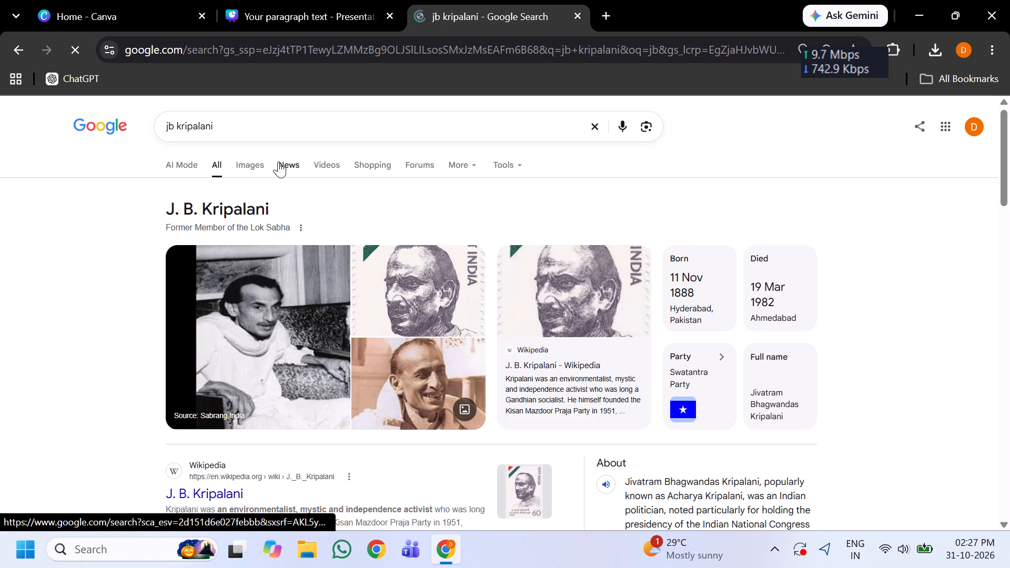
right_click(293, 327)
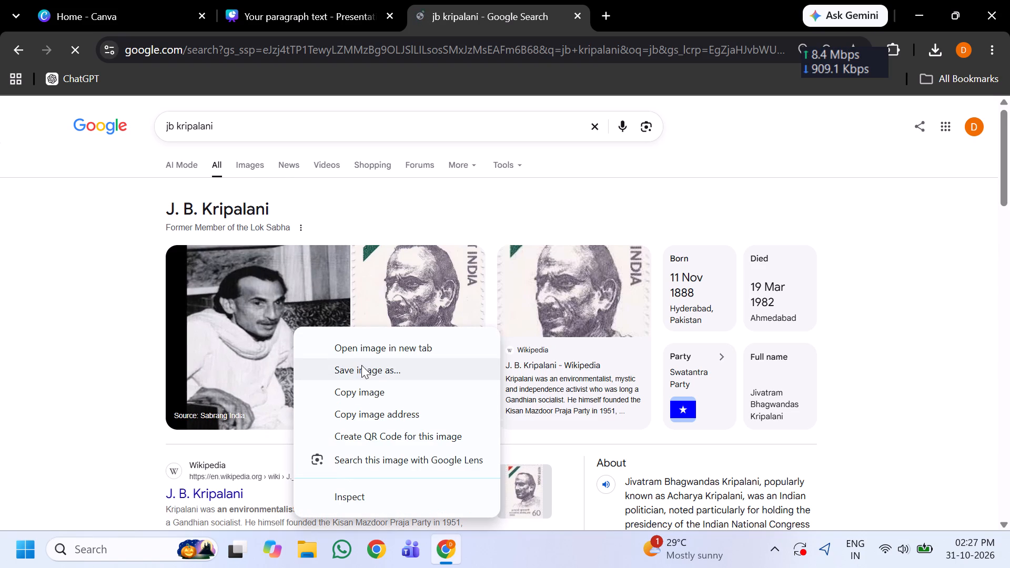
click(362, 364)
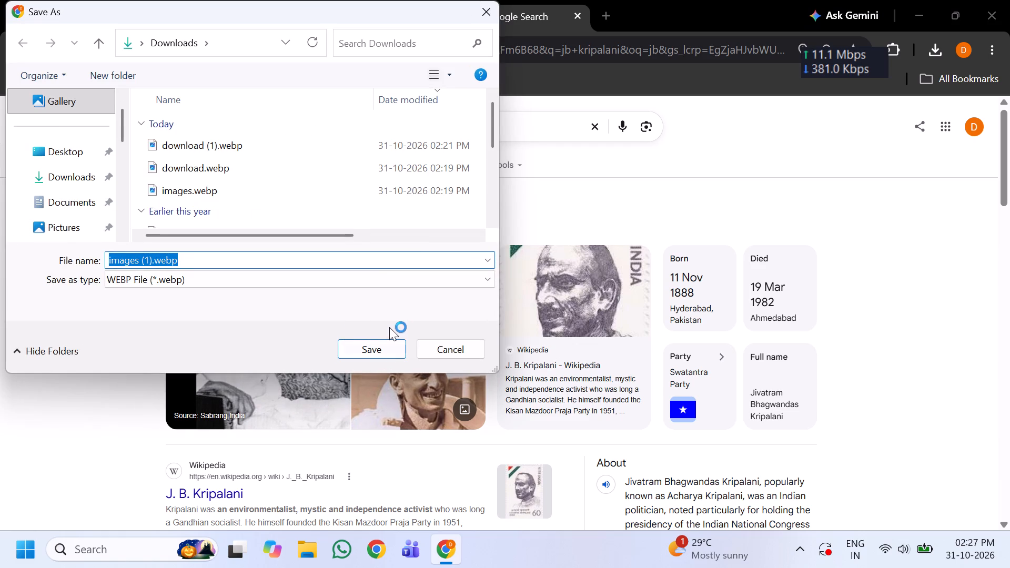
click(365, 353)
Back in the Canva presentation, upload images (1).webp from Downloads to the image uploads.
drag(341, 7, 329, 16)
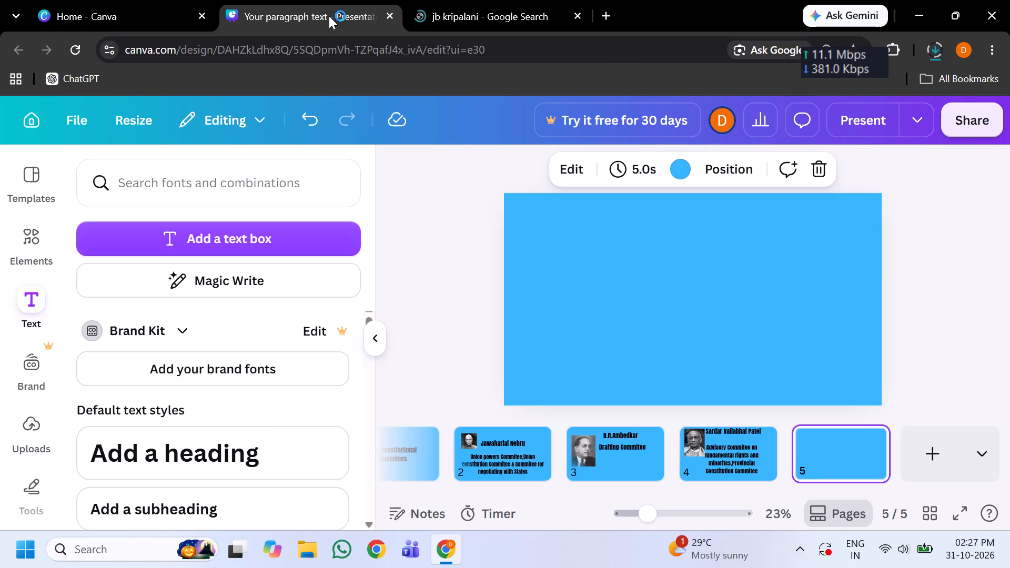
drag(329, 16, 336, 11)
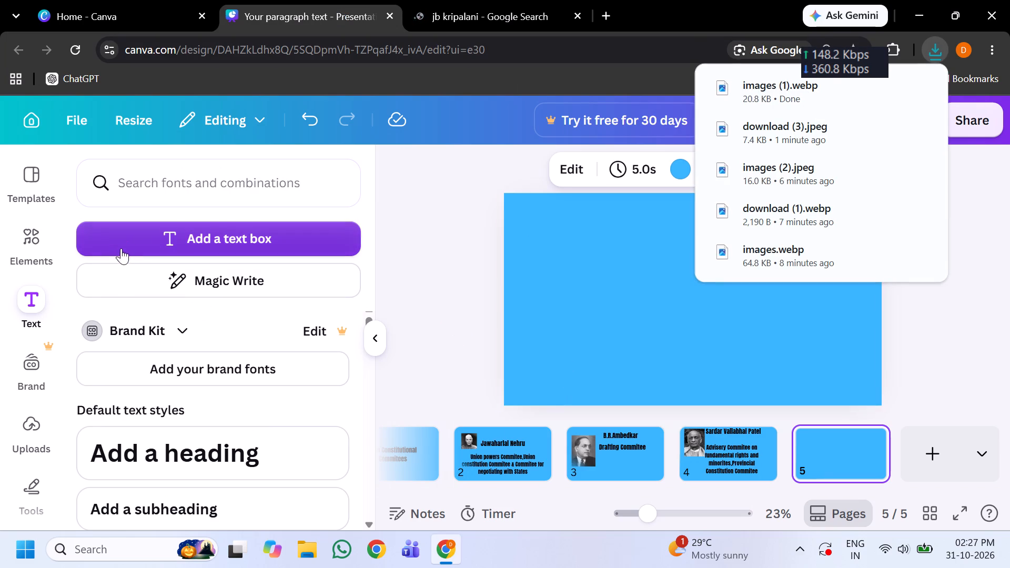
click(43, 433)
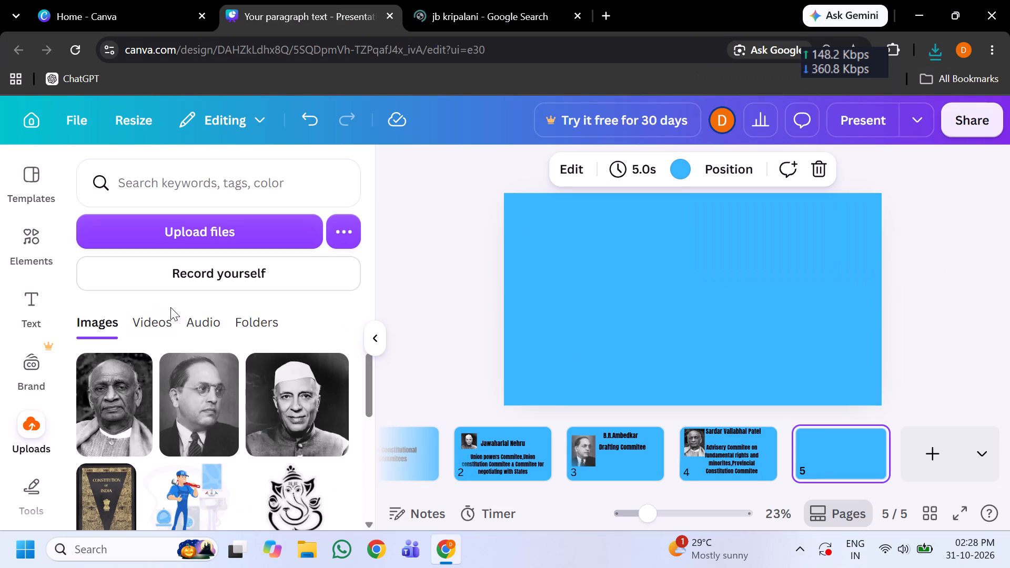
drag(223, 244, 224, 250)
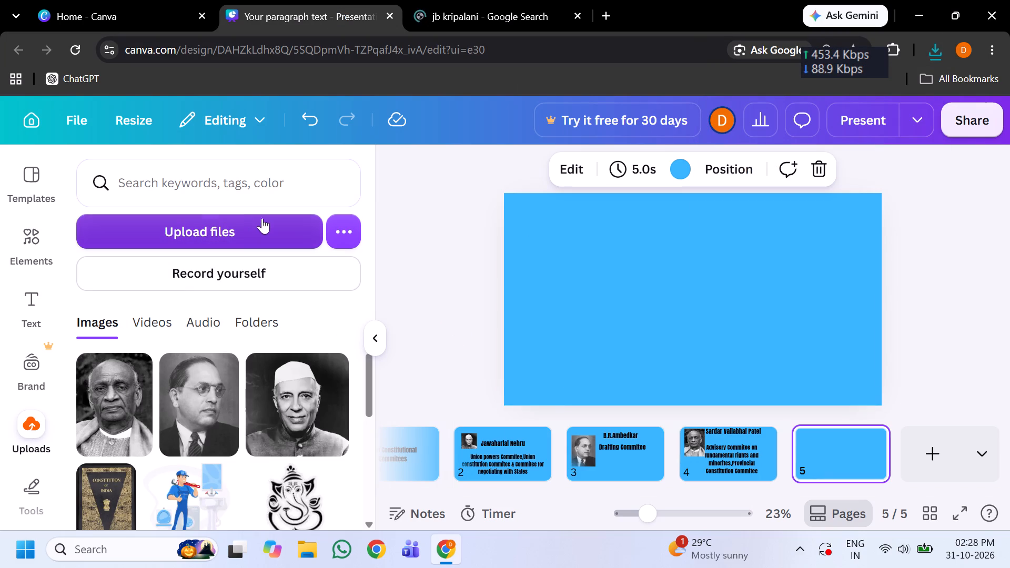
click(242, 226)
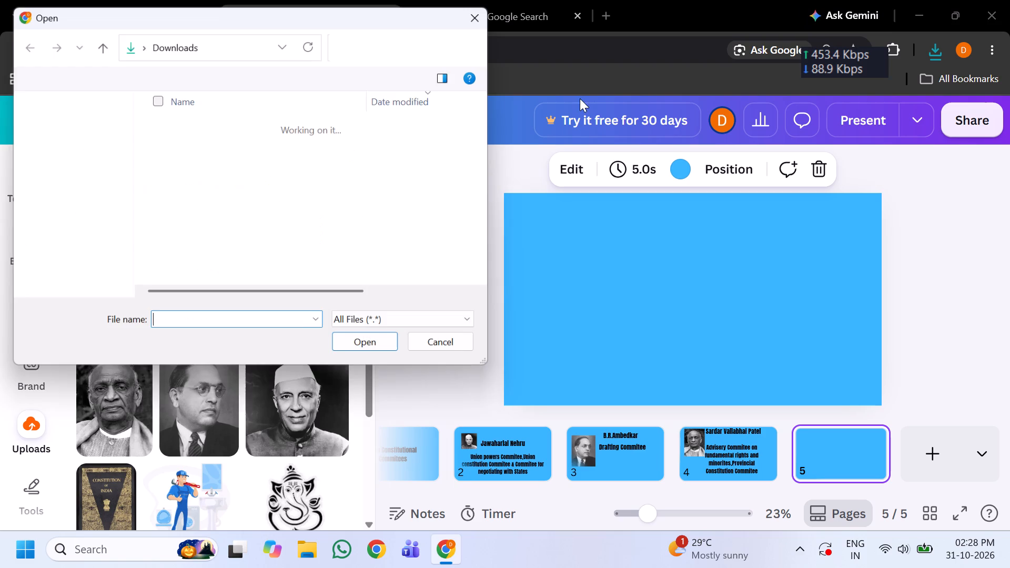
click(210, 160)
click(220, 153)
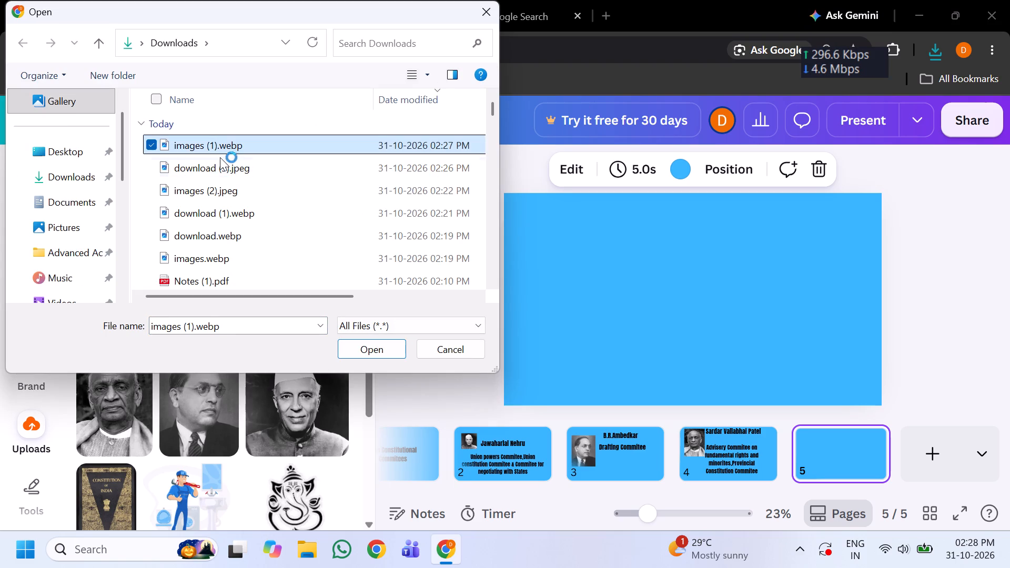
click(359, 352)
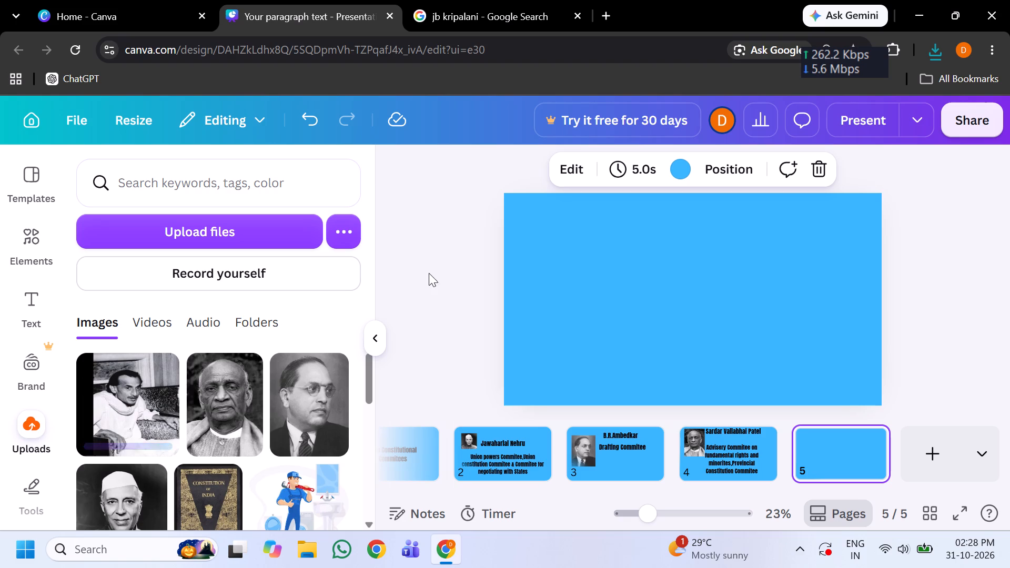
Add a text box on page 5 reading "J.B.Kriplani".
click(25, 314)
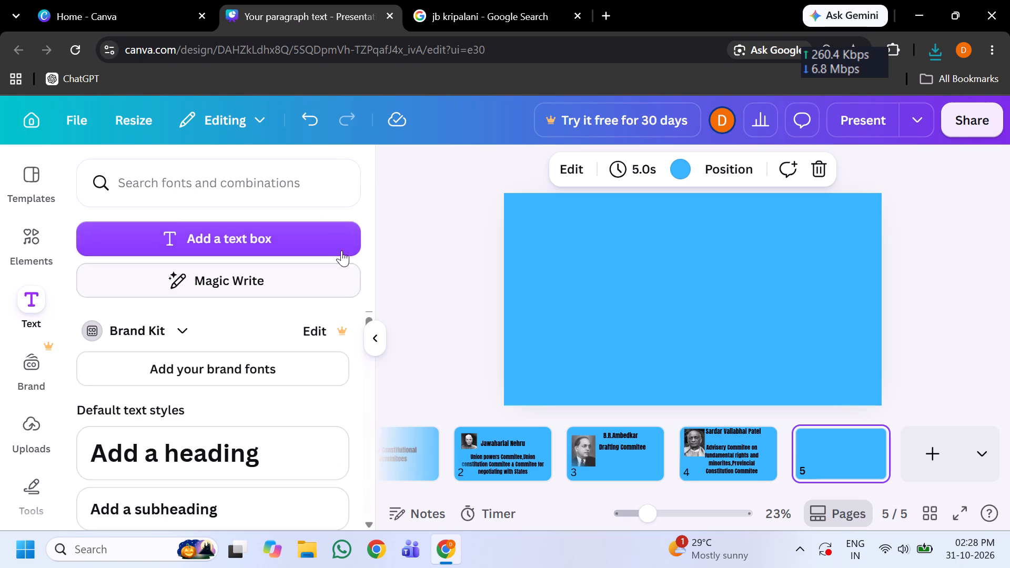
drag(241, 226, 243, 237)
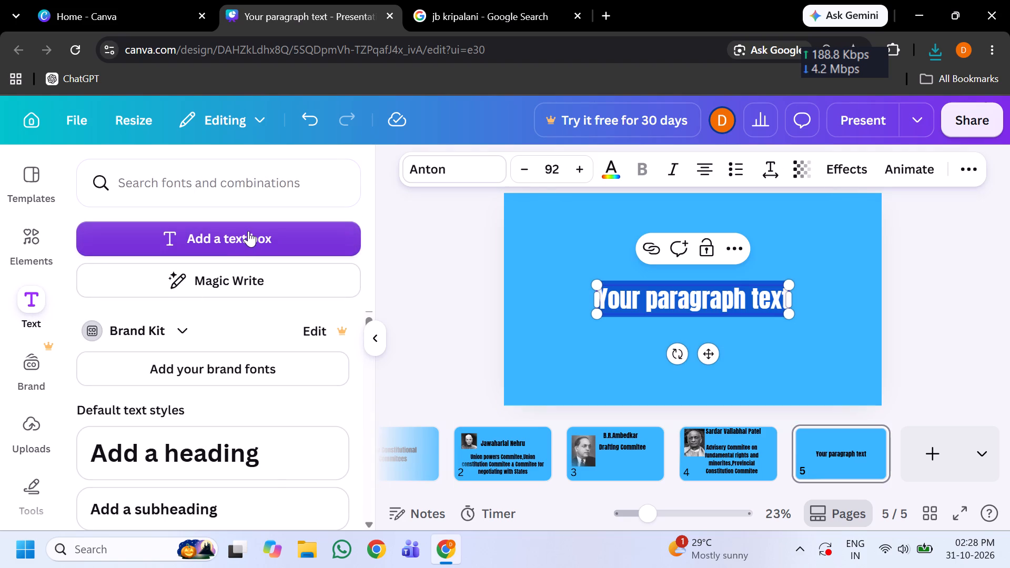
text(J>)
key(shift+b)
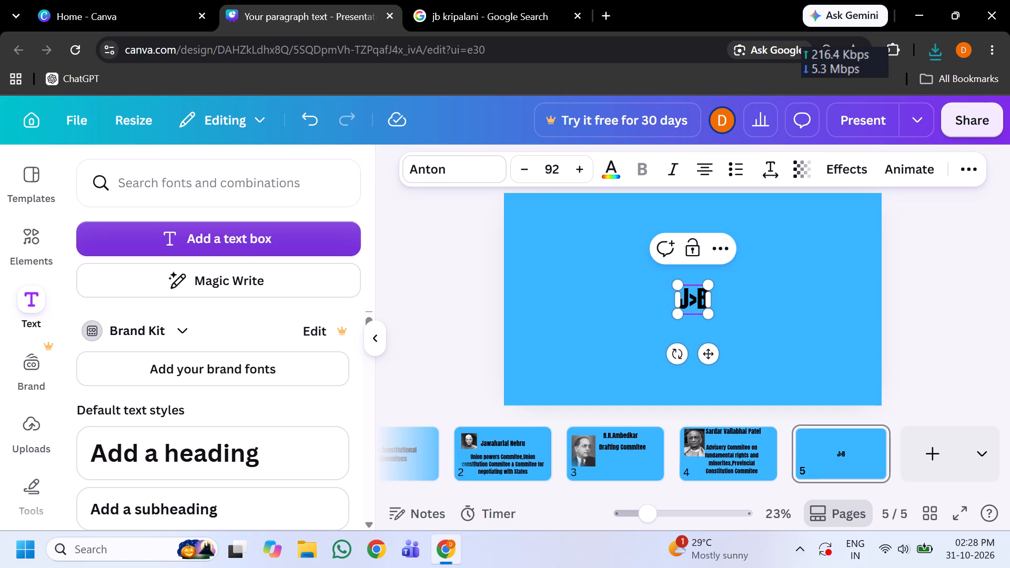
key(shift+greater)
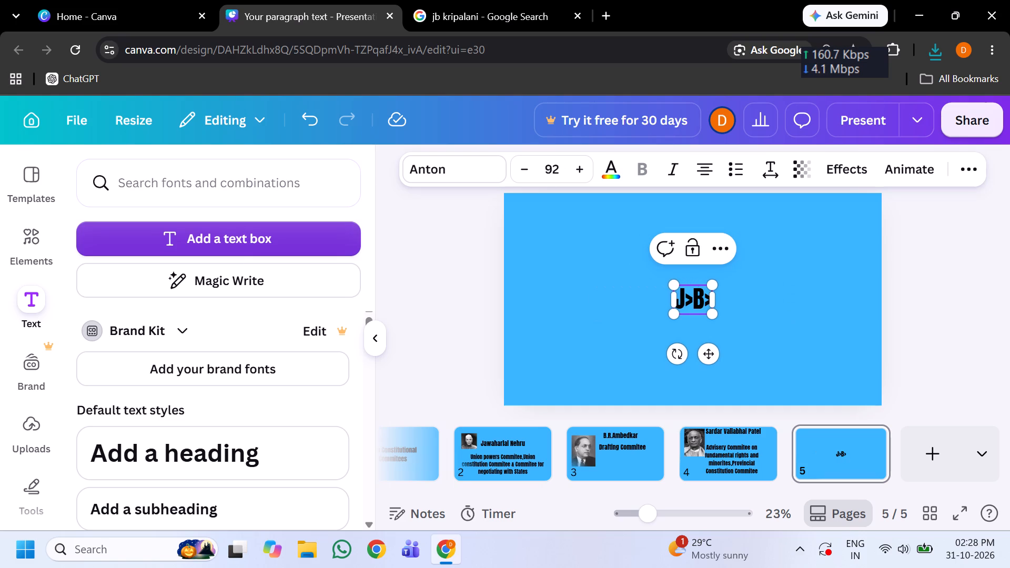
key(BackSpace)
key(BackSpace)
key(BackSpace)
key(period)
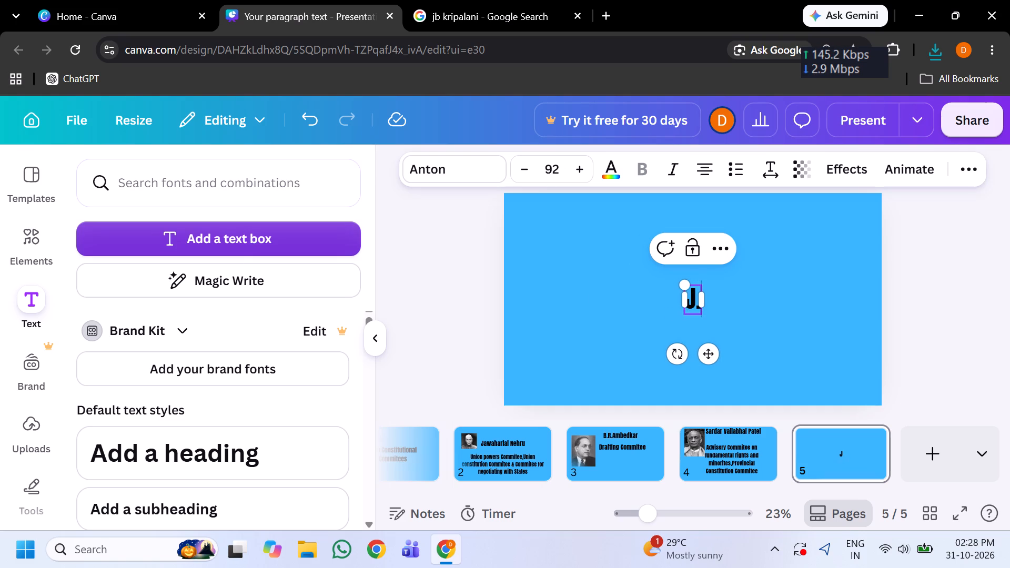
key(shift+b)
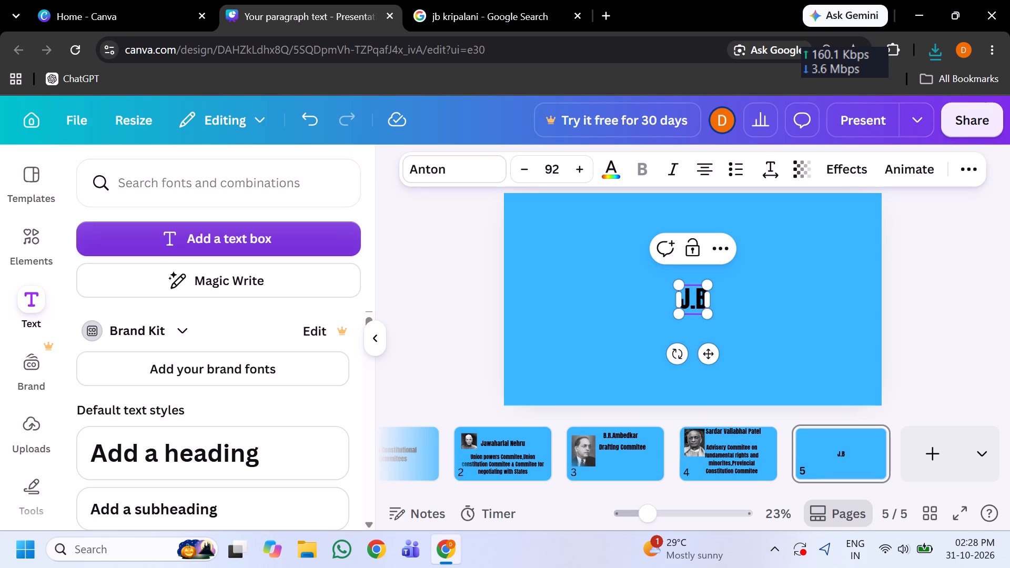
key(period)
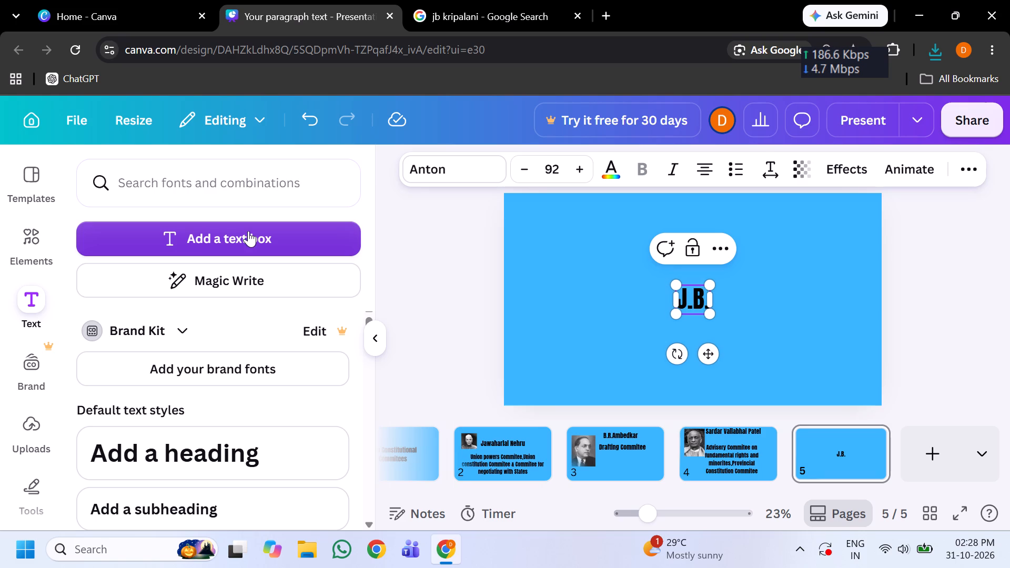
text(Kripl)
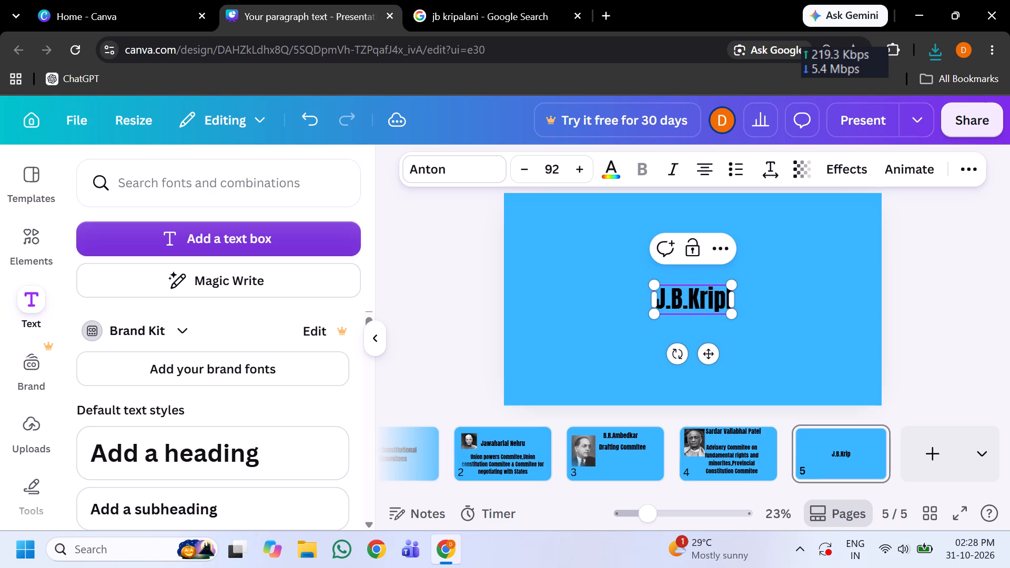
text(an)
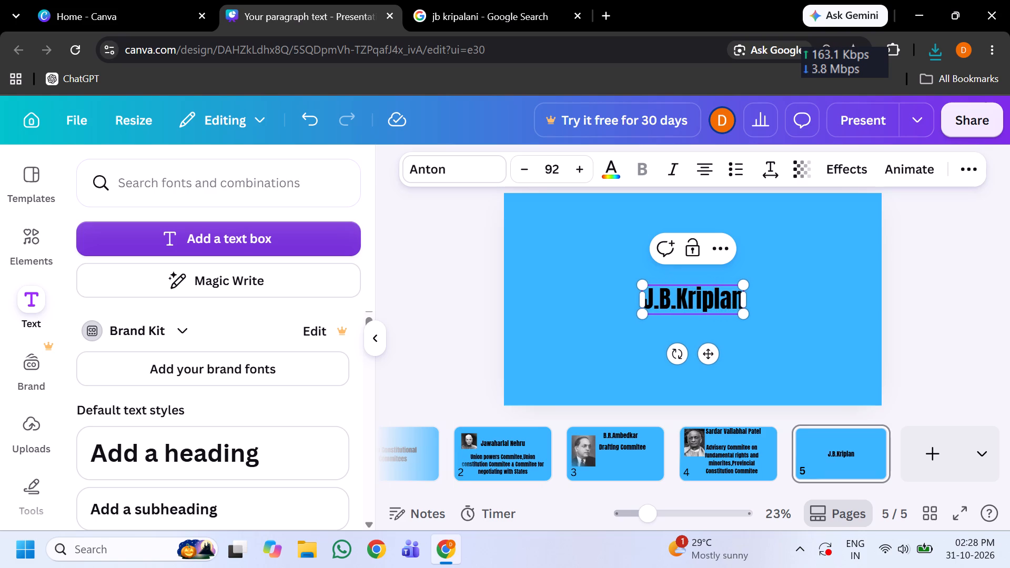
key(i)
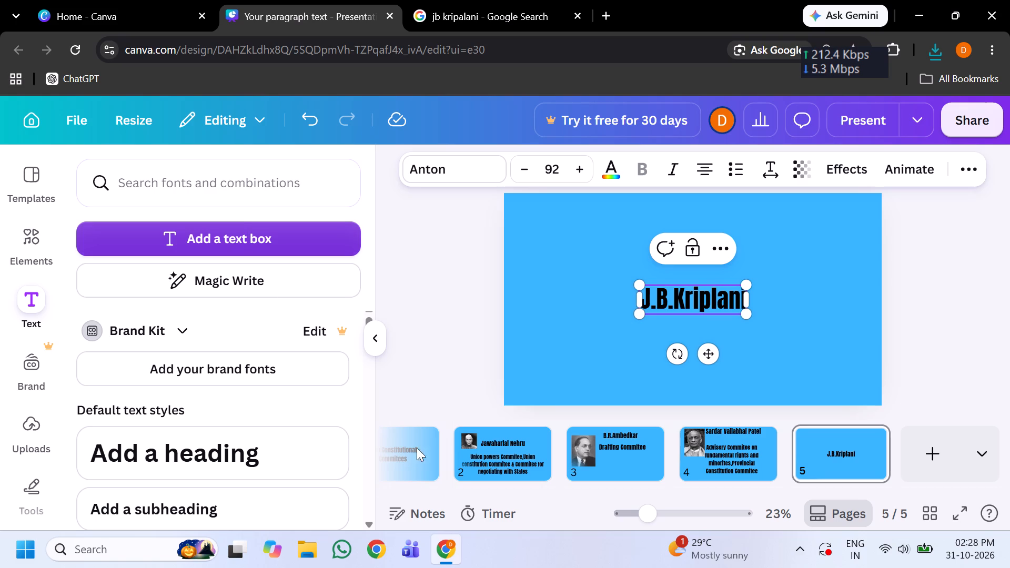
Move the "J.B.Kriplani" text box up to the top middle of page 5.
drag(710, 352, 735, 258)
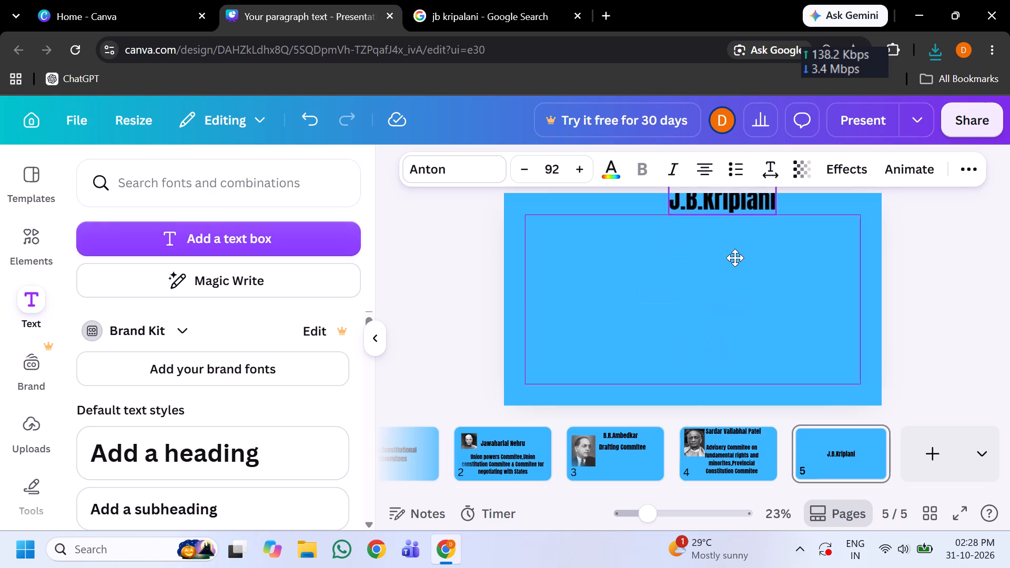
drag(735, 258, 697, 273)
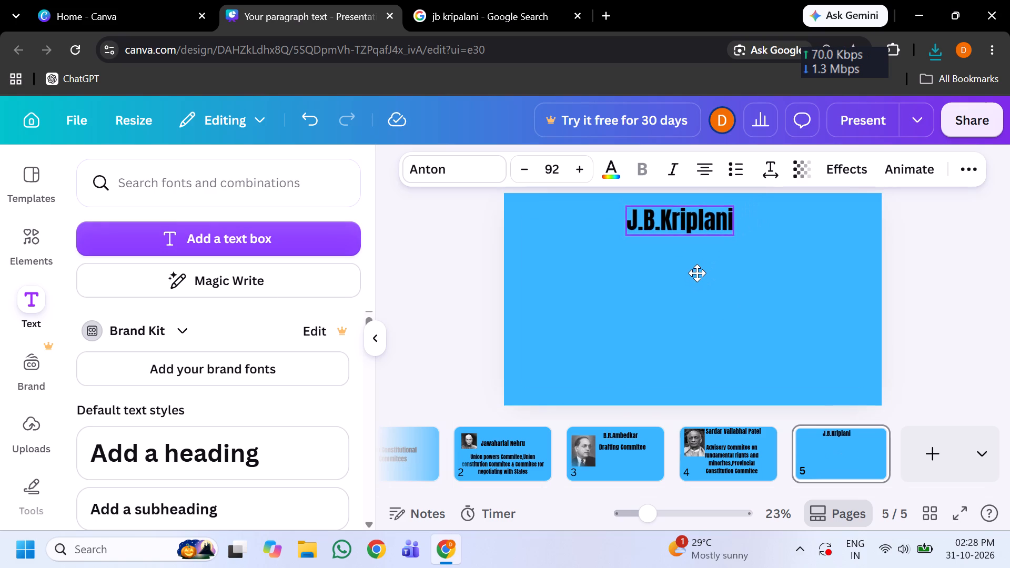
drag(697, 273, 698, 272)
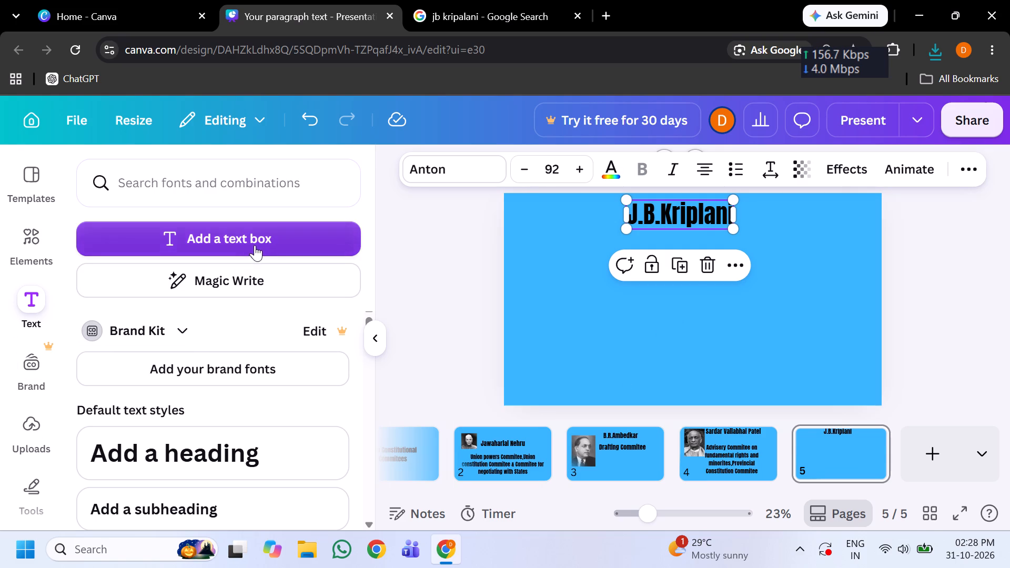
Add a second text box on page 5 reading "Fundamental Rights Sub Commite".
drag(257, 243, 263, 244)
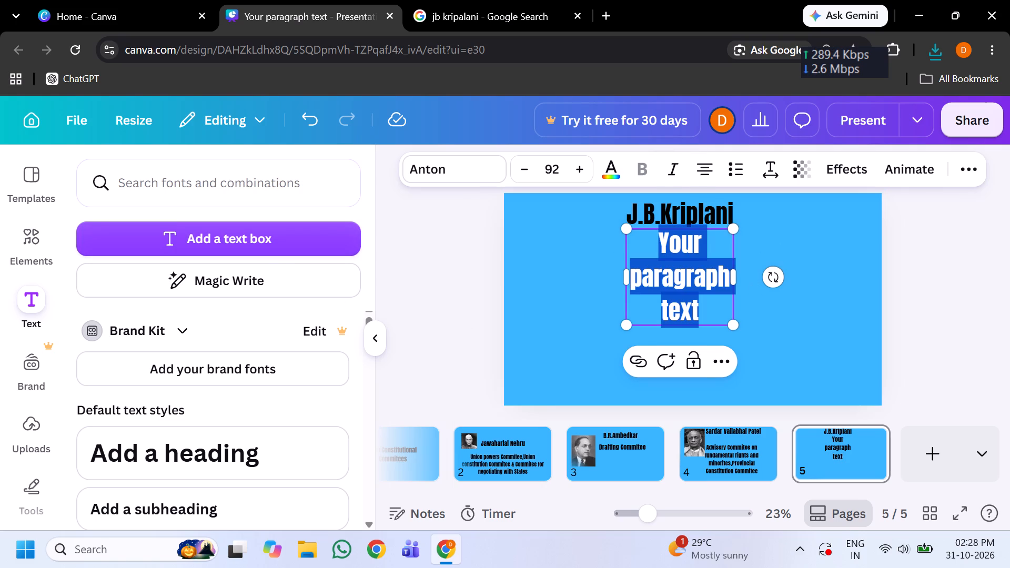
key(BackSpace)
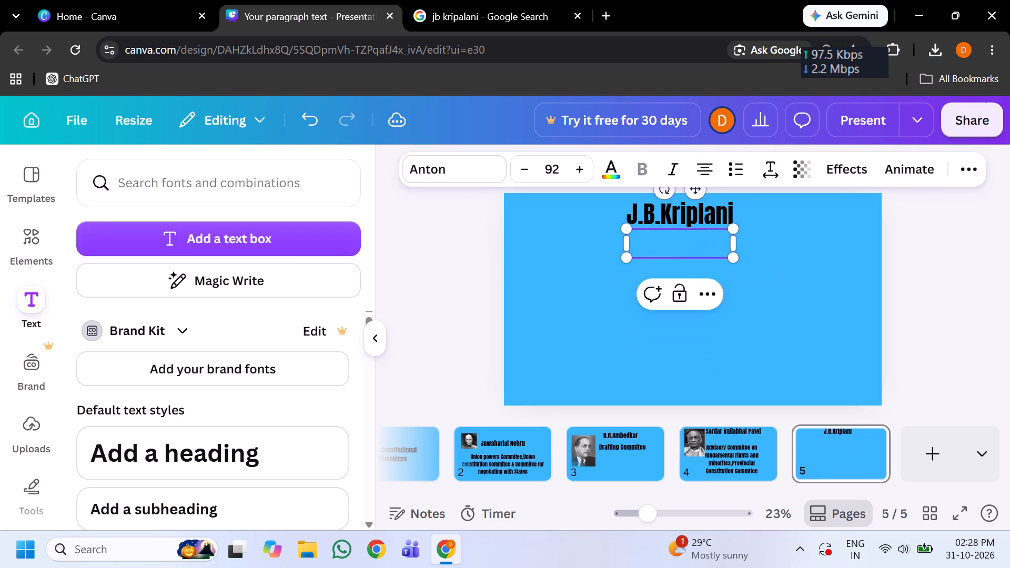
key(shift+f)
key(u)
text(ndamentak)
key(BackSpace)
text(l)
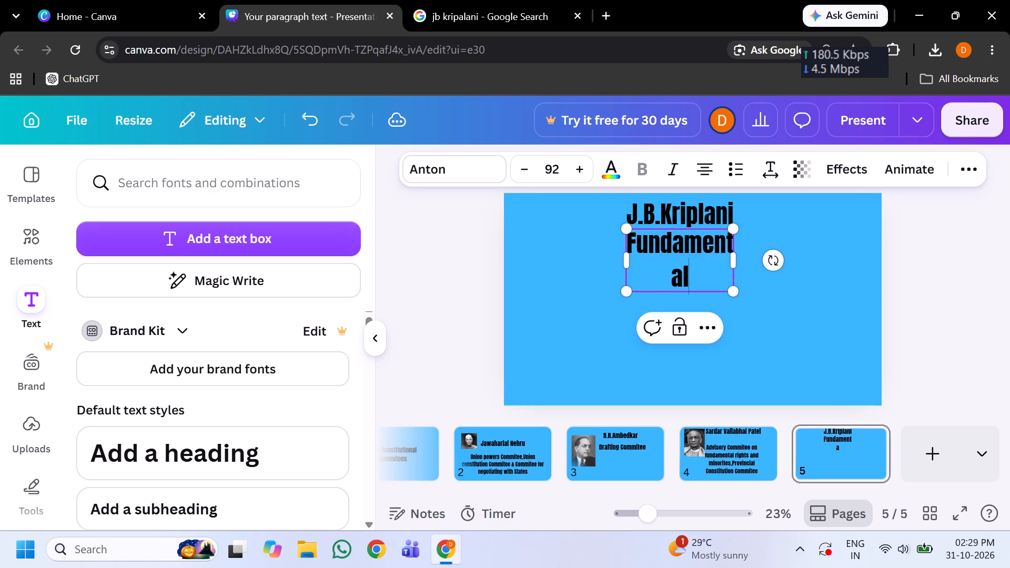
key(space)
text(Rights)
key(space)
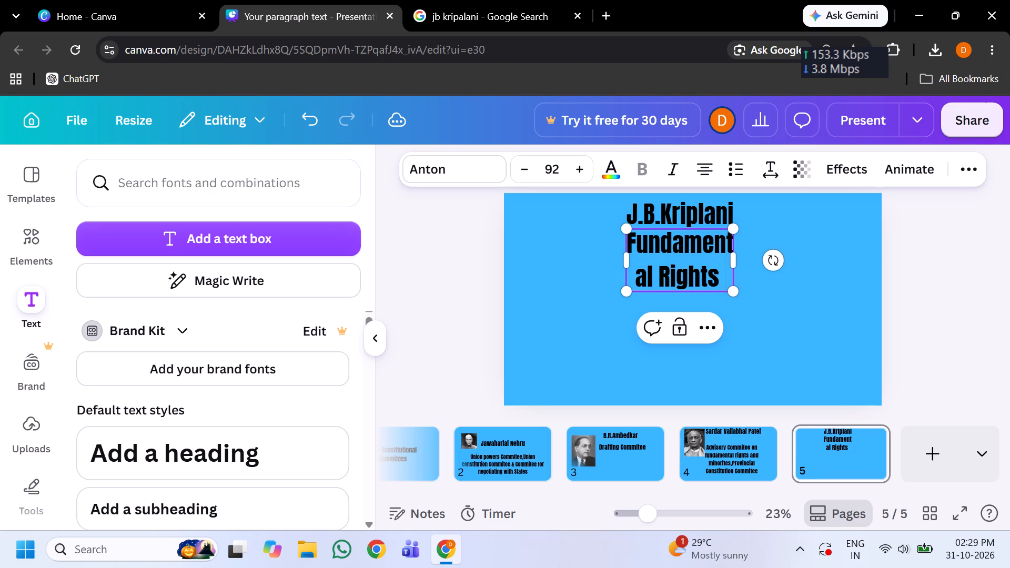
text(Sub)
key(space)
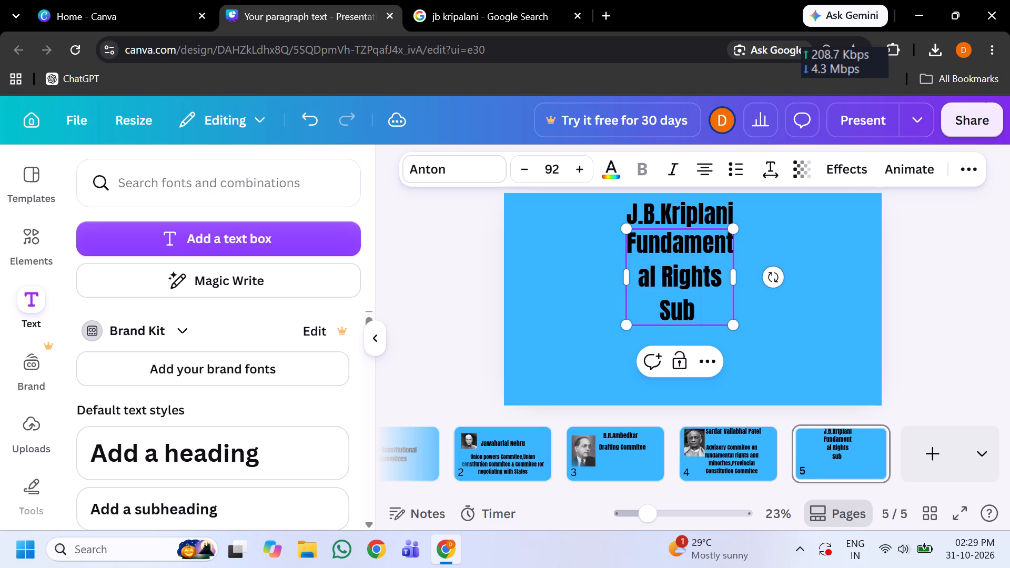
text(Commite)
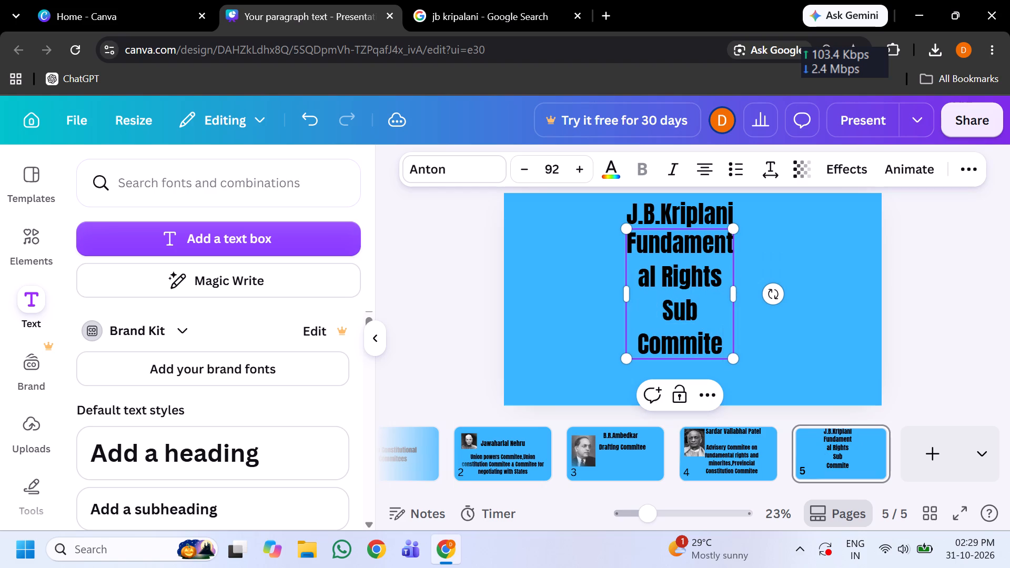
Widen the committee text box to fit its text on two lines, and centre both it and the name above on the page.
drag(736, 295, 747, 295)
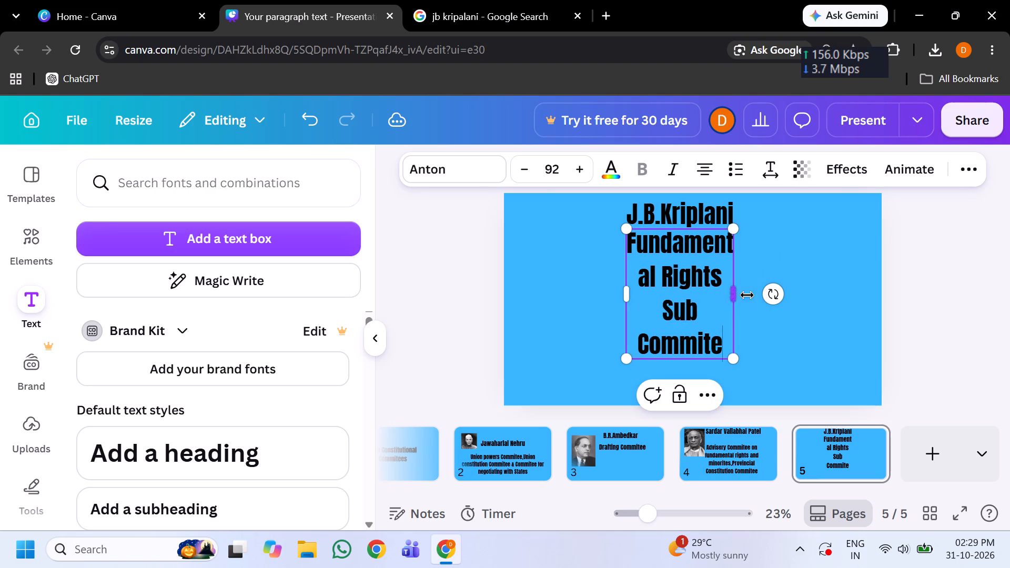
drag(747, 295, 849, 295)
drag(749, 274, 732, 291)
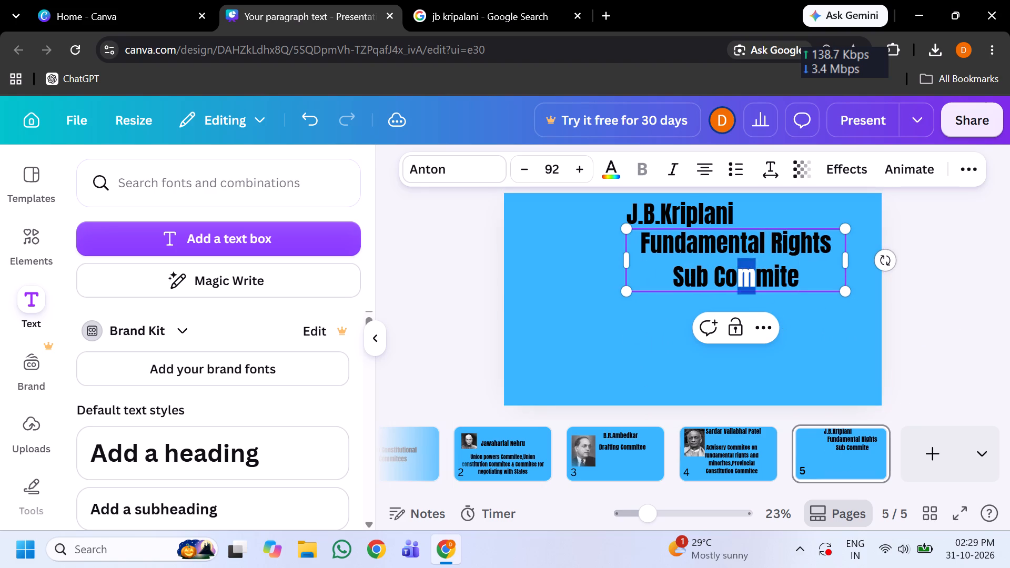
drag(732, 291, 729, 301)
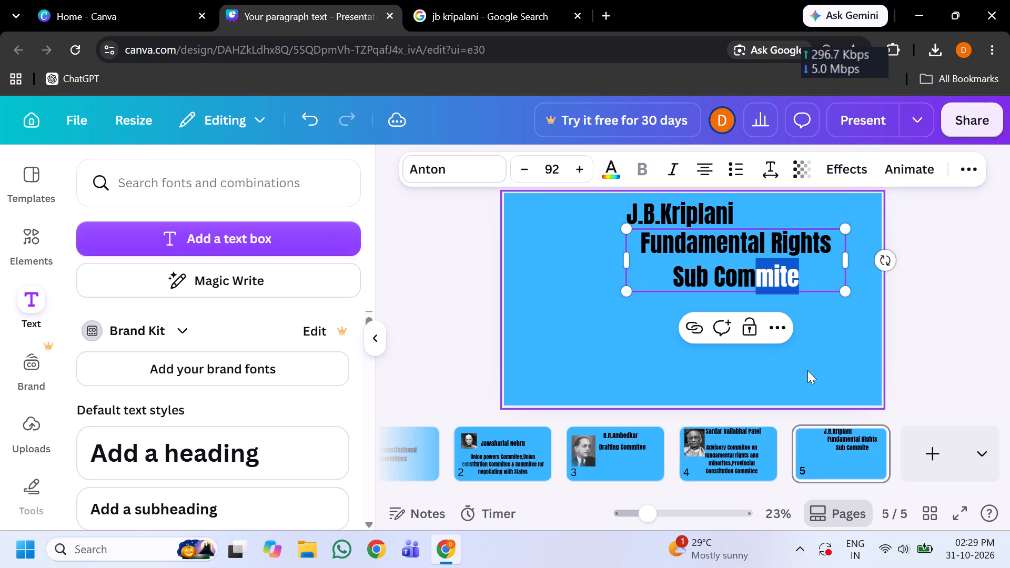
click(806, 367)
drag(706, 239, 685, 280)
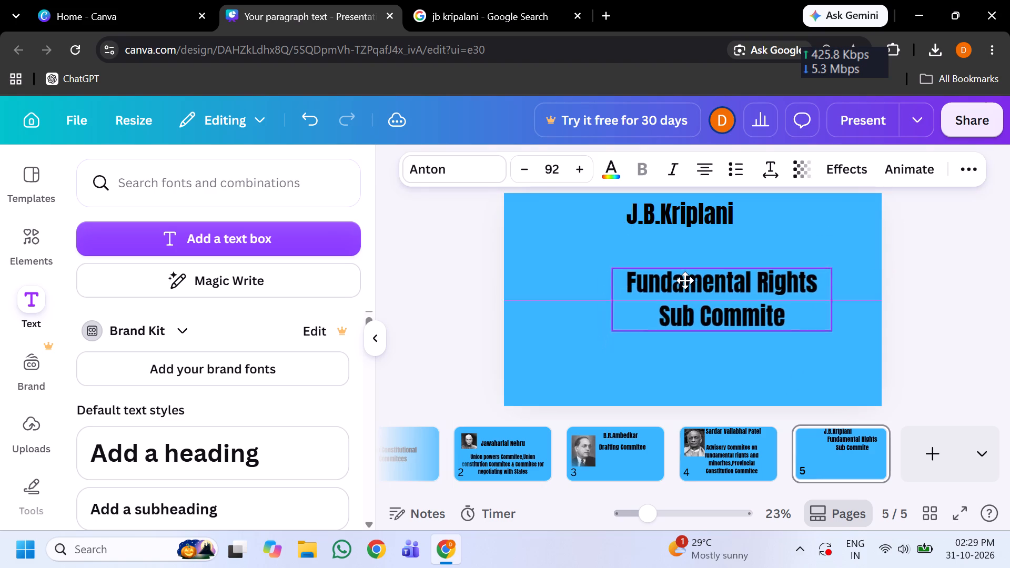
drag(685, 280, 666, 288)
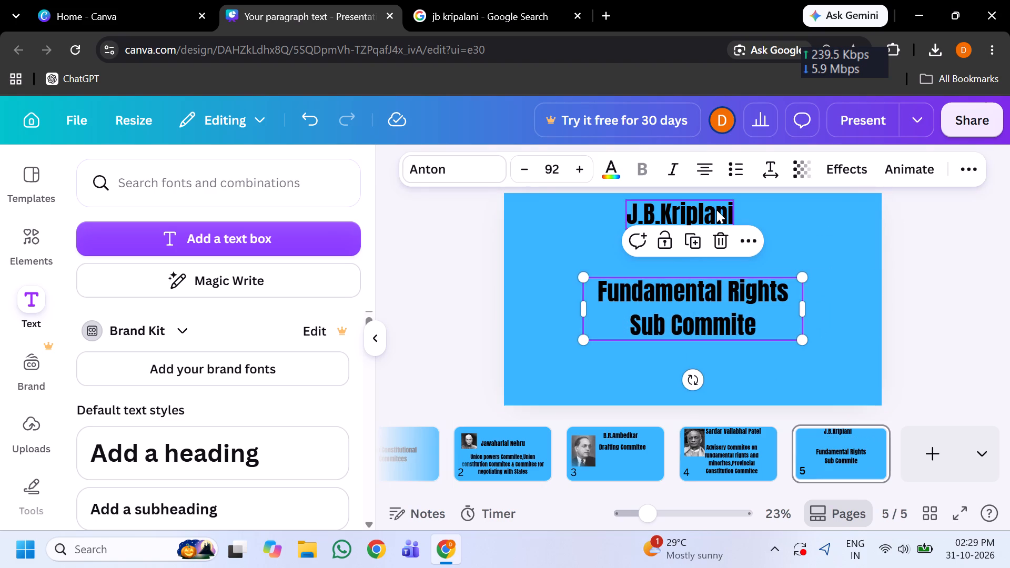
drag(716, 210, 731, 220)
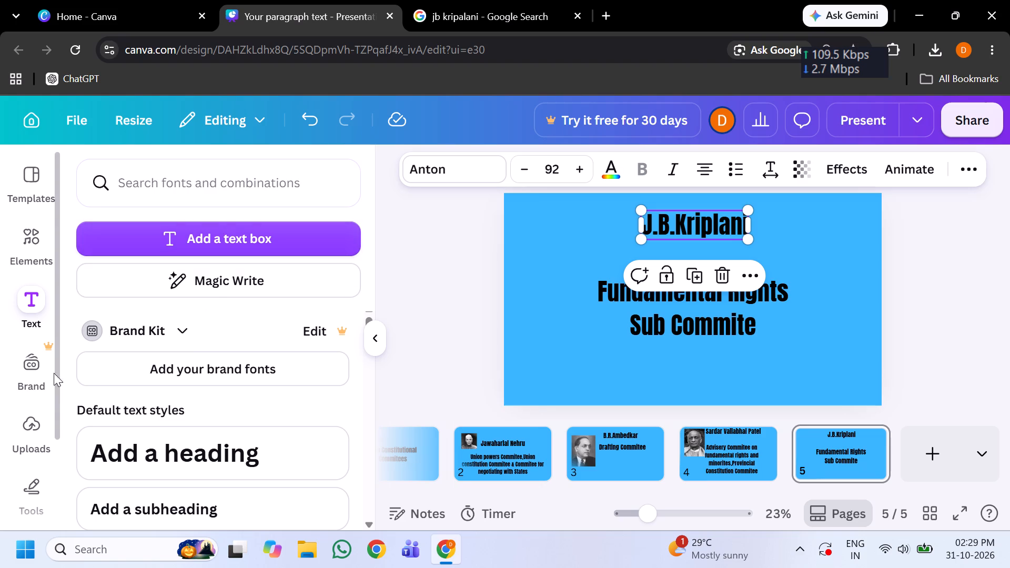
Place the uploaded J.B. Kripalani photo in page 5's upper left corner, shrink it and crop off its black left edge.
drag(8, 432, 13, 432)
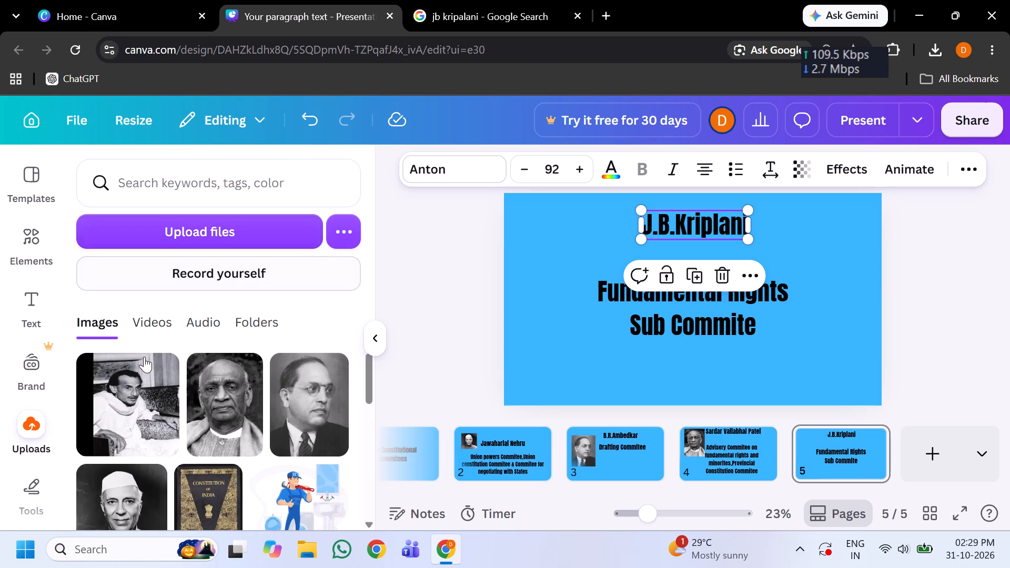
drag(106, 419, 528, 262)
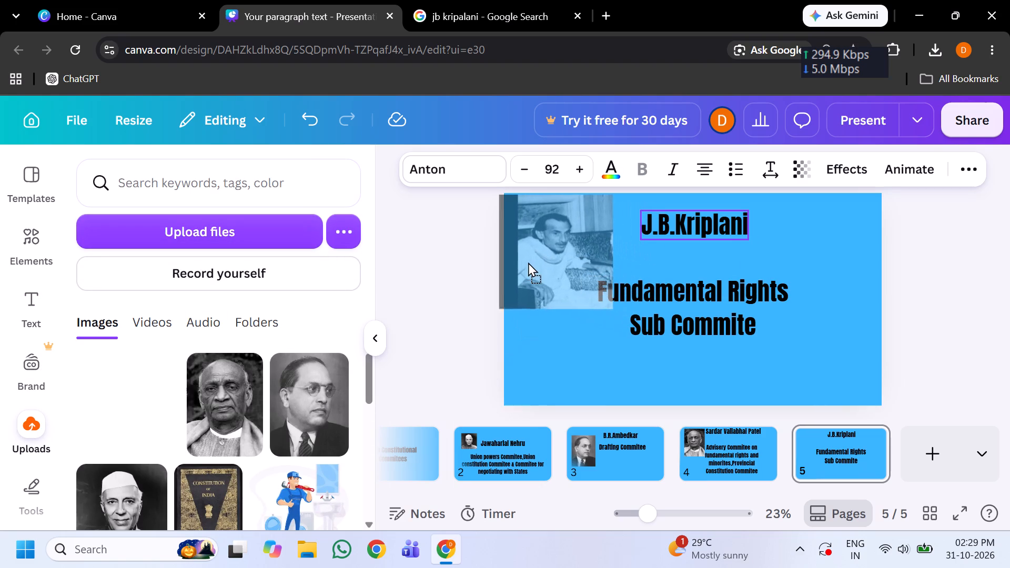
drag(528, 262, 528, 268)
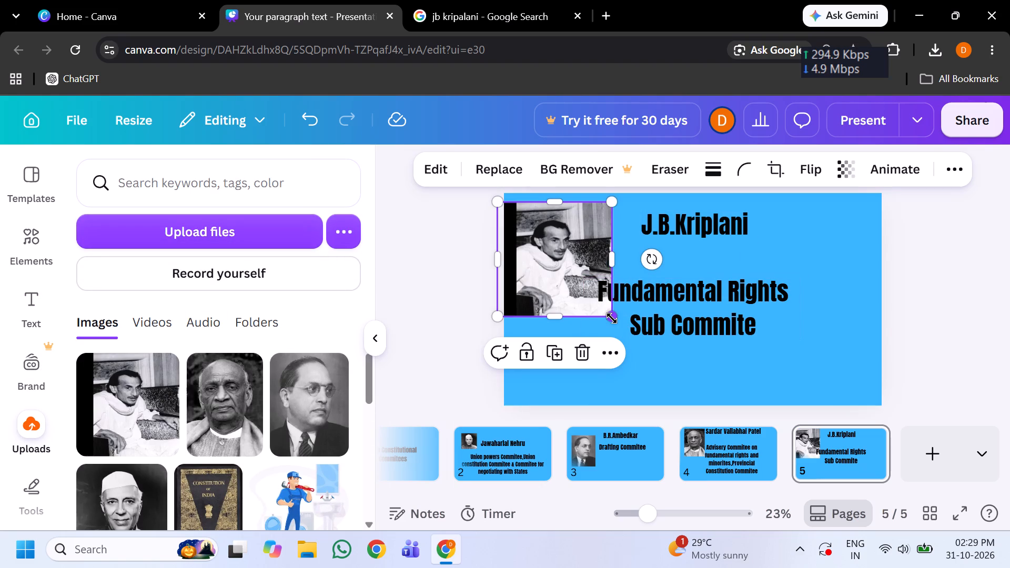
drag(612, 318, 594, 295)
drag(540, 261, 559, 257)
drag(519, 250, 520, 251)
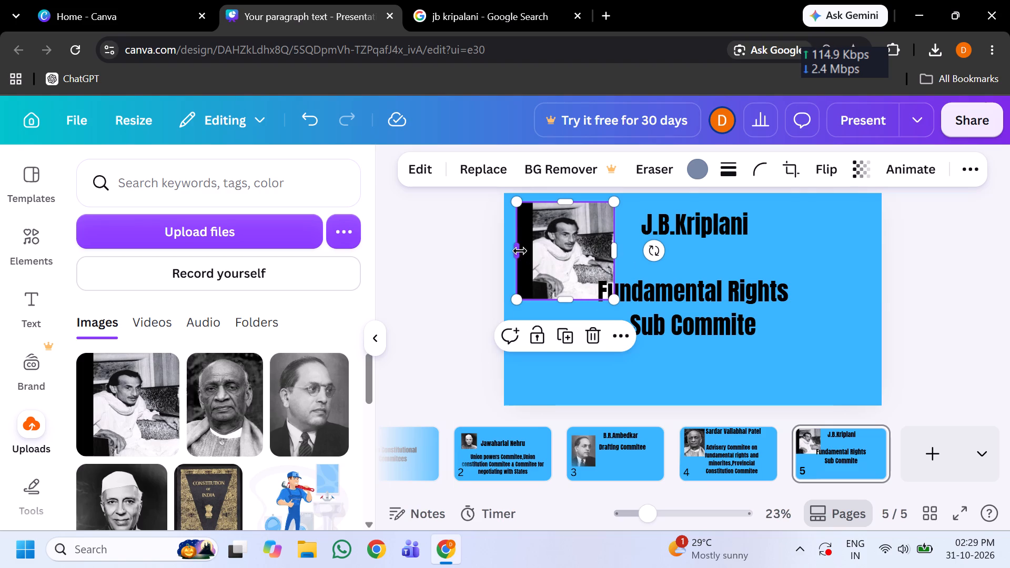
drag(520, 251, 536, 262)
drag(578, 248, 579, 248)
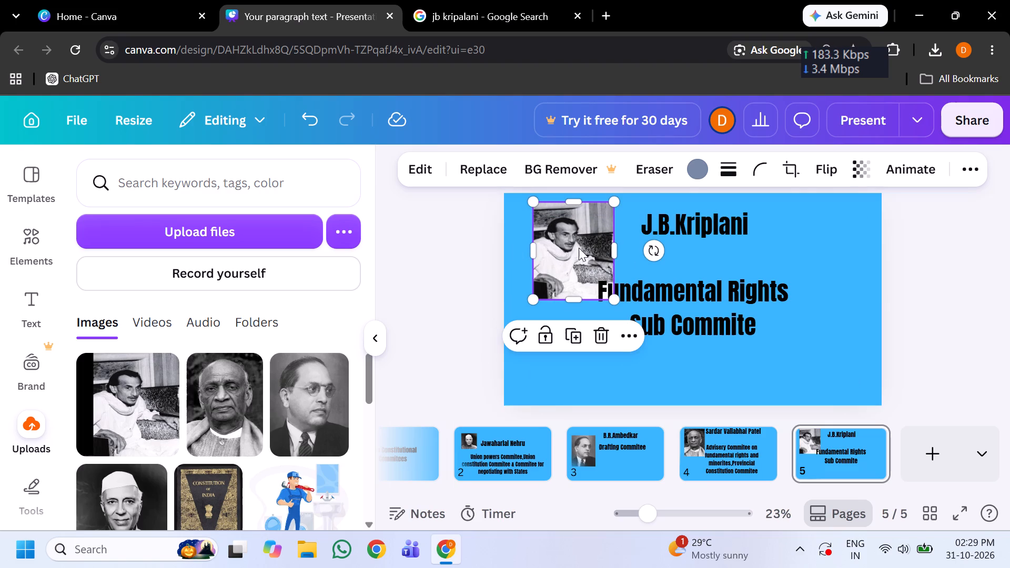
drag(579, 248, 559, 247)
Check through the earlier pages and add a blank sixth page after page 5.
drag(966, 255, 962, 260)
click(474, 459)
drag(632, 468, 638, 465)
drag(737, 430, 739, 436)
drag(748, 451, 743, 452)
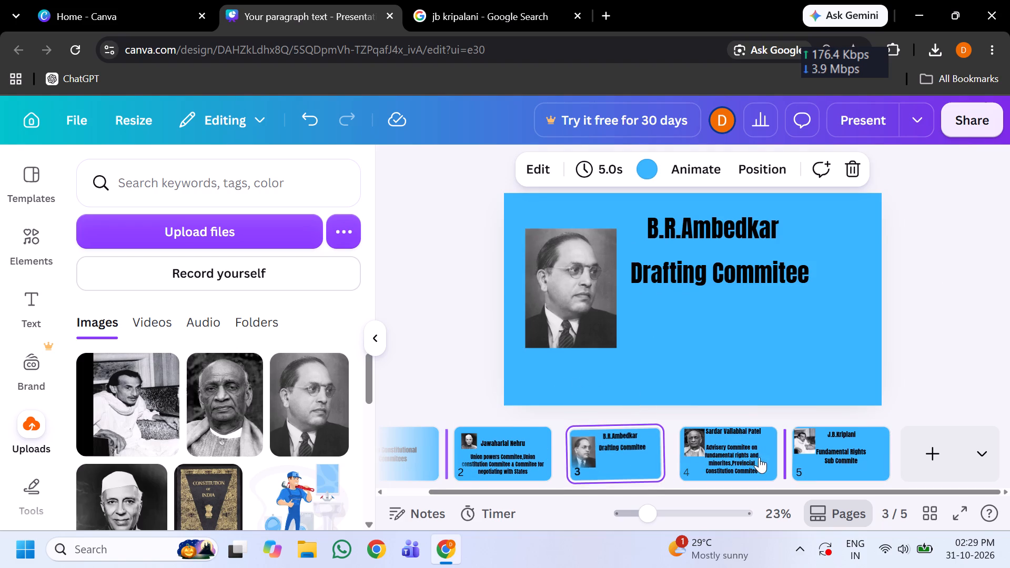
click(933, 440)
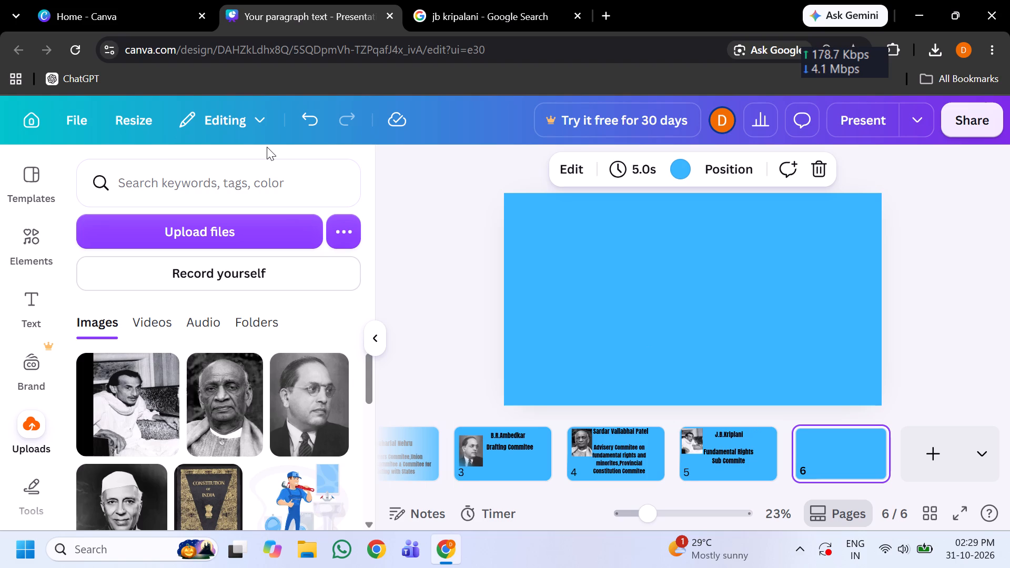
Search Google Images for "hc mukherjee" and save the Wikipedia portrait to Downloads as images (3).jpeg.
click(504, 22)
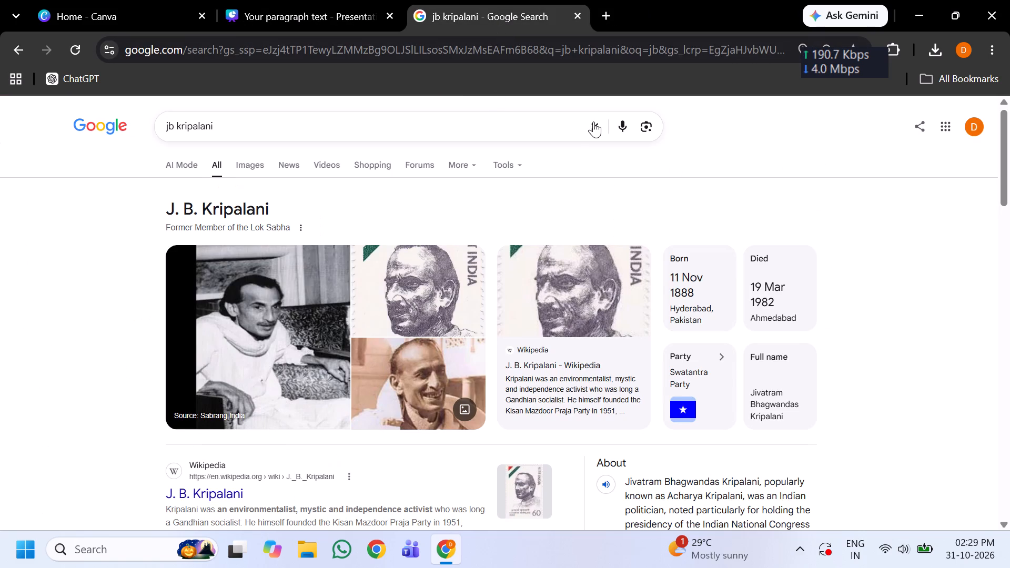
click(593, 123)
text(hc)
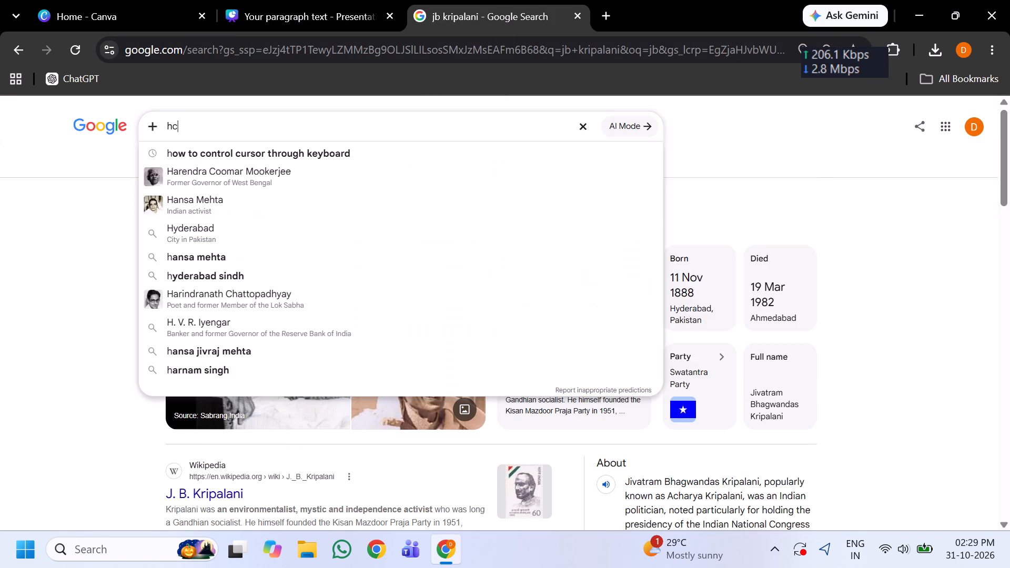
key(space)
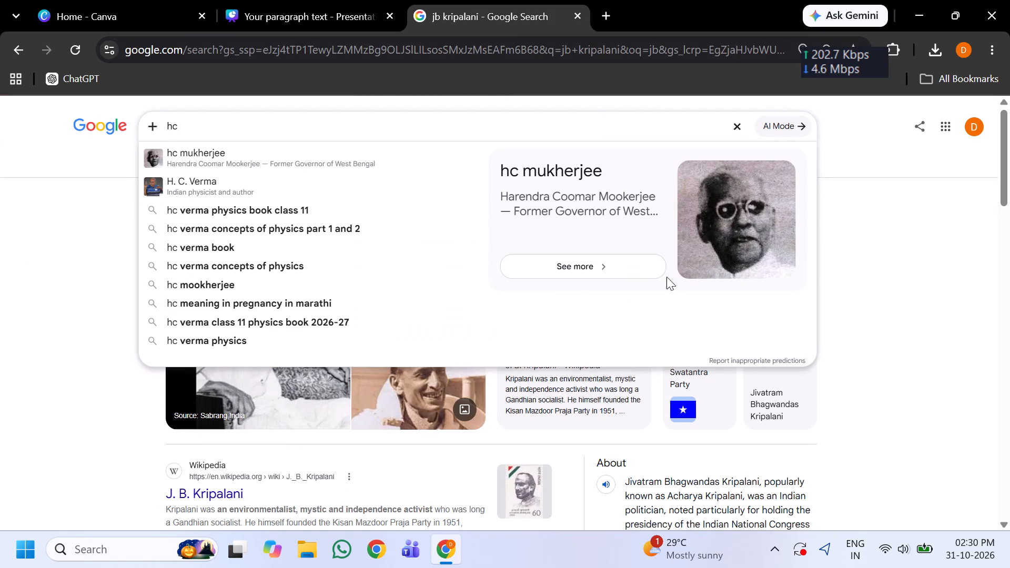
click(359, 165)
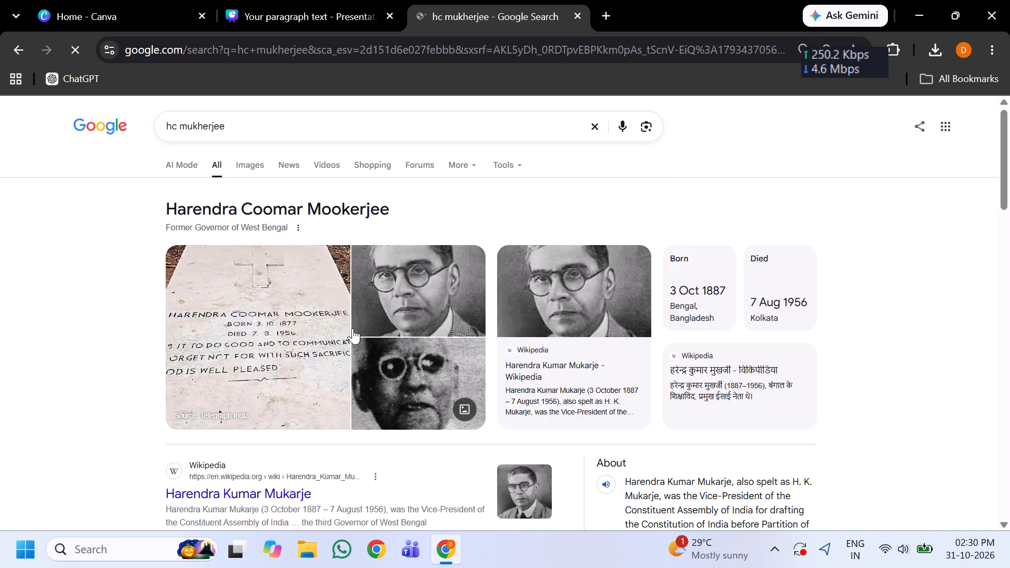
scroll(304, 320, down, 1)
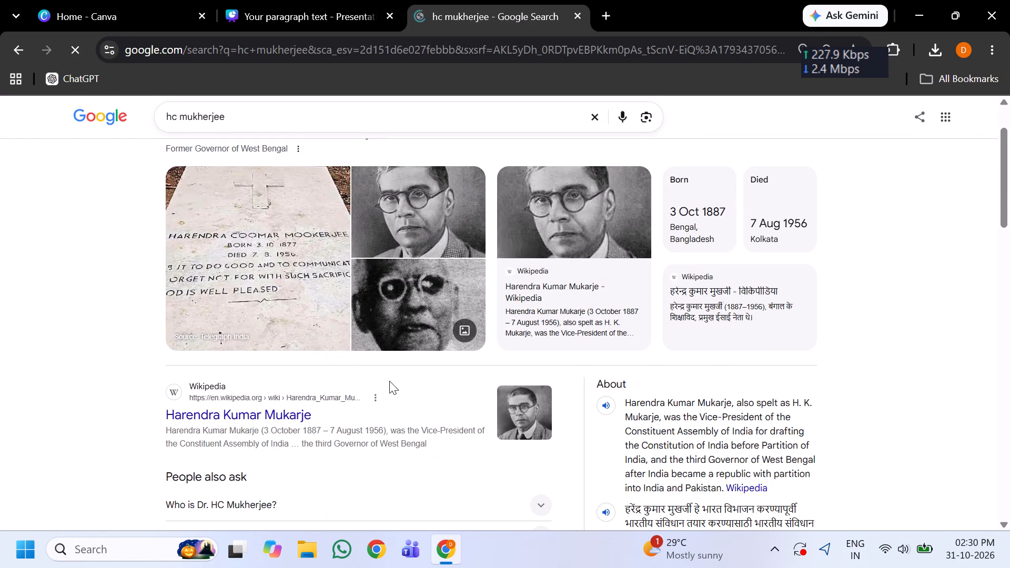
scroll(366, 338, up, 2)
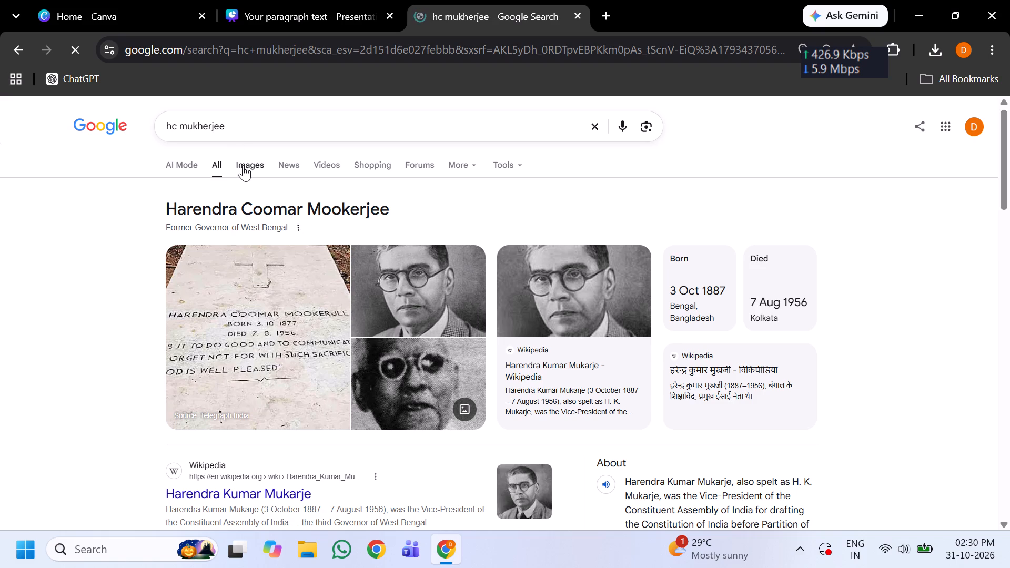
drag(243, 166, 250, 171)
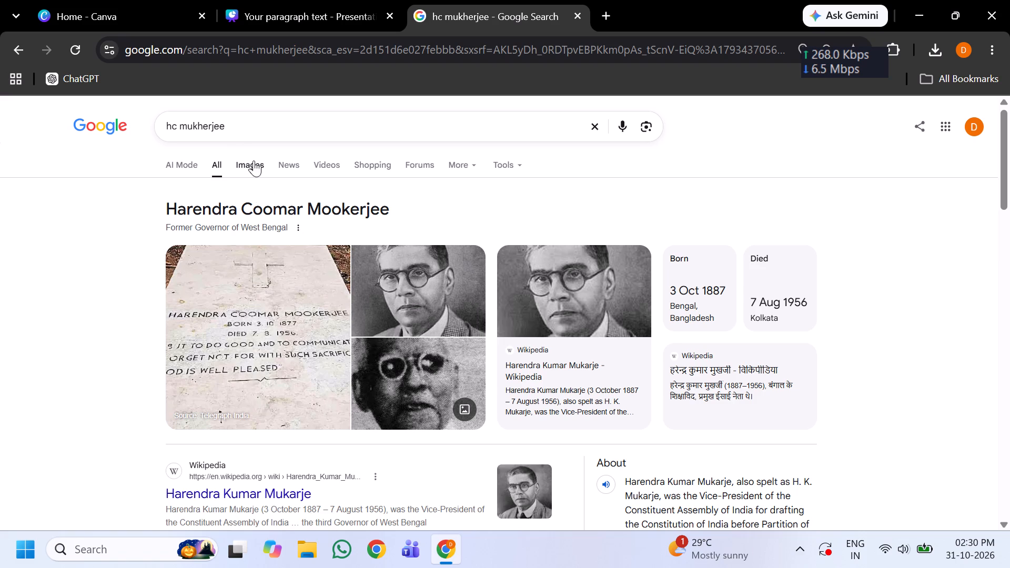
click(255, 157)
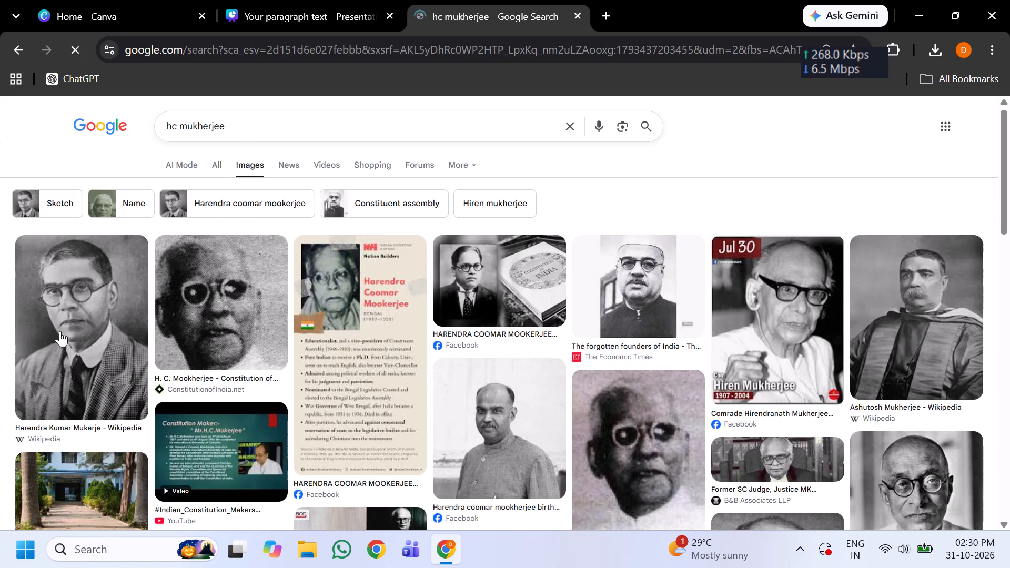
right_click(85, 331)
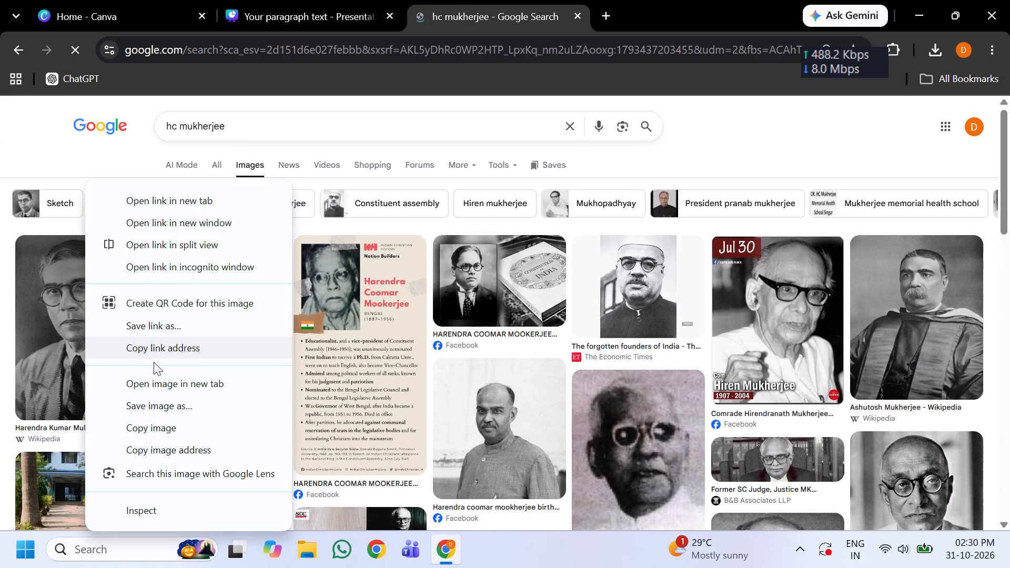
click(177, 400)
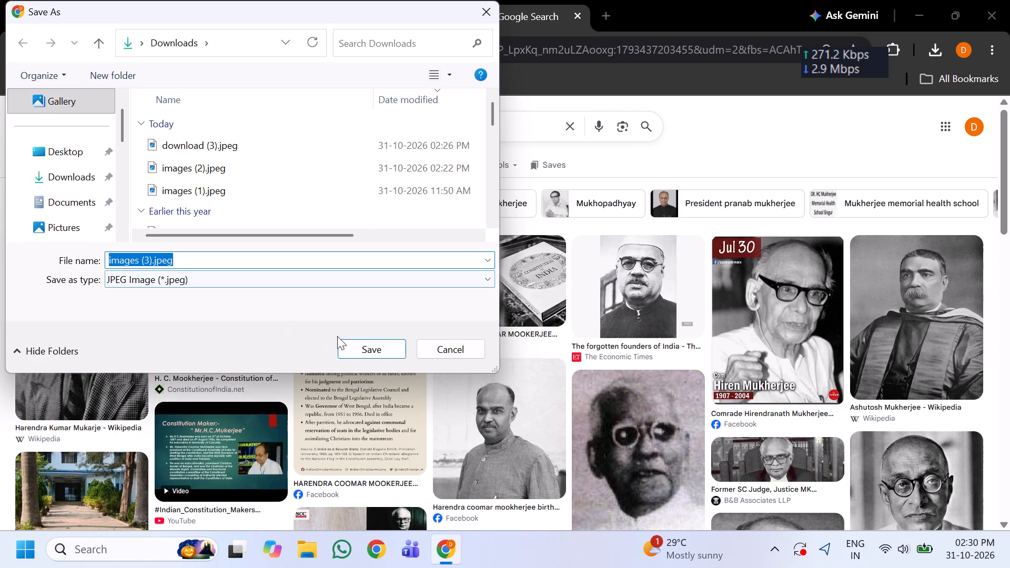
click(371, 346)
Return to the Canva presentation and close the Adobe Express Photos preview of images (3).jpeg.
click(320, 6)
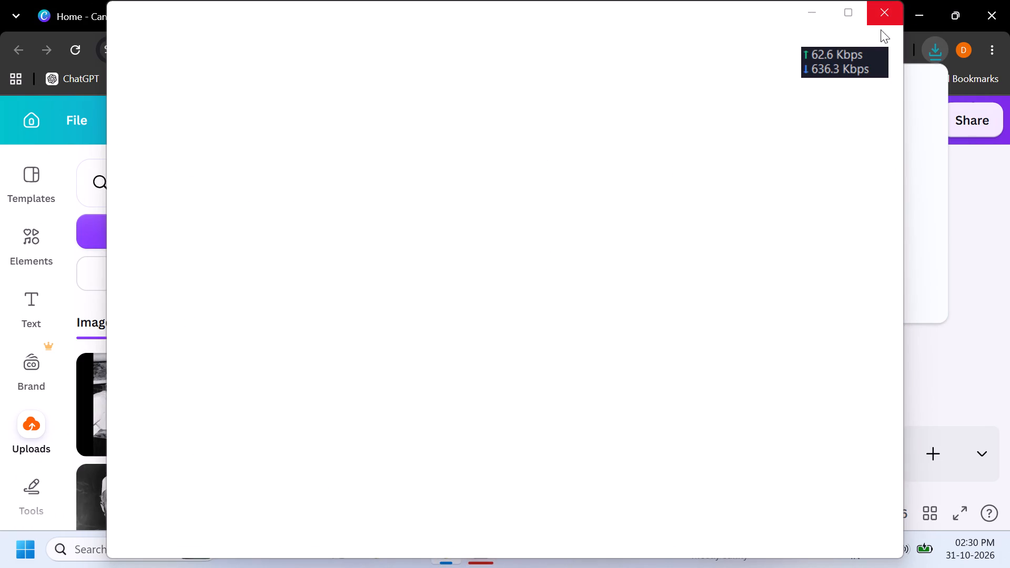
click(873, 13)
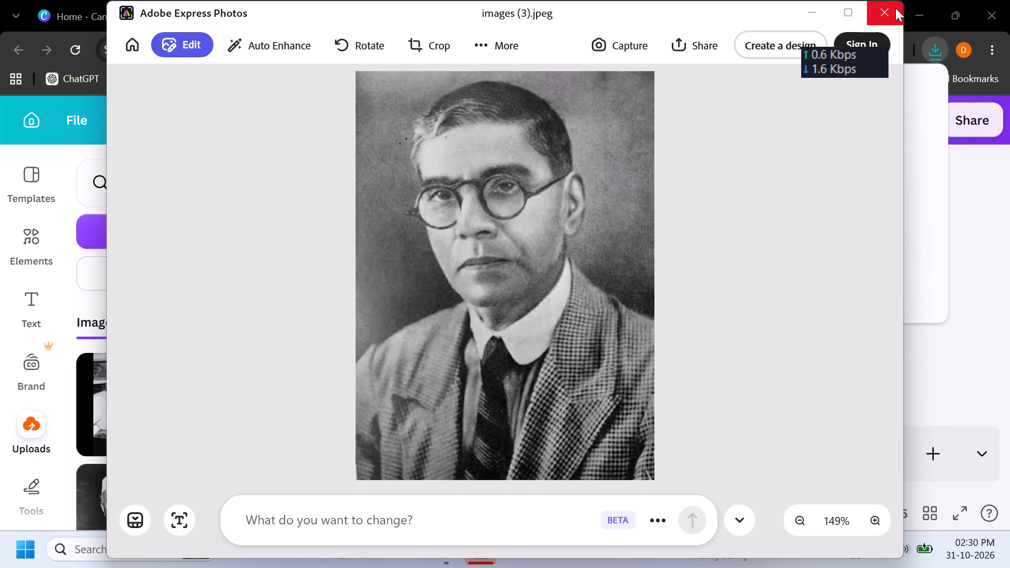
click(894, 7)
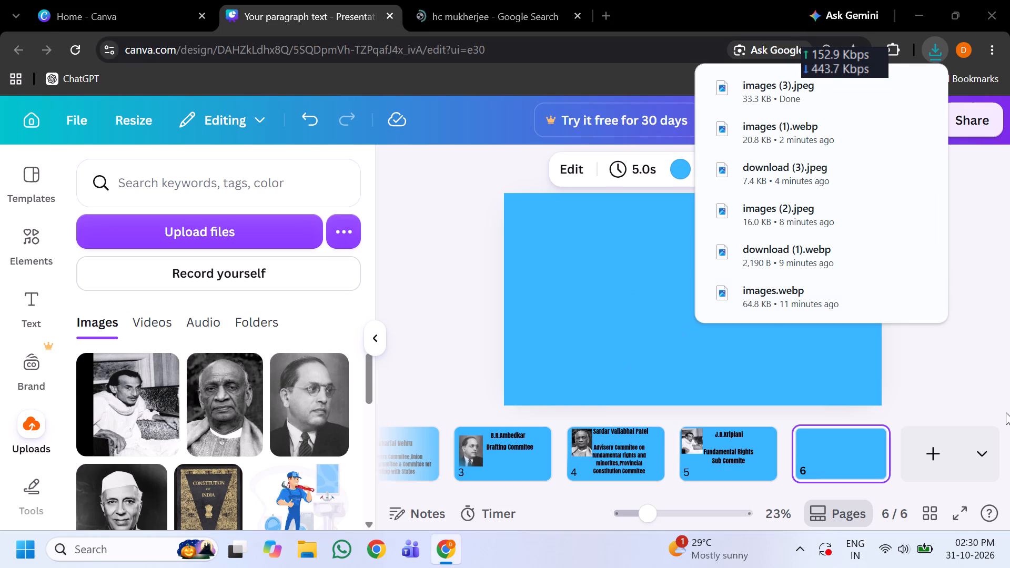
Upload images (3).jpeg from Downloads to the Canva uploads.
click(952, 371)
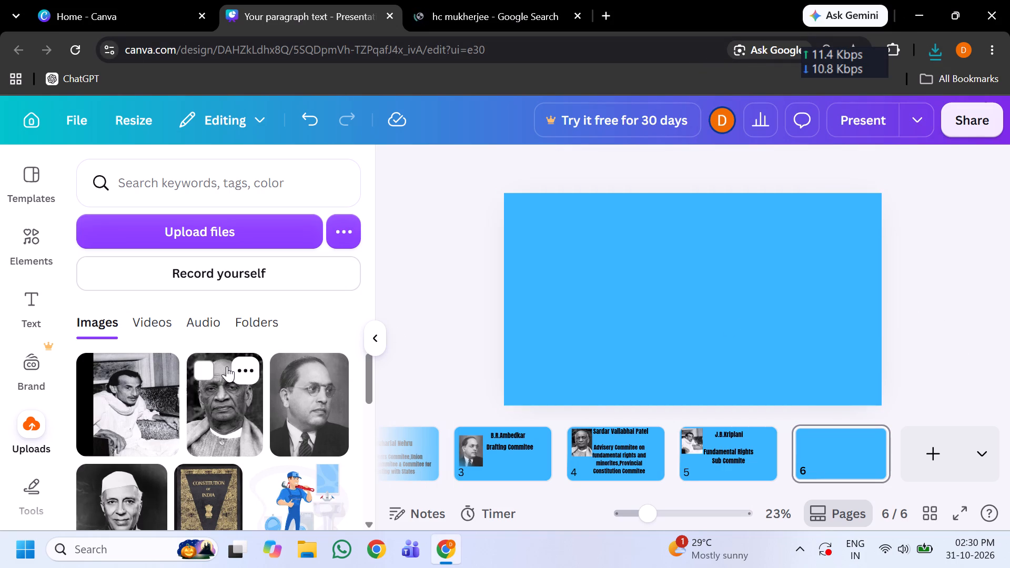
drag(209, 225, 213, 233)
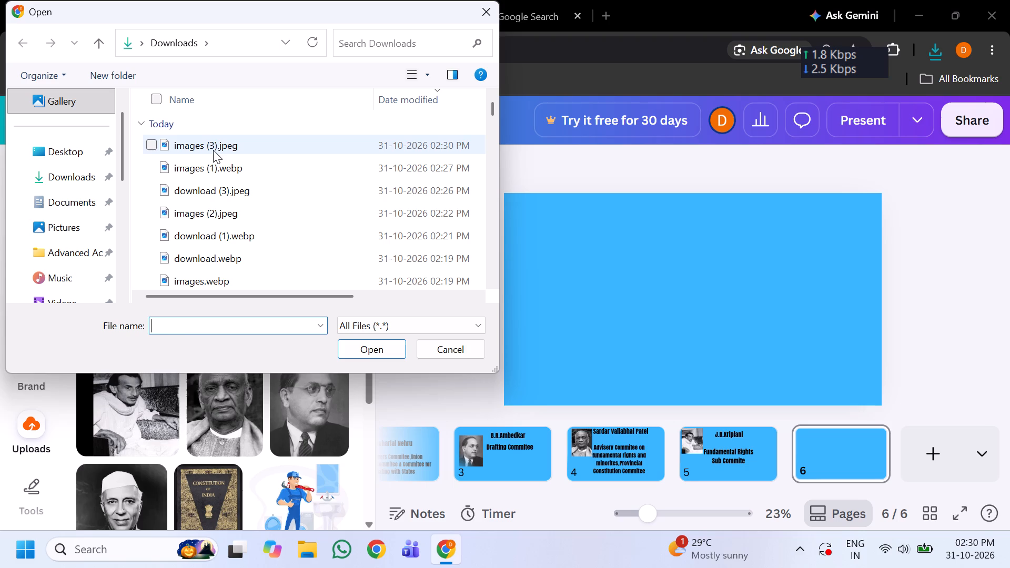
click(218, 145)
drag(365, 346, 369, 349)
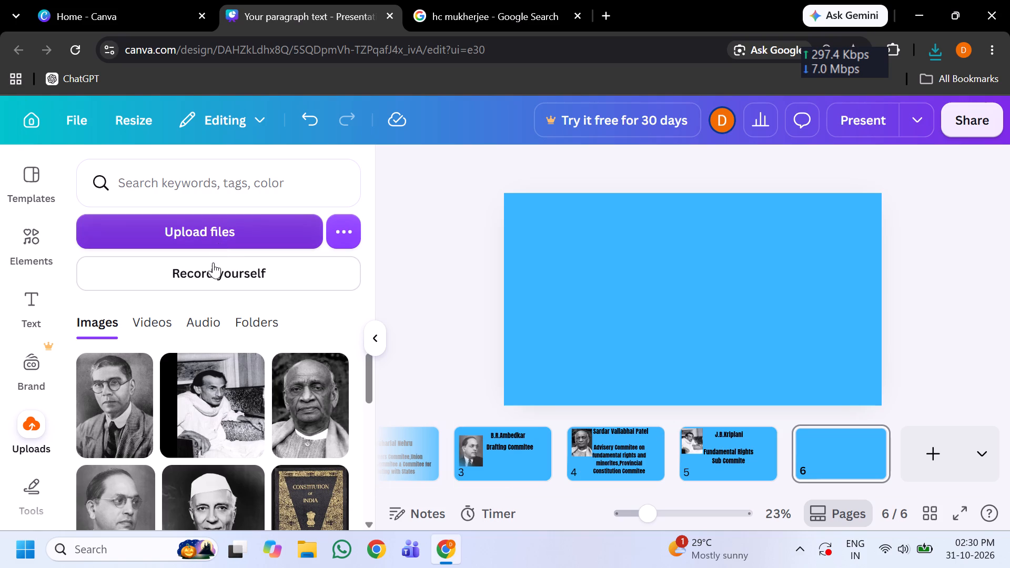
click(38, 305)
click(244, 250)
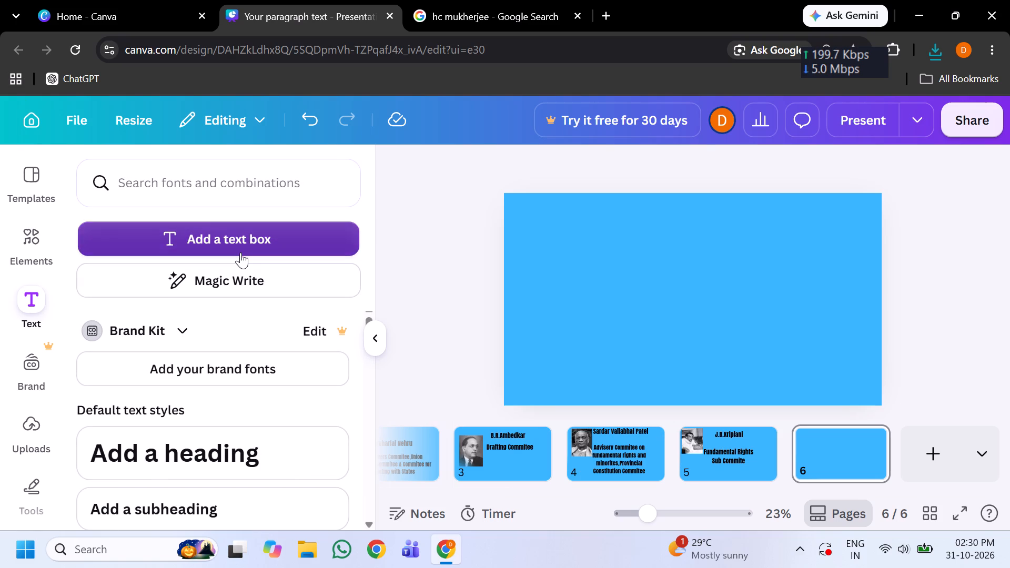
key(shift+h)
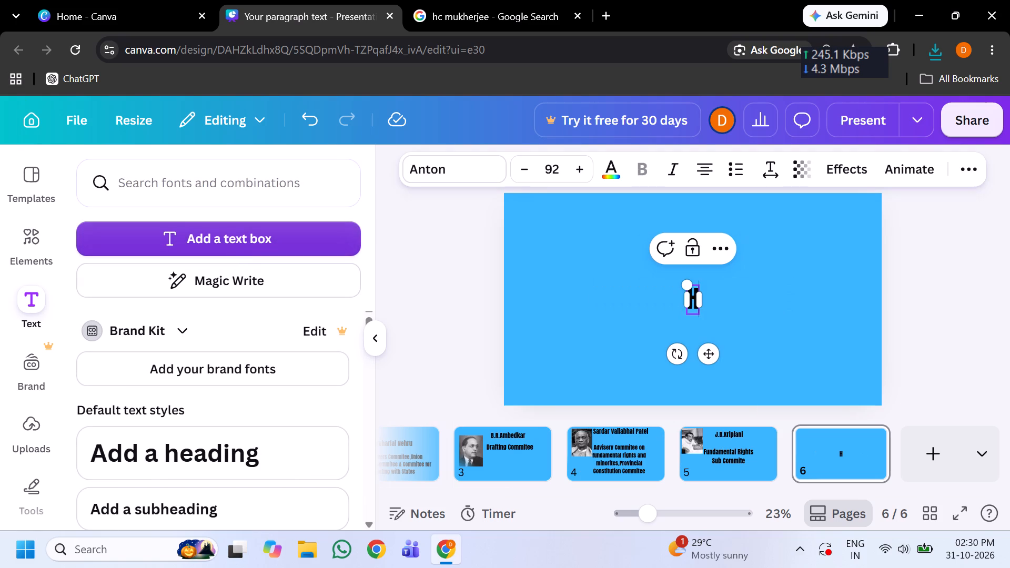
key(shift+greater)
key(shift+BackSpace)
key(period)
key(shift+c)
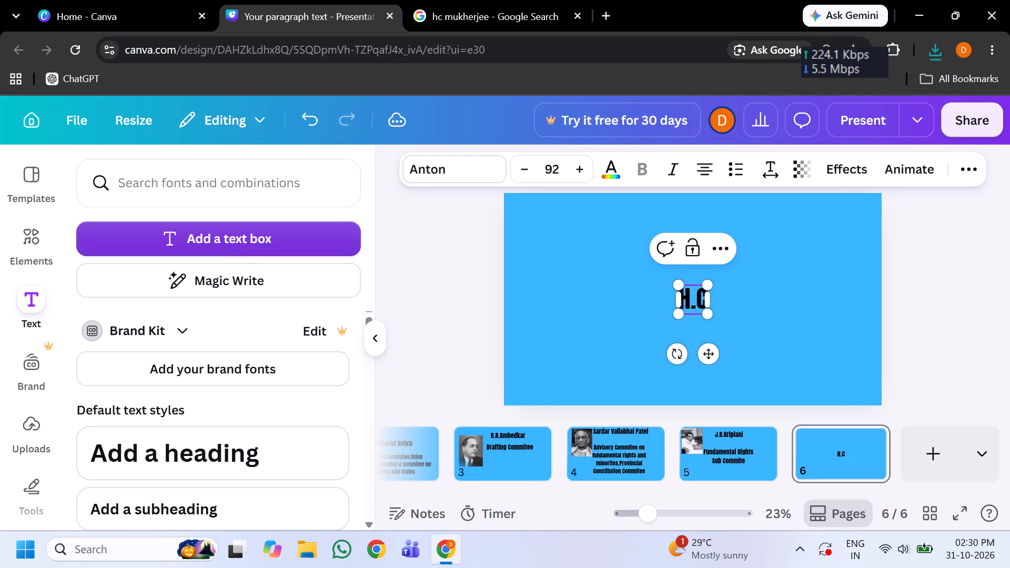
key(period)
text(Mu)
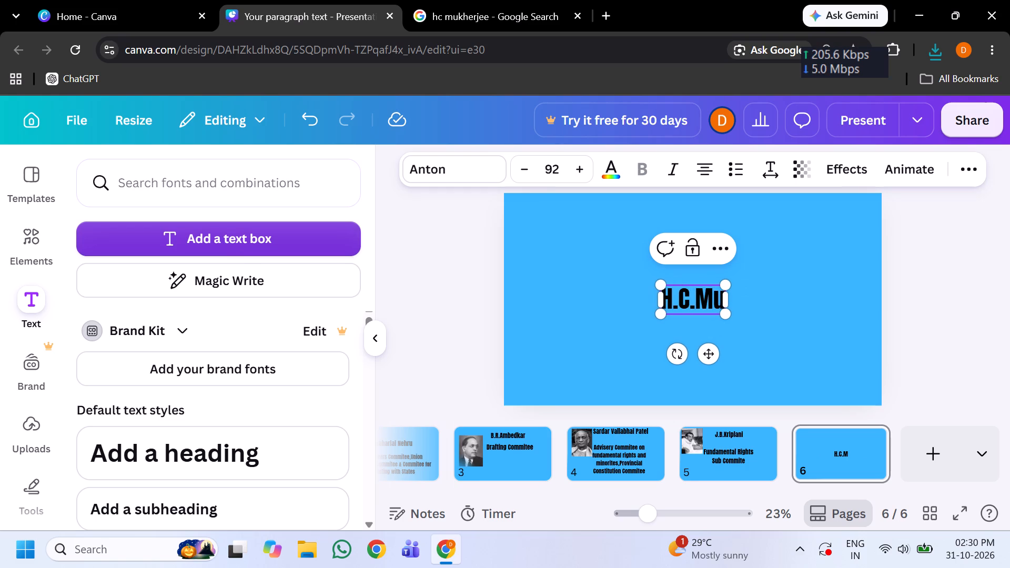
text(khargi)
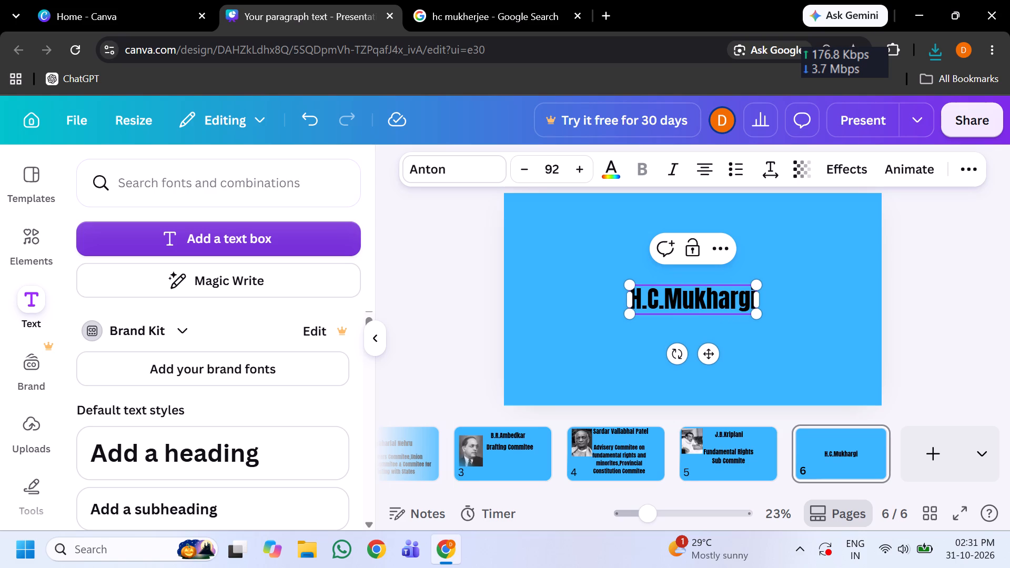
key(BackSpace)
key(BackSpace)
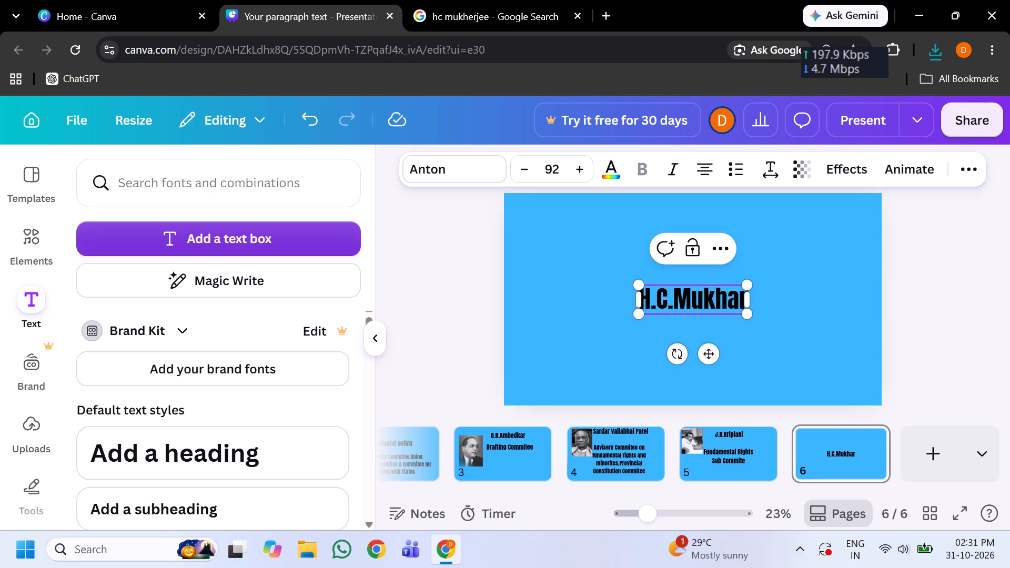
text(ji)
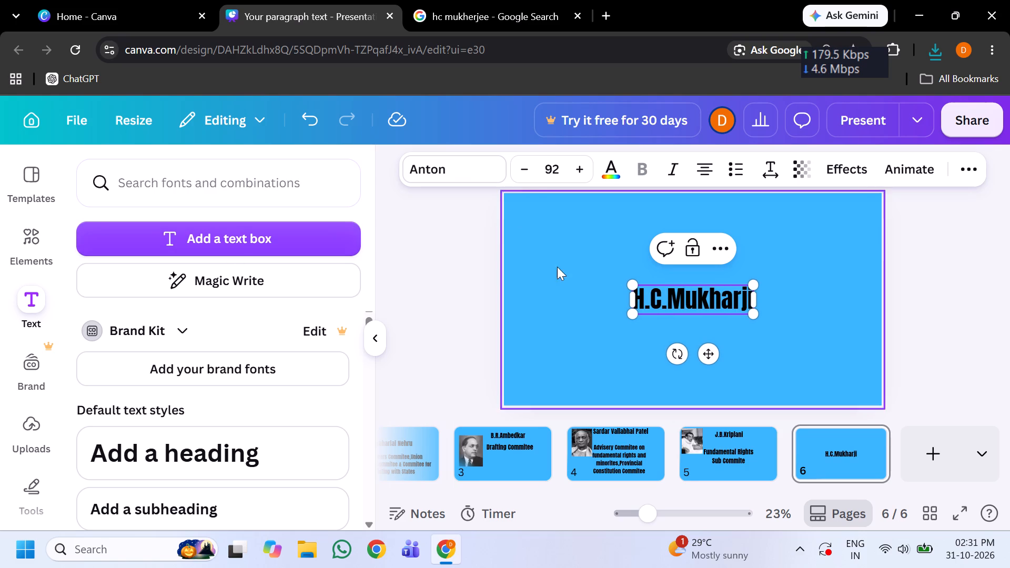
drag(710, 356, 701, 288)
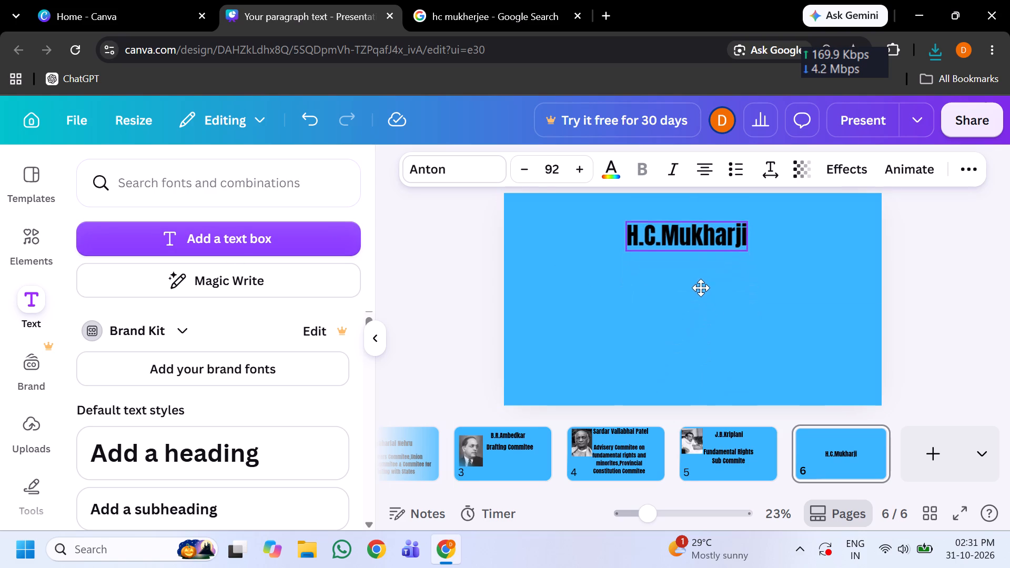
drag(701, 288, 697, 279)
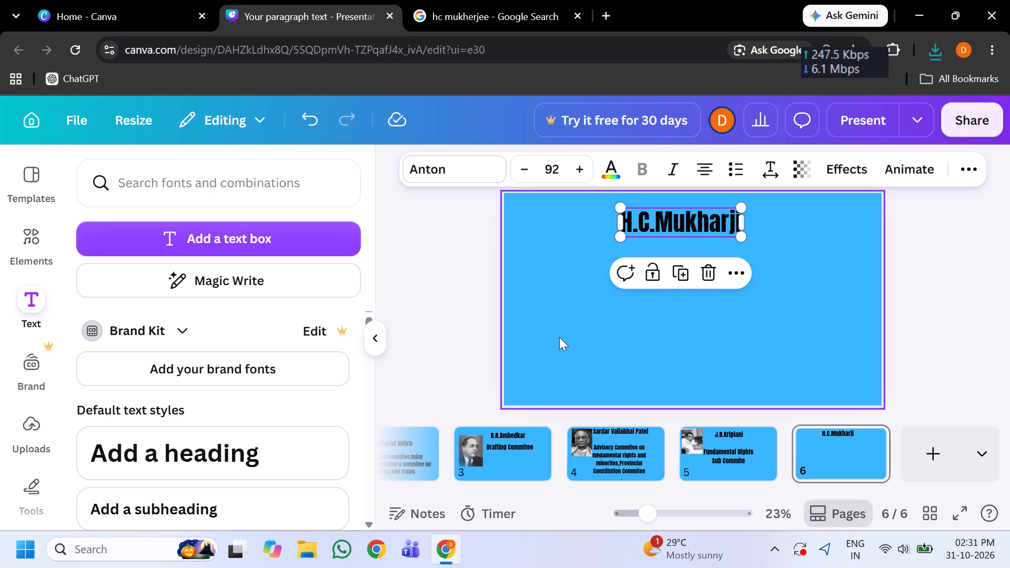
Add a second text box on page 6 reading "Minorities Sub-Committee".
click(245, 230)
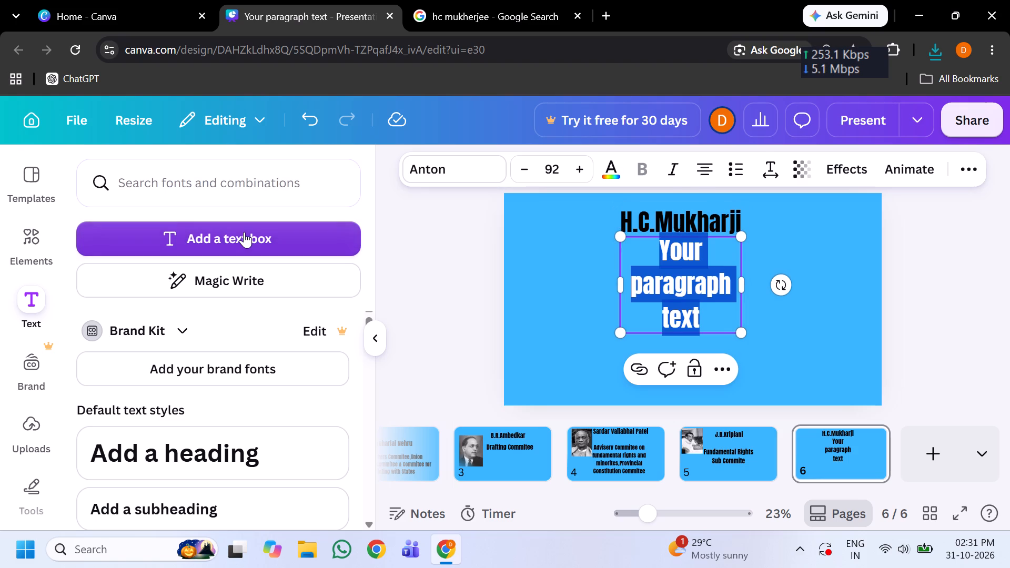
text(Minor)
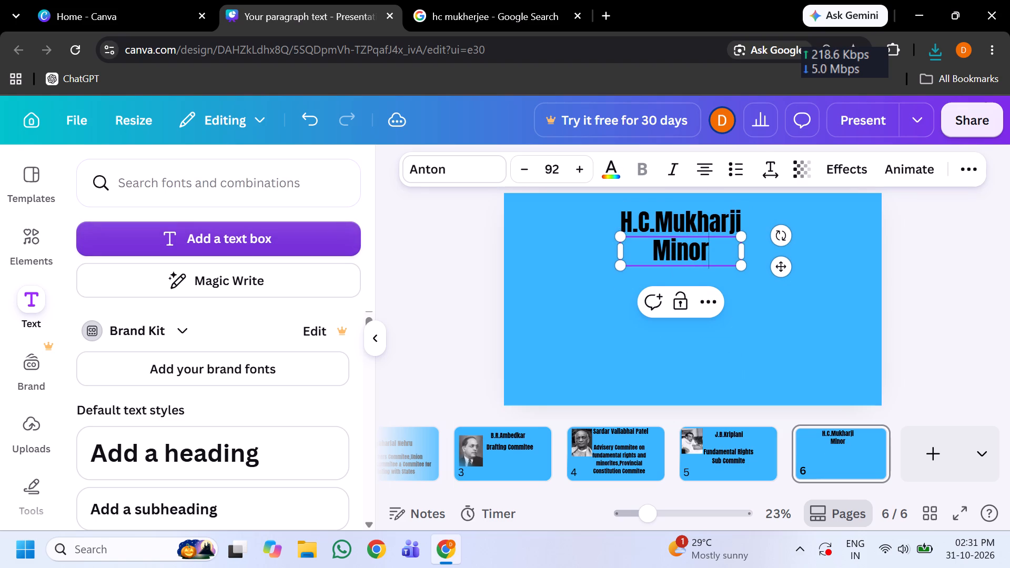
text(ities)
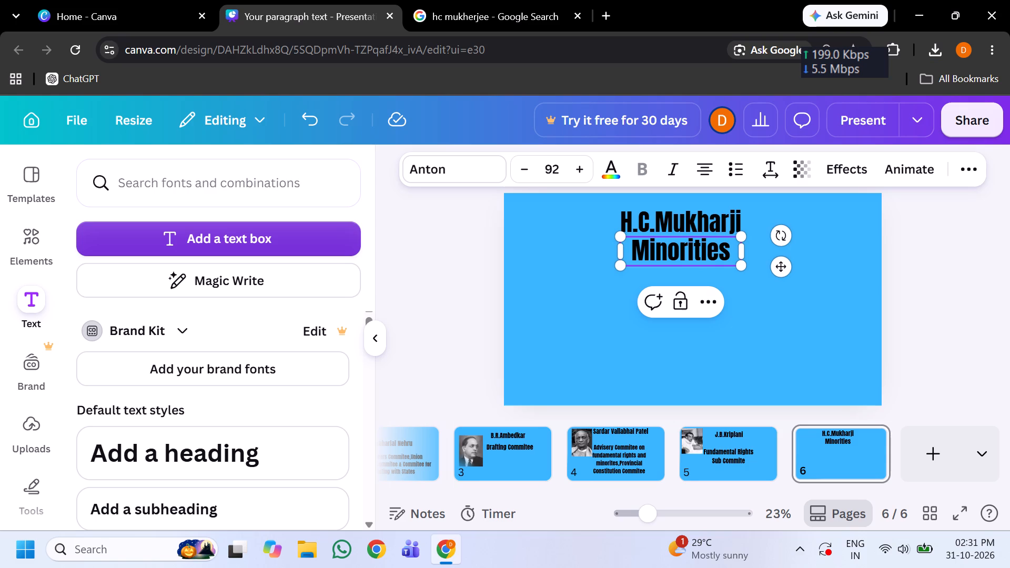
key(space)
text(Sub)
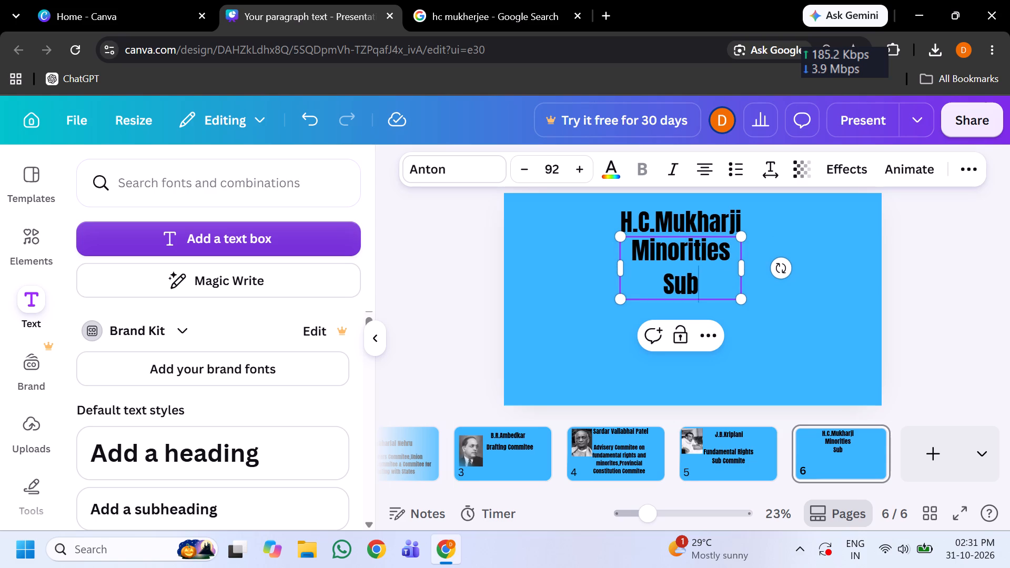
key(shift+underscore)
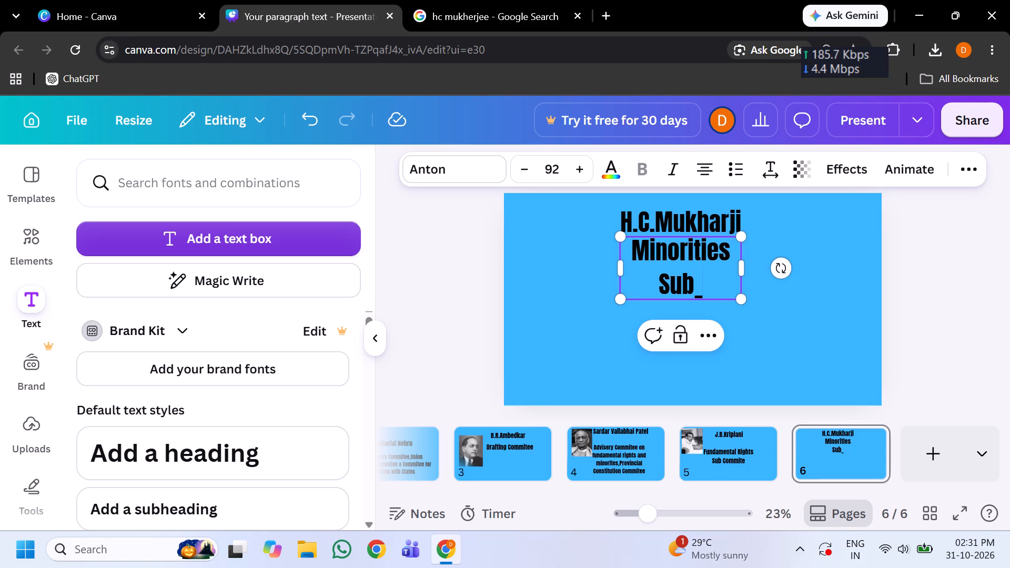
key(BackSpace)
key(minus)
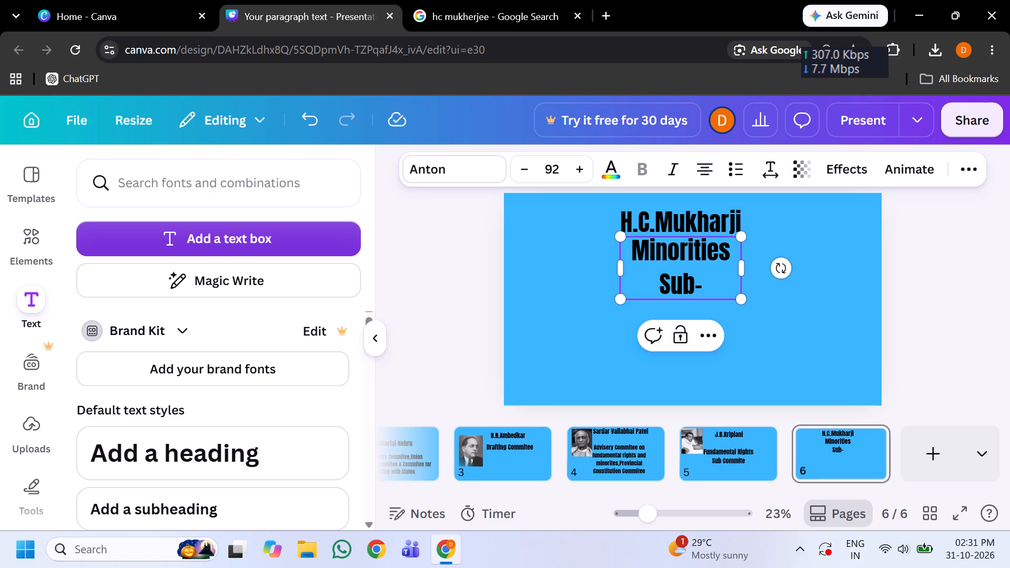
text(Comm)
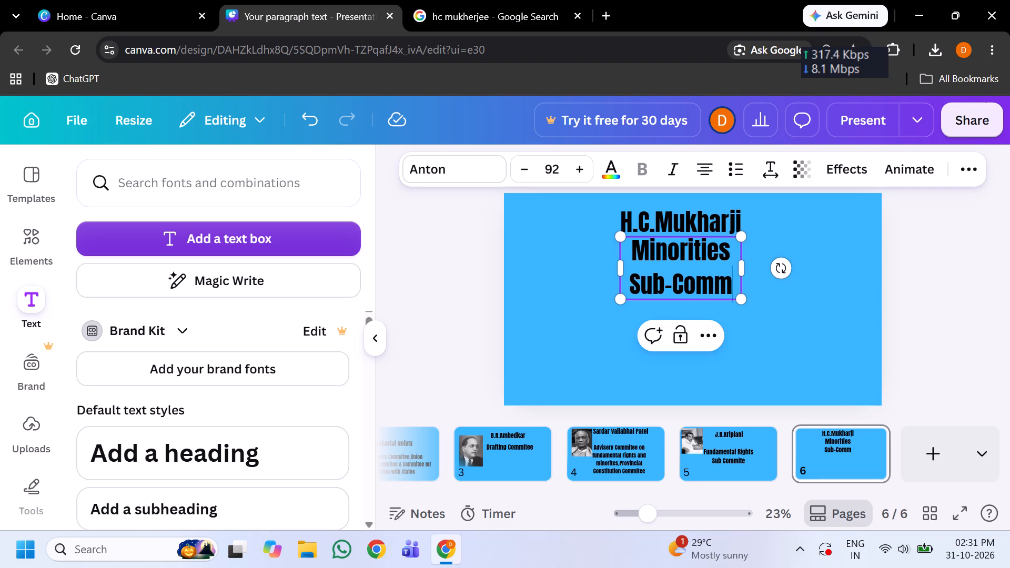
key(i)
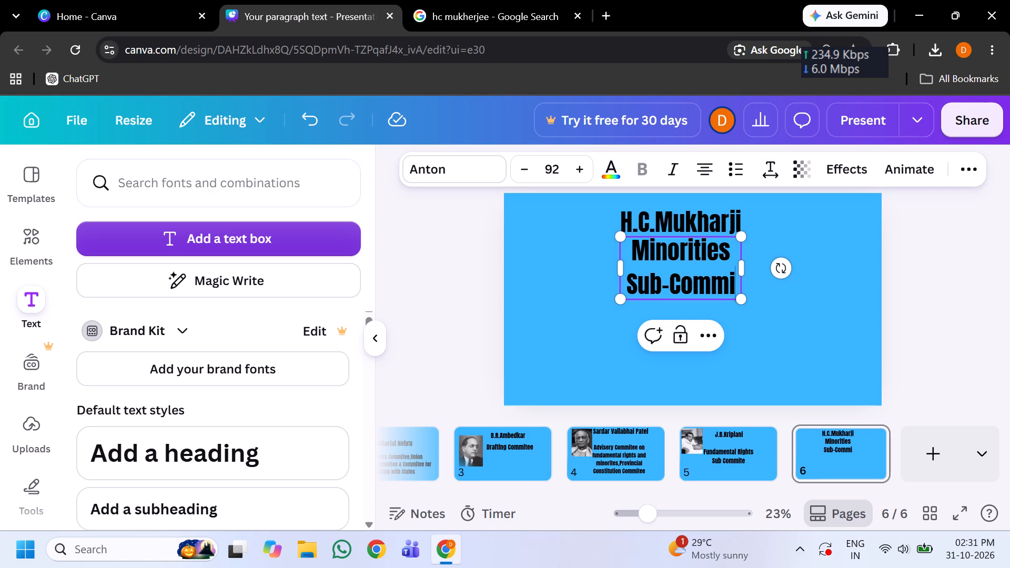
text(ttee)
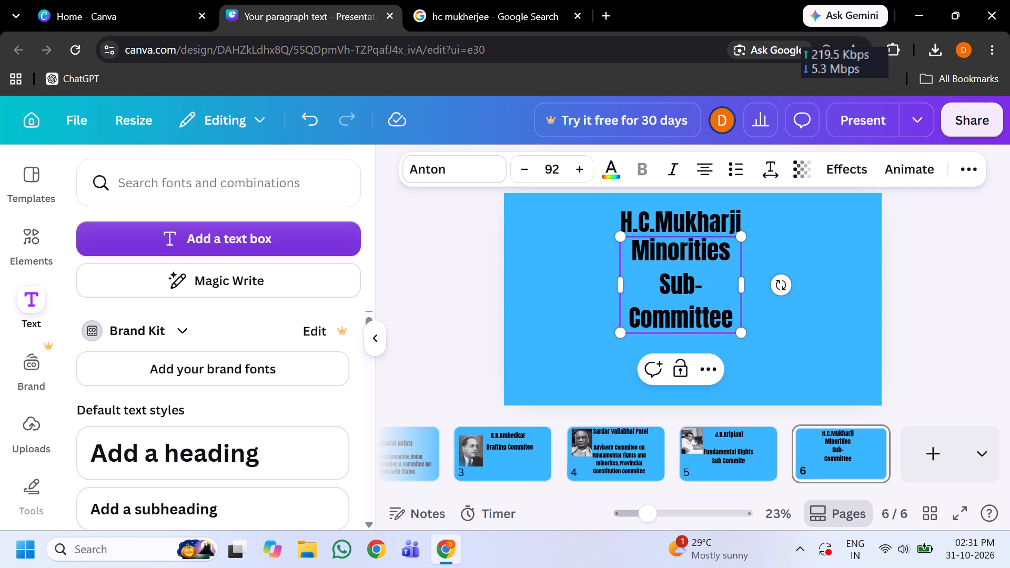
Widen the "Minorities Sub-Committee" text box to fit two lines and move it below the name with a gap.
drag(747, 286, 830, 281)
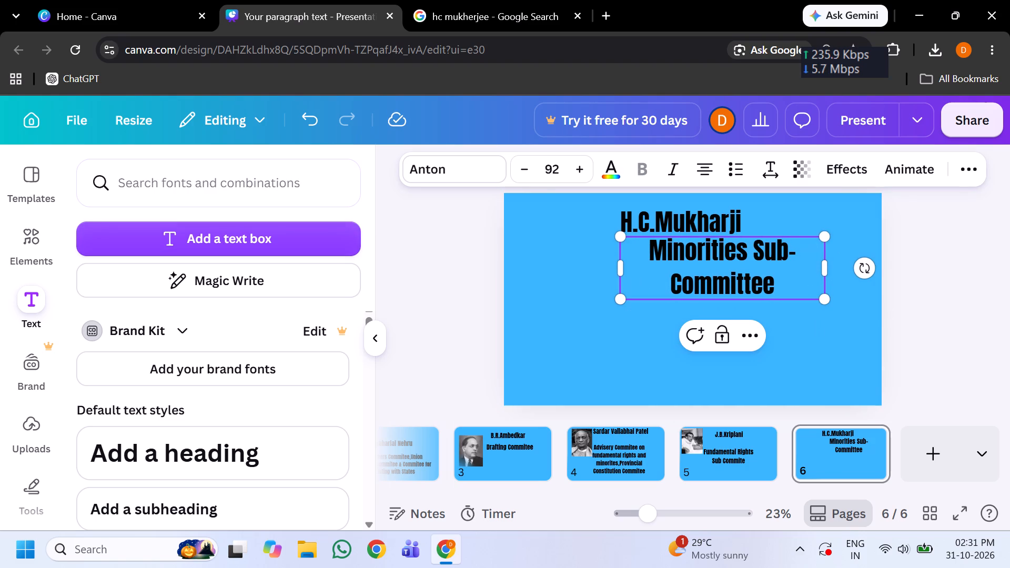
click(615, 361)
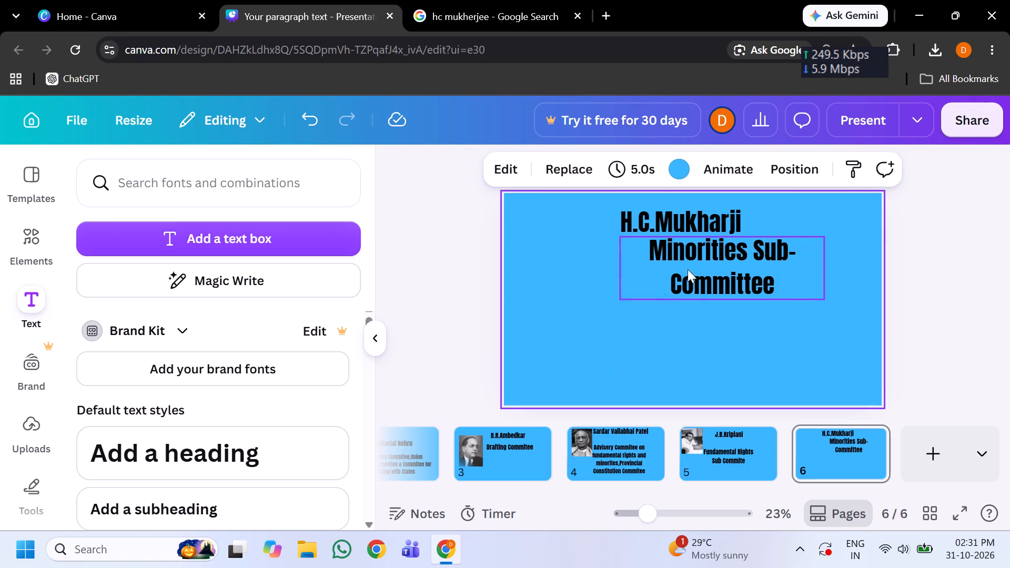
drag(763, 261, 728, 283)
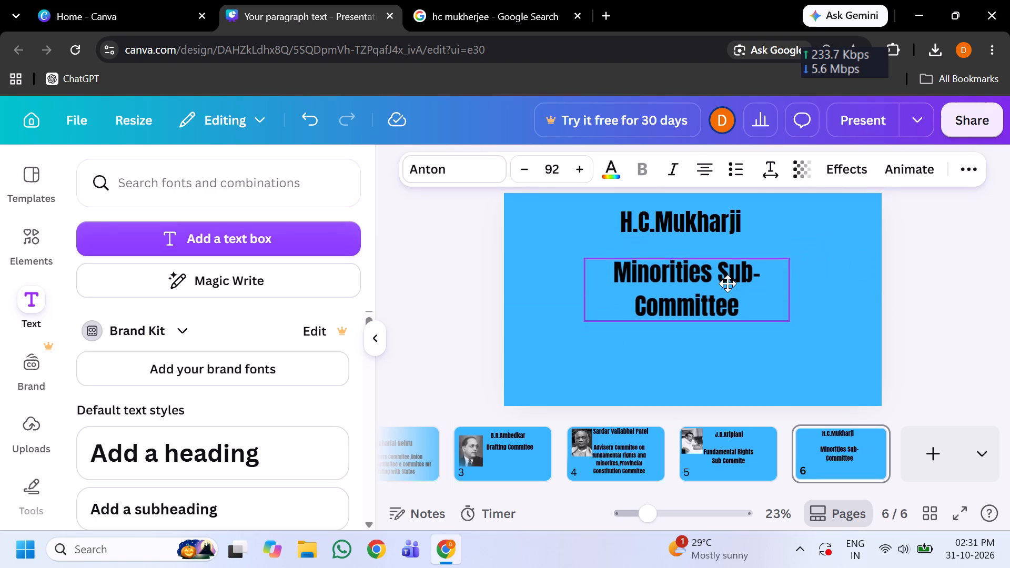
drag(728, 283, 714, 298)
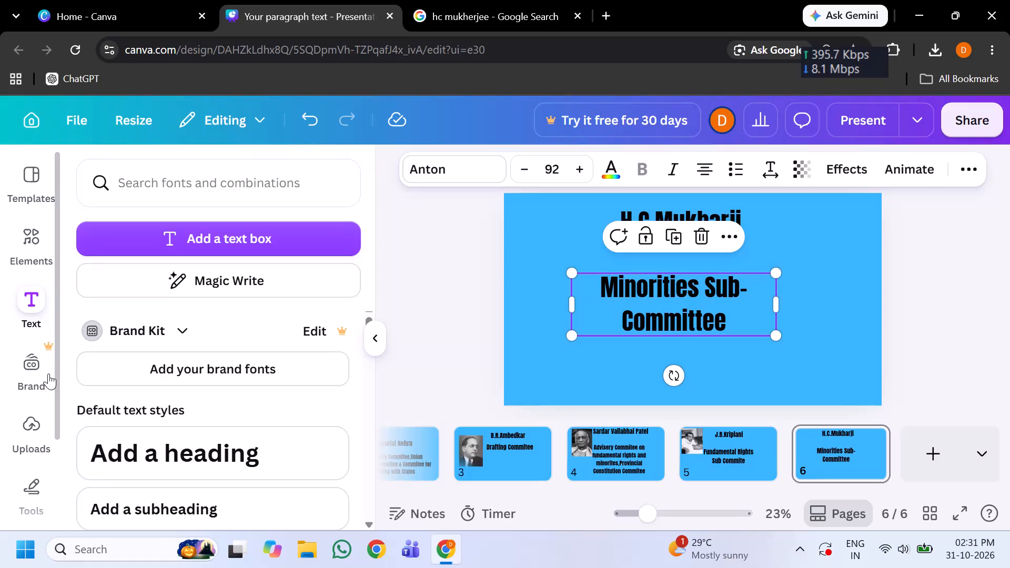
Place the uploaded H.C. Mukherjee portrait in page 6's upper left area and shift the name and committee text beside it.
click(28, 438)
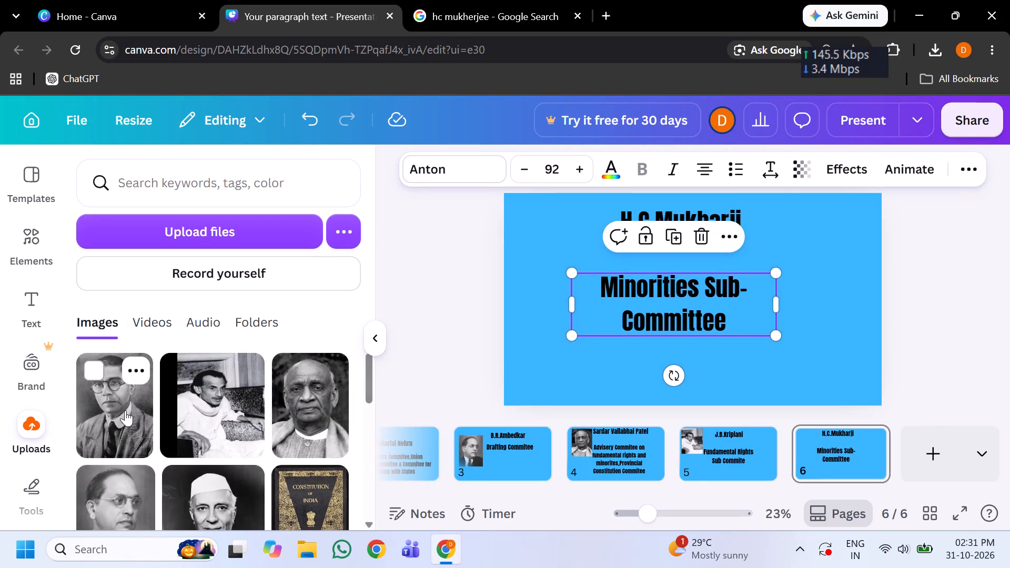
click(120, 402)
drag(683, 323, 669, 327)
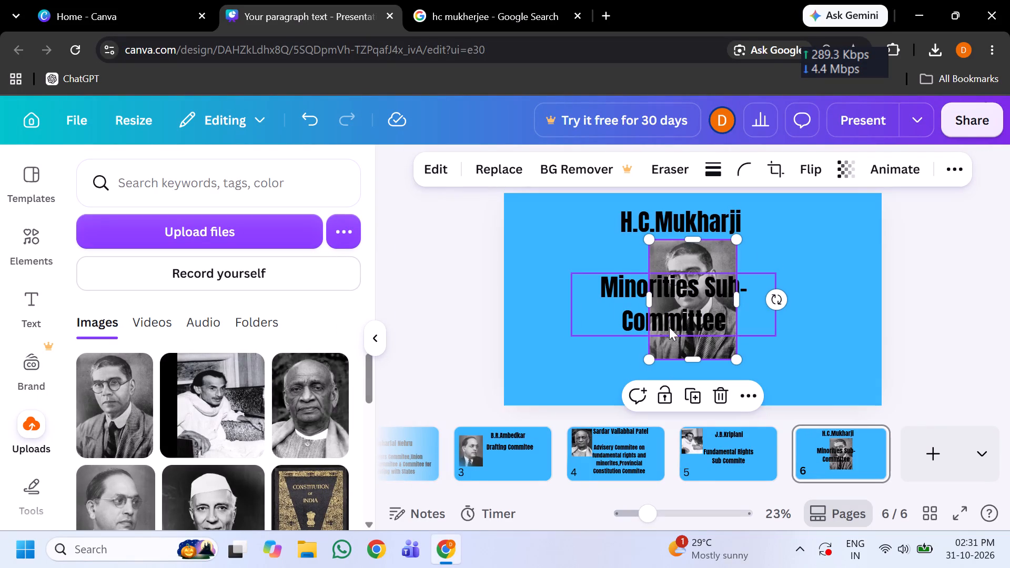
drag(669, 327, 550, 297)
drag(654, 304, 675, 301)
drag(711, 212, 724, 222)
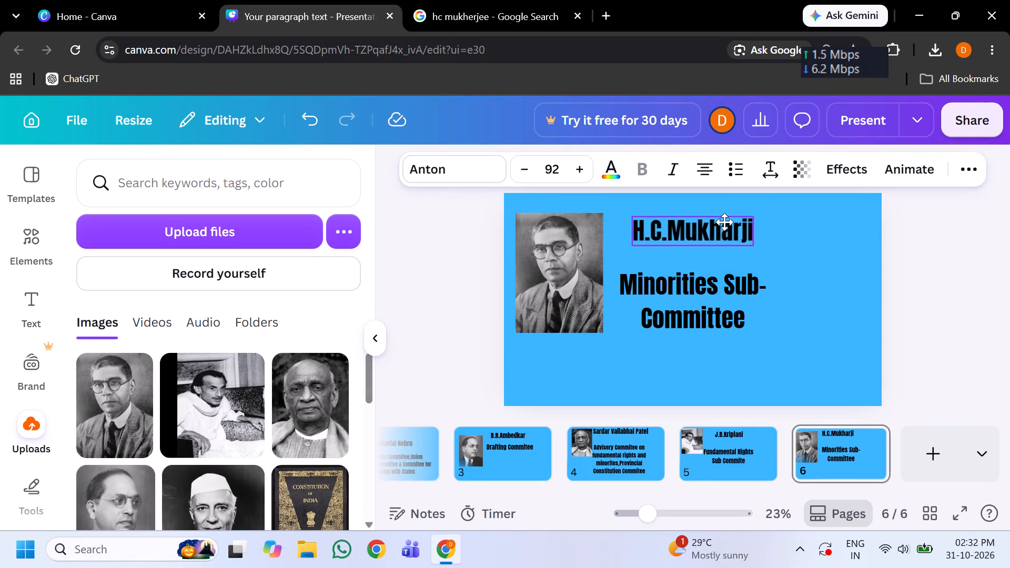
drag(724, 222, 725, 224)
drag(689, 314, 698, 312)
drag(562, 284, 572, 283)
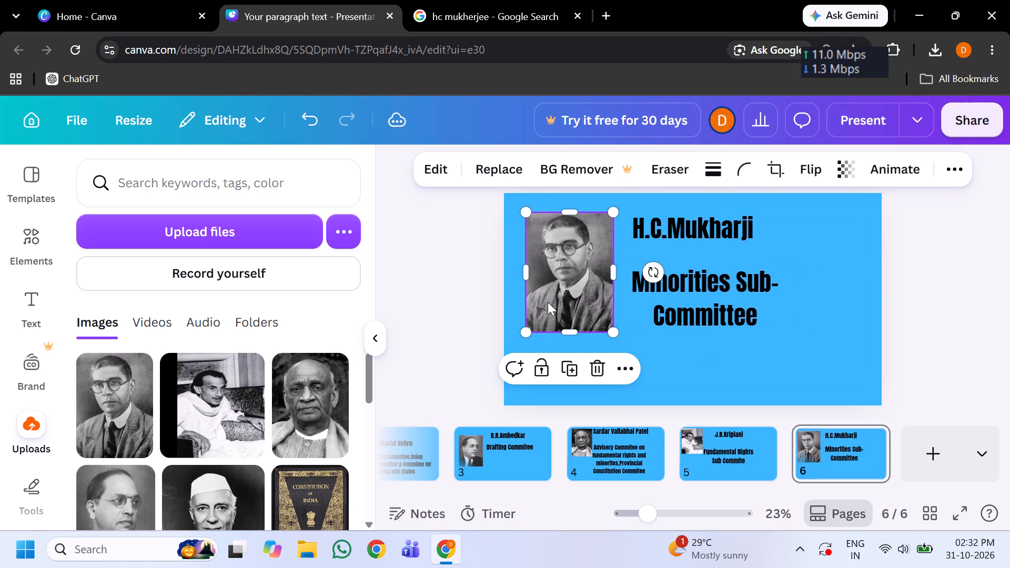
Add a blank seventh page after page 6.
click(936, 445)
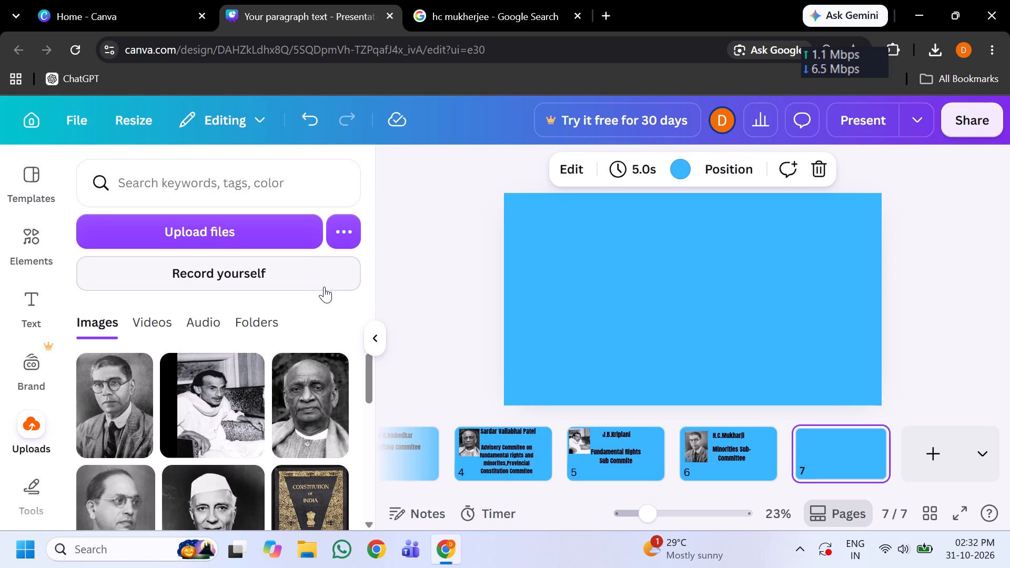
Switch to the Google Images results and search for "dr rajendra prasad".
click(540, 0)
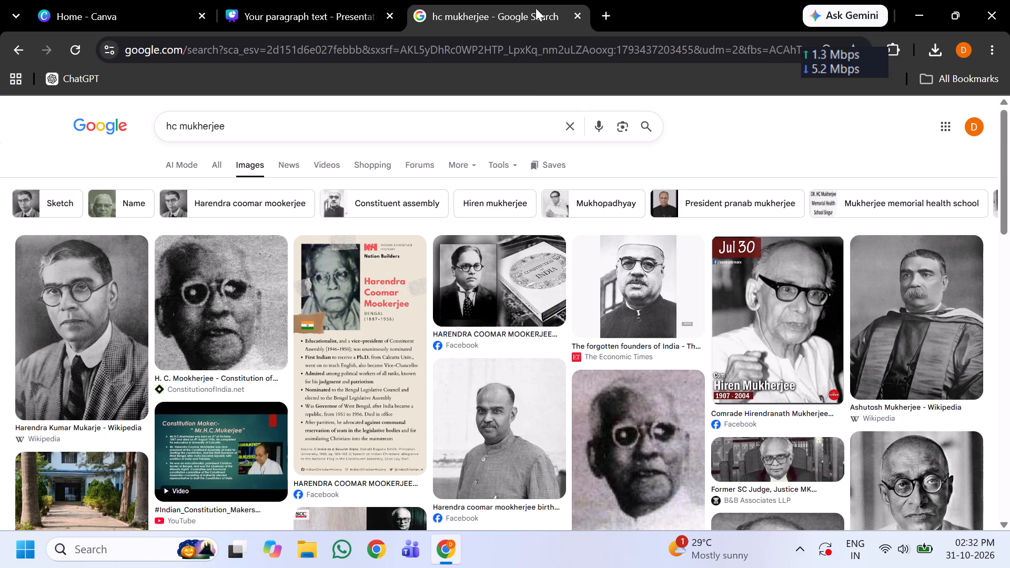
click(570, 134)
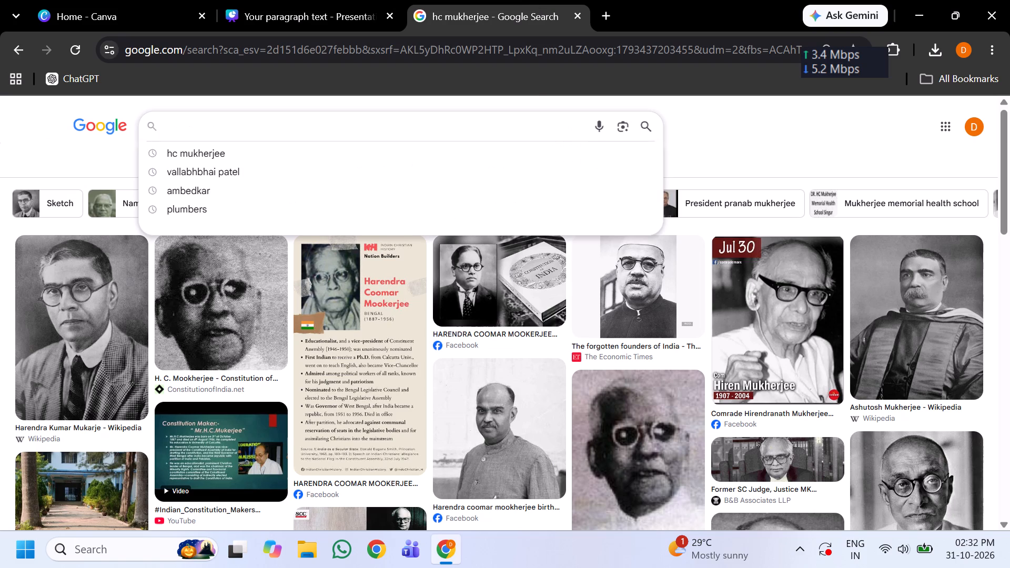
text(dr)
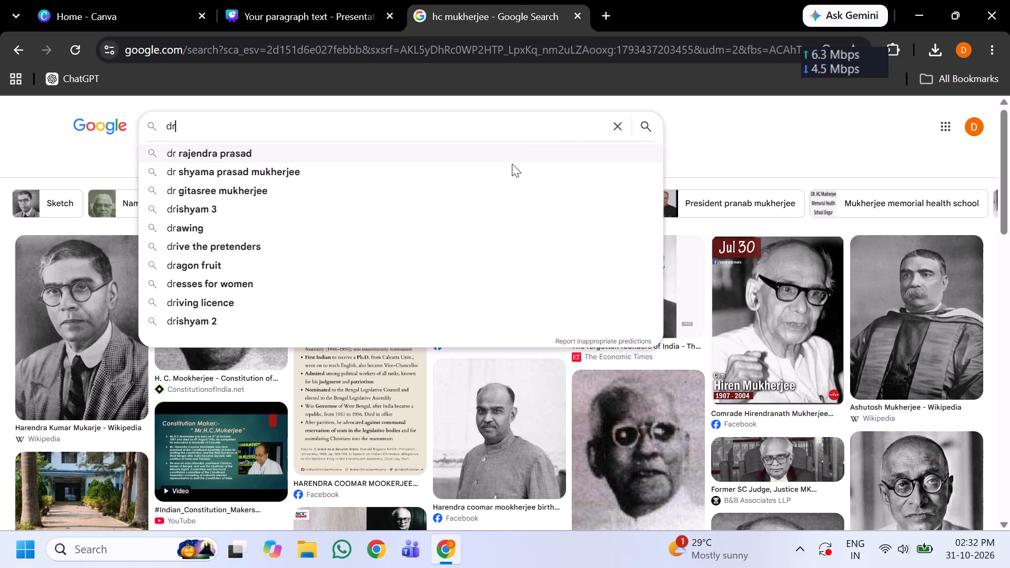
click(521, 149)
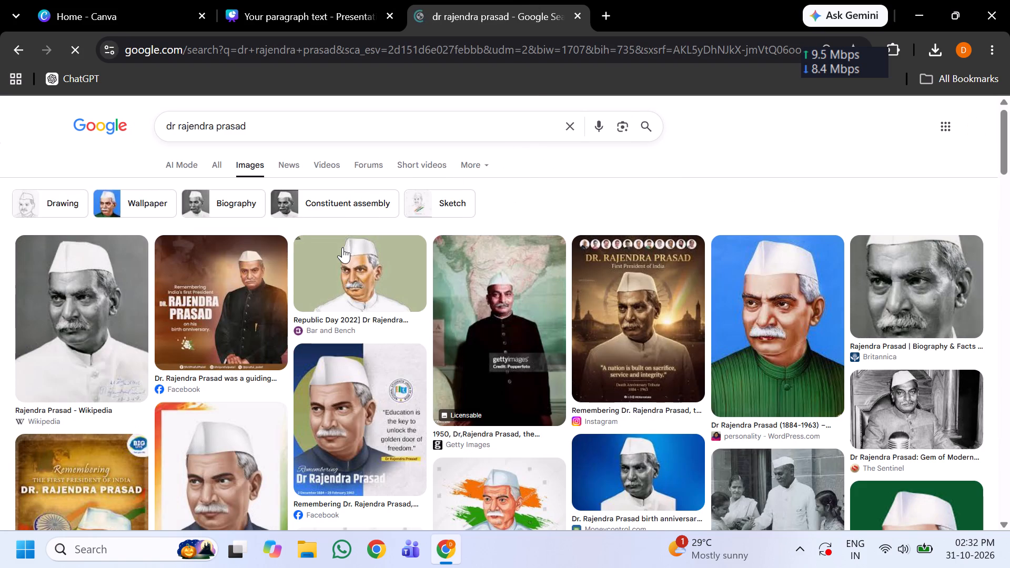
Save the Wikipedia portrait of Dr Rajendra Prasad from the image results to the Downloads folder as a JPEG.
right_click(79, 329)
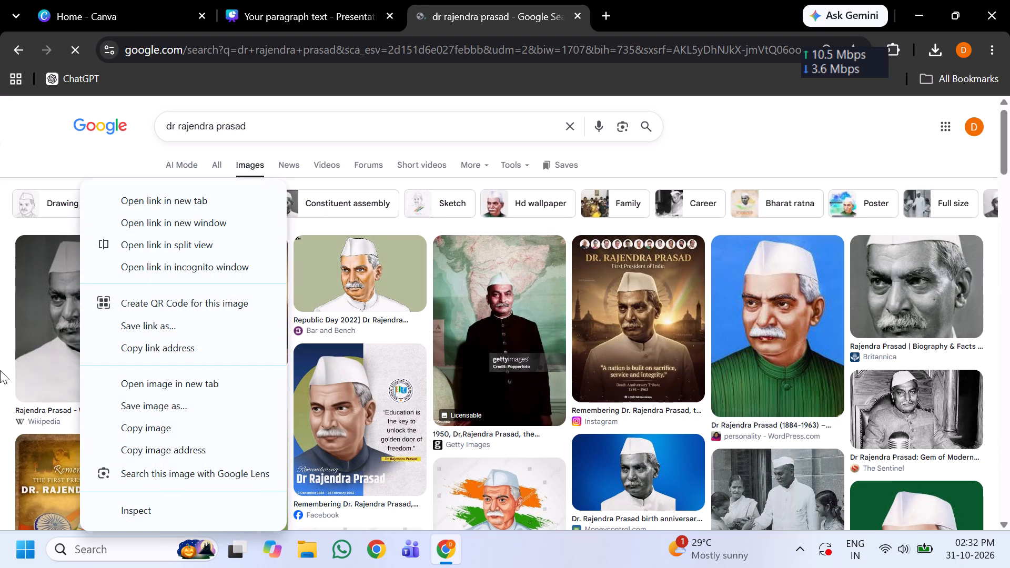
click(46, 334)
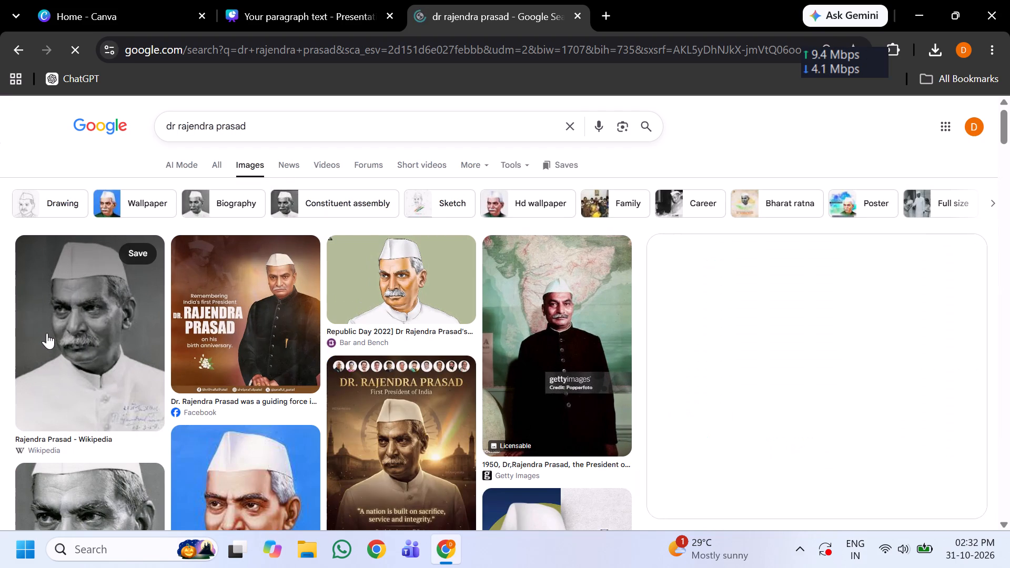
right_click(69, 320)
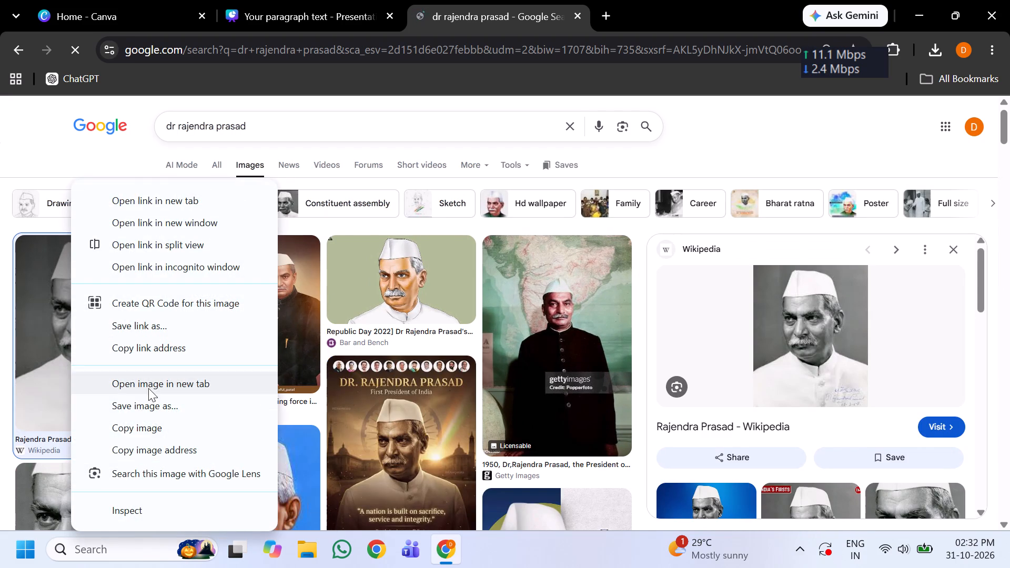
click(154, 407)
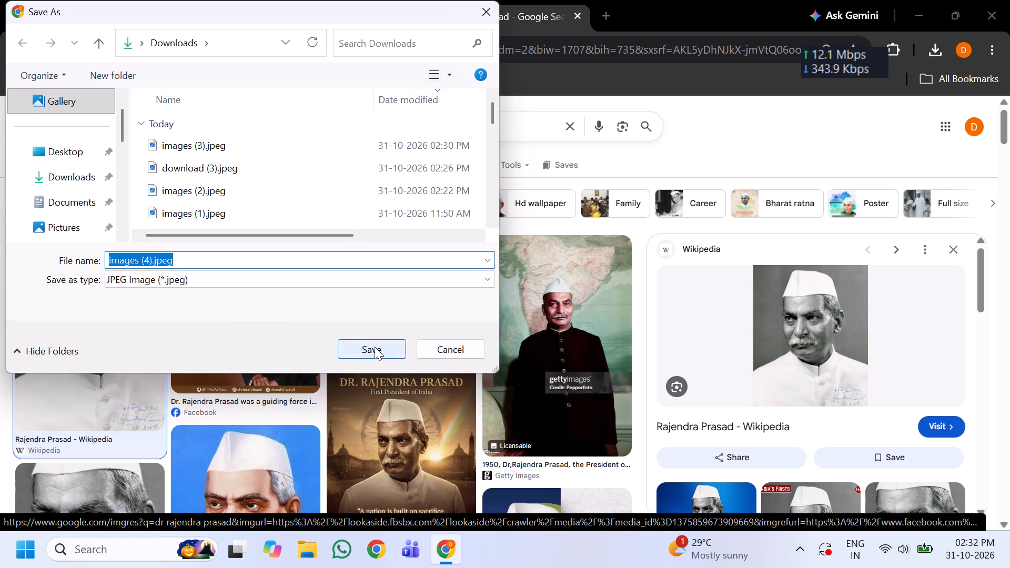
drag(377, 351, 373, 356)
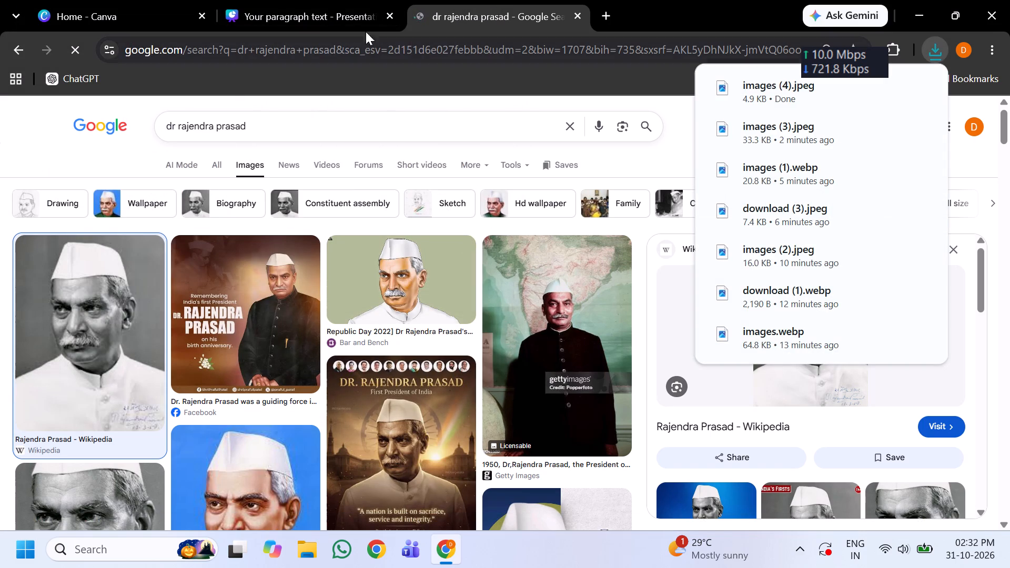
Switch to the Canva presentation and upload the newly saved portrait file images (4).jpeg from Downloads.
click(311, 12)
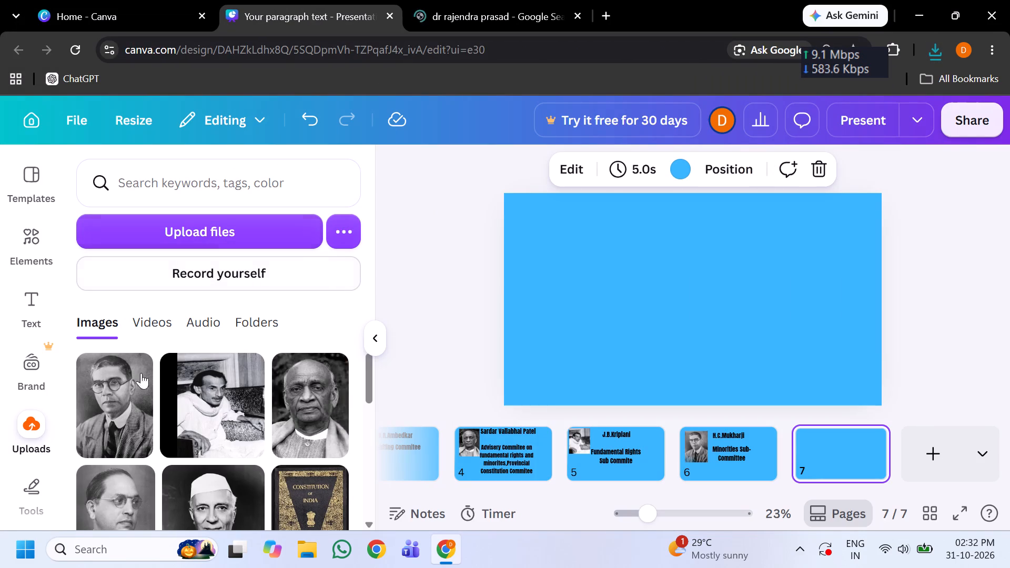
click(241, 232)
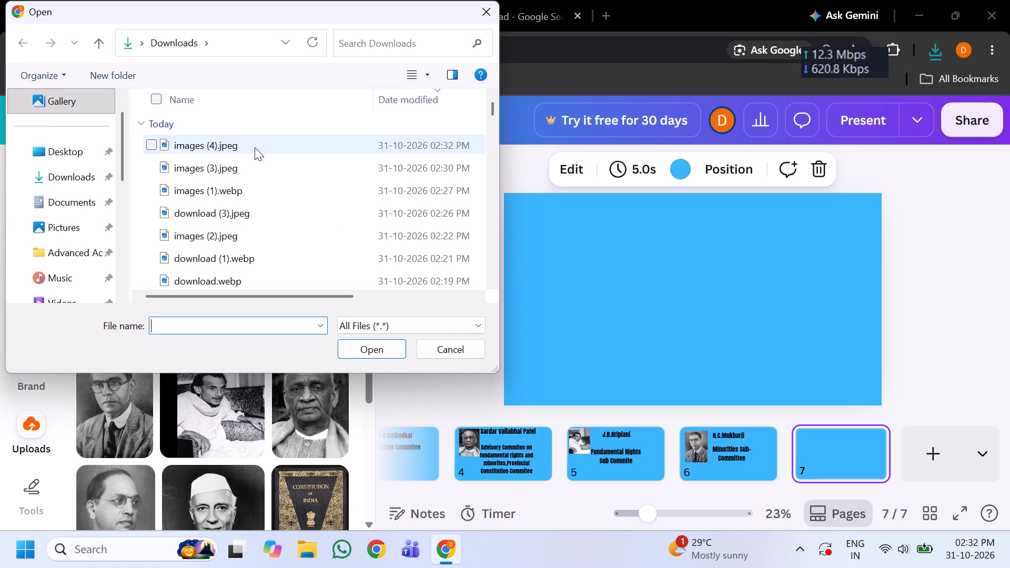
click(255, 148)
click(368, 344)
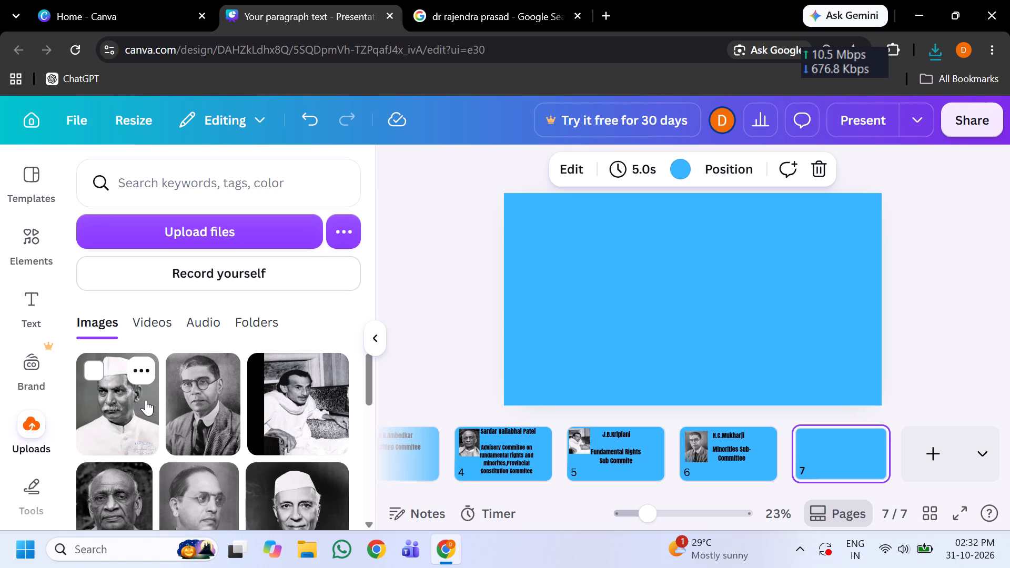
Place the uploaded Rajendra Prasad portrait in page 7's upper left area, aligned to the page margins.
click(146, 405)
drag(133, 405, 645, 295)
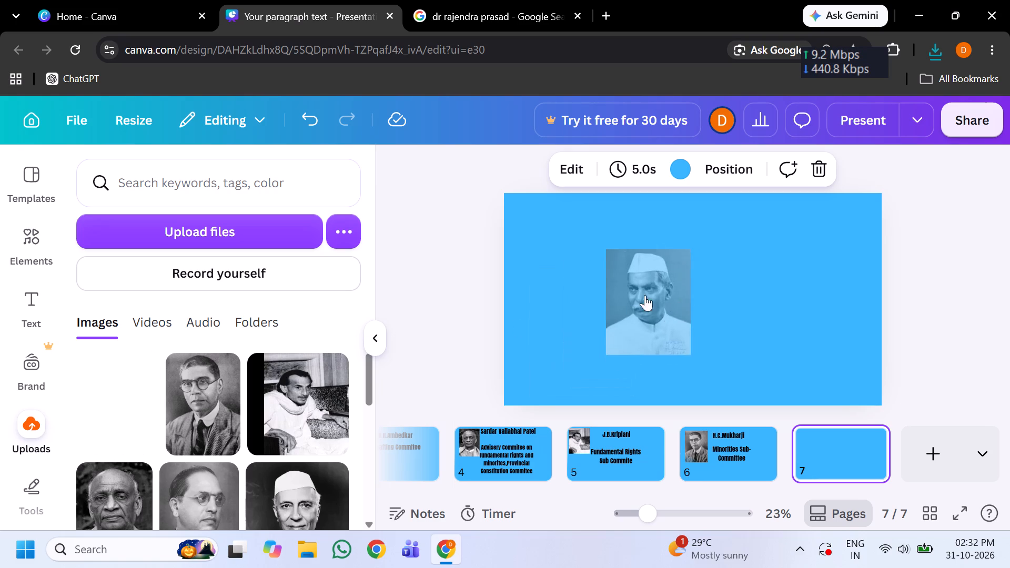
drag(645, 295, 655, 301)
drag(638, 297, 547, 260)
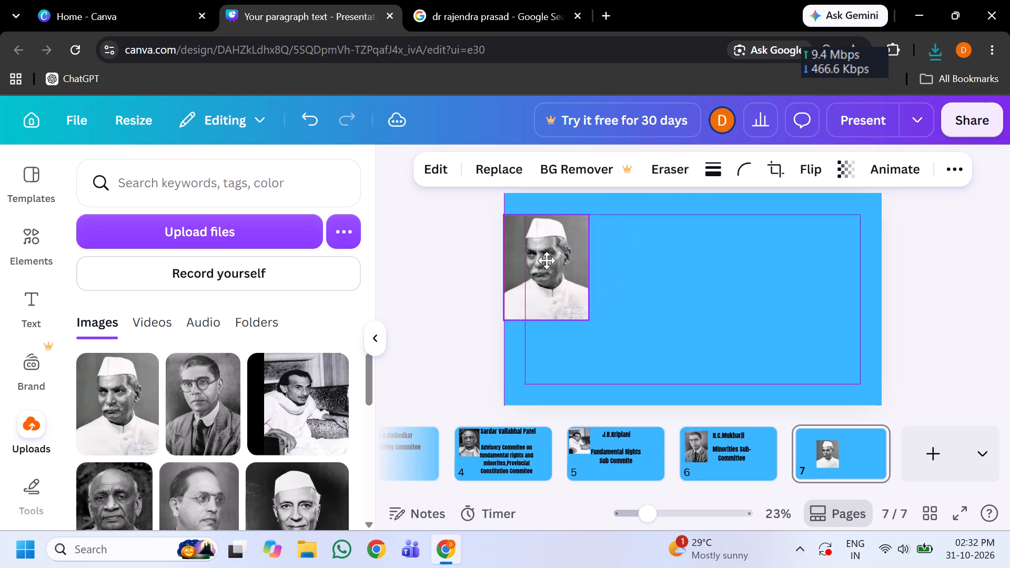
drag(547, 260, 559, 261)
Add a text box reading "Dr.Rajendra Prasad" on page 7 and move it beside the top of the portrait.
drag(26, 311, 31, 317)
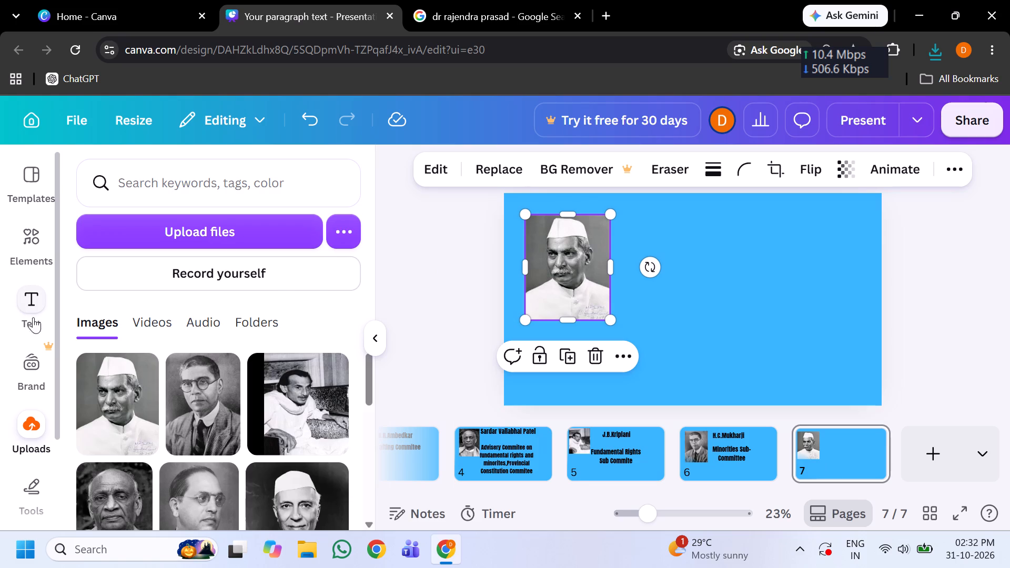
drag(220, 240, 230, 245)
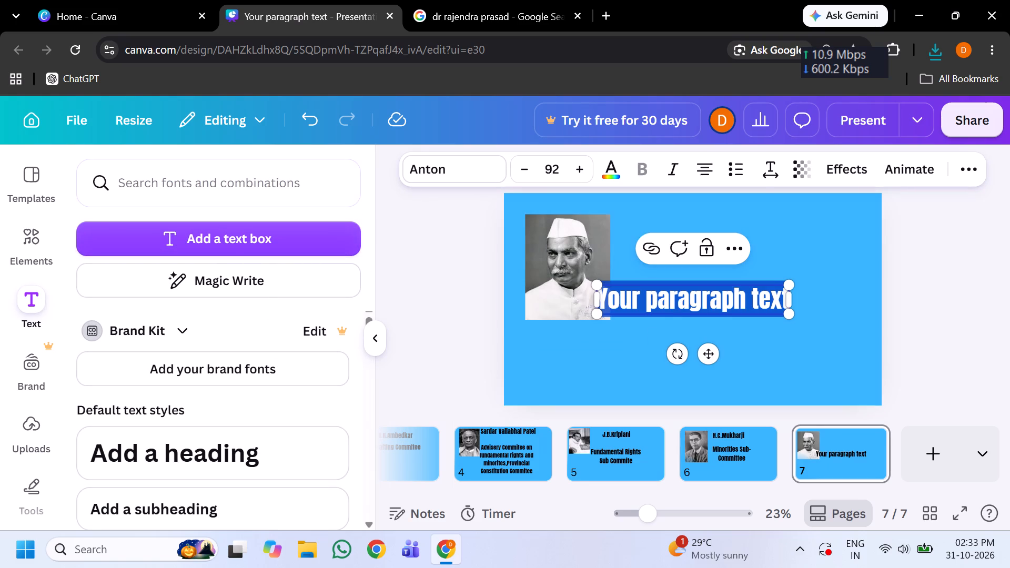
key(shift+d)
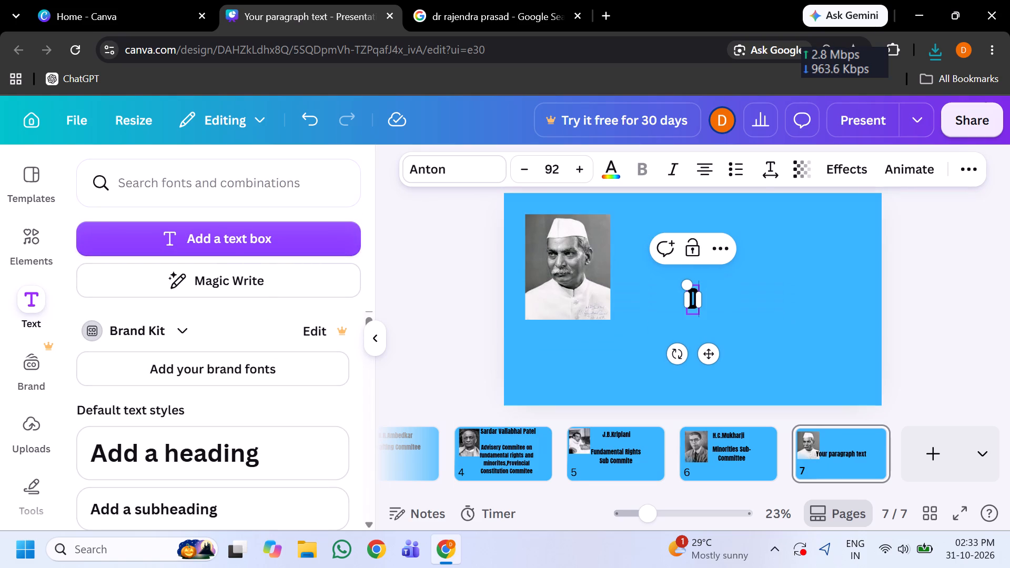
key(r)
key(period)
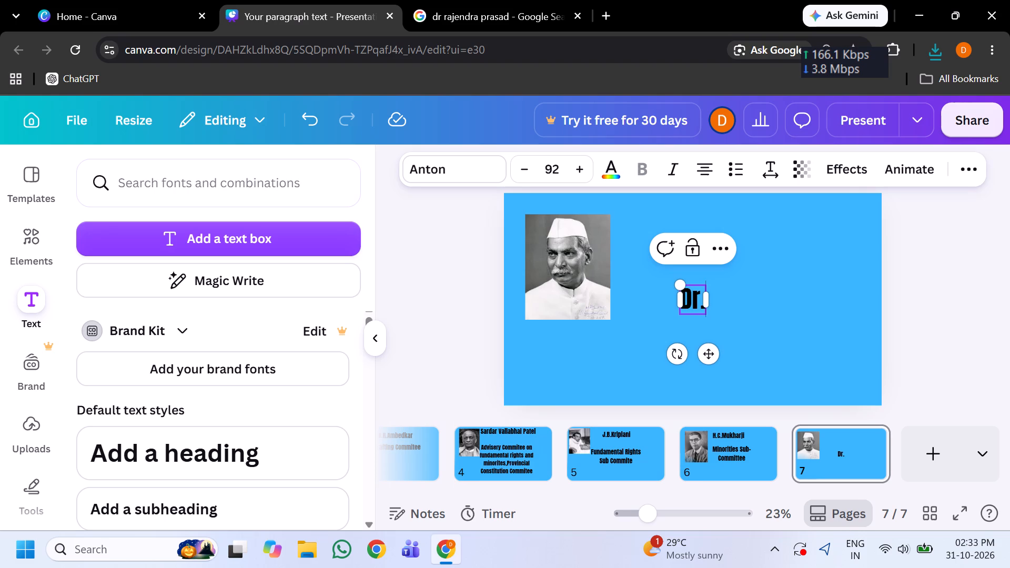
text(Rajendra)
key(space)
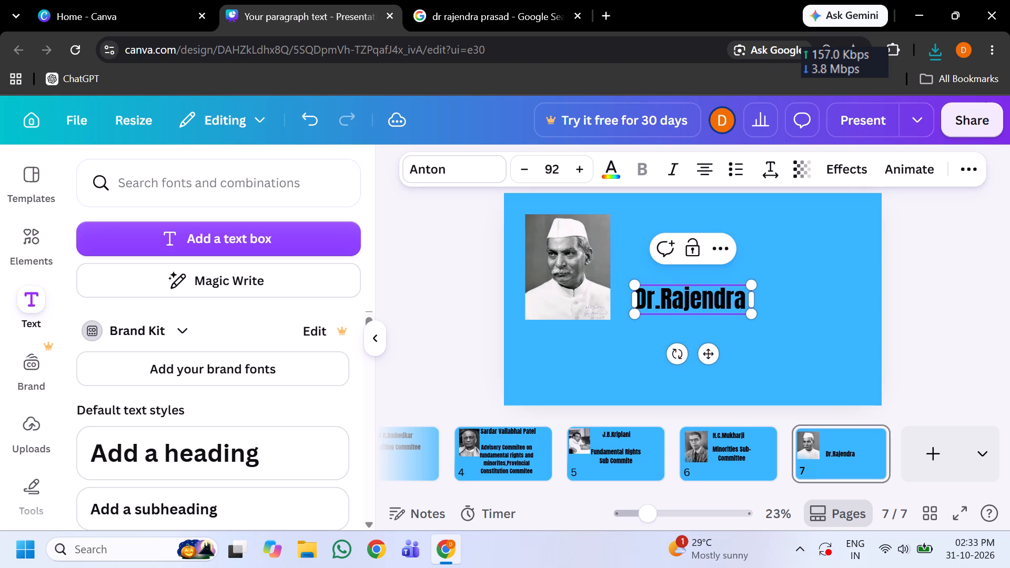
key(shift+o)
key(shift+BackSpace)
text(Prasad)
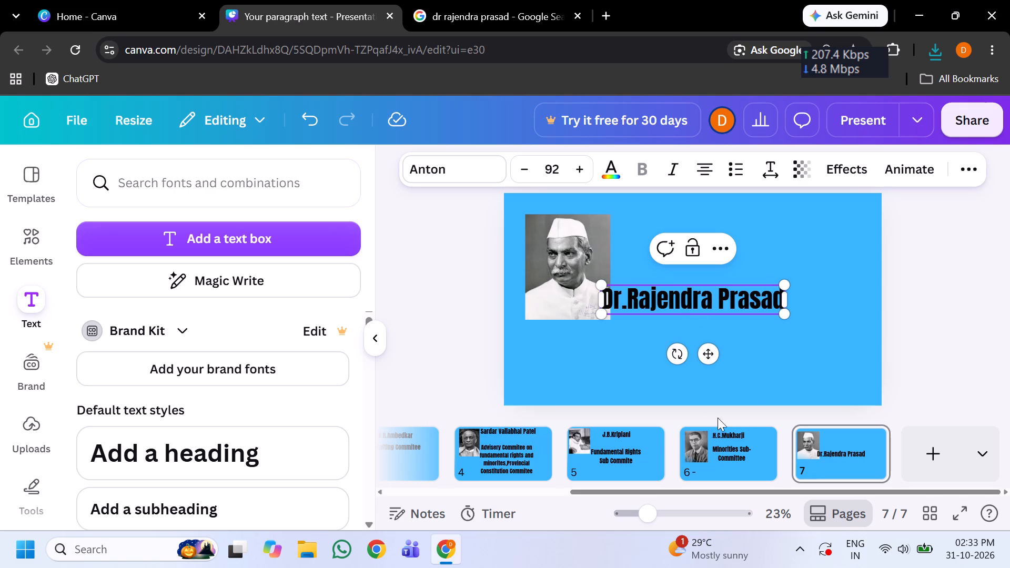
drag(705, 356, 729, 280)
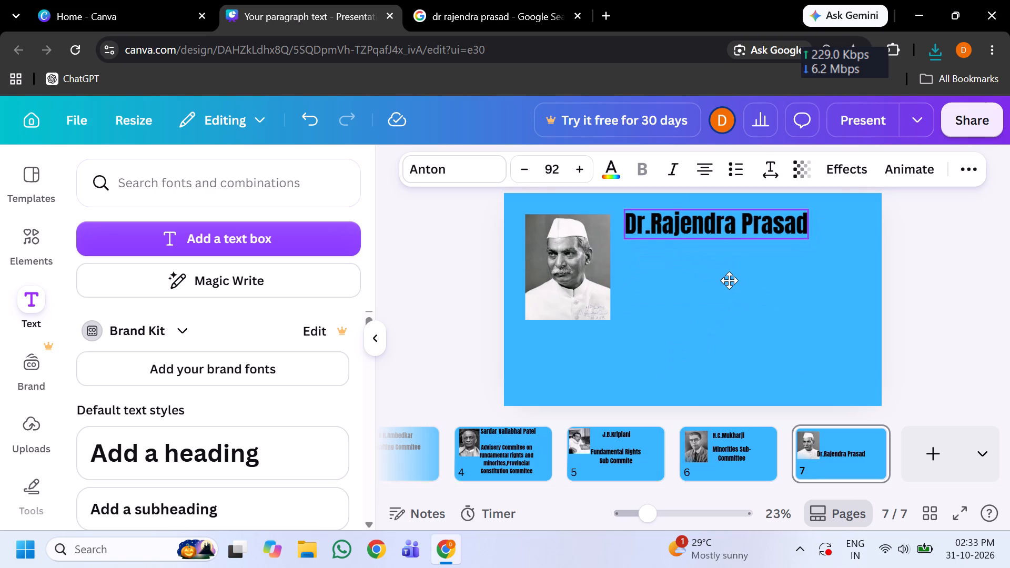
drag(729, 280, 736, 284)
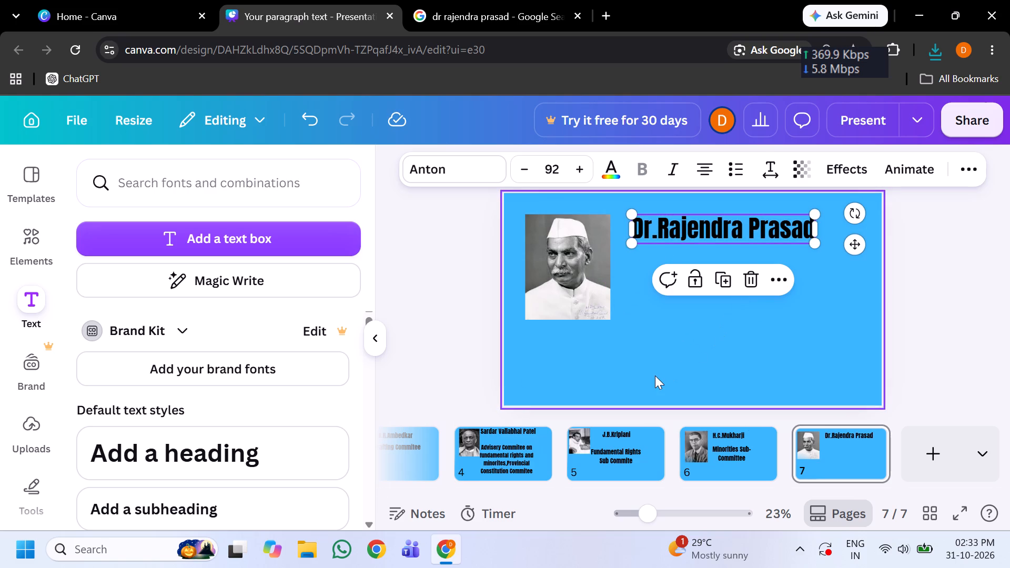
Add a second text box directly below the name on page 7 and clear its placeholder text.
click(238, 237)
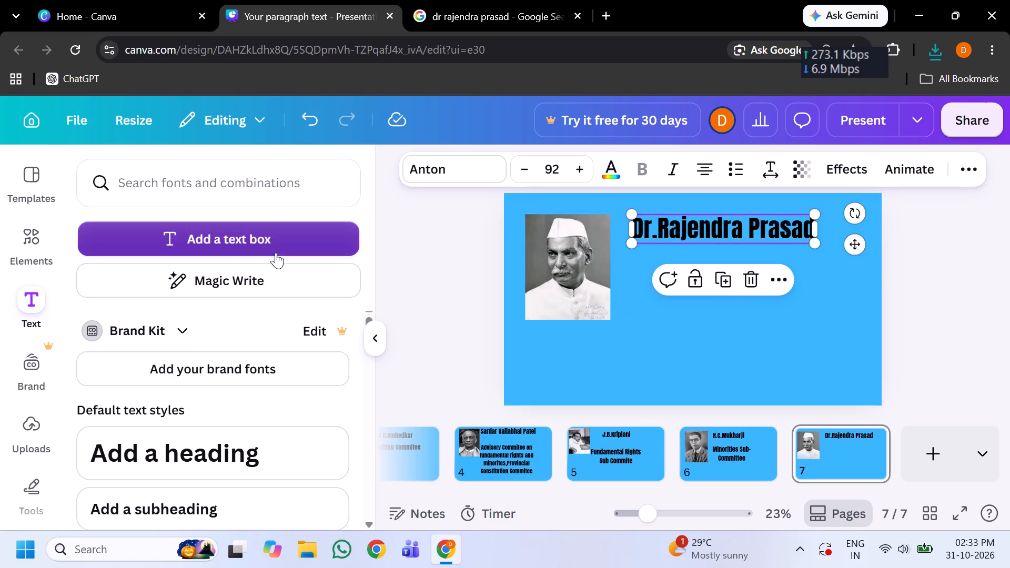
drag(726, 282, 733, 302)
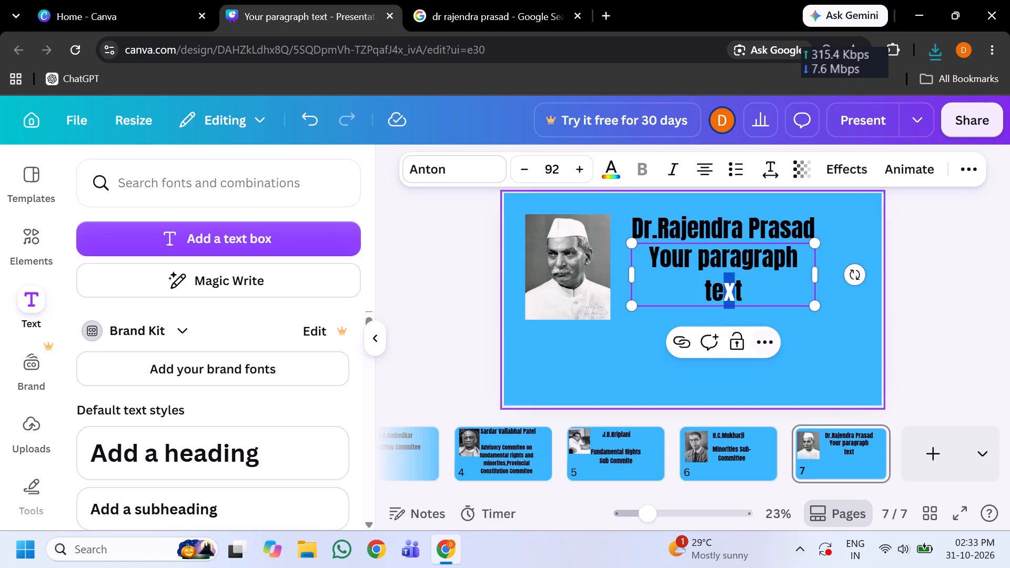
click(782, 293)
drag(782, 287, 764, 325)
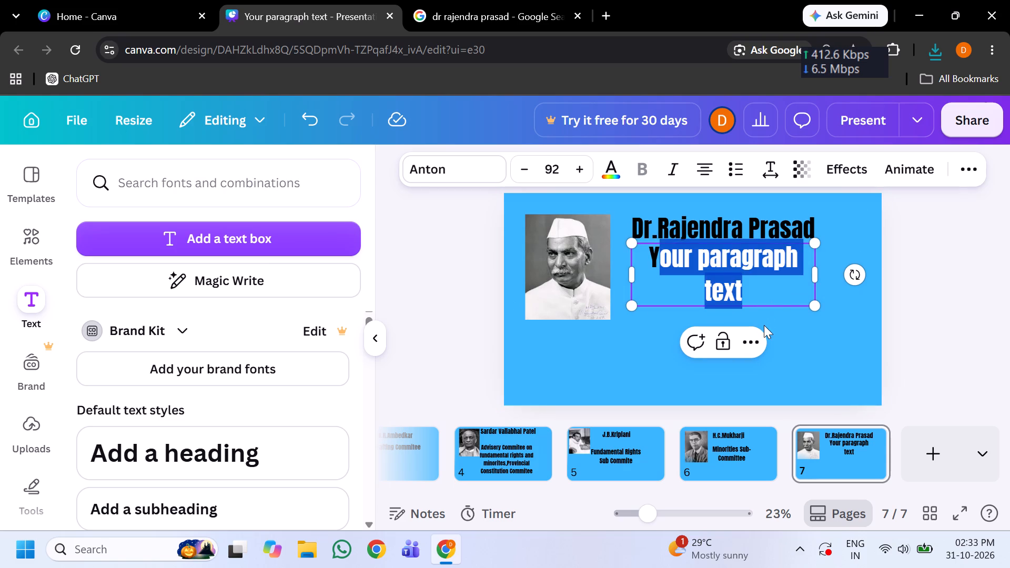
drag(764, 325, 764, 319)
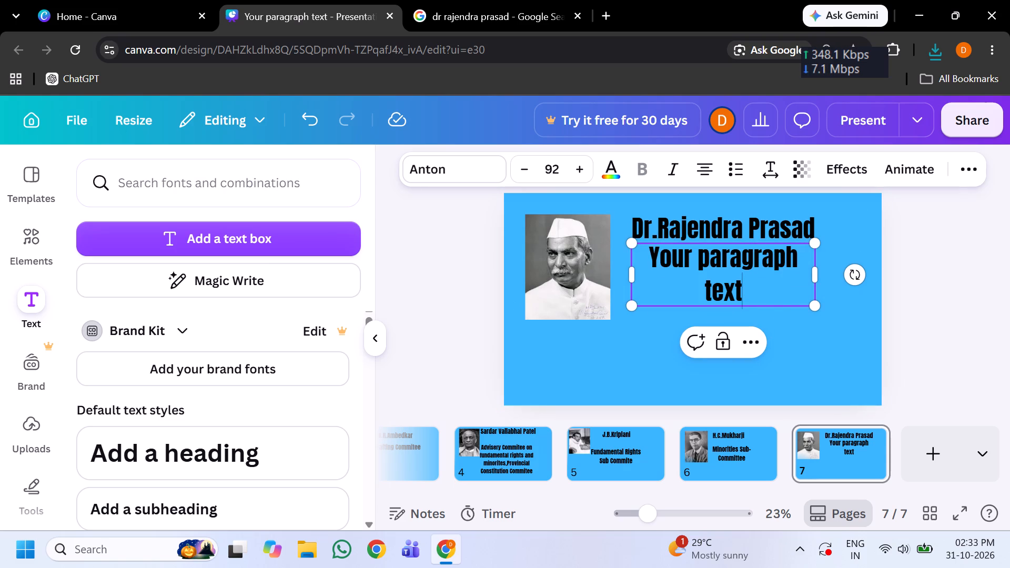
key(BackSpace)
key(BackSpace)
key(BackSpace)
key(BackSpace)
key(BackSpace)
key(BackSpace)
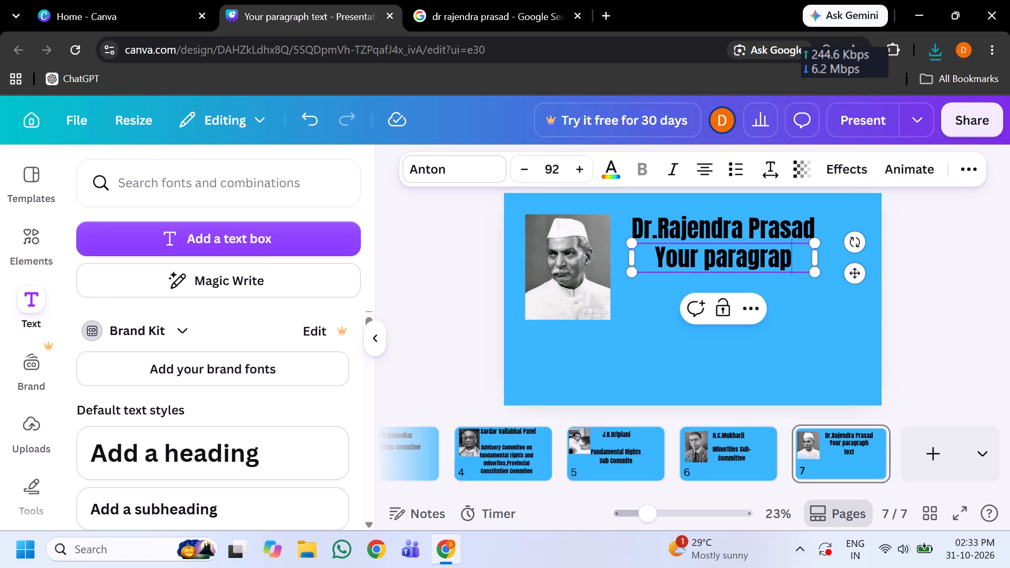
key(BackSpace)
key(BackSpace)
key(BackSpace)
key(BackSpace)
key(BackSpace)
key(BackSpace)
key(BackSpace)
key(BackSpace)
key(BackSpace)
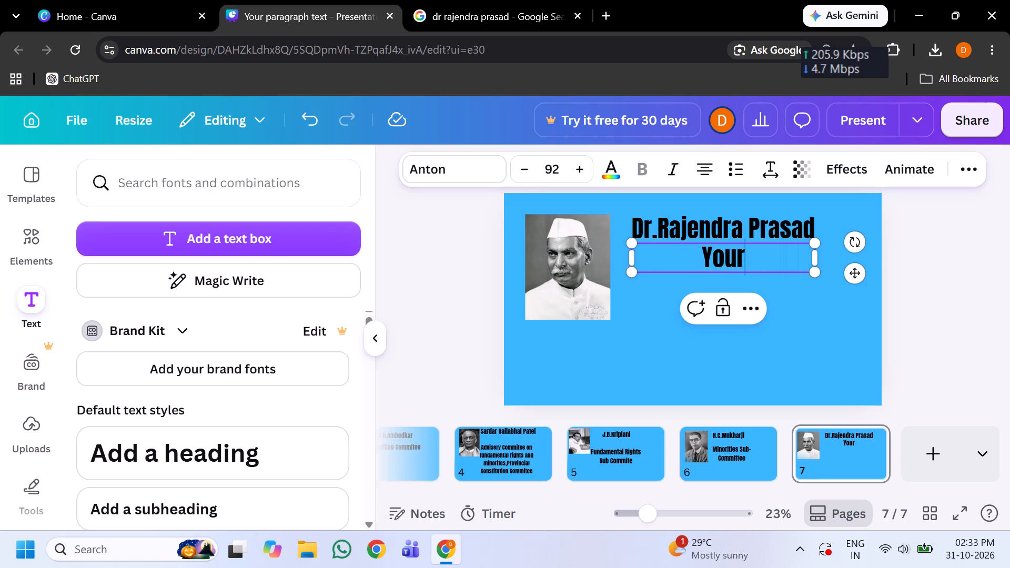
key(BackSpace)
key(BackSpace)
key(BackSpace)
key(BackSpace)
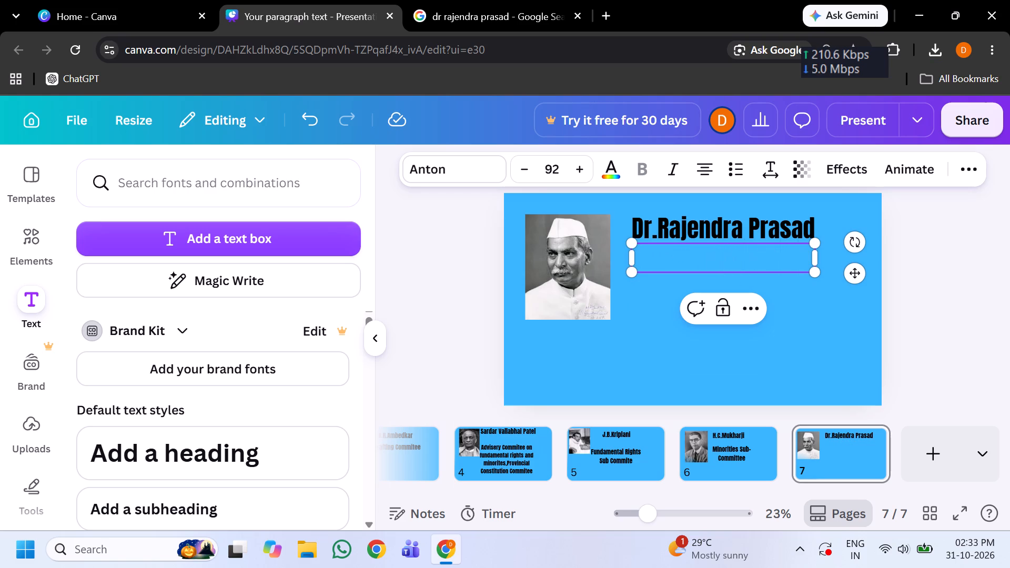
Enter "Rules of procedure Commitee & stearing Commitee" in the empty text box below the name on page 7.
text(Rules of)
key(space)
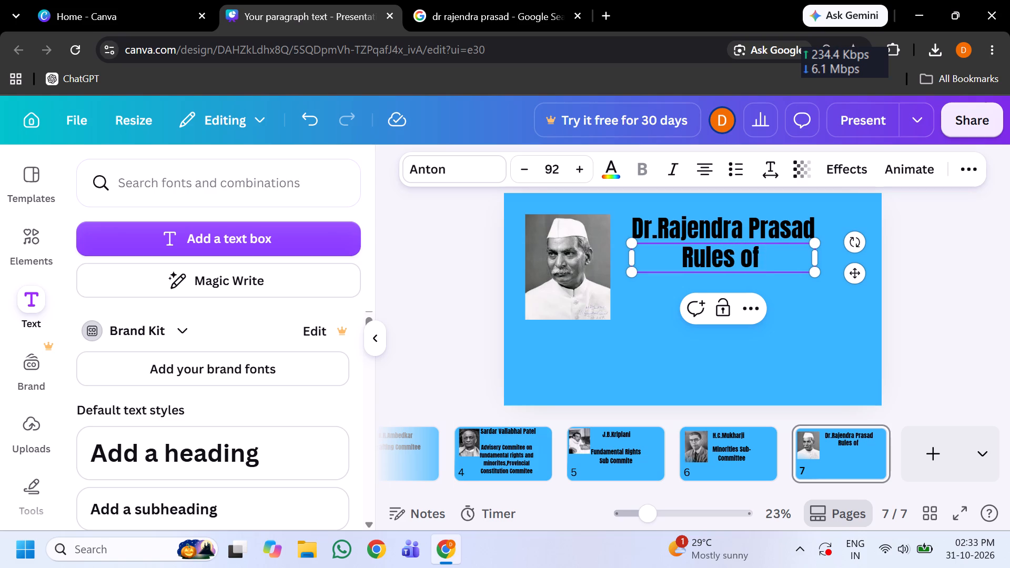
text(pro)
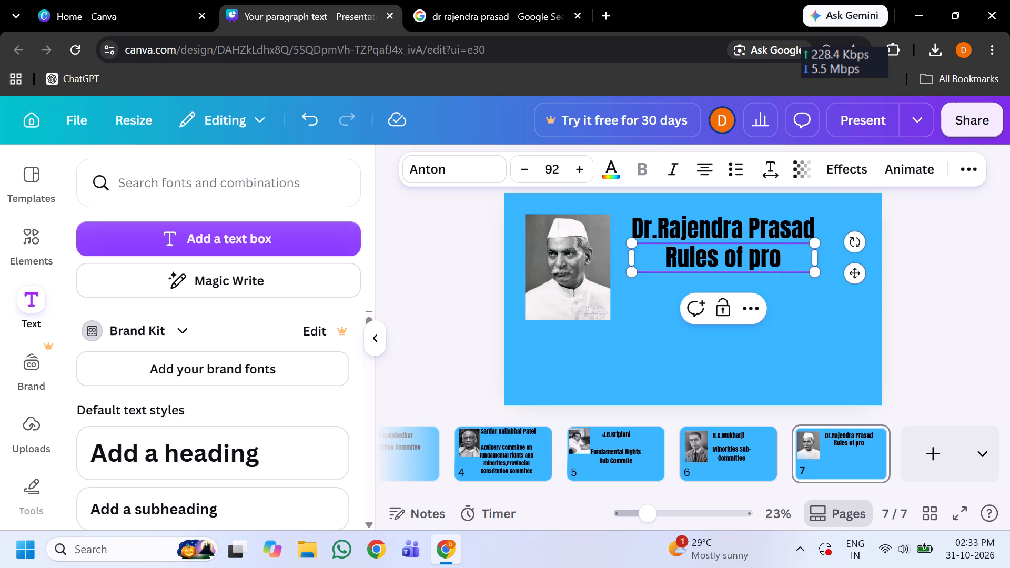
text(cedure)
key(space)
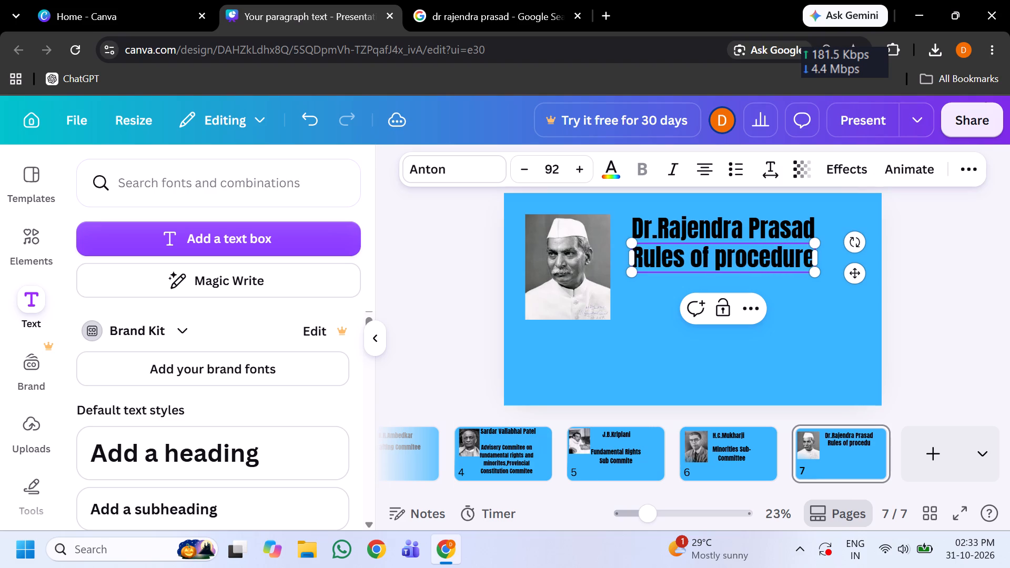
key(space)
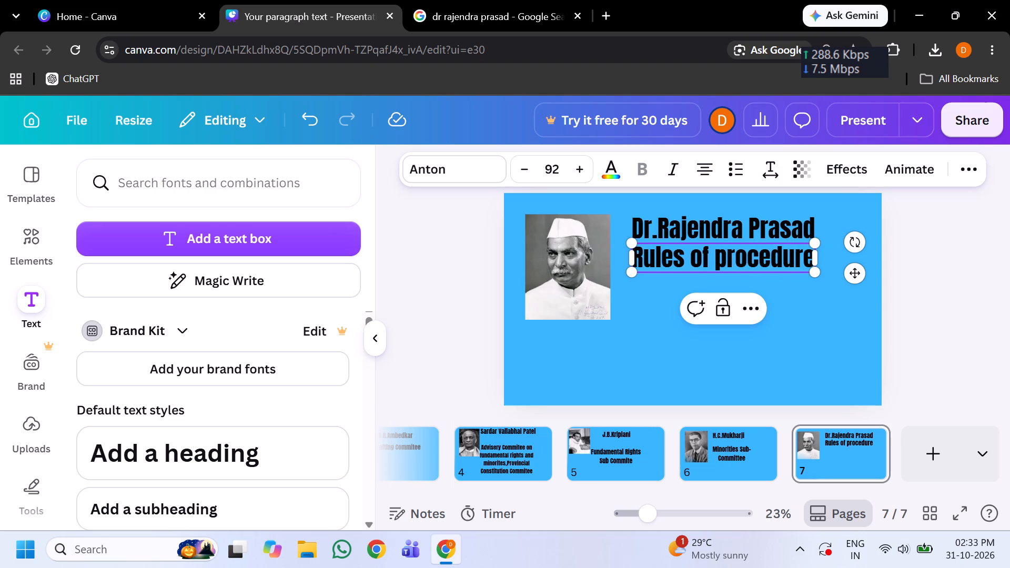
key(shift+c)
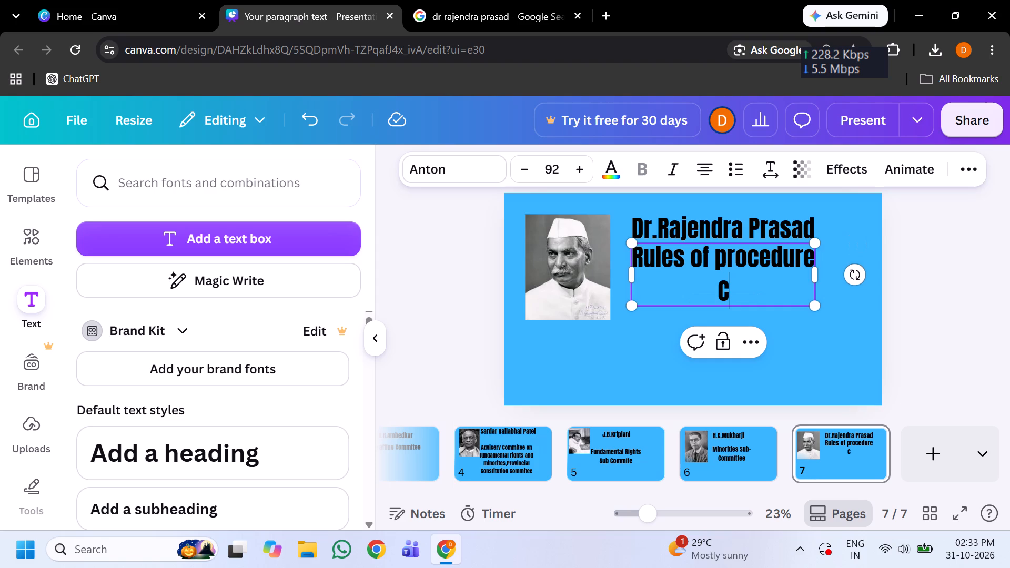
text(ommiteee)
key(BackSpace)
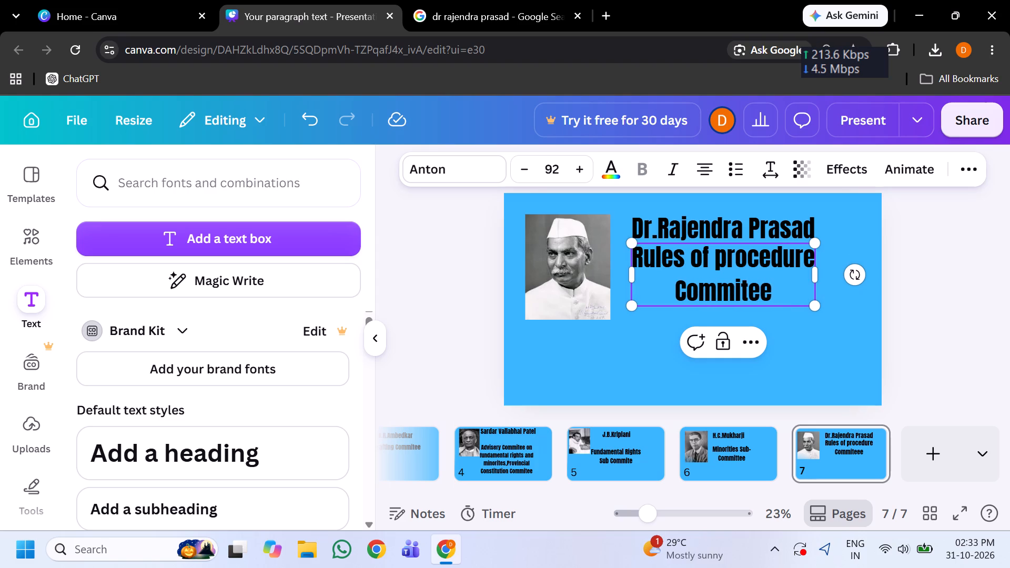
key(space)
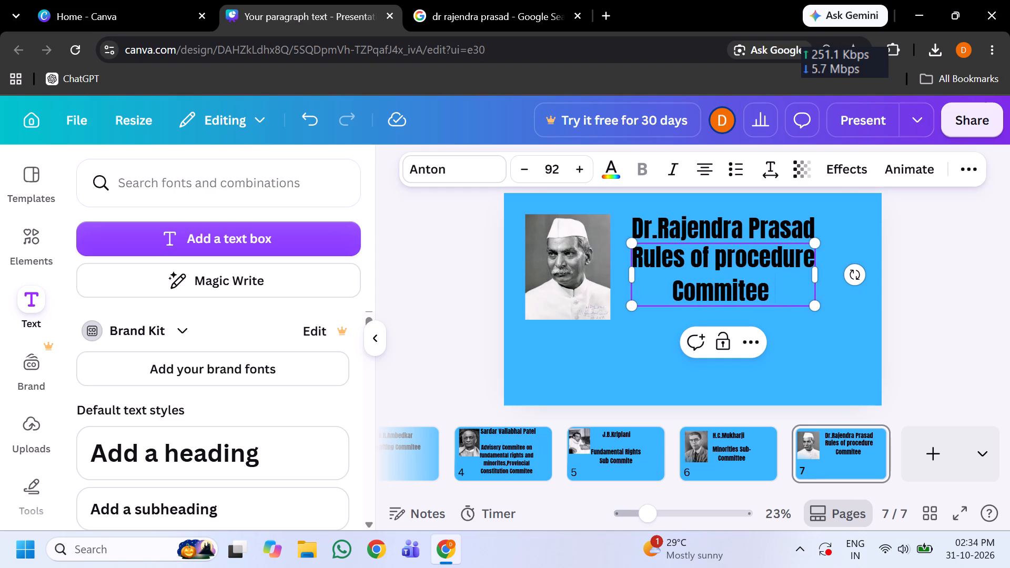
text(&)
key(space)
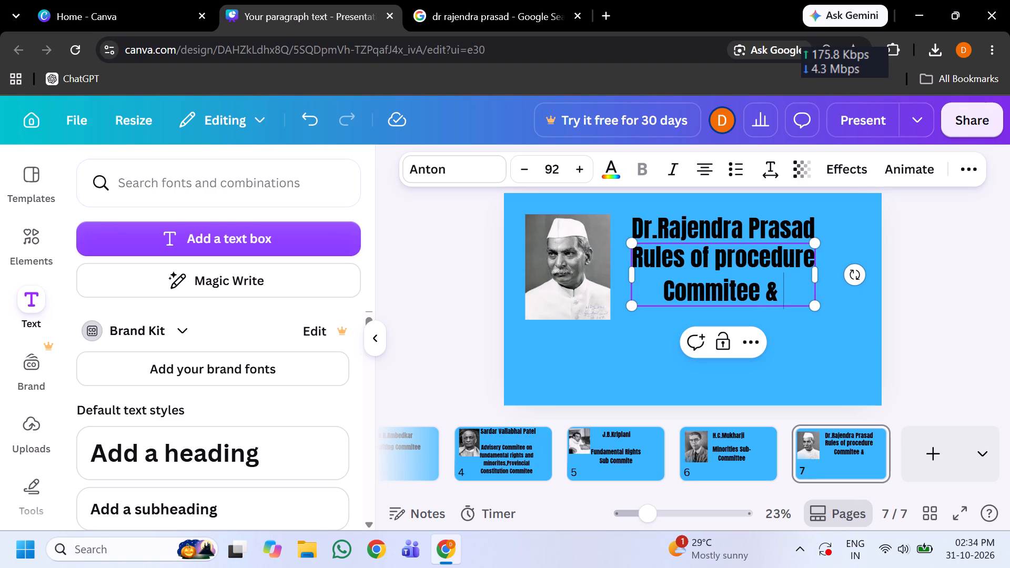
text(ste)
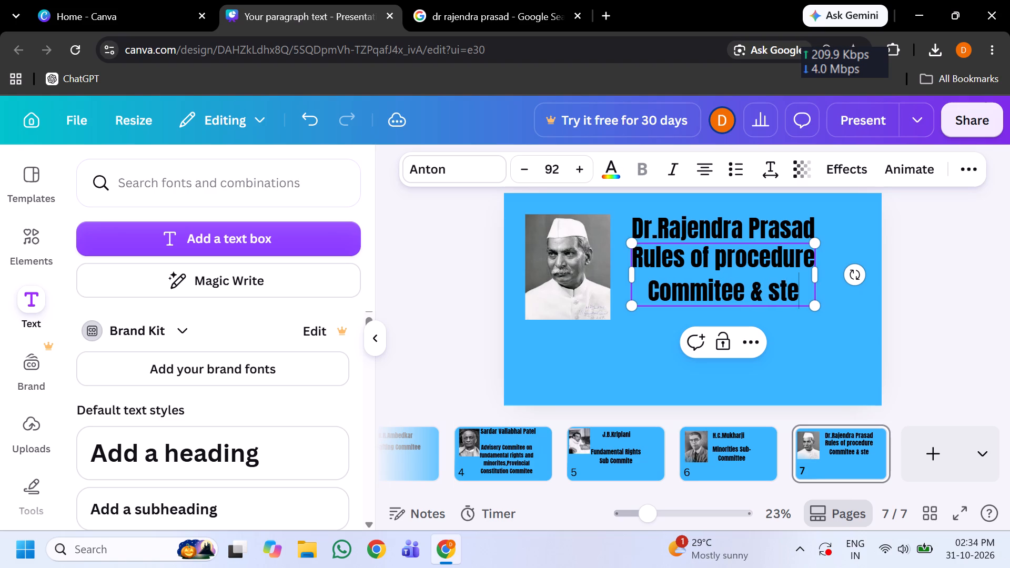
text(aring)
key(space)
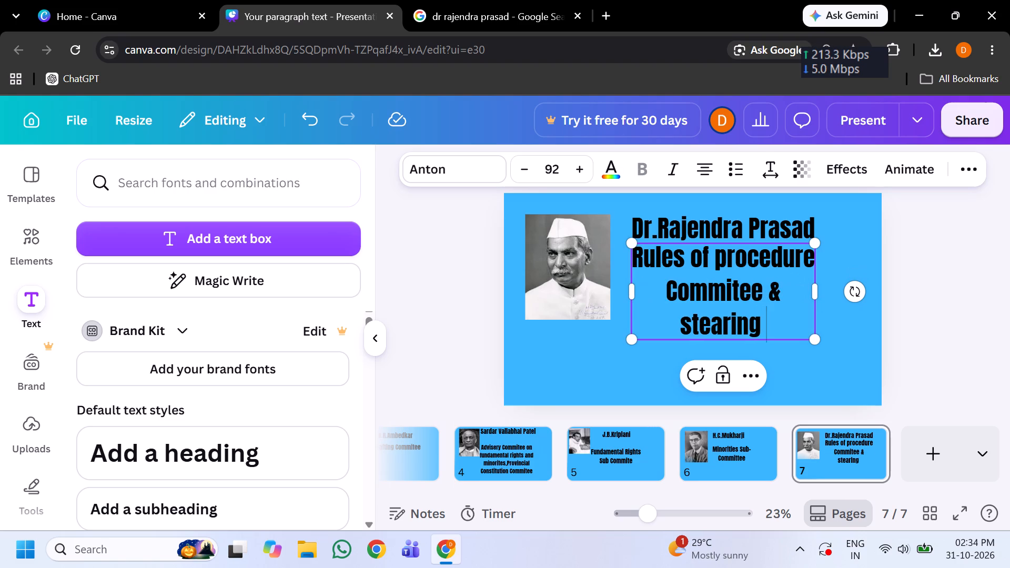
text(Commitee)
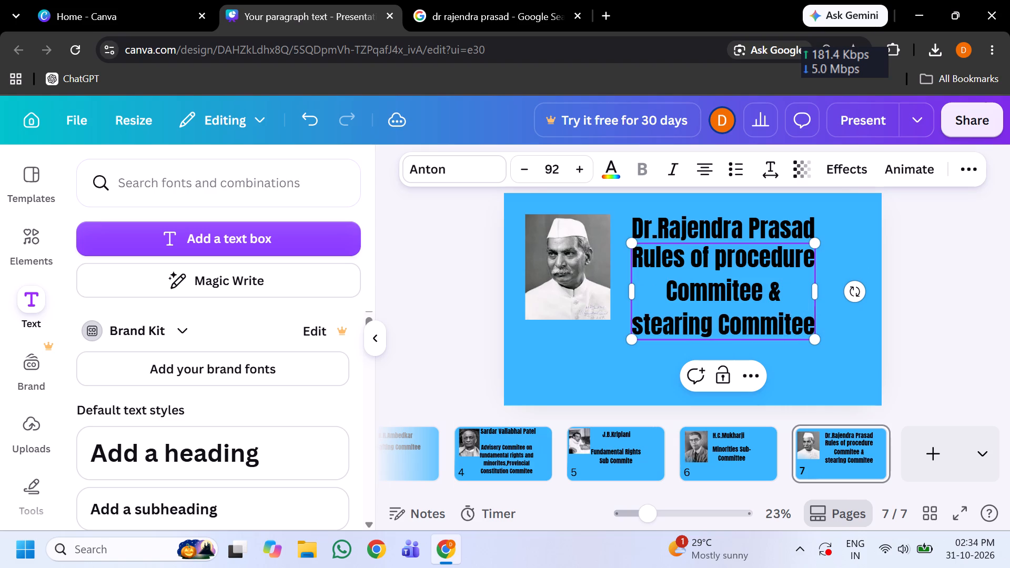
click(557, 380)
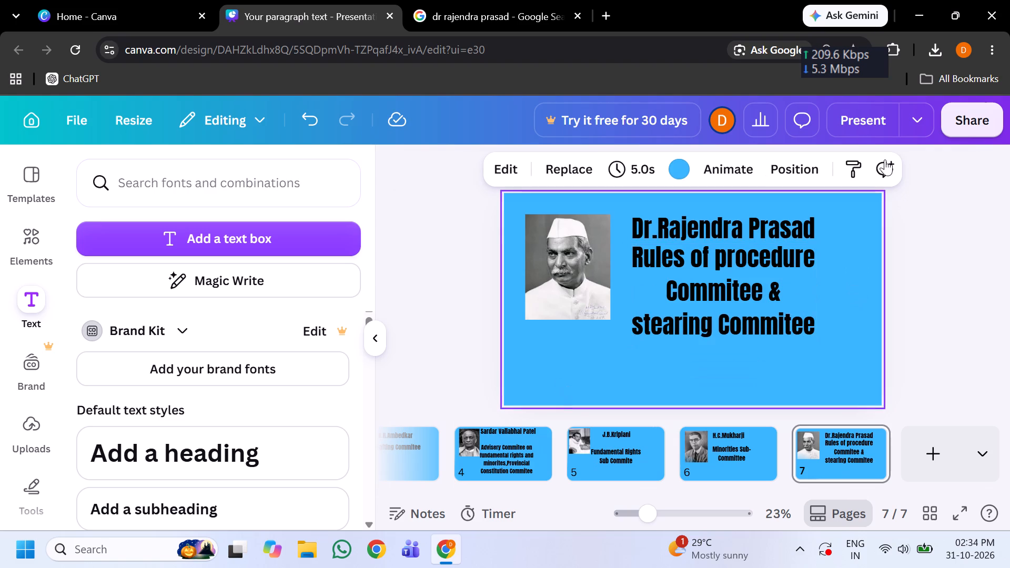
Widen the committee text box on page 7 and move it lower, centred beneath the name and beside the portrait.
click(753, 306)
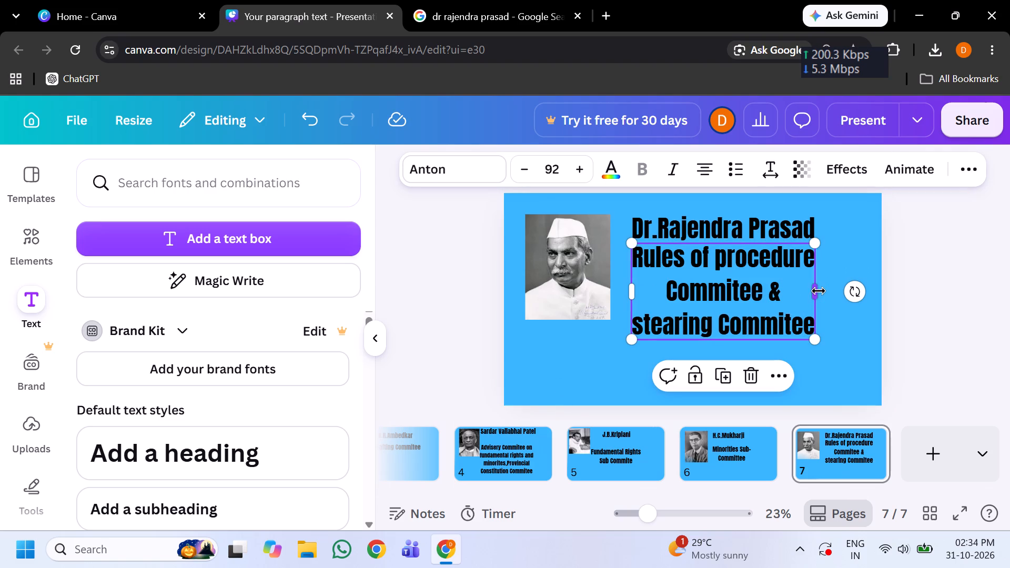
drag(819, 291, 861, 285)
drag(767, 293, 760, 300)
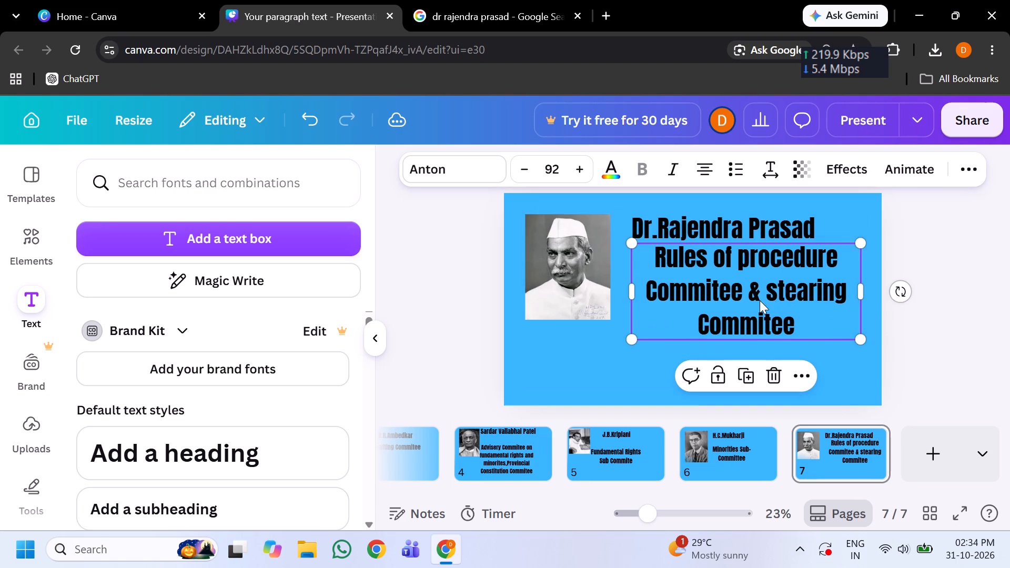
drag(760, 300, 744, 317)
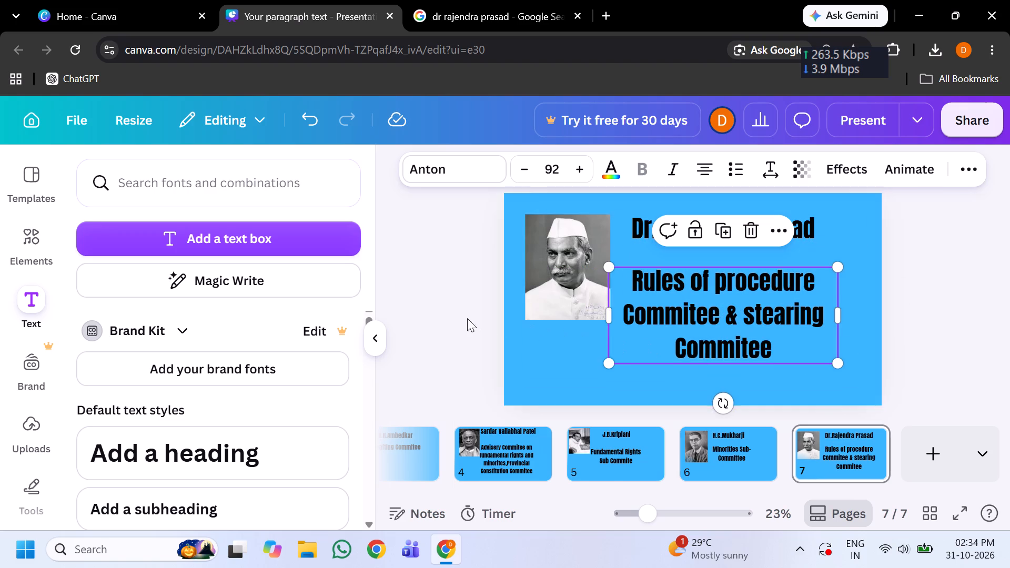
Review the presentation's pages, going from page 4 back to the Main Constitutional Commitees title page.
click(514, 463)
drag(593, 456, 604, 454)
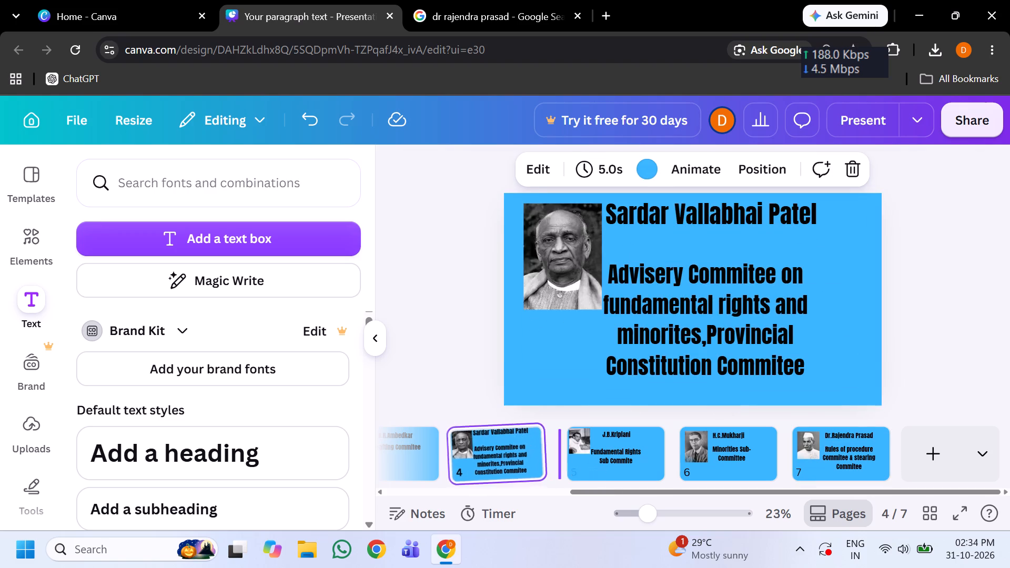
drag(739, 451, 734, 452)
click(645, 465)
click(511, 461)
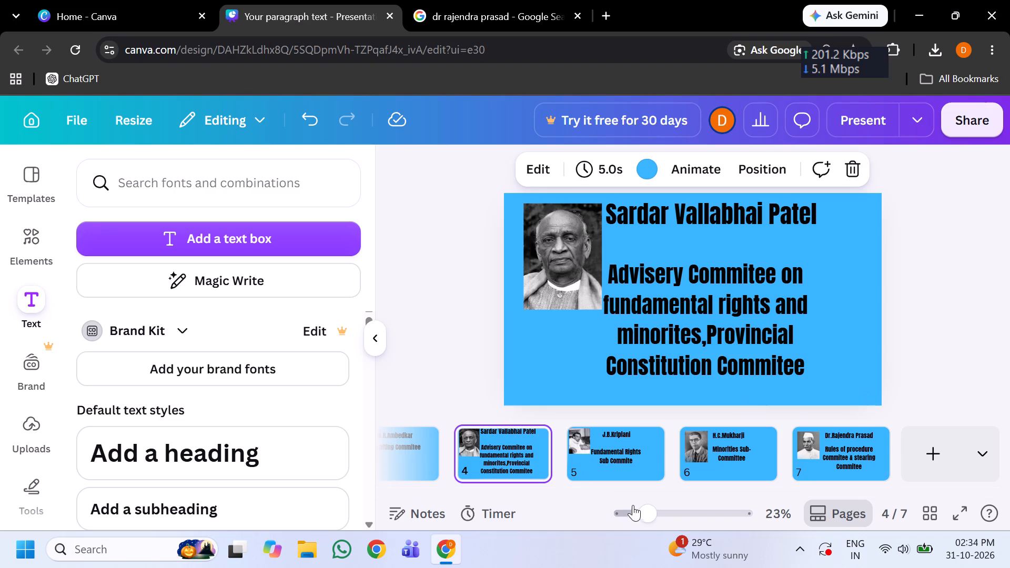
drag(609, 495, 537, 515)
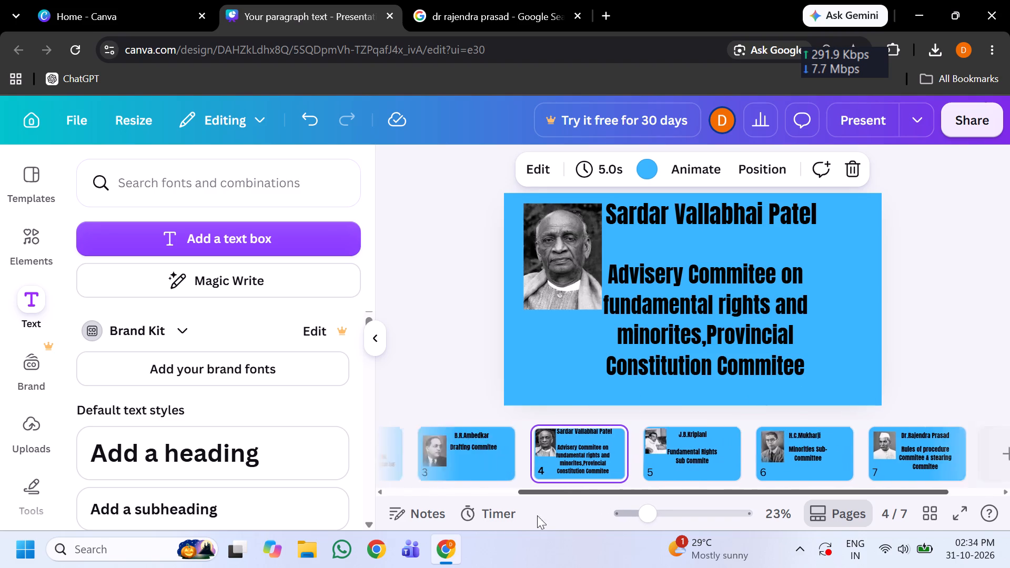
drag(537, 515, 356, 545)
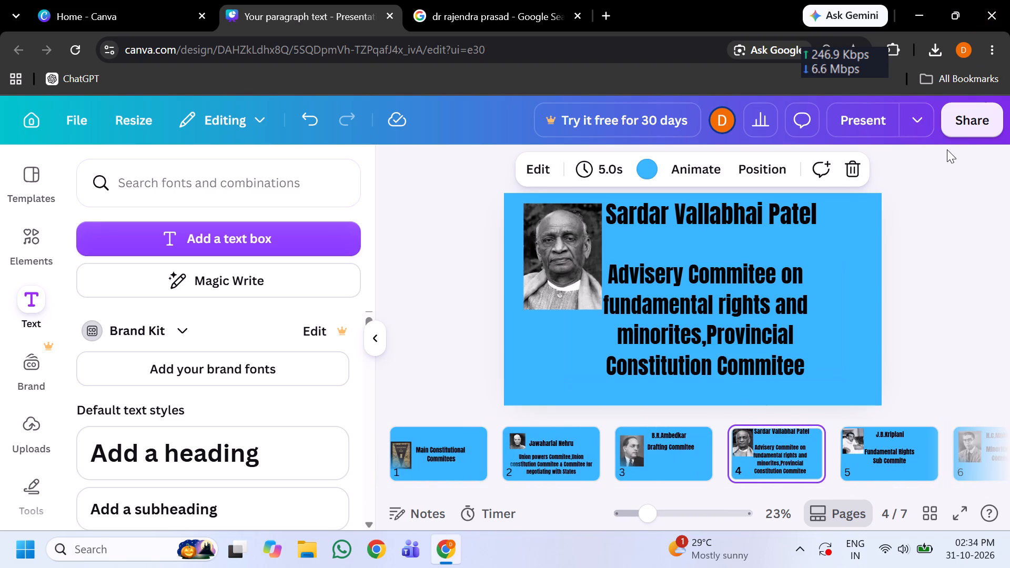
click(411, 459)
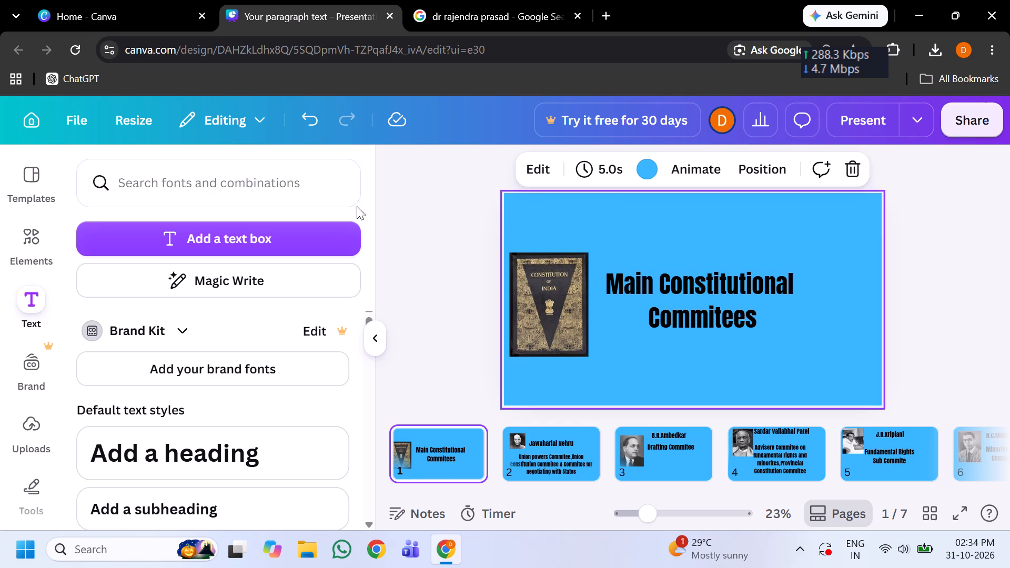
Download all pages of the presentation as a PDF with the Digital preset.
click(947, 130)
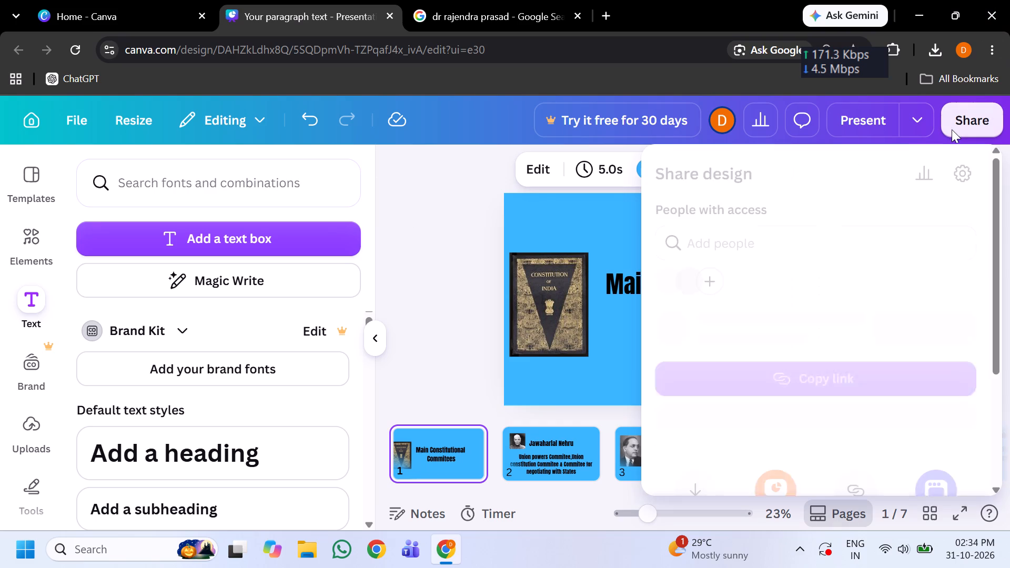
scroll(795, 200, down, 3)
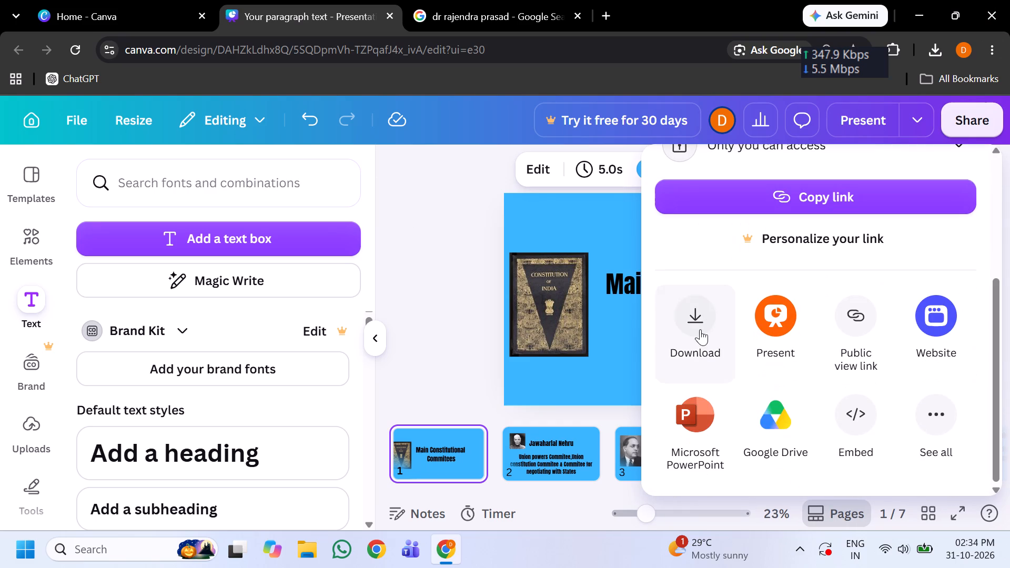
click(695, 322)
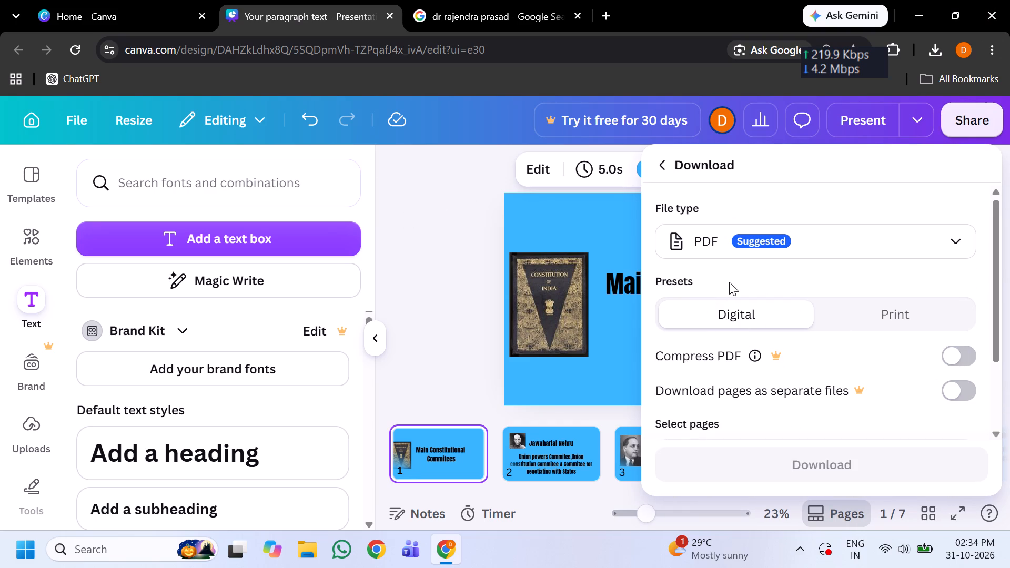
scroll(714, 277, down, 3)
scroll(704, 244, up, 3)
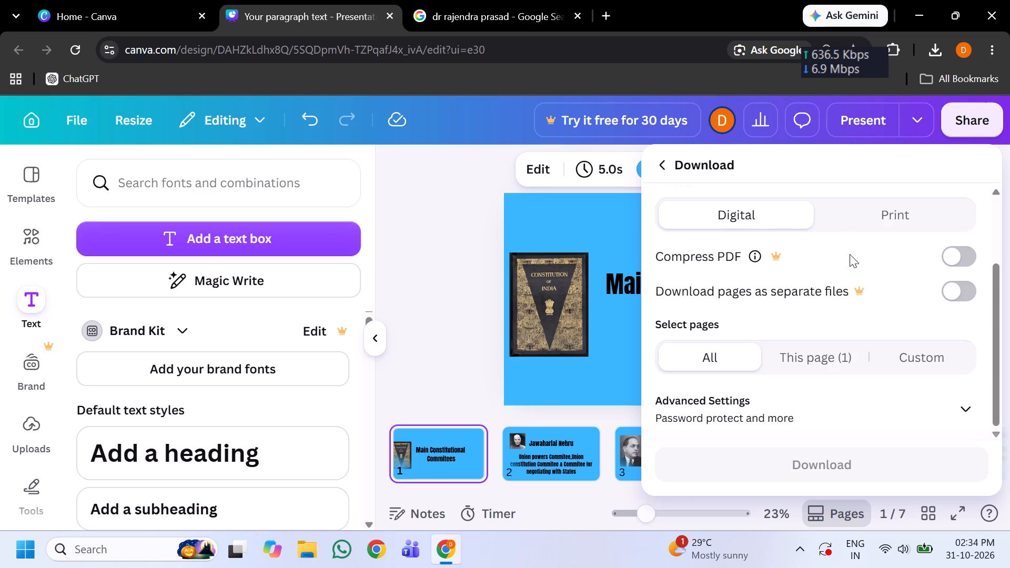
scroll(821, 265, up, 4)
scroll(813, 252, down, 4)
click(851, 471)
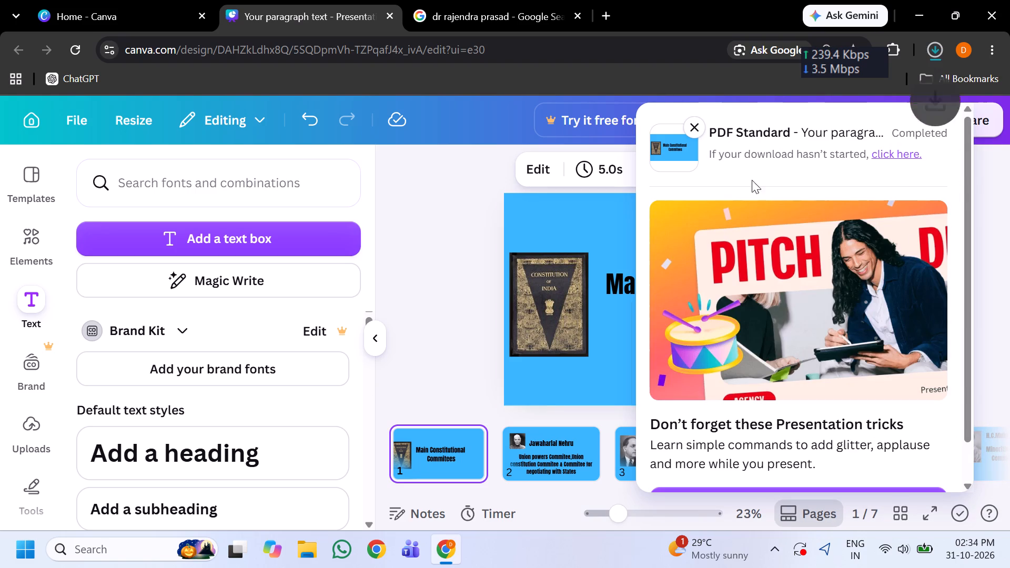
Open the downloaded file Your paragraph text.pdf from the browser's recent downloads.
click(938, 53)
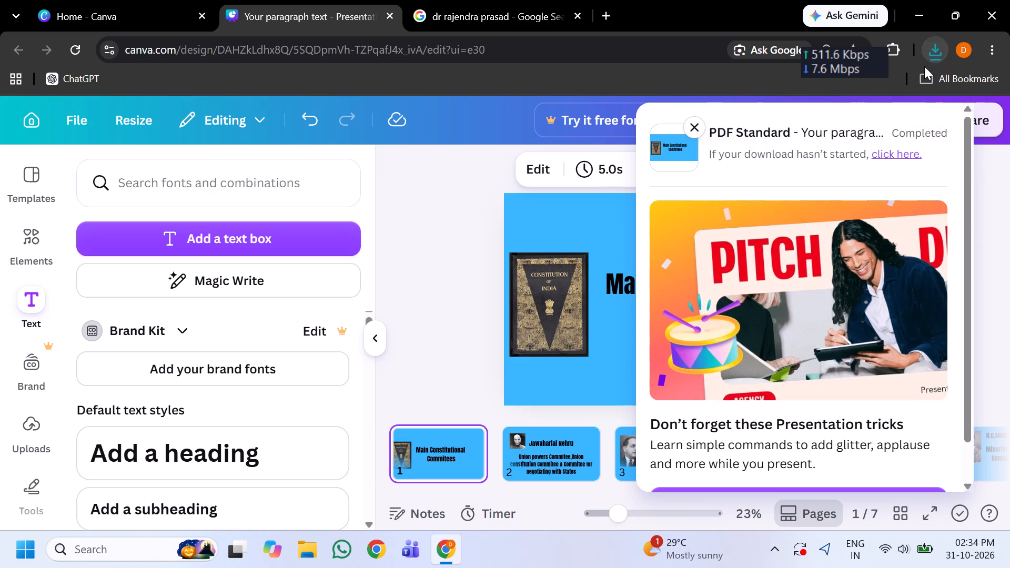
click(932, 51)
drag(815, 130, 820, 133)
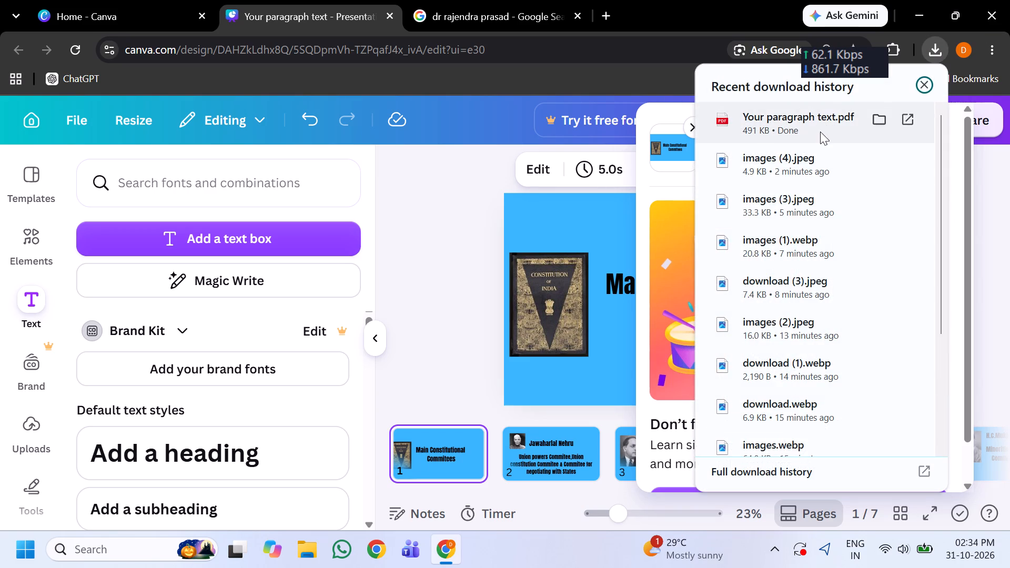
click(820, 132)
Examine the exported PDF from the title page through the last page, dismissing the Gemini summary tip.
scroll(634, 238, down, 3)
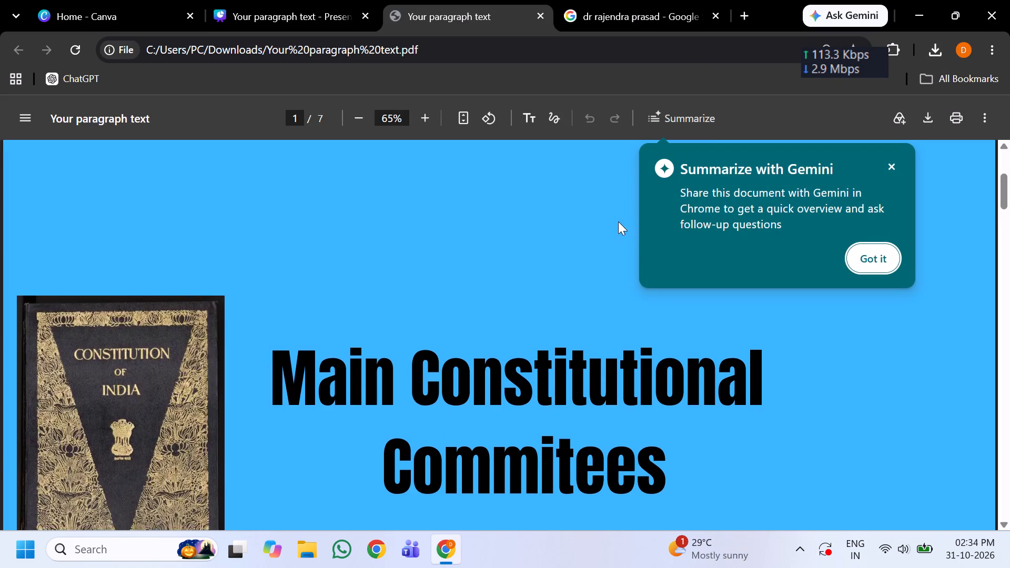
scroll(618, 220, down, 6)
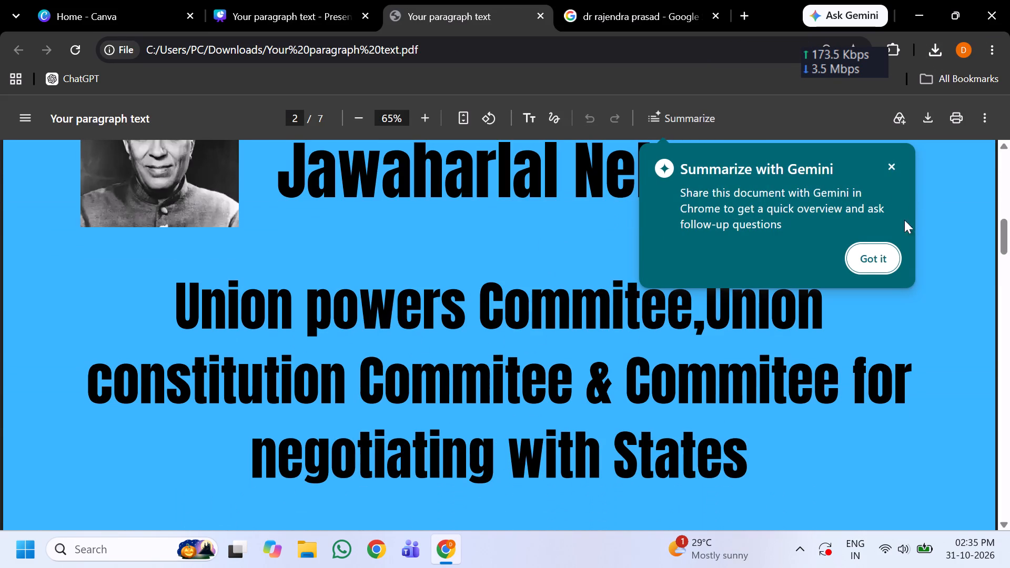
click(886, 257)
scroll(584, 320, down, 8)
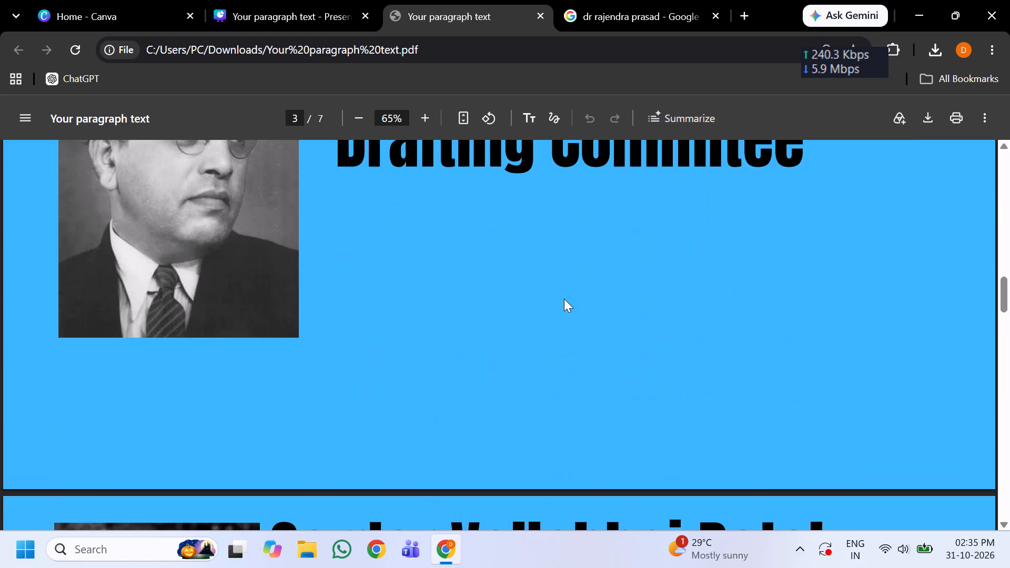
scroll(564, 298, down, 18)
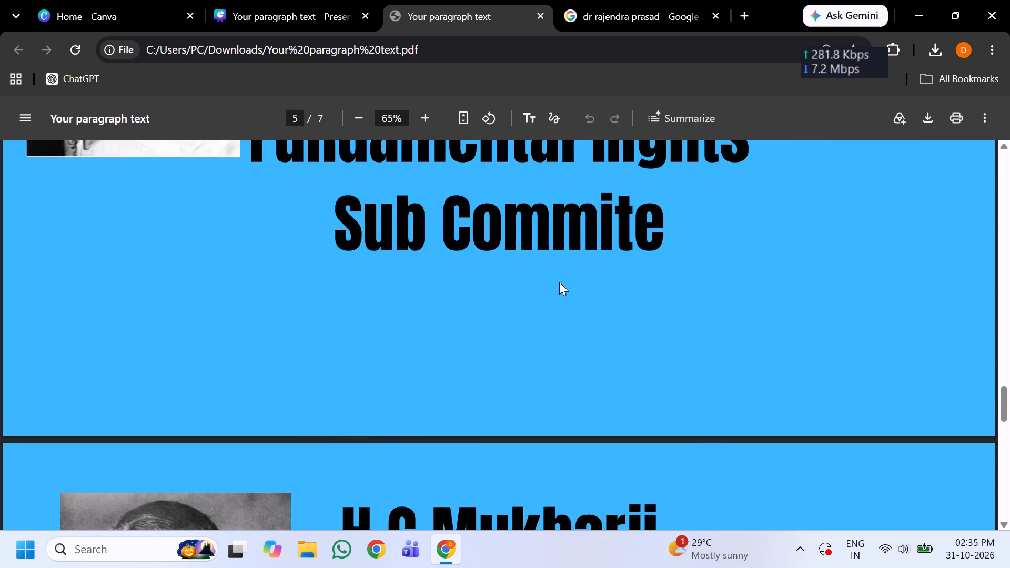
scroll(559, 282, down, 19)
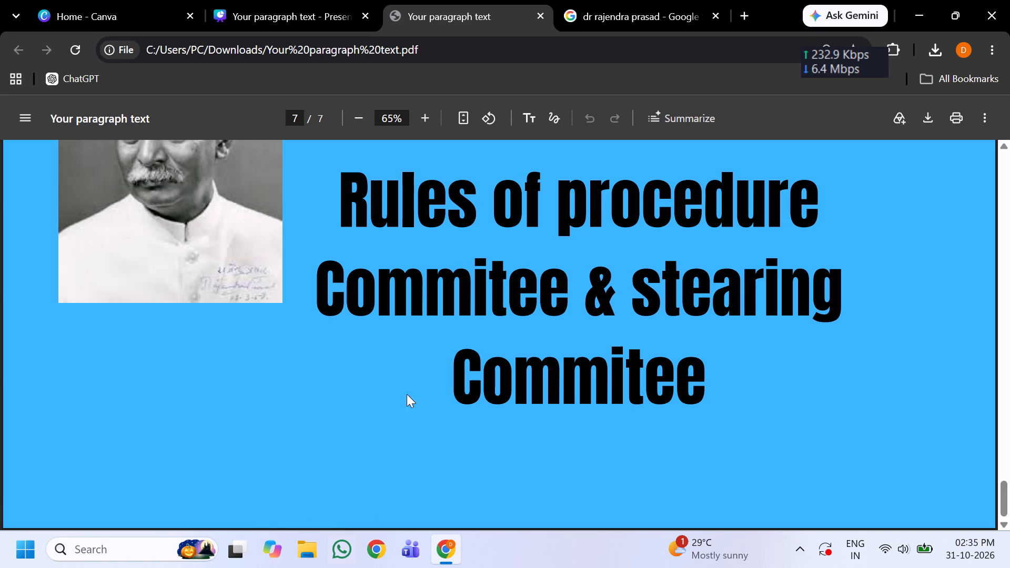
scroll(432, 327, up, 7)
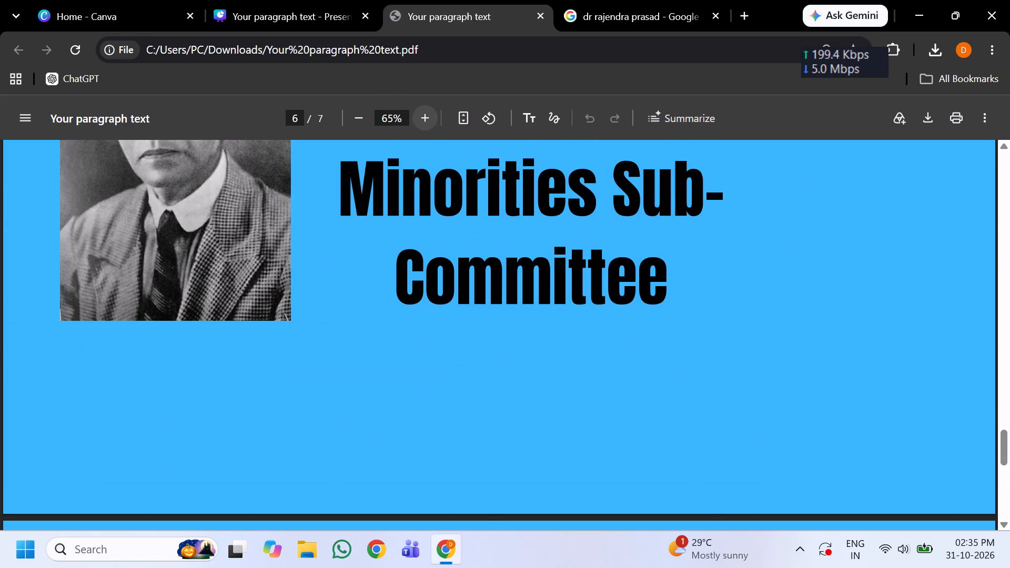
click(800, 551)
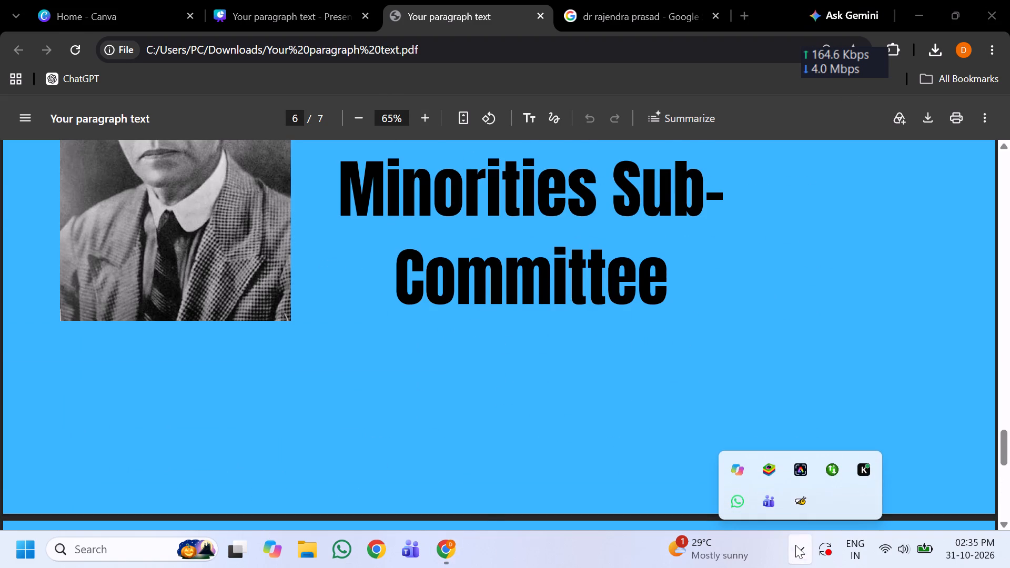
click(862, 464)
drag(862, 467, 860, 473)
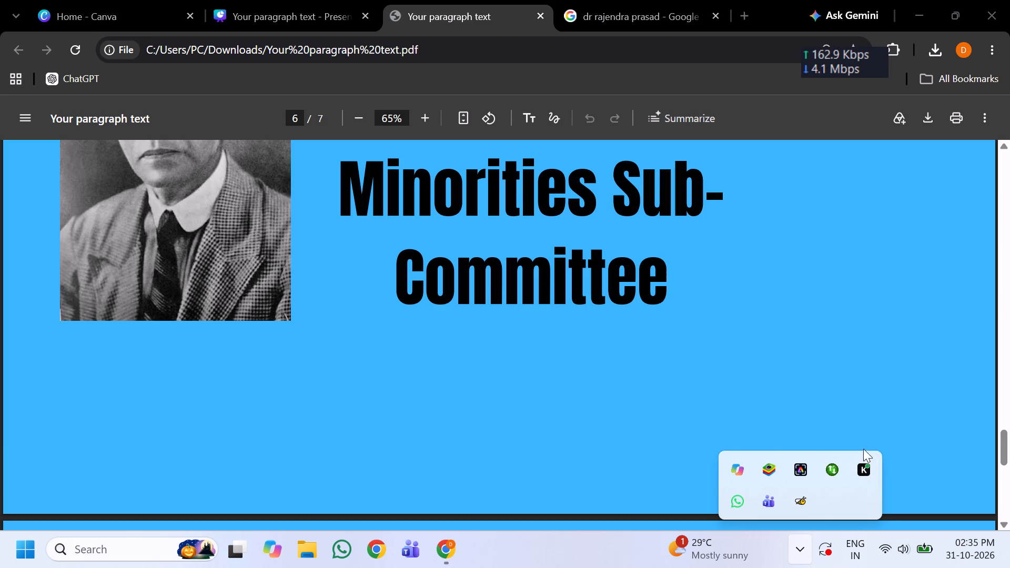
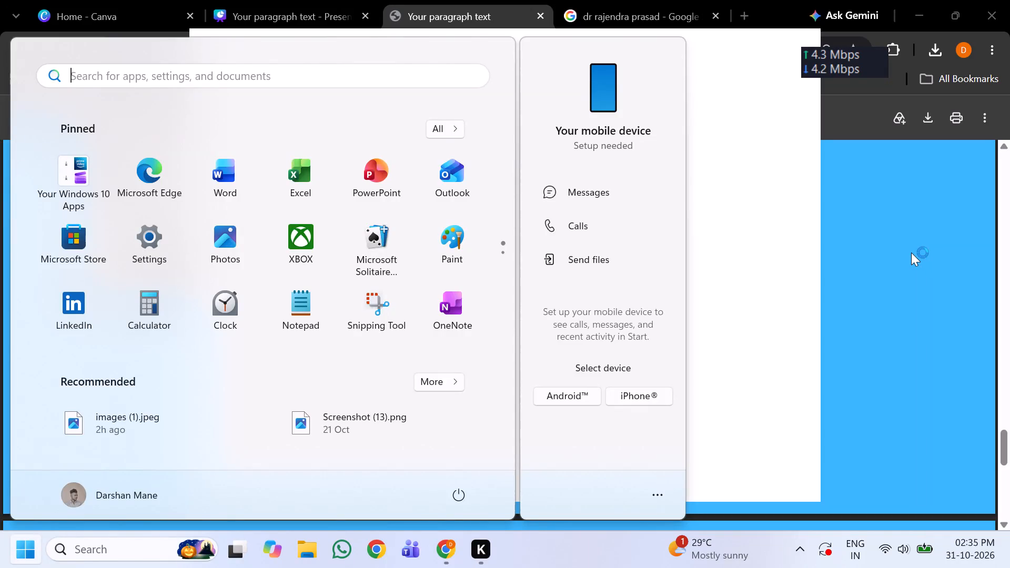
Dismiss the Start menu and return to the "Your paragraph text" PDF in the Chrome window.
click(911, 252)
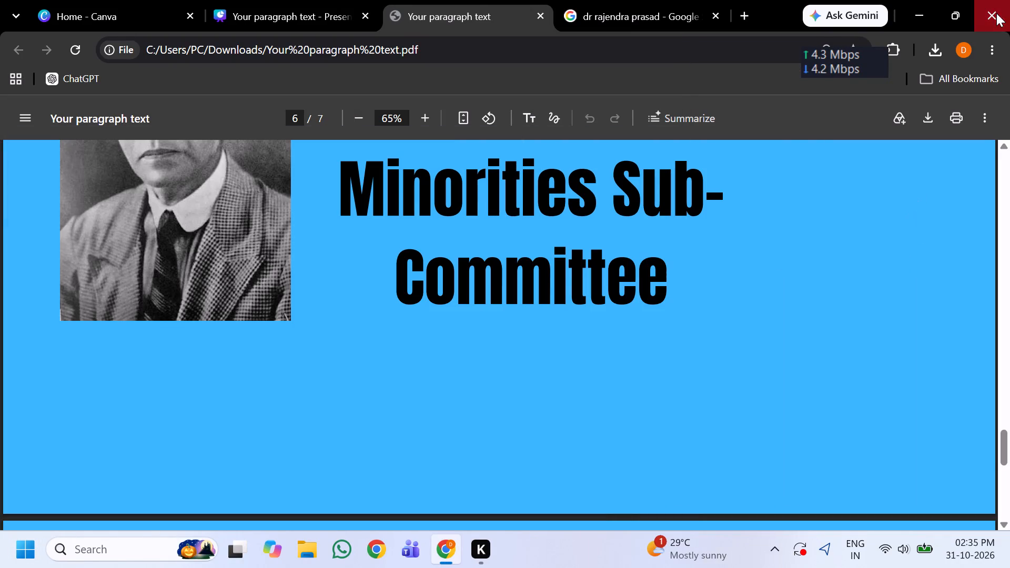